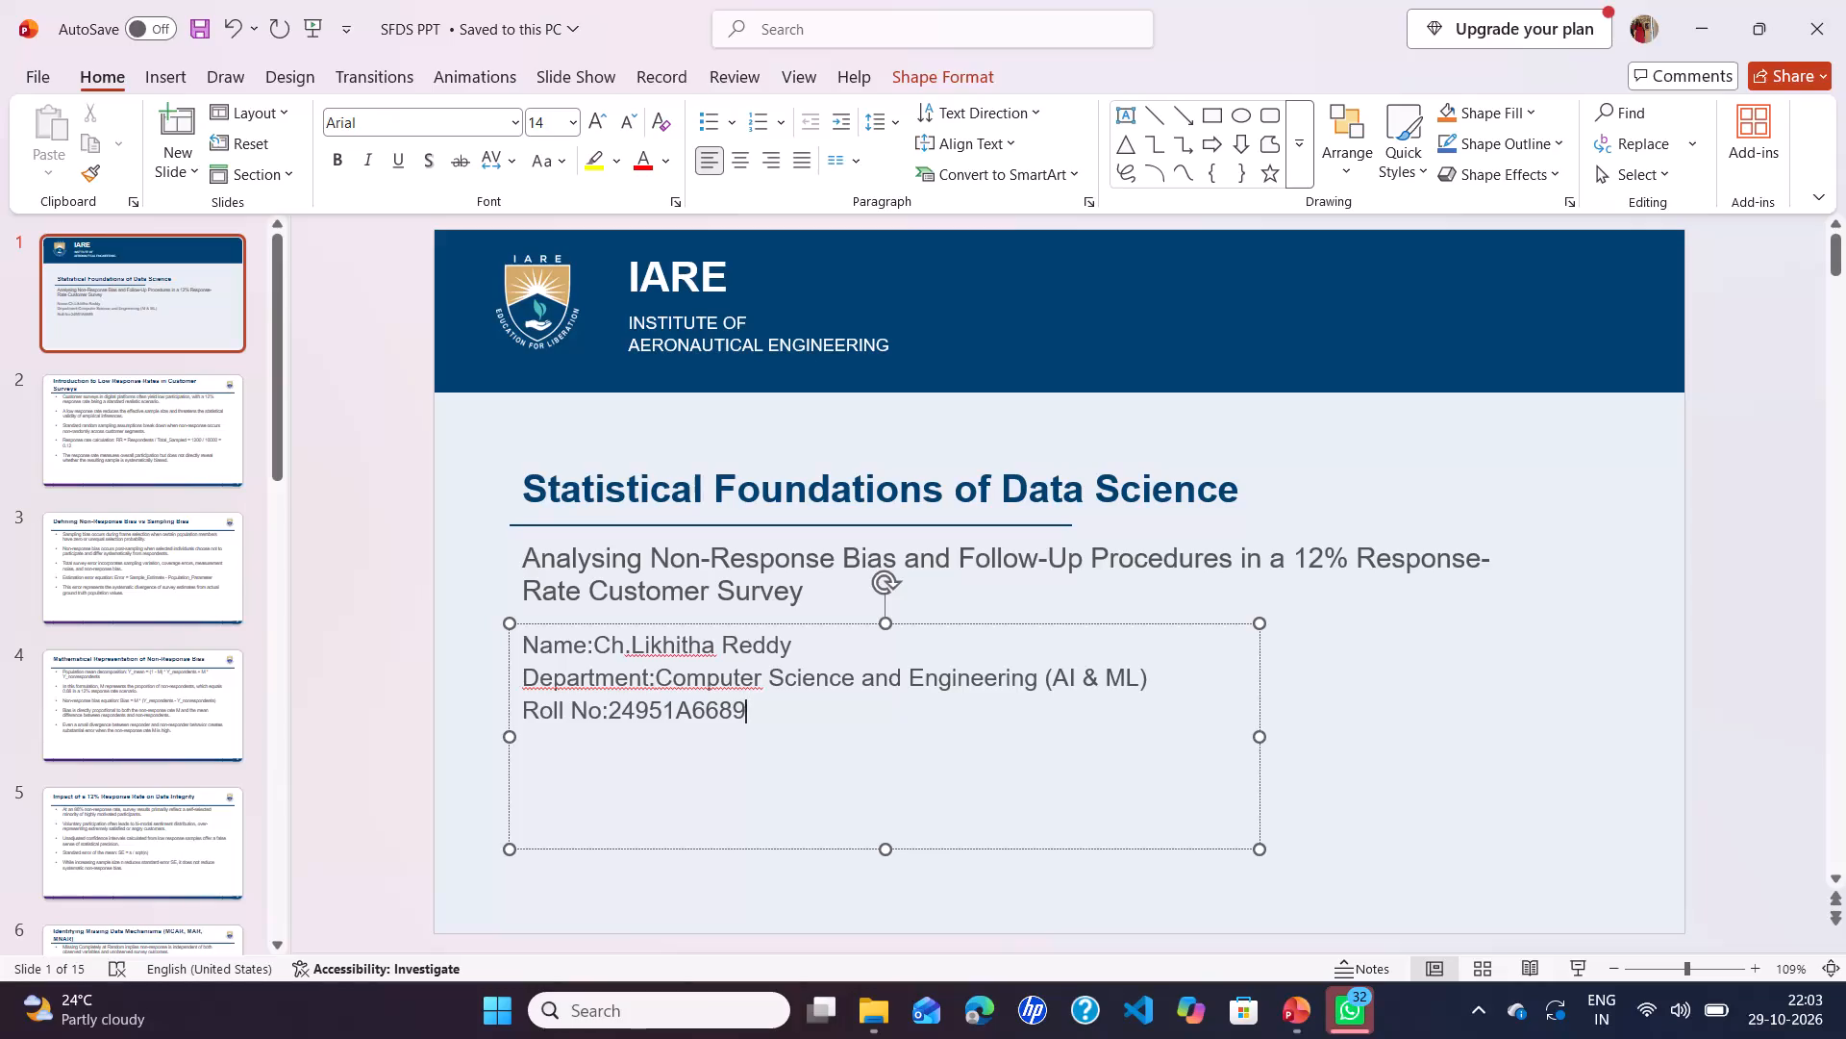
Prefix the subtitle line about non-response bias on the title slide with "Topic Title:".
{"action": "left_click", "coordinate": [537, 559]}
{"action": "key", "text": "Left"}
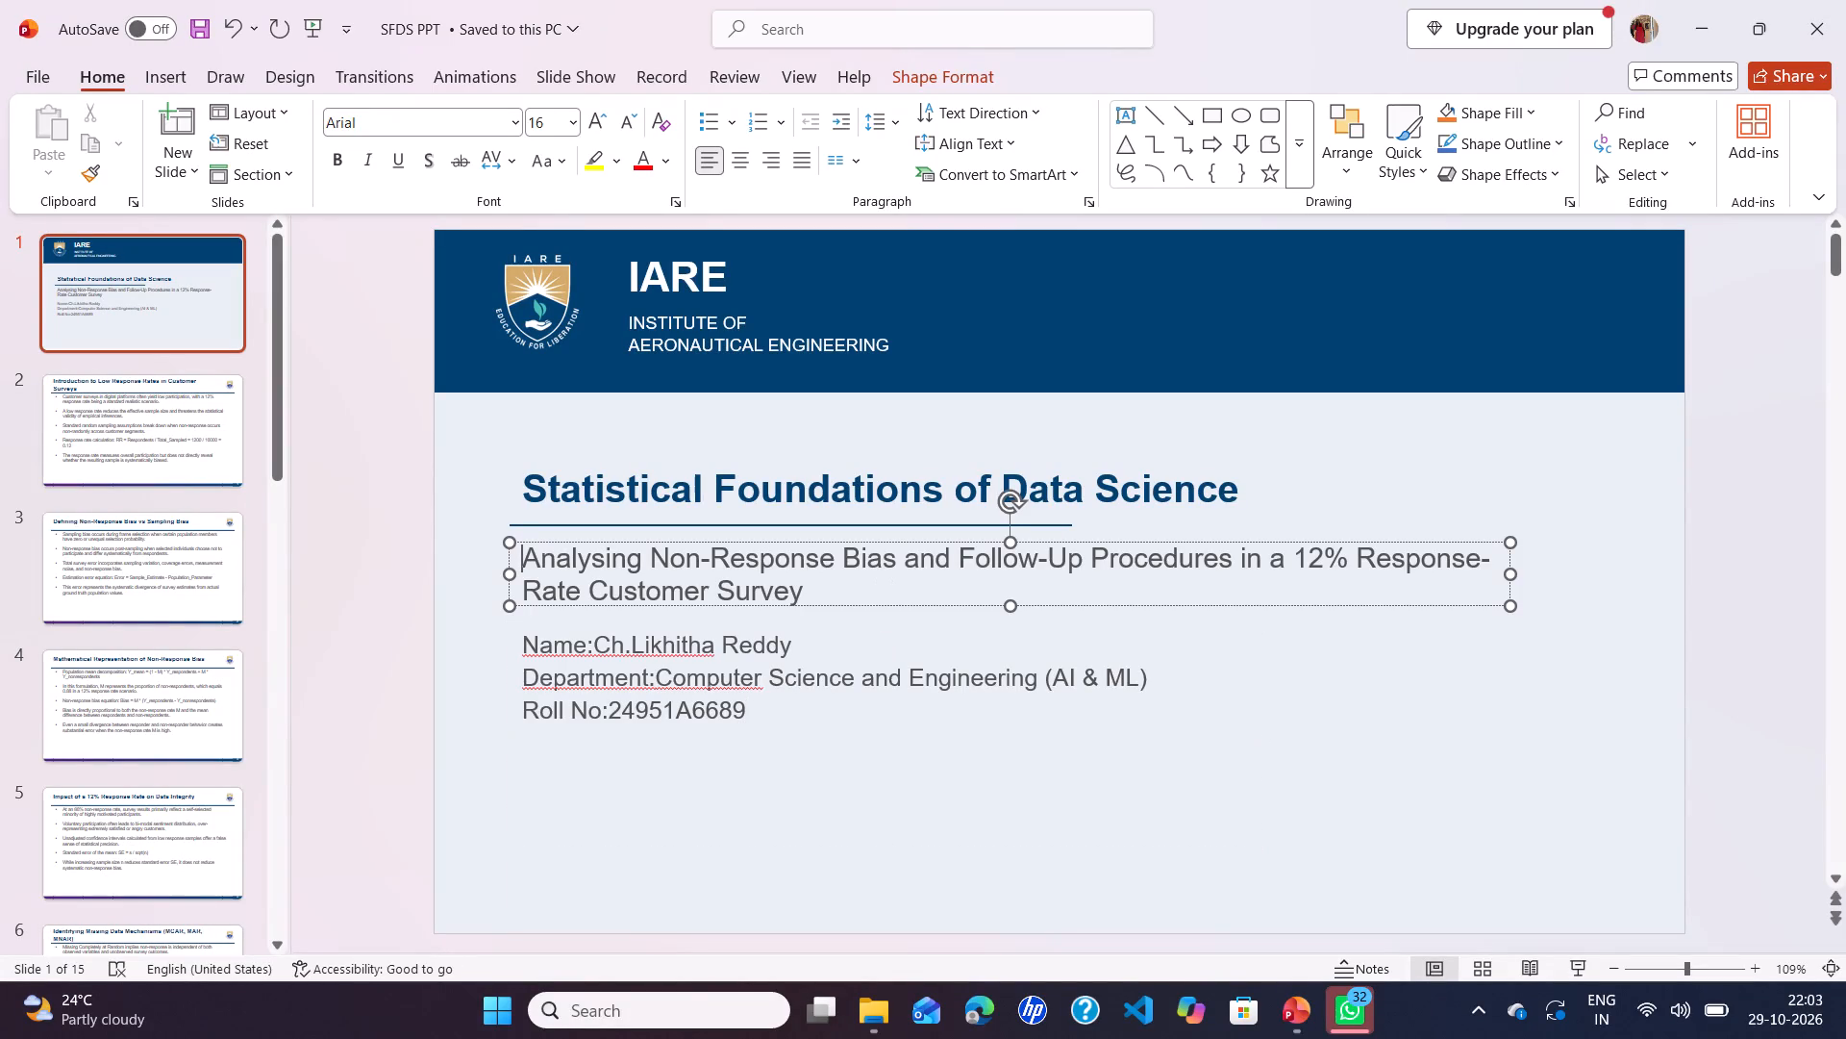
{"action": "type", "text": "Topic"}
{"action": "key", "text": "space"}
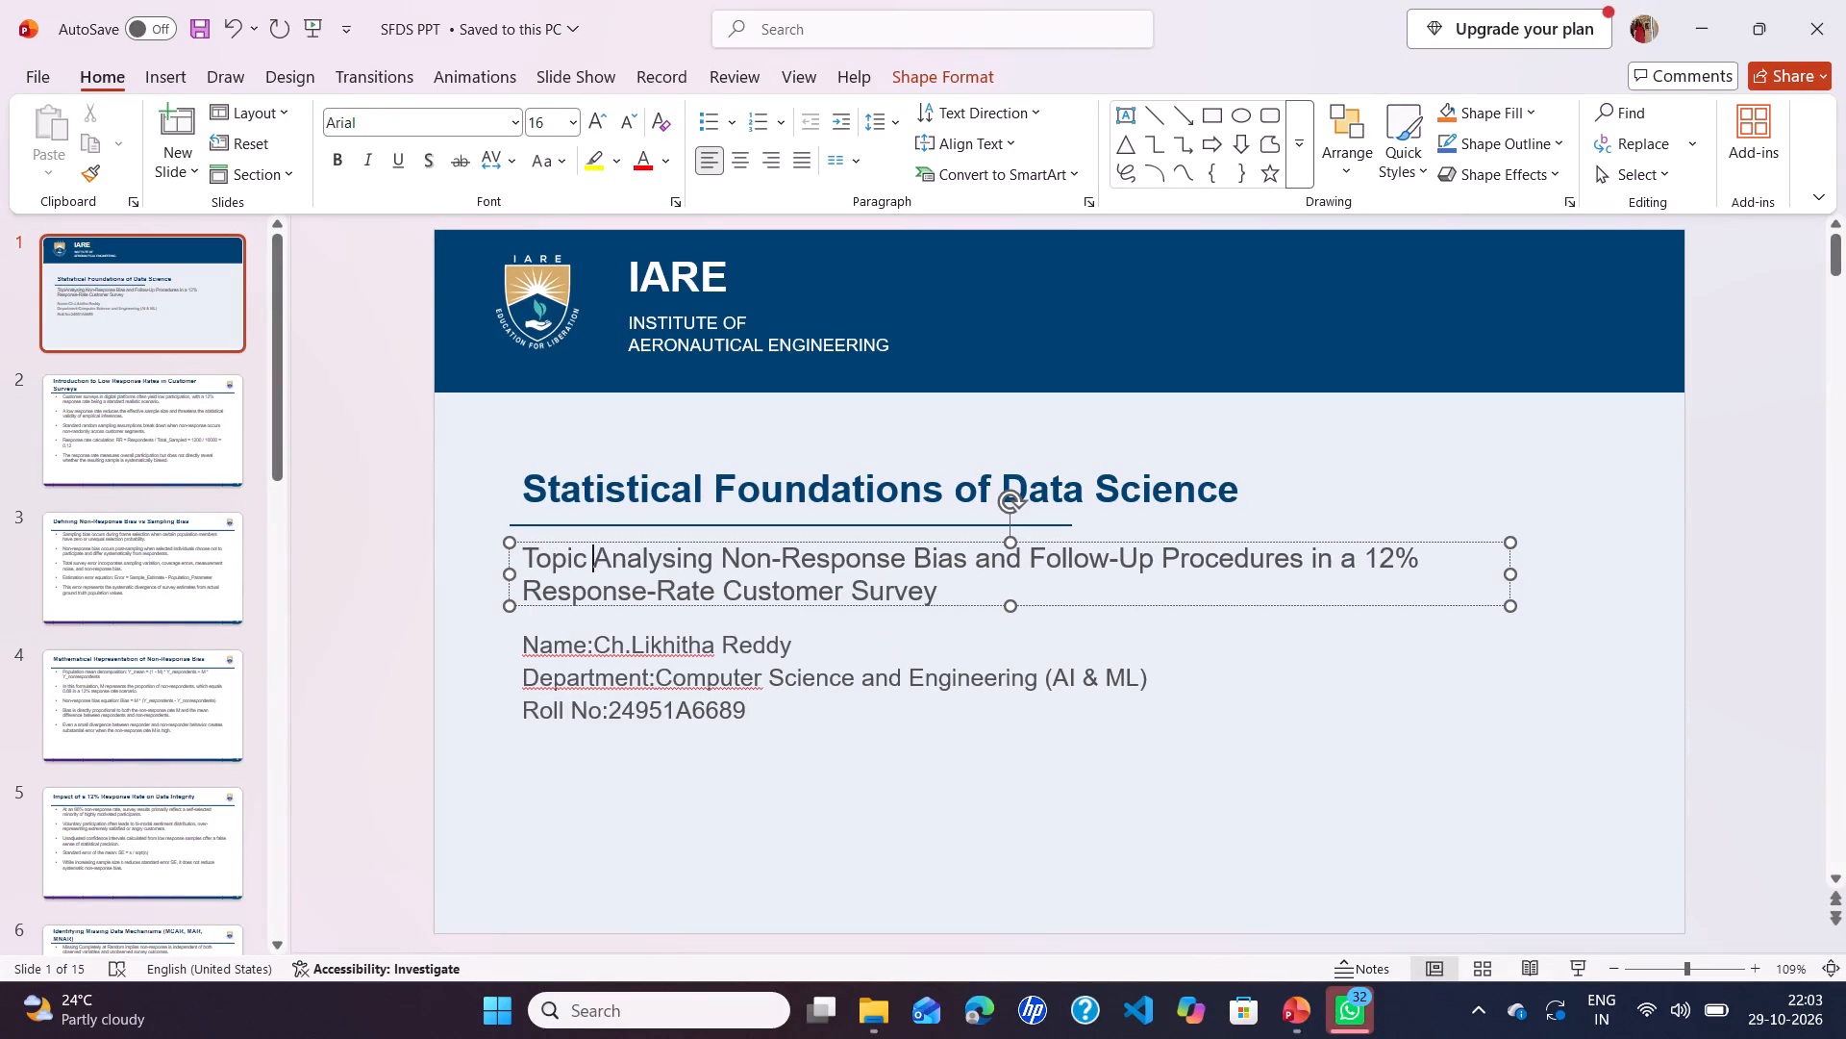
{"action": "type", "text": "Title:"}
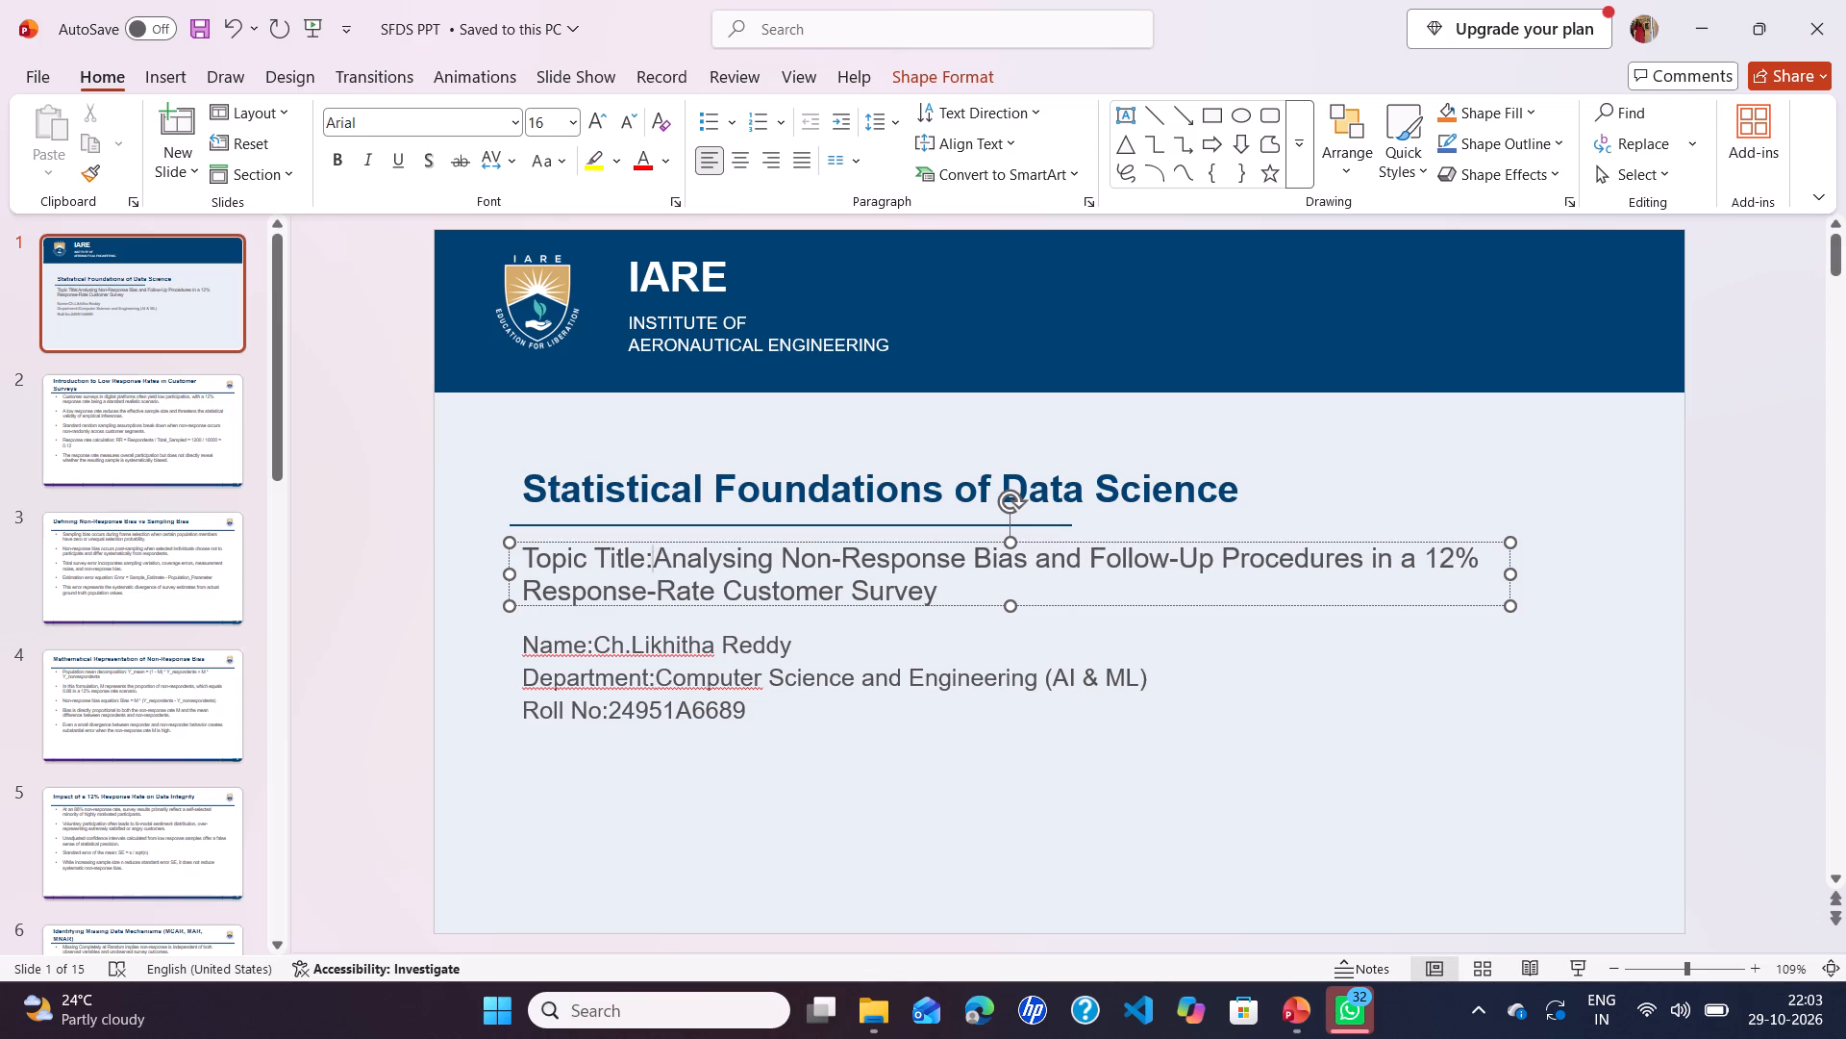
Add a new line reading "Course Code:" below the roll number in the title slide's student details.
{"action": "left_click", "coordinate": [762, 718]}
{"action": "key", "text": "Return"}
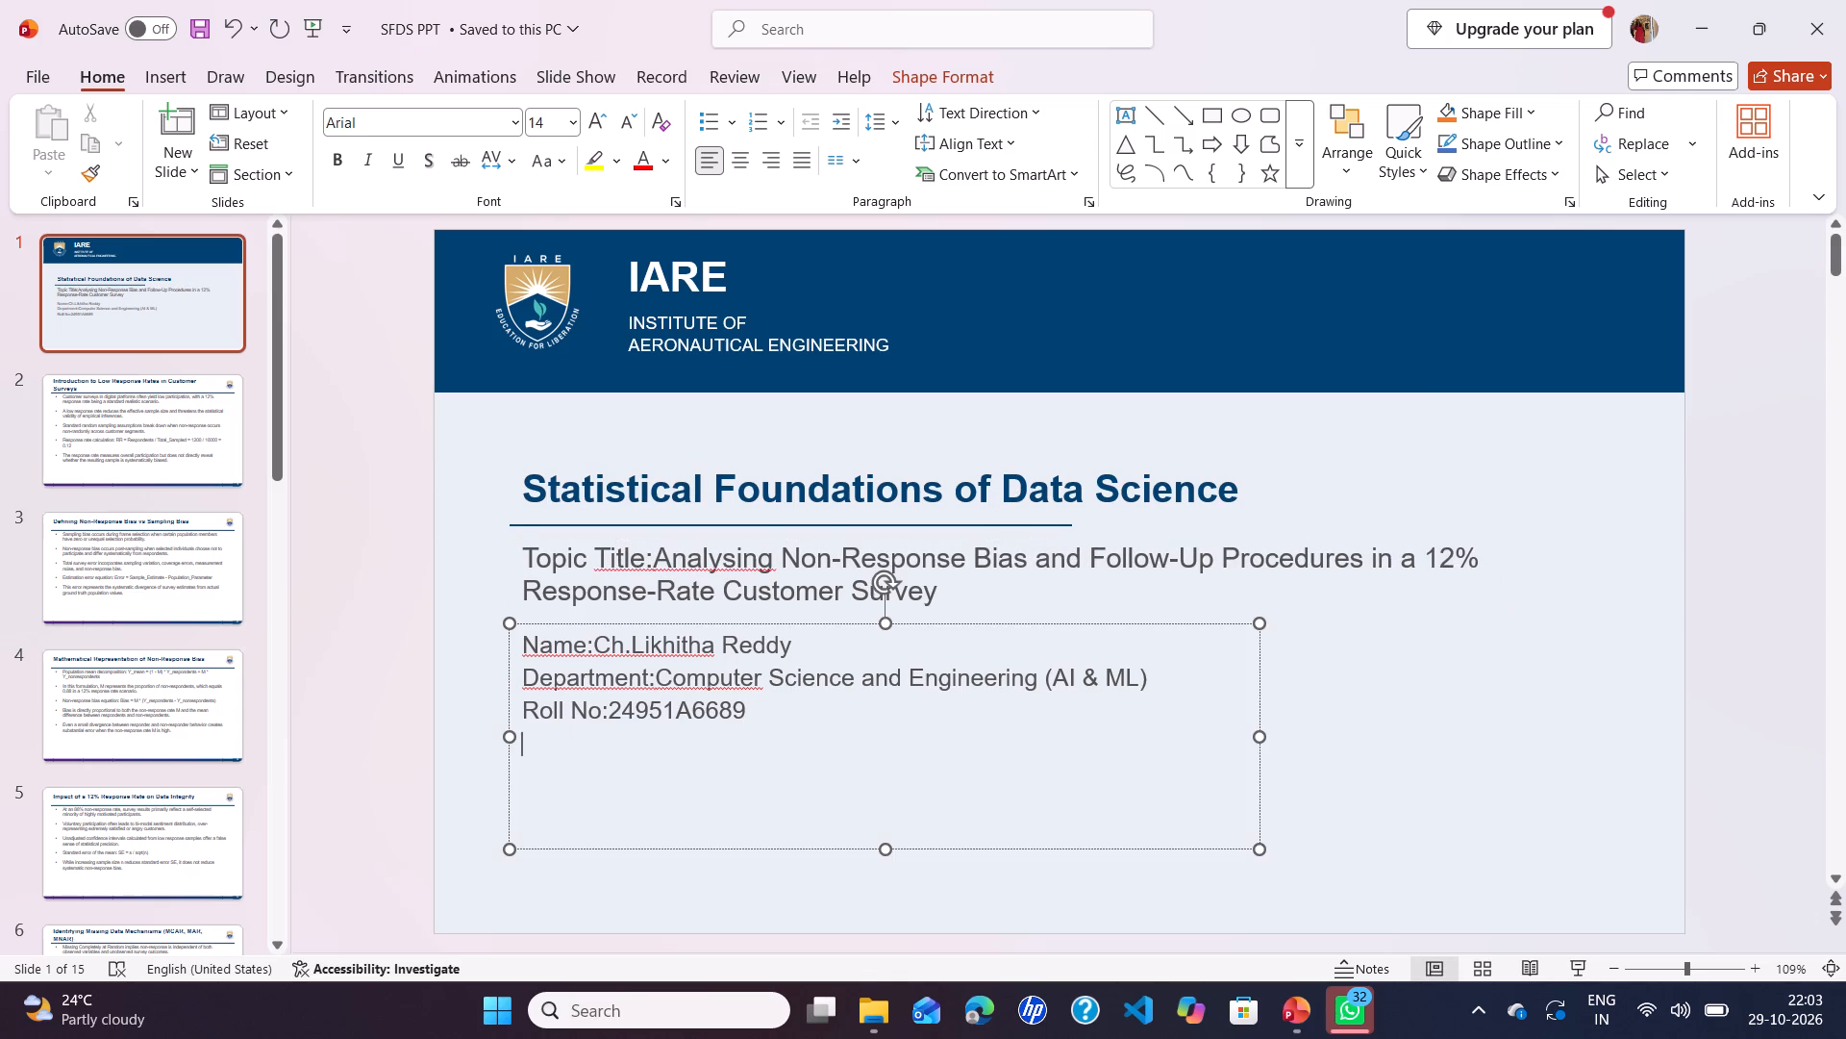
{"action": "type", "text": "Course"}
{"action": "type", "text": "Co"}
{"action": "key", "text": "BackSpace"}
{"action": "key", "text": "BackSpace"}
{"action": "key", "text": "shift+c"}
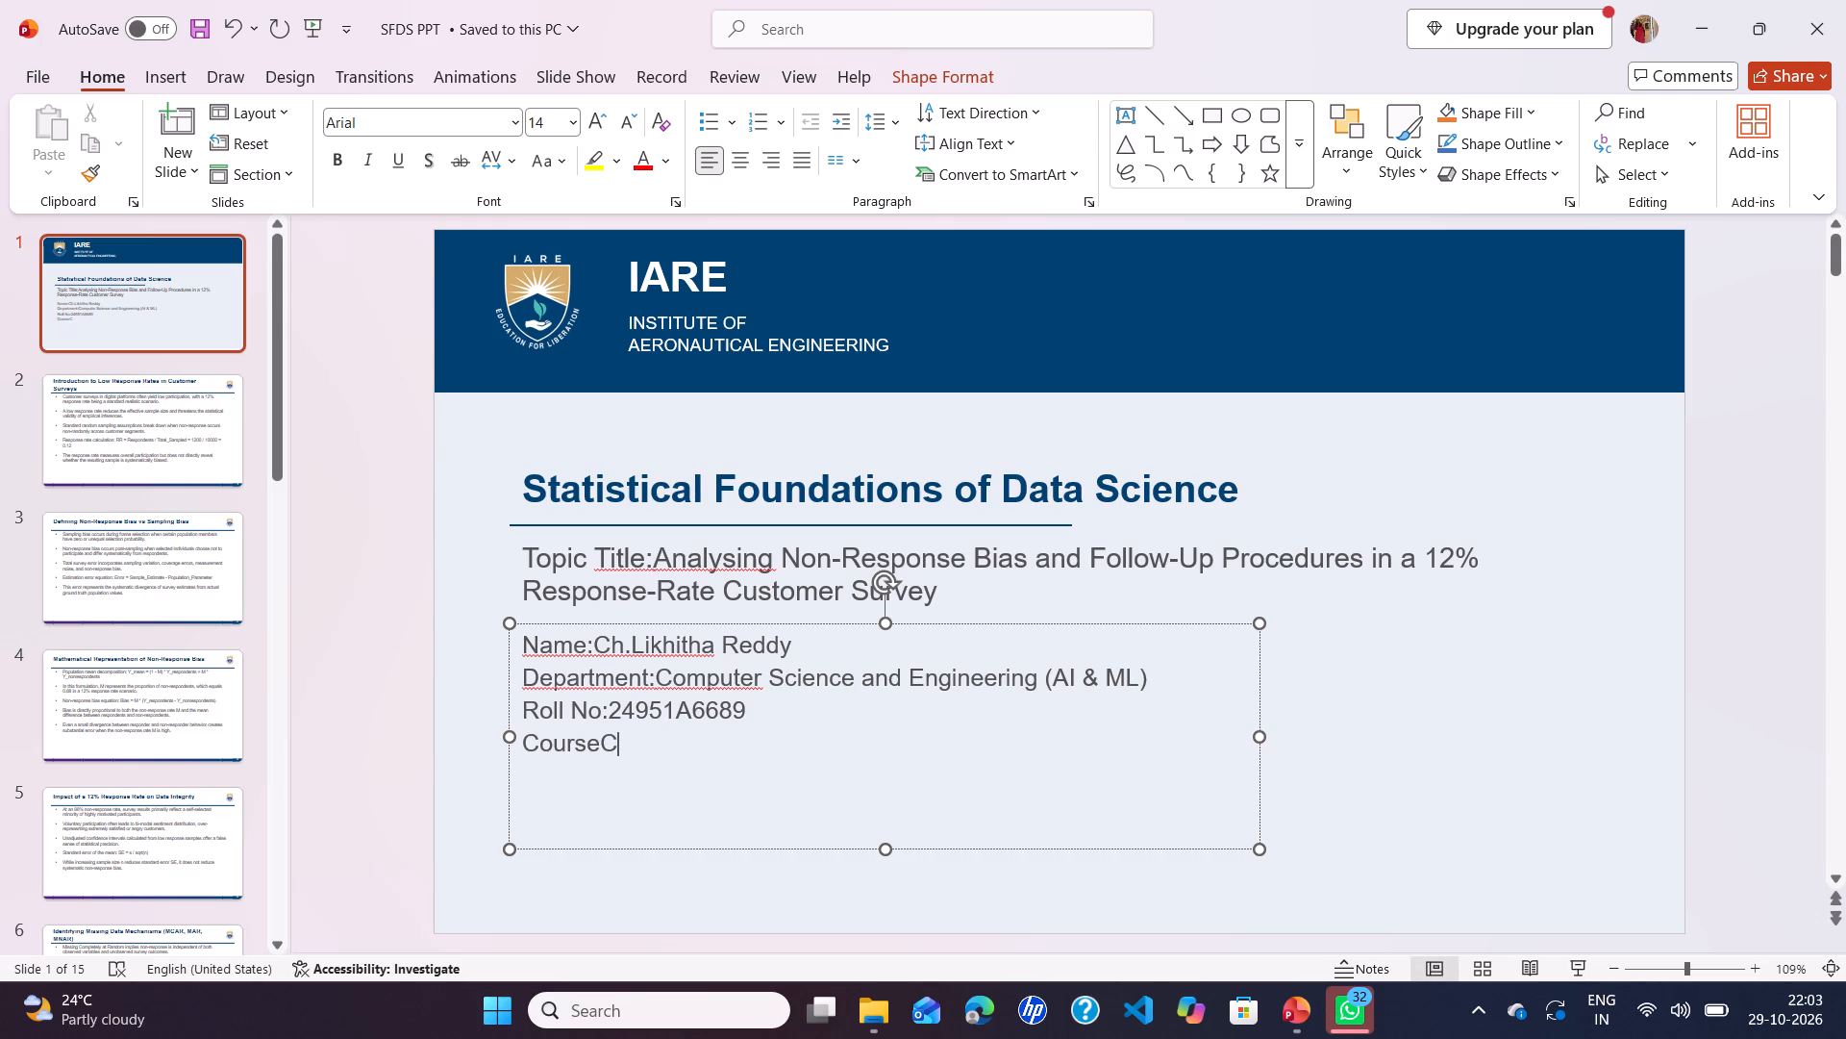
{"action": "key", "text": "BackSpace"}
{"action": "key", "text": "space"}
{"action": "type", "text": "Ci"}
{"action": "key", "text": "BackSpace"}
{"action": "type", "text": "ode"}
{"action": "key", "text": "shift+colon"}
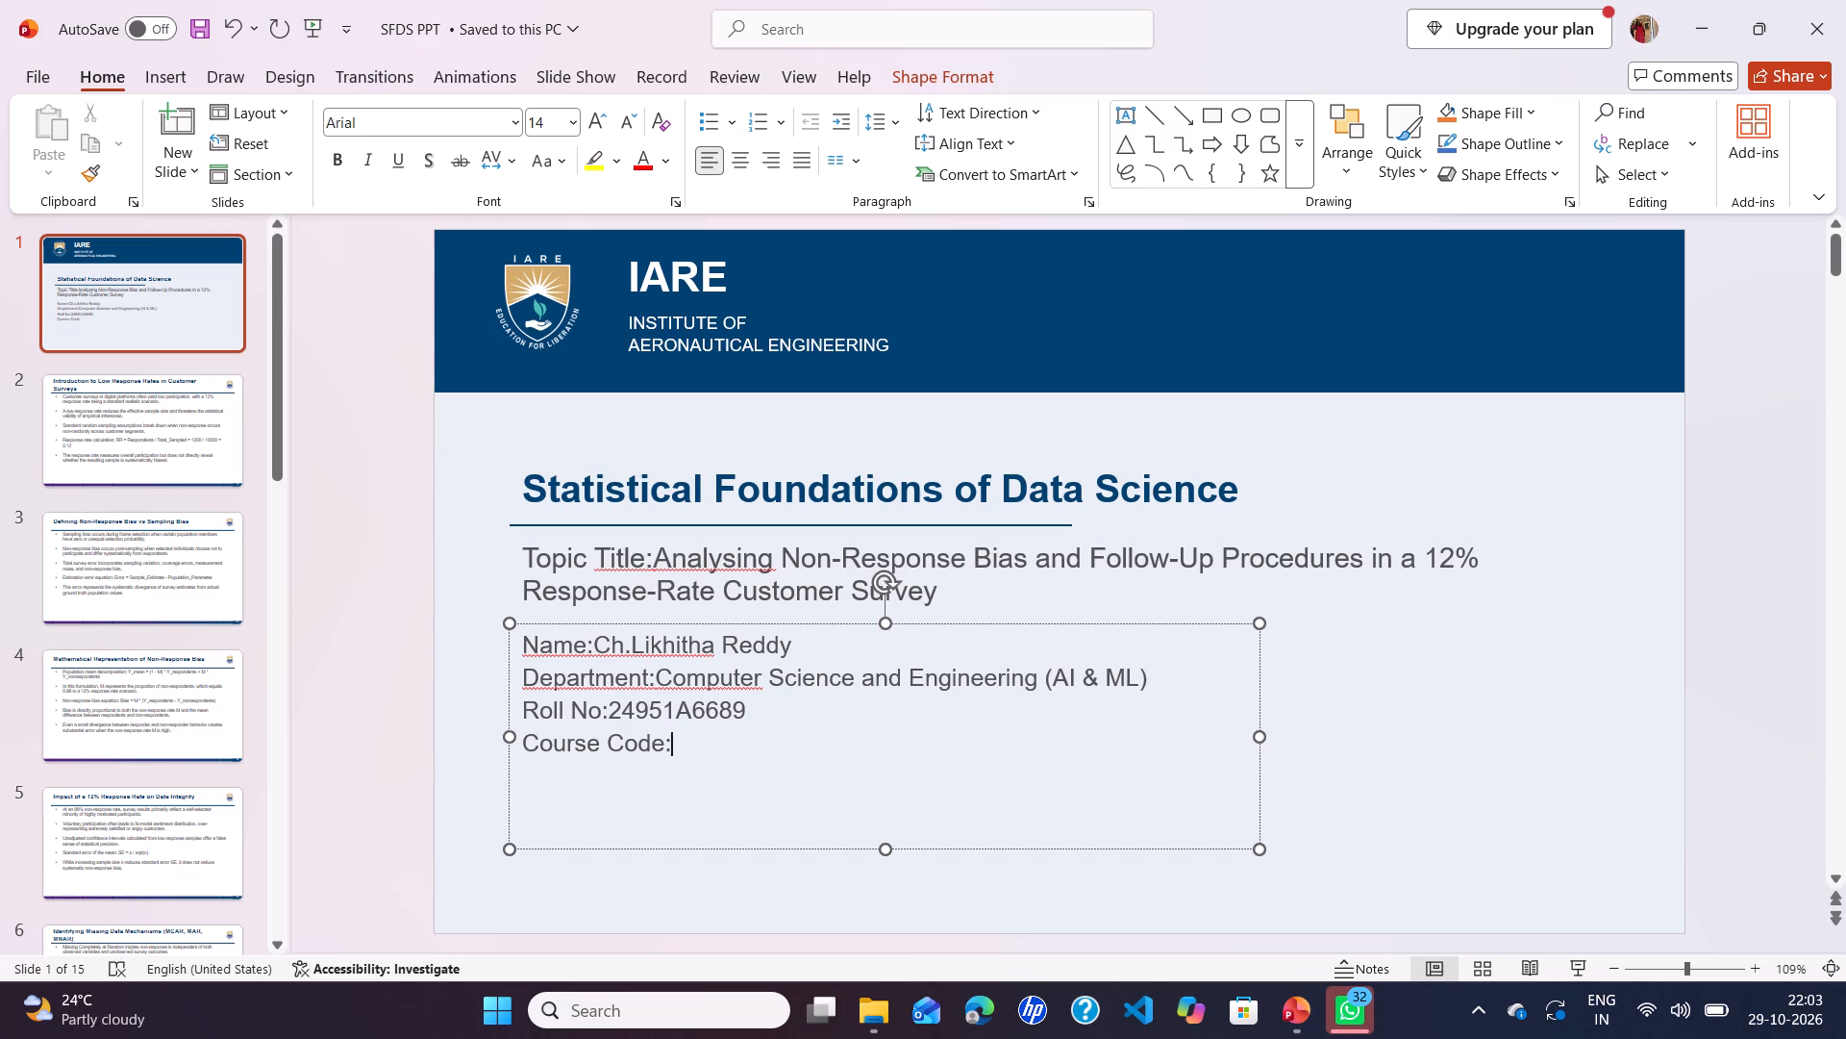
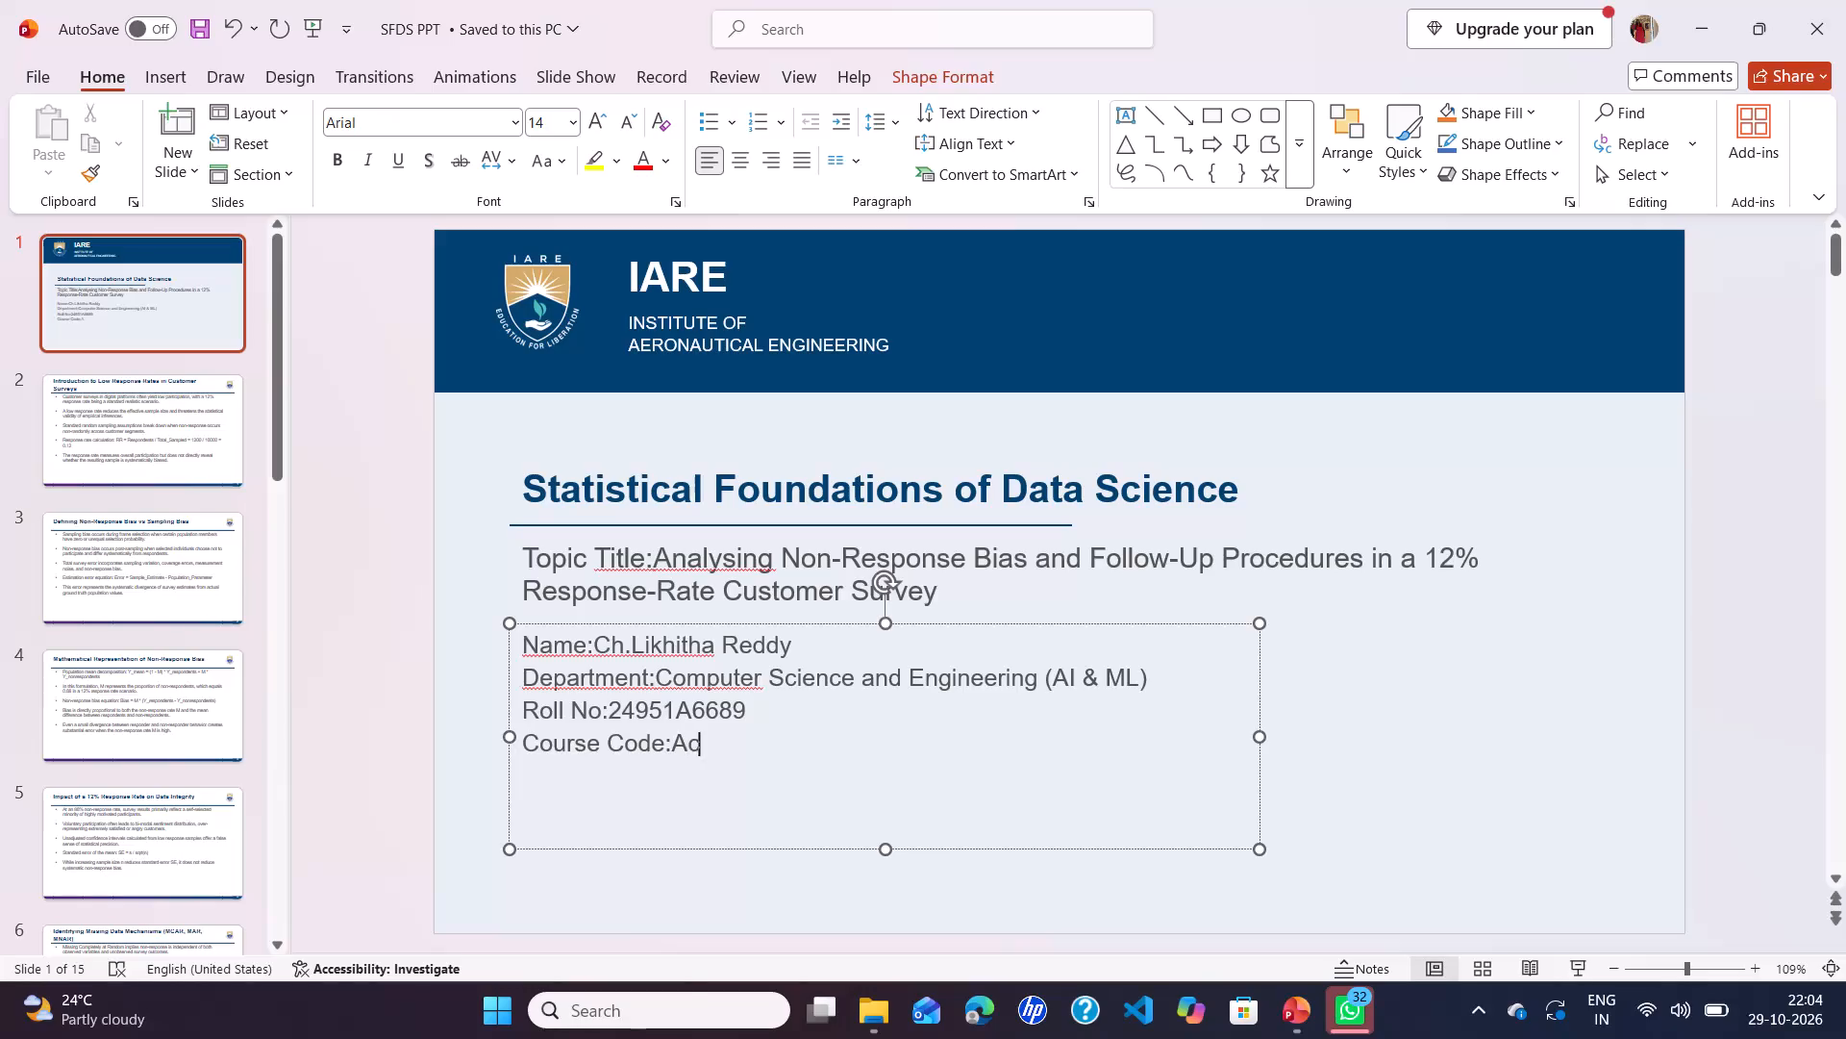
Complete the course code line on the title slide as ACAD07 and save the presentation.
{"action": "key", "text": "BackSpace"}
{"action": "type", "text": "CA"}
{"action": "type", "text": "D07"}
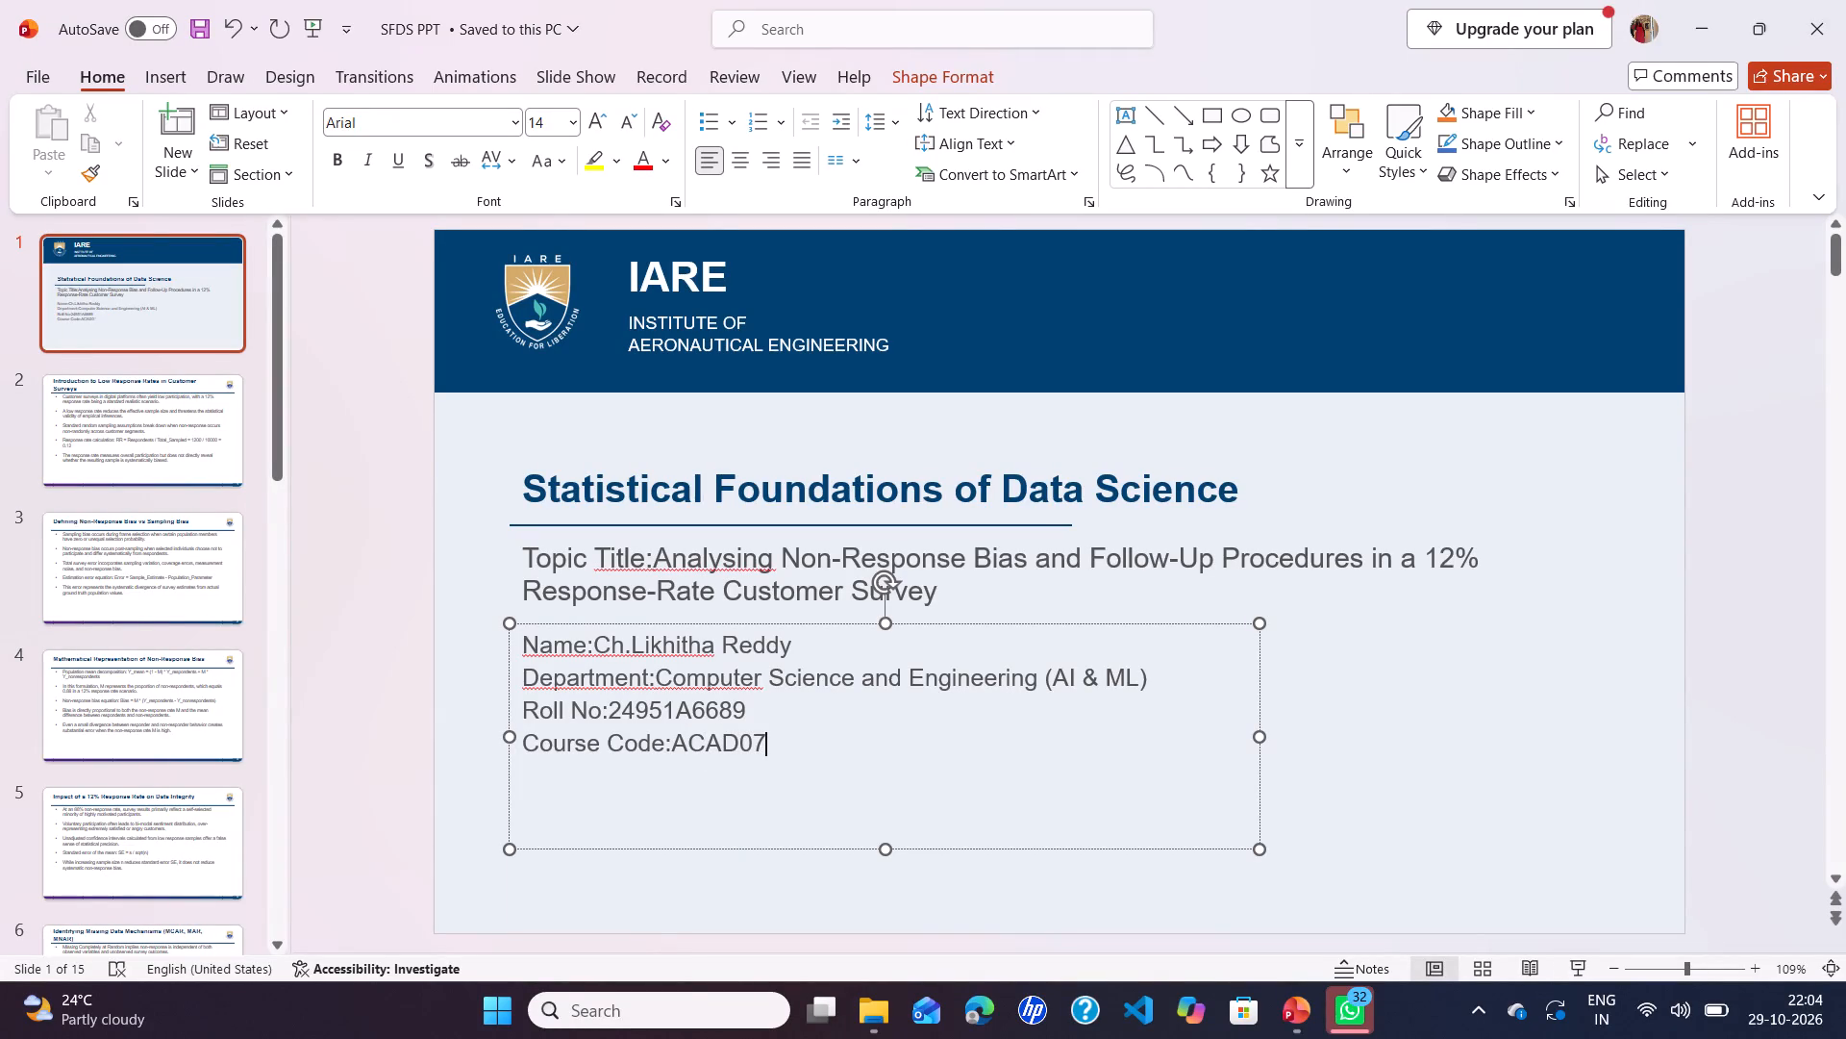
{"action": "key", "text": "ctrl+s"}
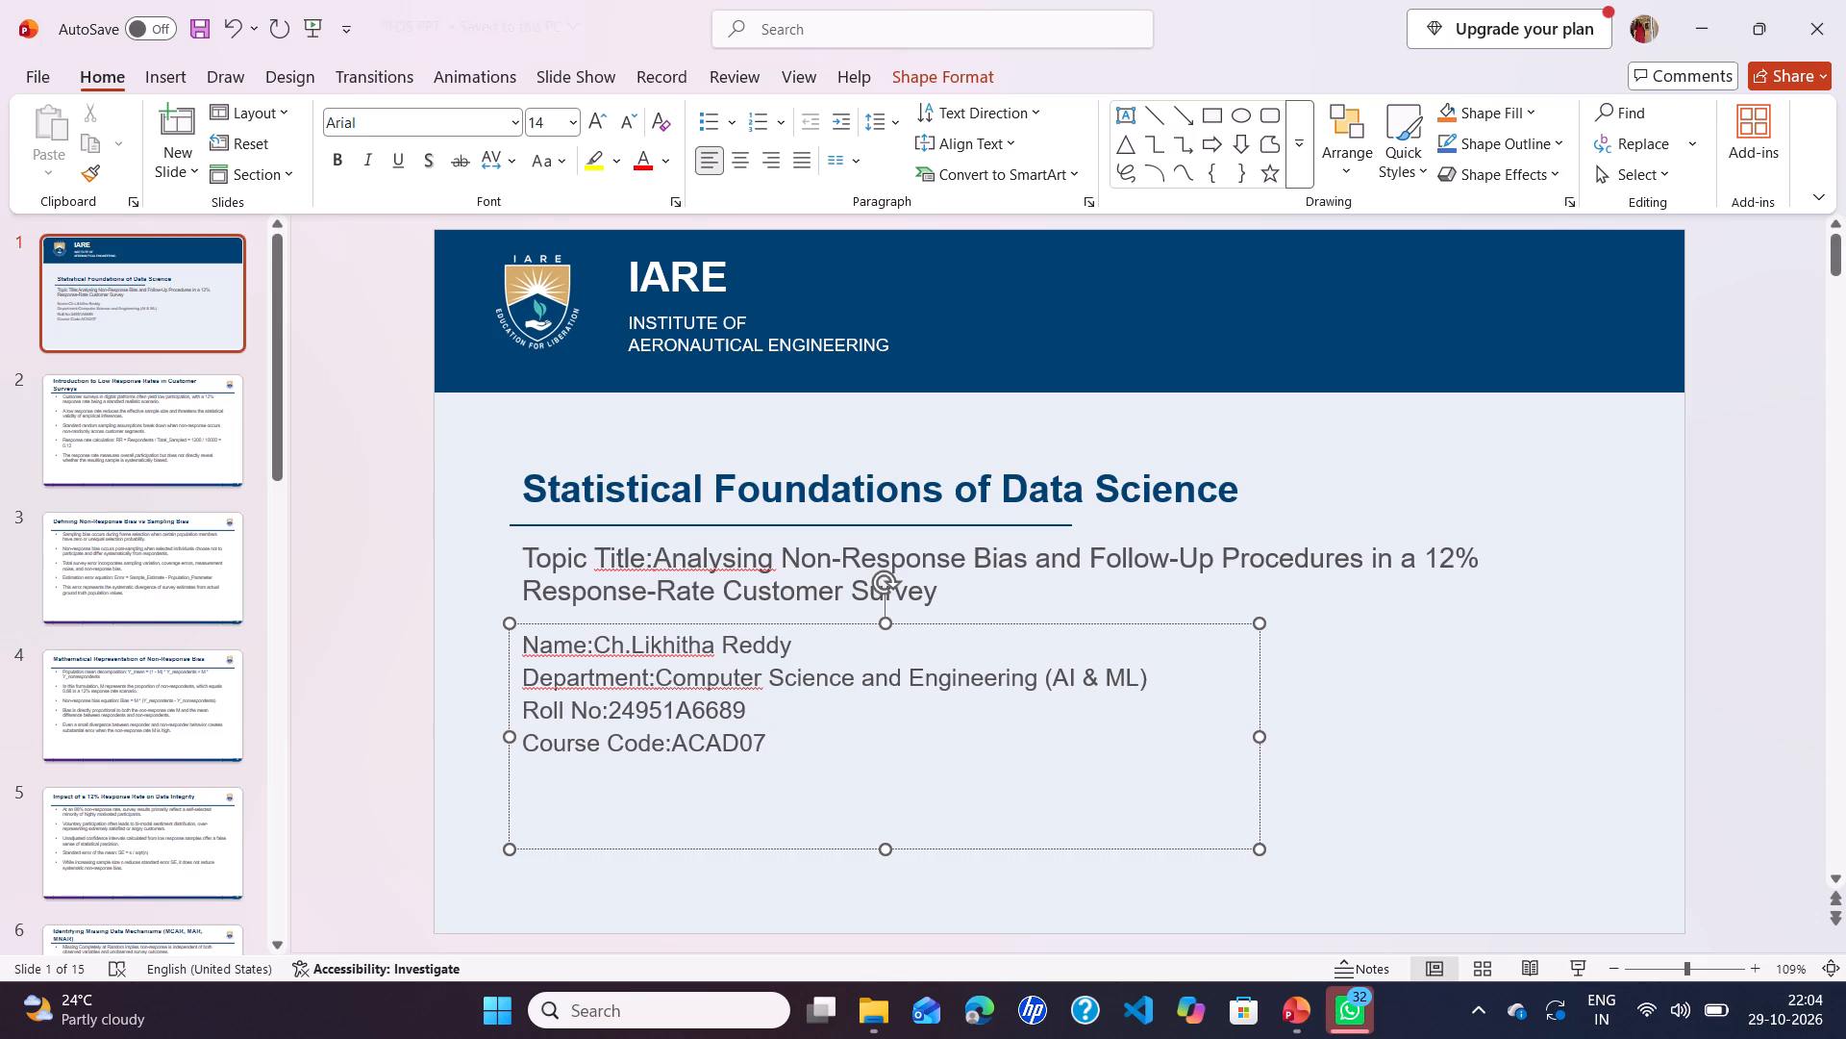
{"action": "left_click", "coordinate": [351, 417]}
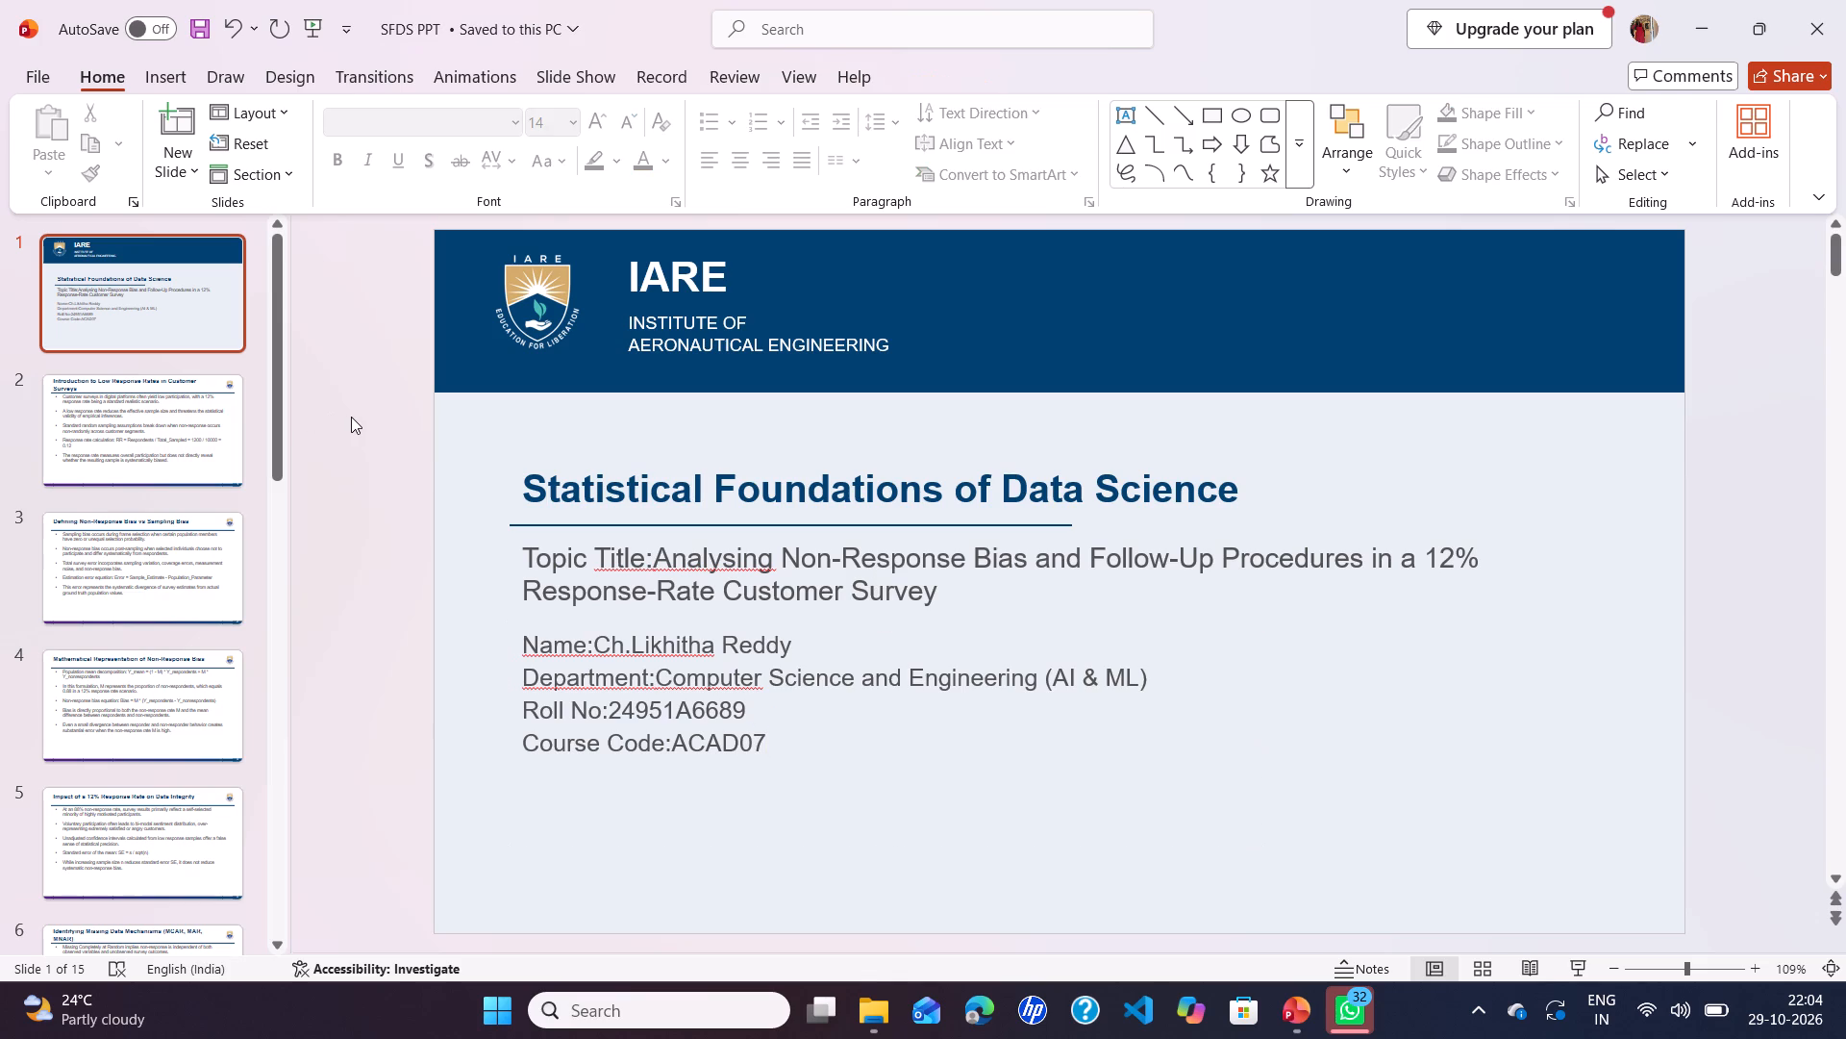
{"action": "key", "text": "ctrl+s"}
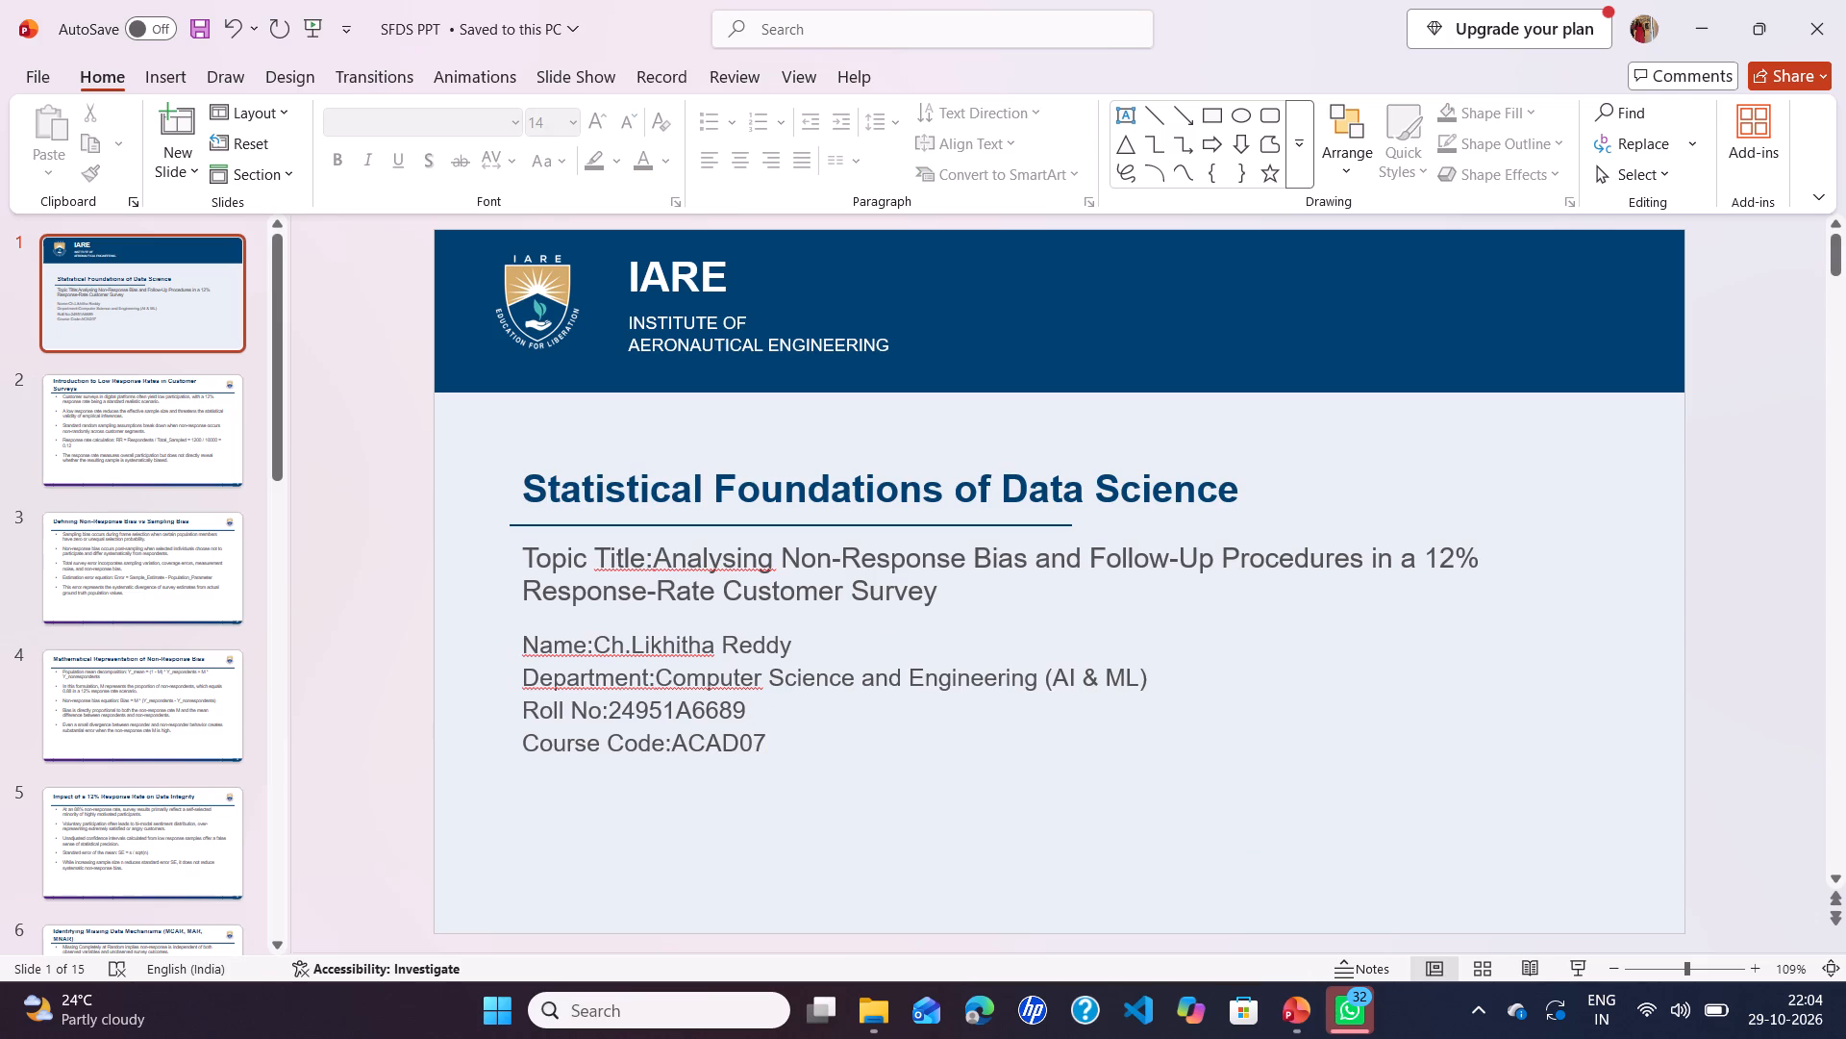
Insert a space after the colons of the Department and Name labels and after the abbreviated initial in the student's name.
{"action": "left_click", "coordinate": [666, 679]}
{"action": "key", "text": "Left"}
{"action": "key", "text": "space"}
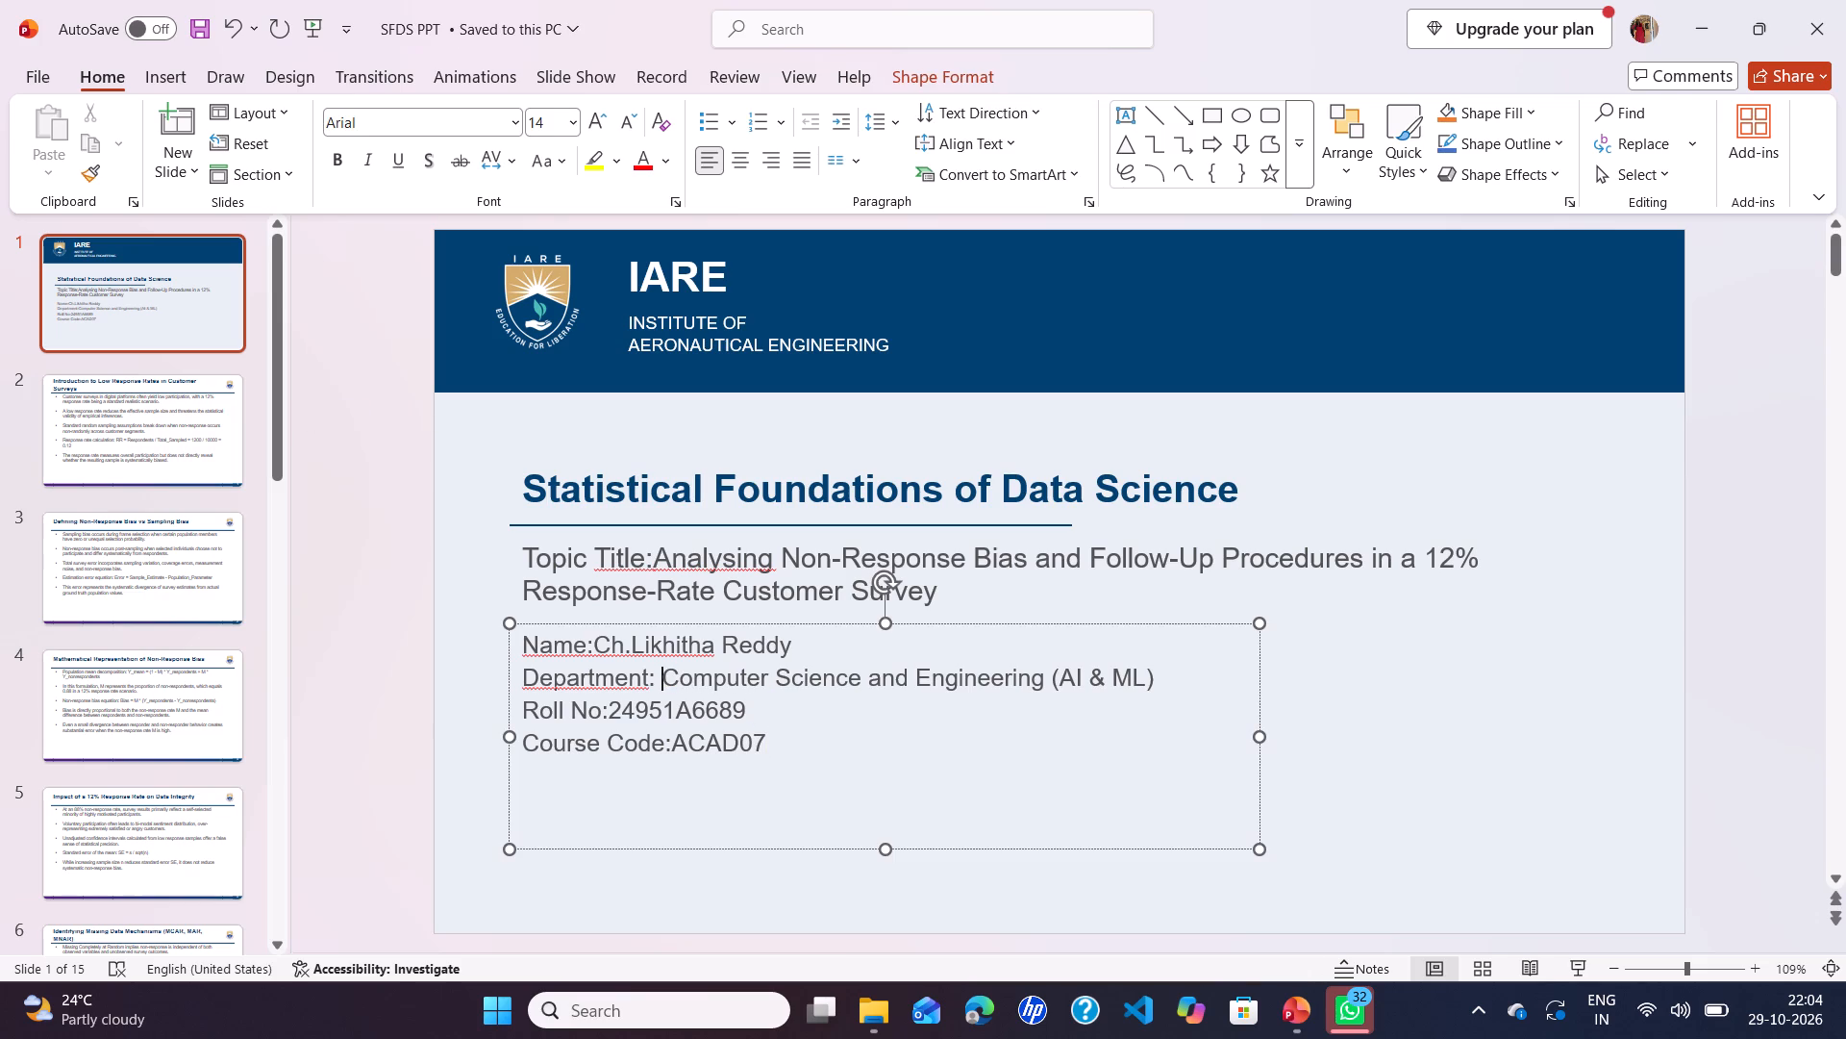
{"action": "left_click", "coordinate": [594, 652]}
{"action": "key", "text": "space"}
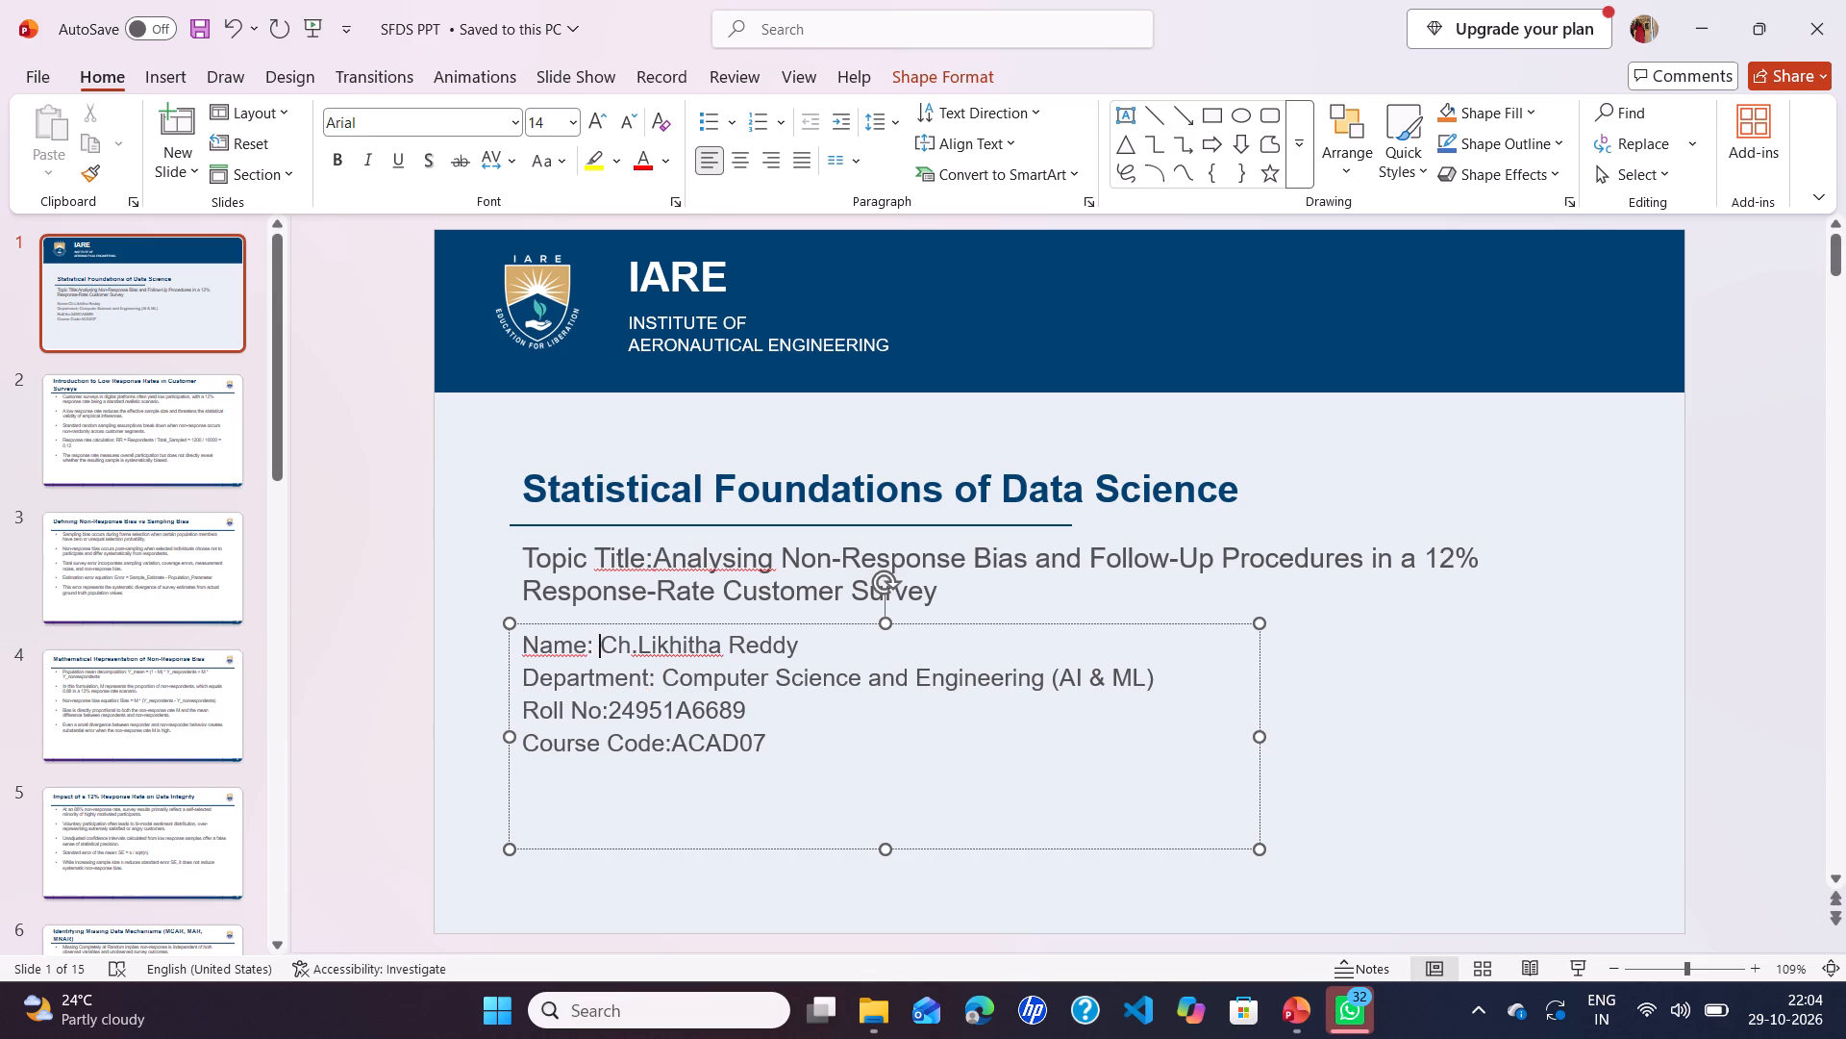
{"action": "left_click", "coordinate": [645, 640]}
{"action": "key", "text": "Left"}
{"action": "key", "text": "space"}
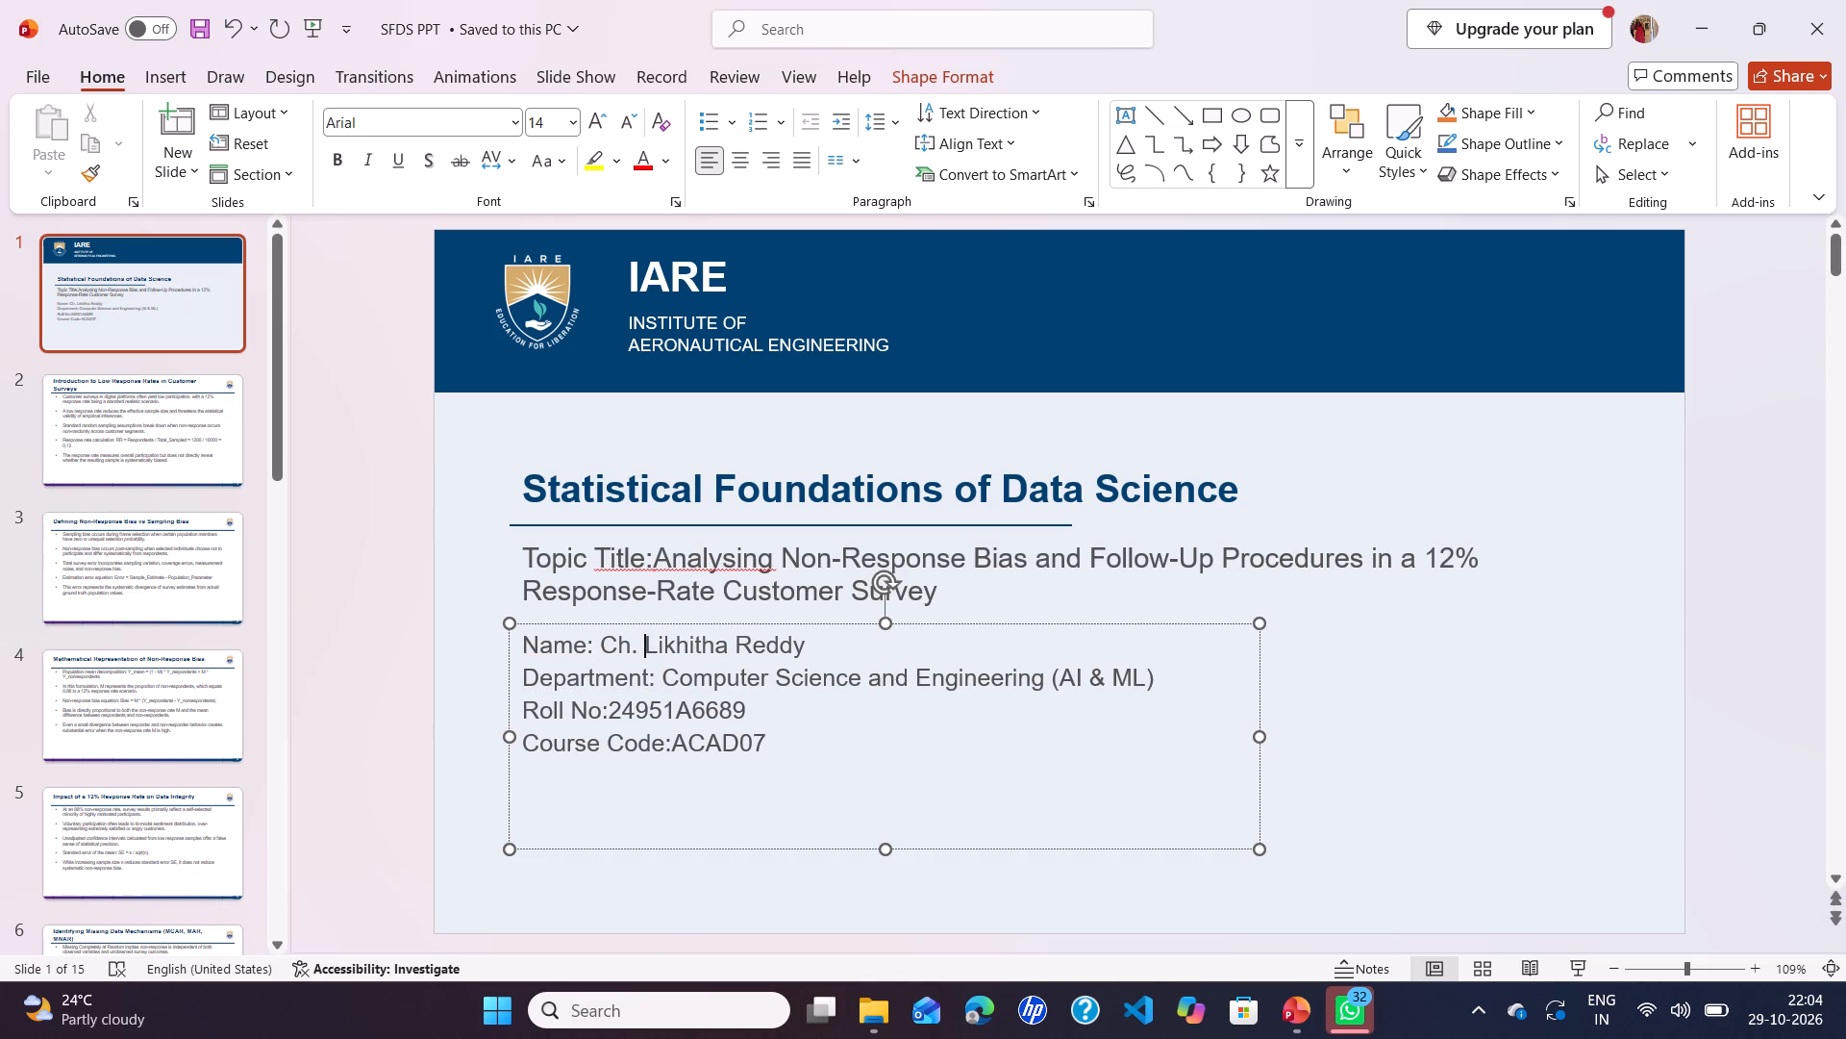
Add a space before and after the colon in the subtitle's Topic Title label.
{"action": "left_click", "coordinate": [654, 546]}
{"action": "key", "text": "space"}
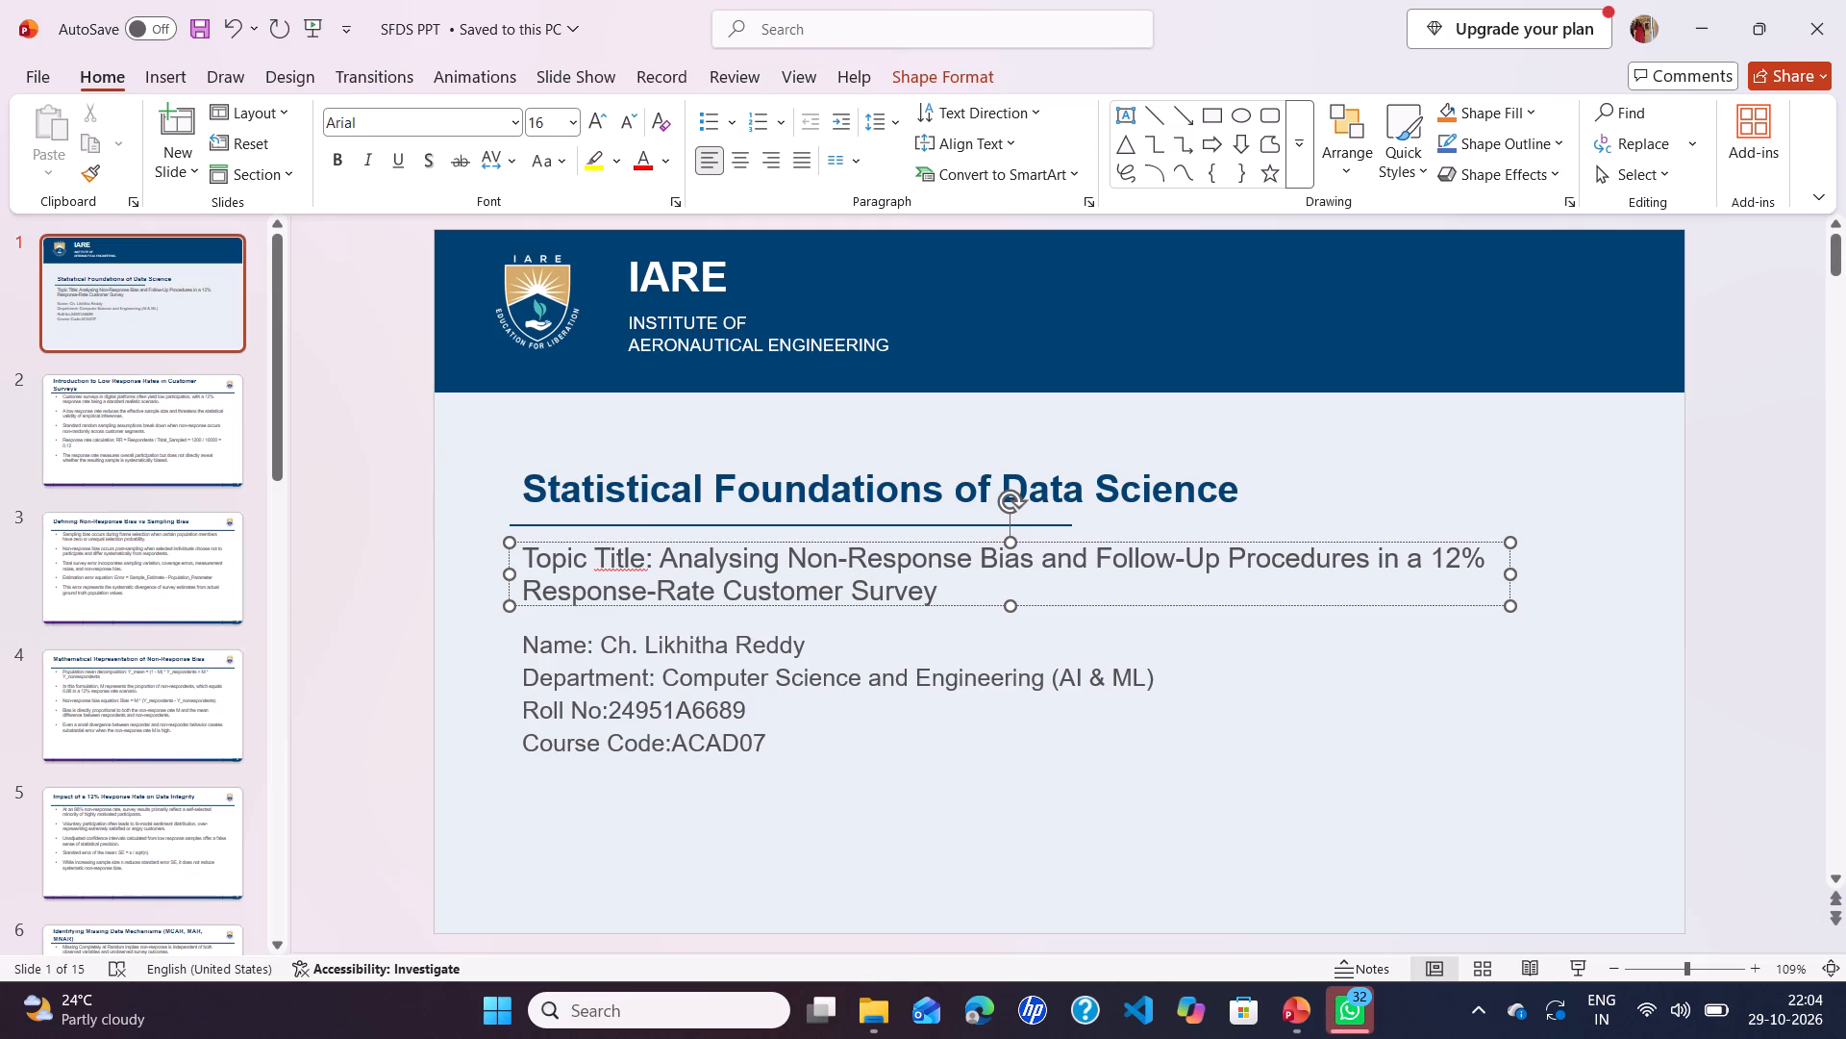
{"action": "key", "text": "Left"}
{"action": "key", "text": "Left"}
{"action": "key", "text": "space"}
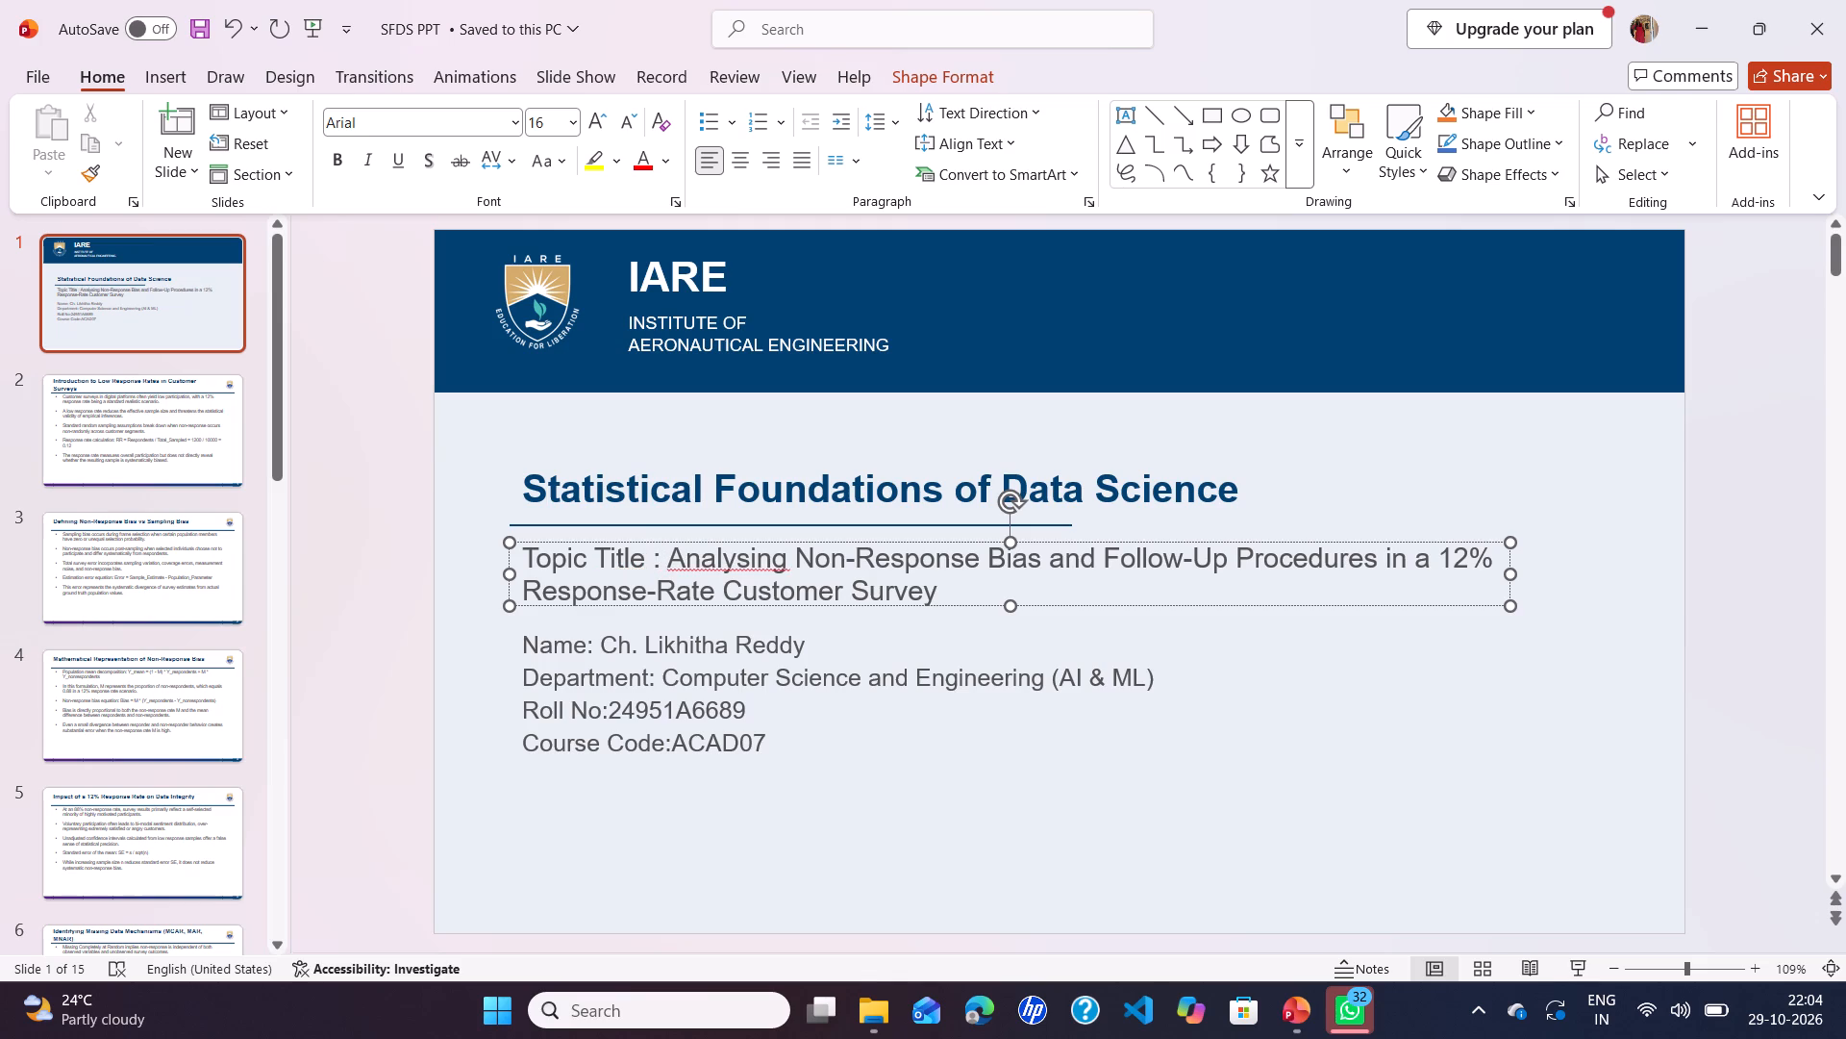
{"action": "left_click", "coordinate": [674, 561]}
{"action": "key", "text": "BackSpace"}
{"action": "key", "text": "space"}
{"action": "left_click", "coordinate": [367, 653]}
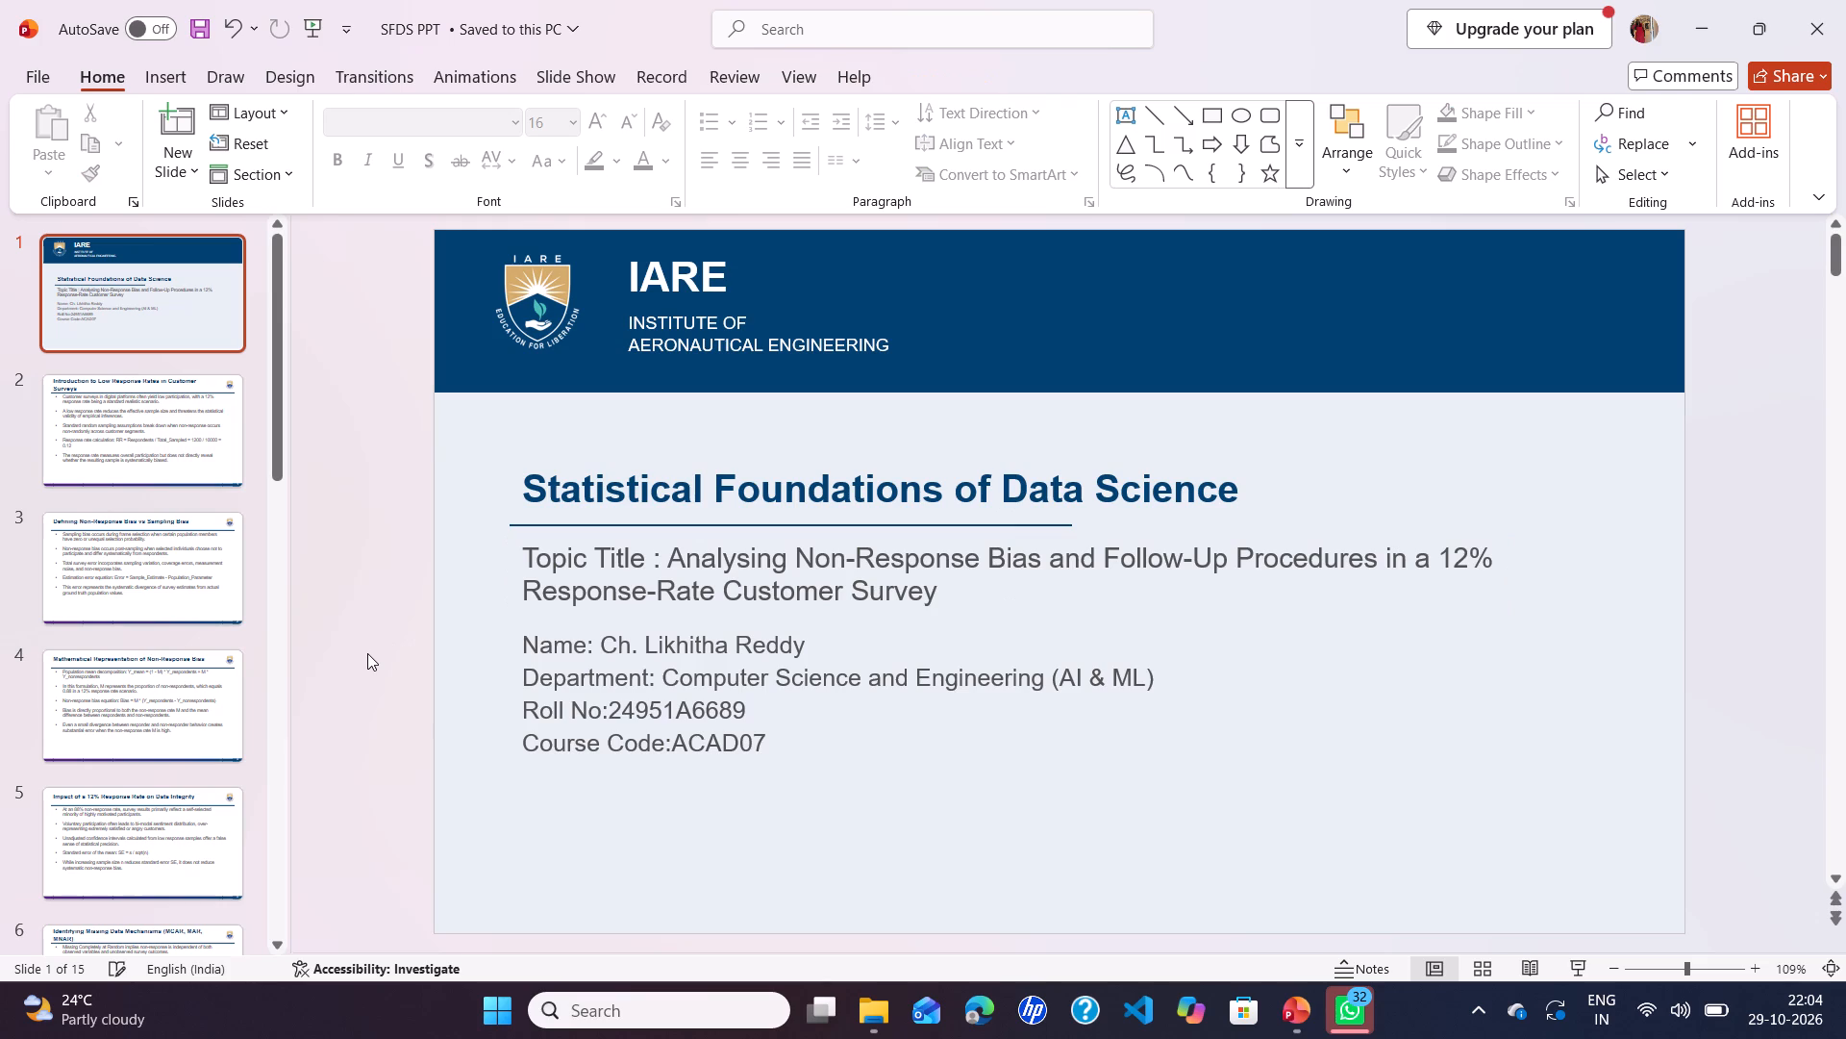
Save the presentation with the corrected title slide spacing.
{"action": "key", "text": "ctrl+s"}
{"action": "left_click", "coordinate": [26, 78]}
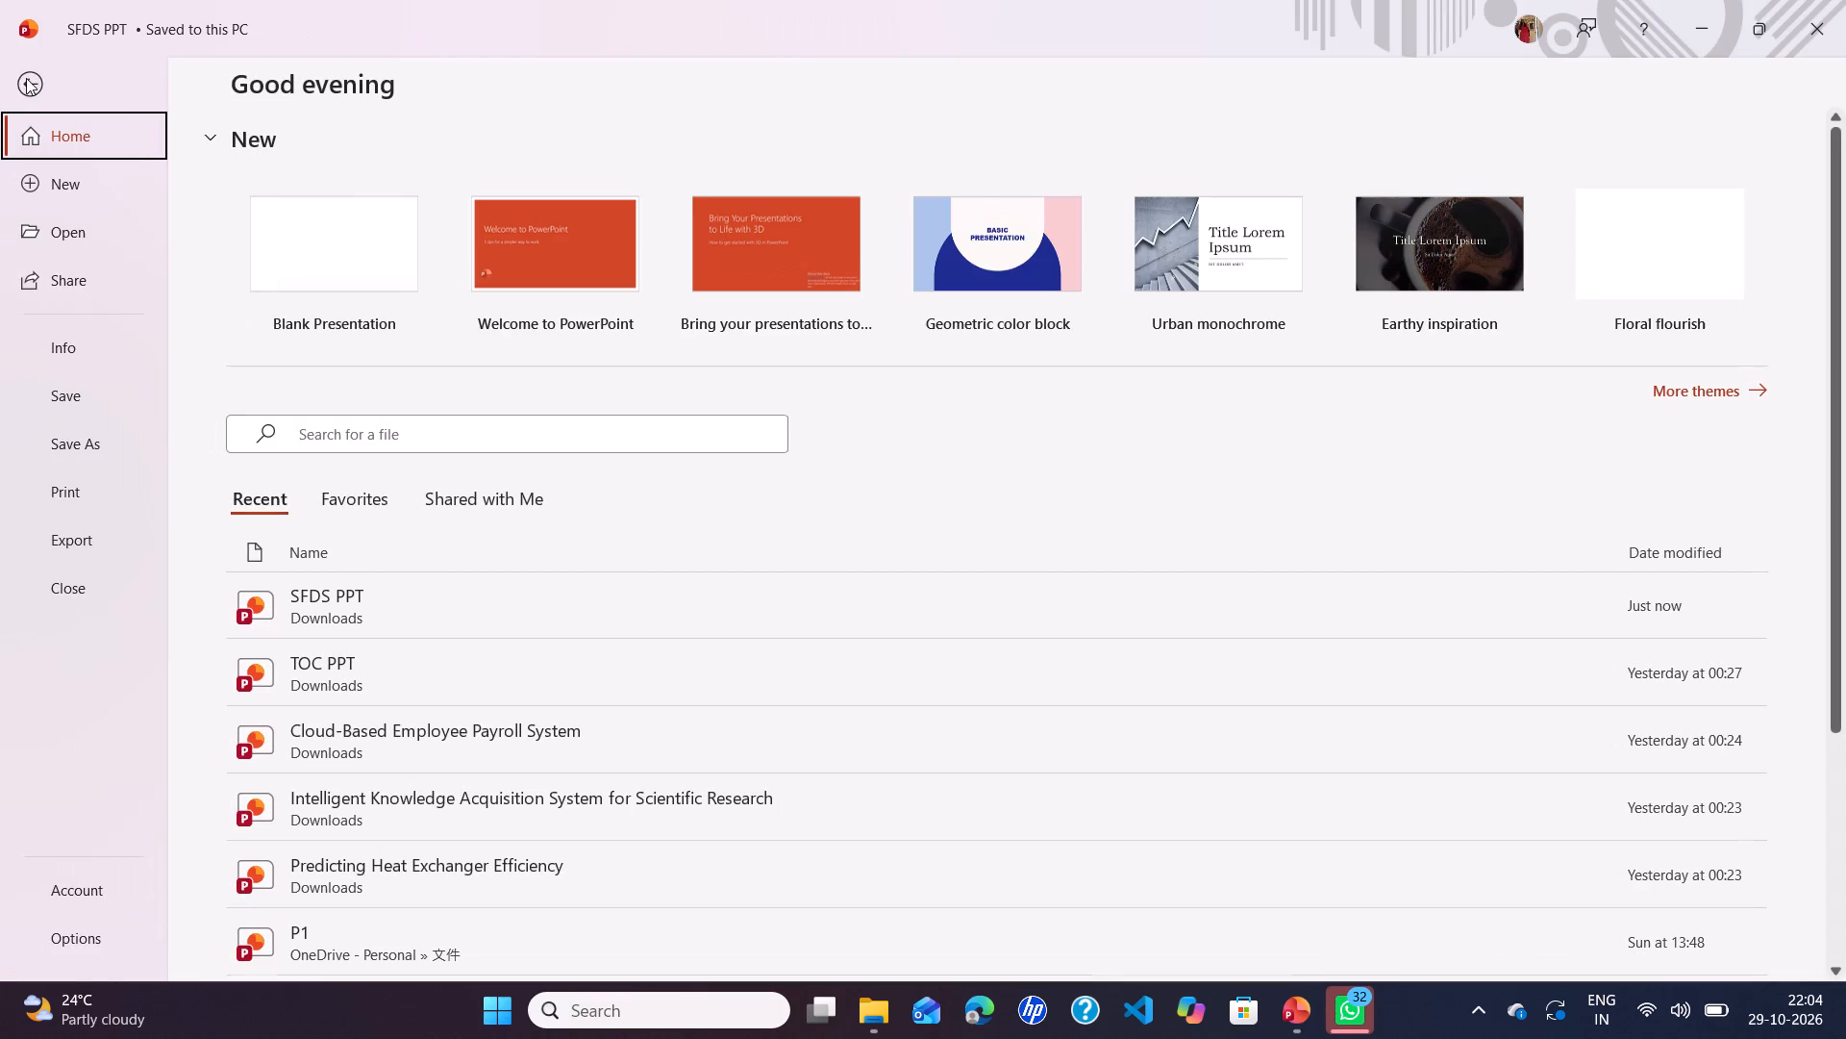
{"action": "left_click", "coordinate": [103, 383]}
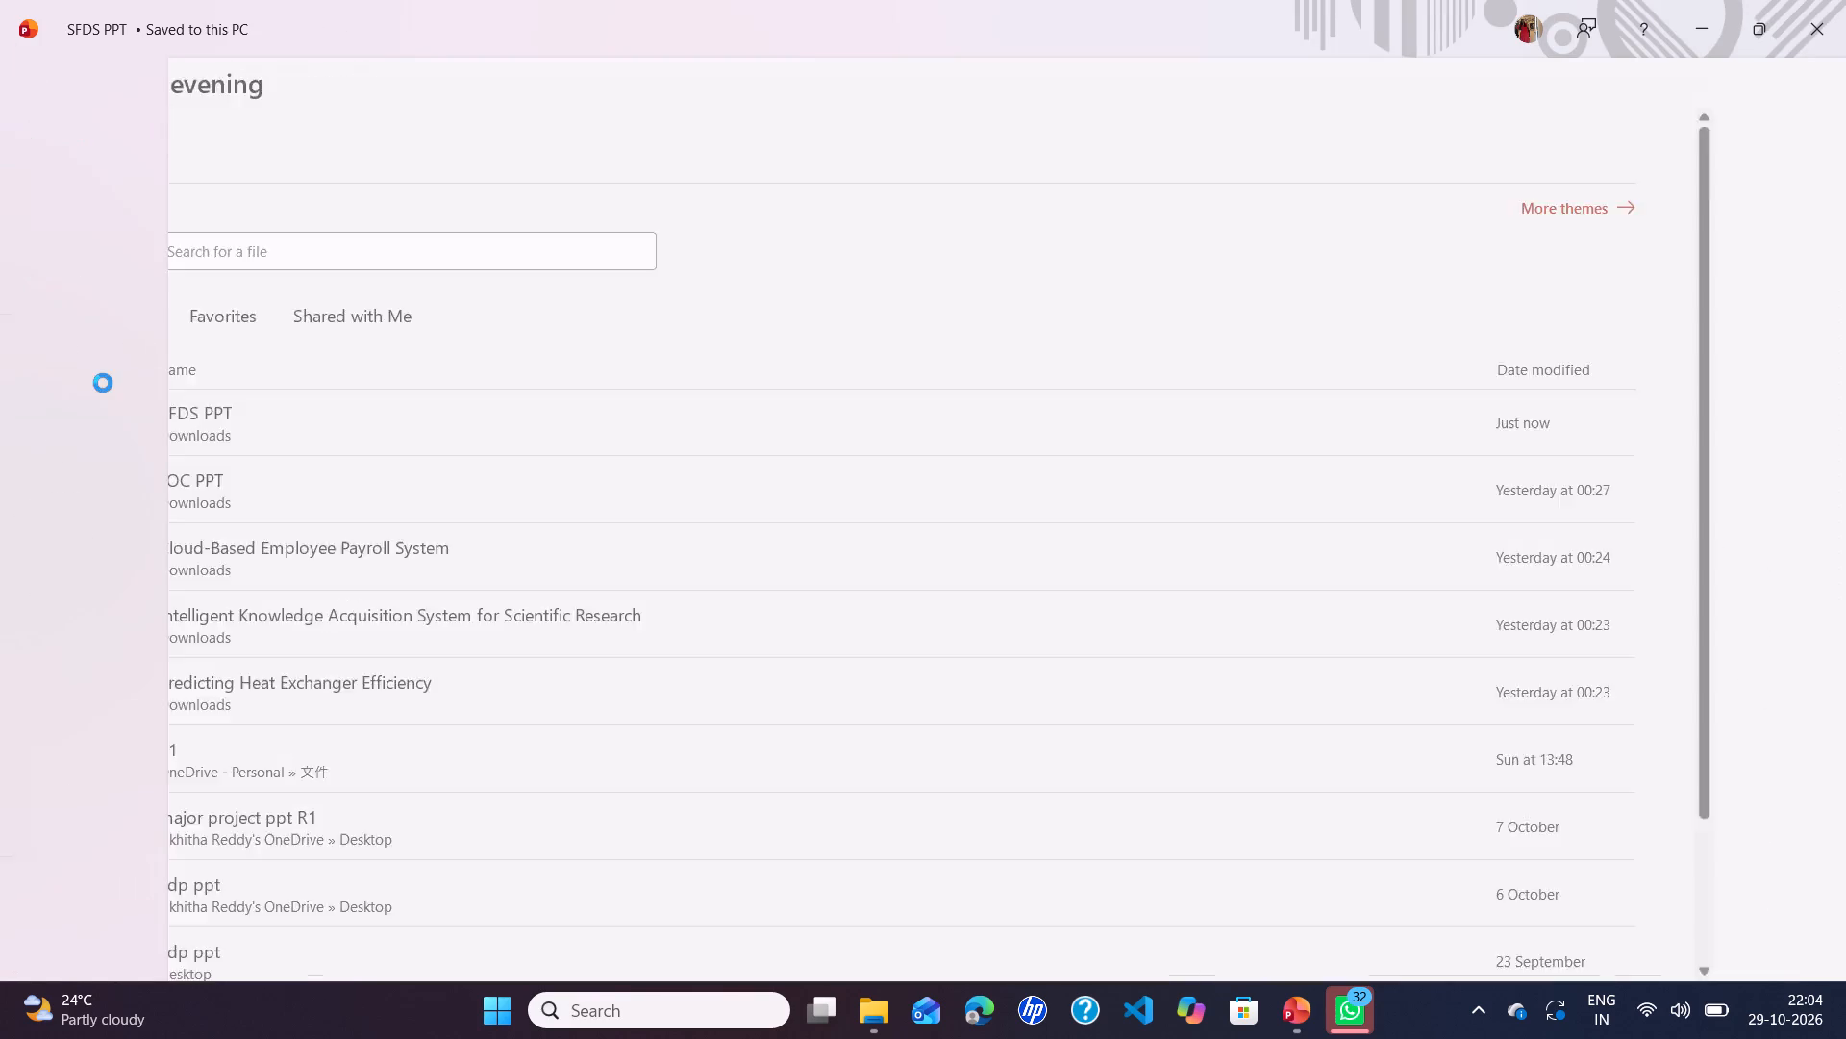
Open the Save As options for the presentation.
{"action": "left_click", "coordinate": [35, 75]}
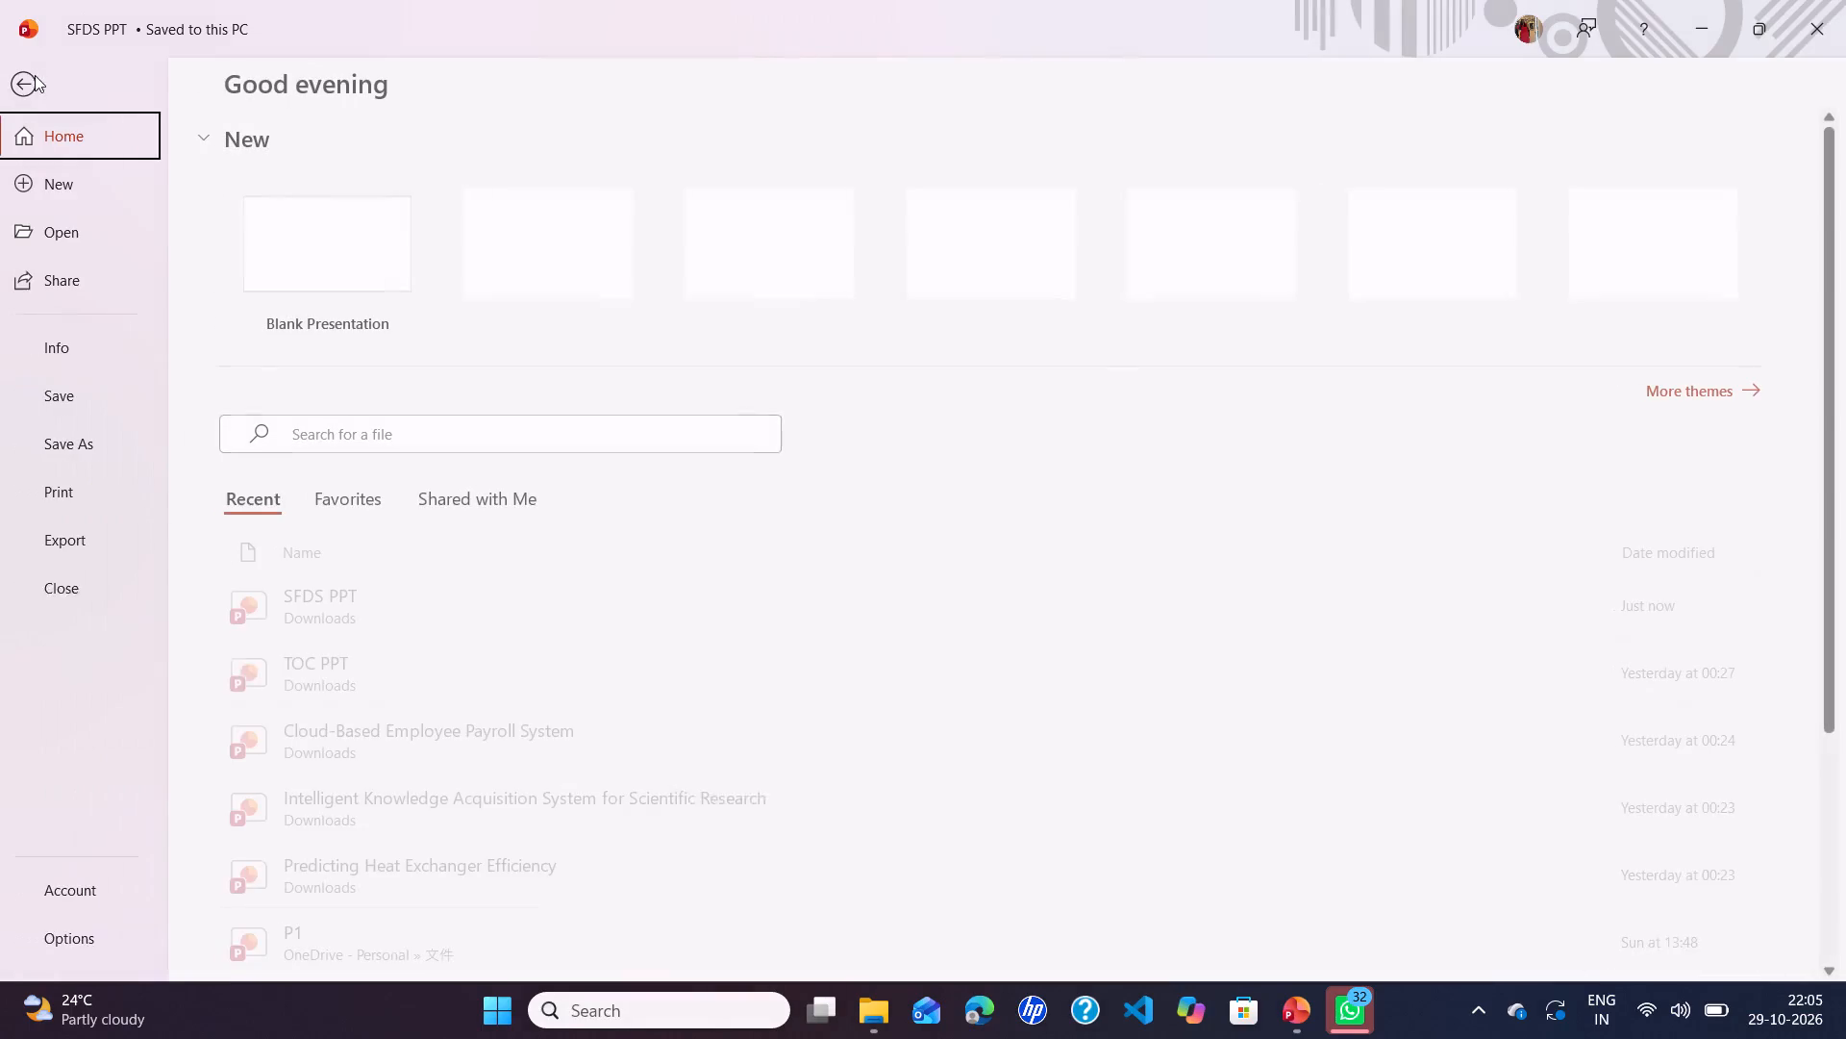
{"action": "left_click", "coordinate": [81, 453]}
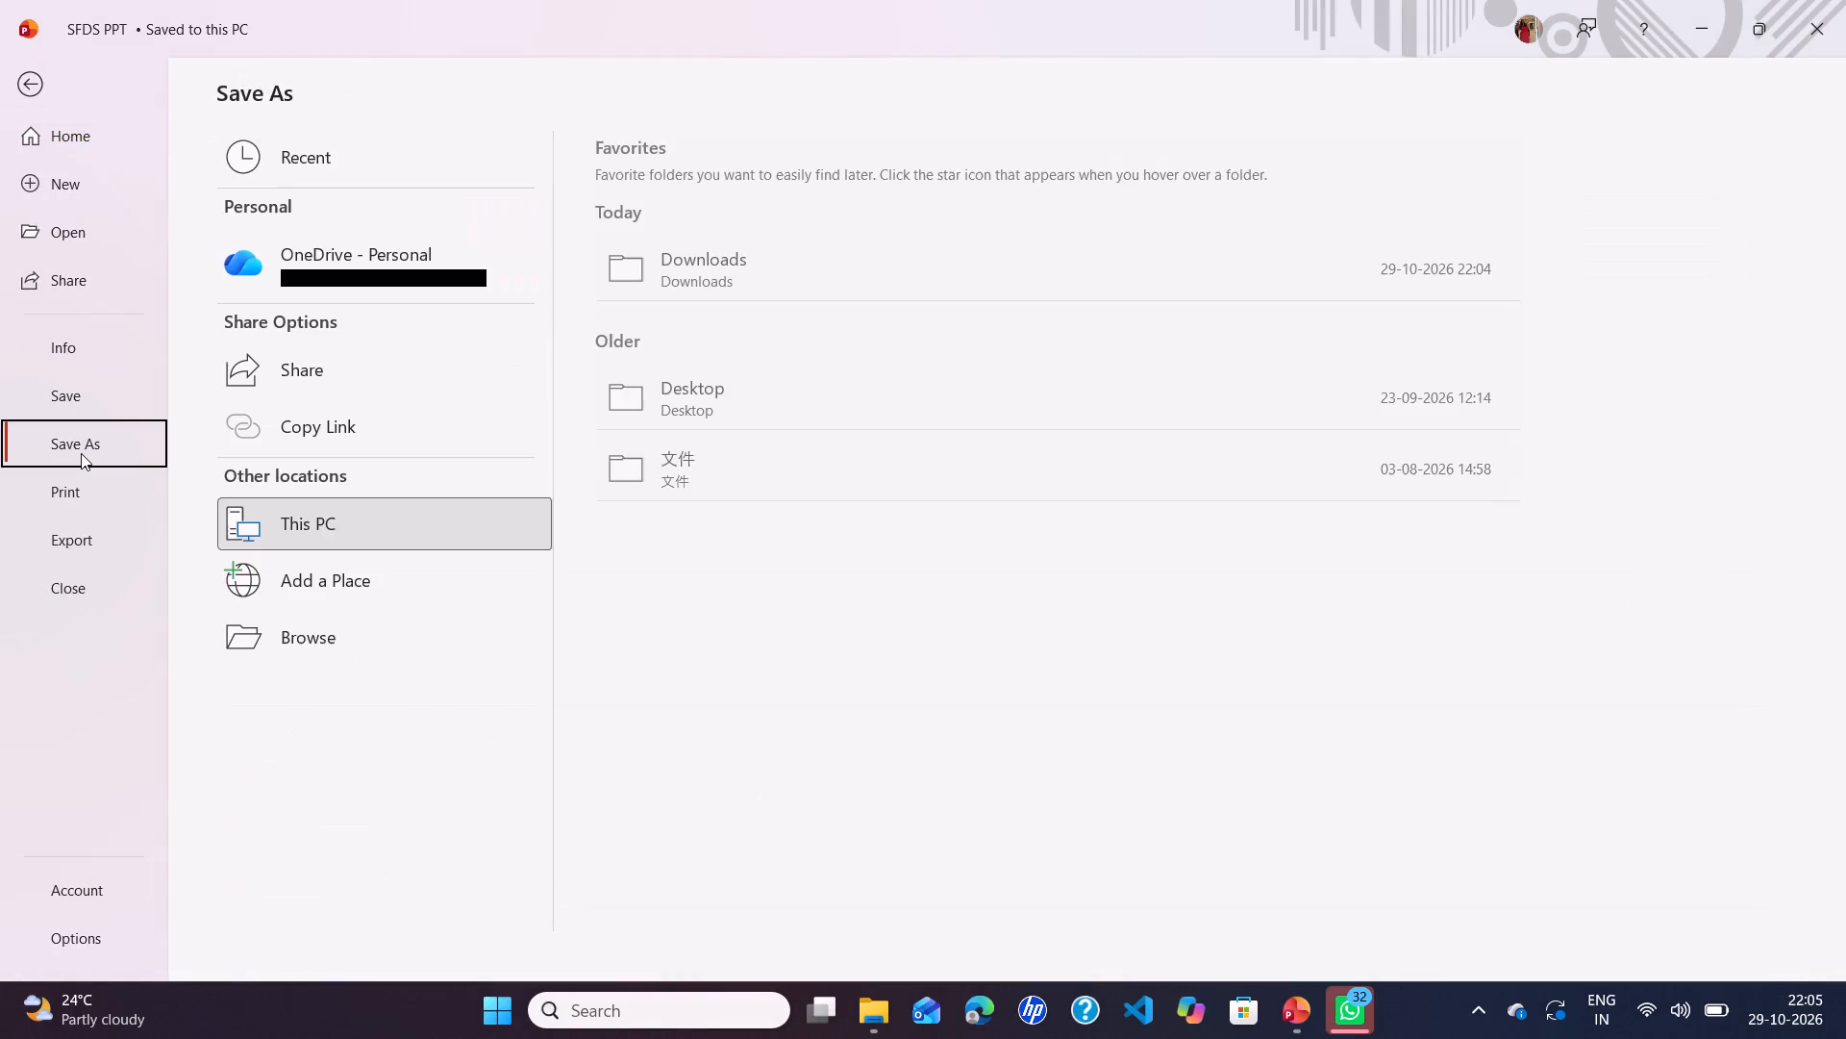
Save a copy of the presentation in the Downloads folder under the name SFDS PPT FINAL.
{"action": "left_click", "coordinate": [297, 633]}
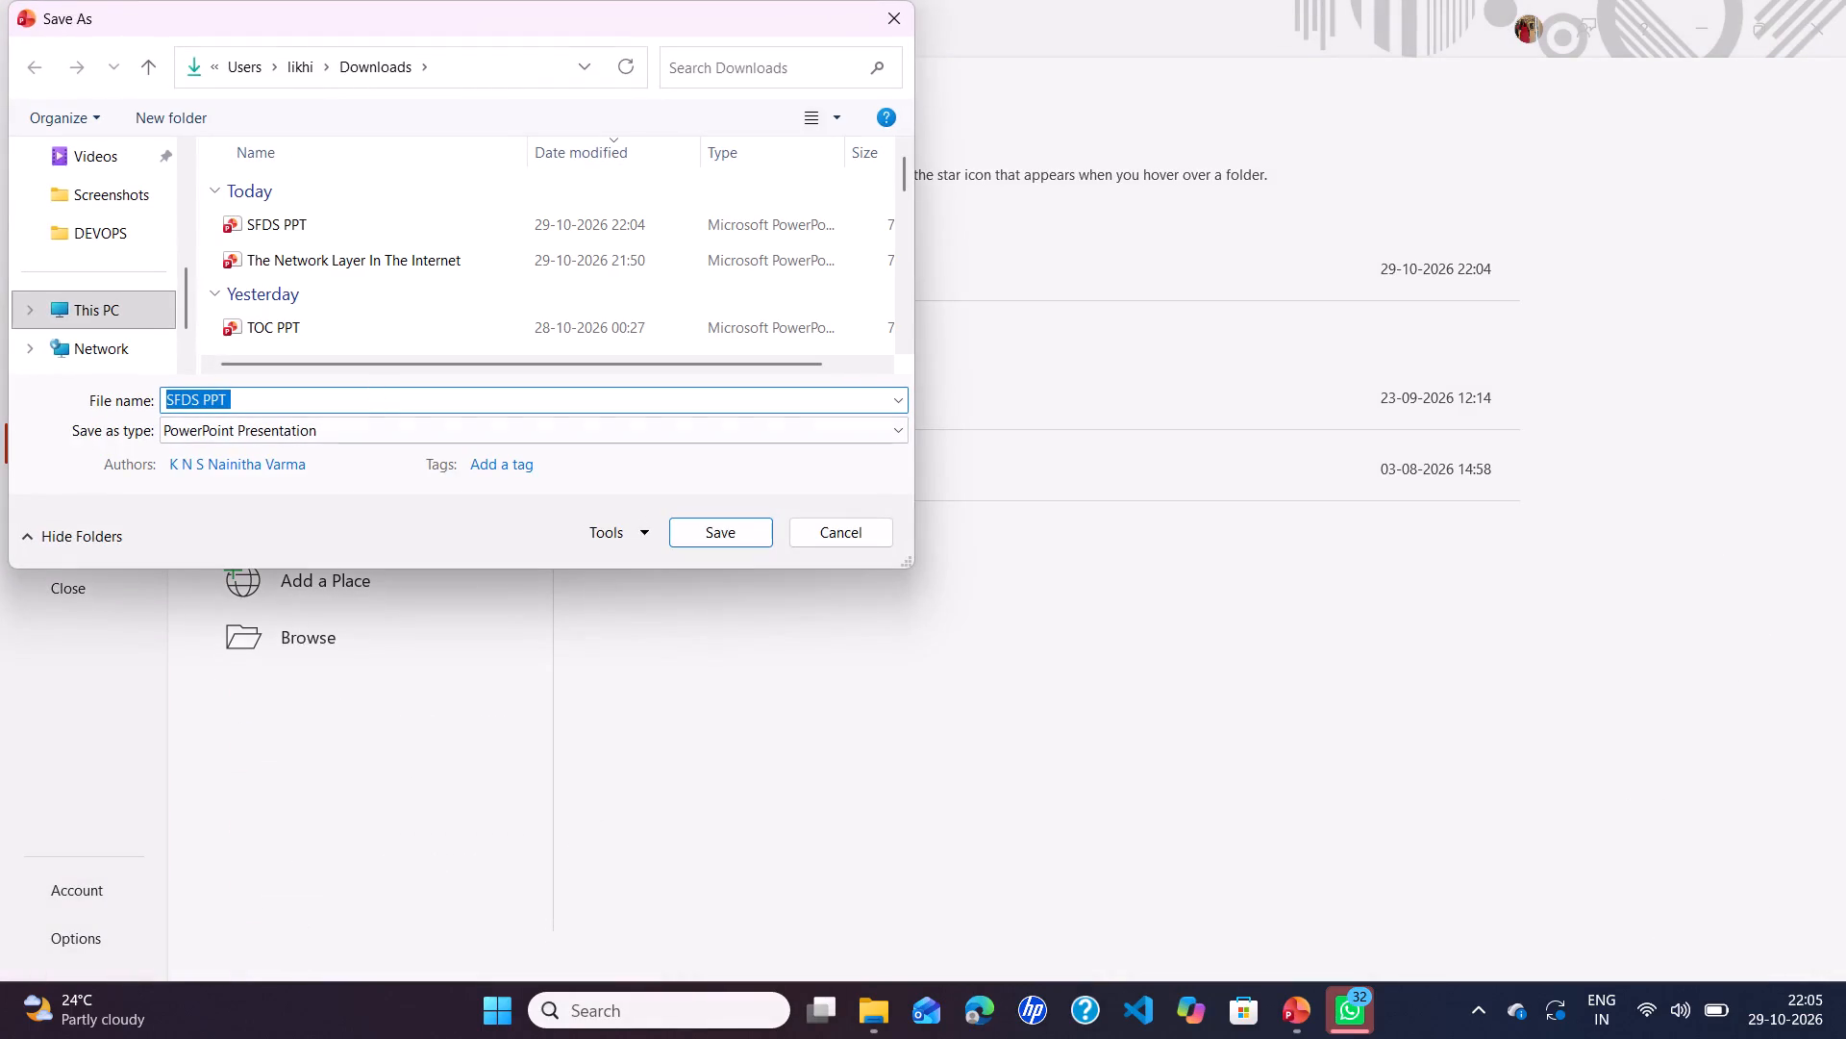
{"action": "left_click", "coordinate": [370, 392]}
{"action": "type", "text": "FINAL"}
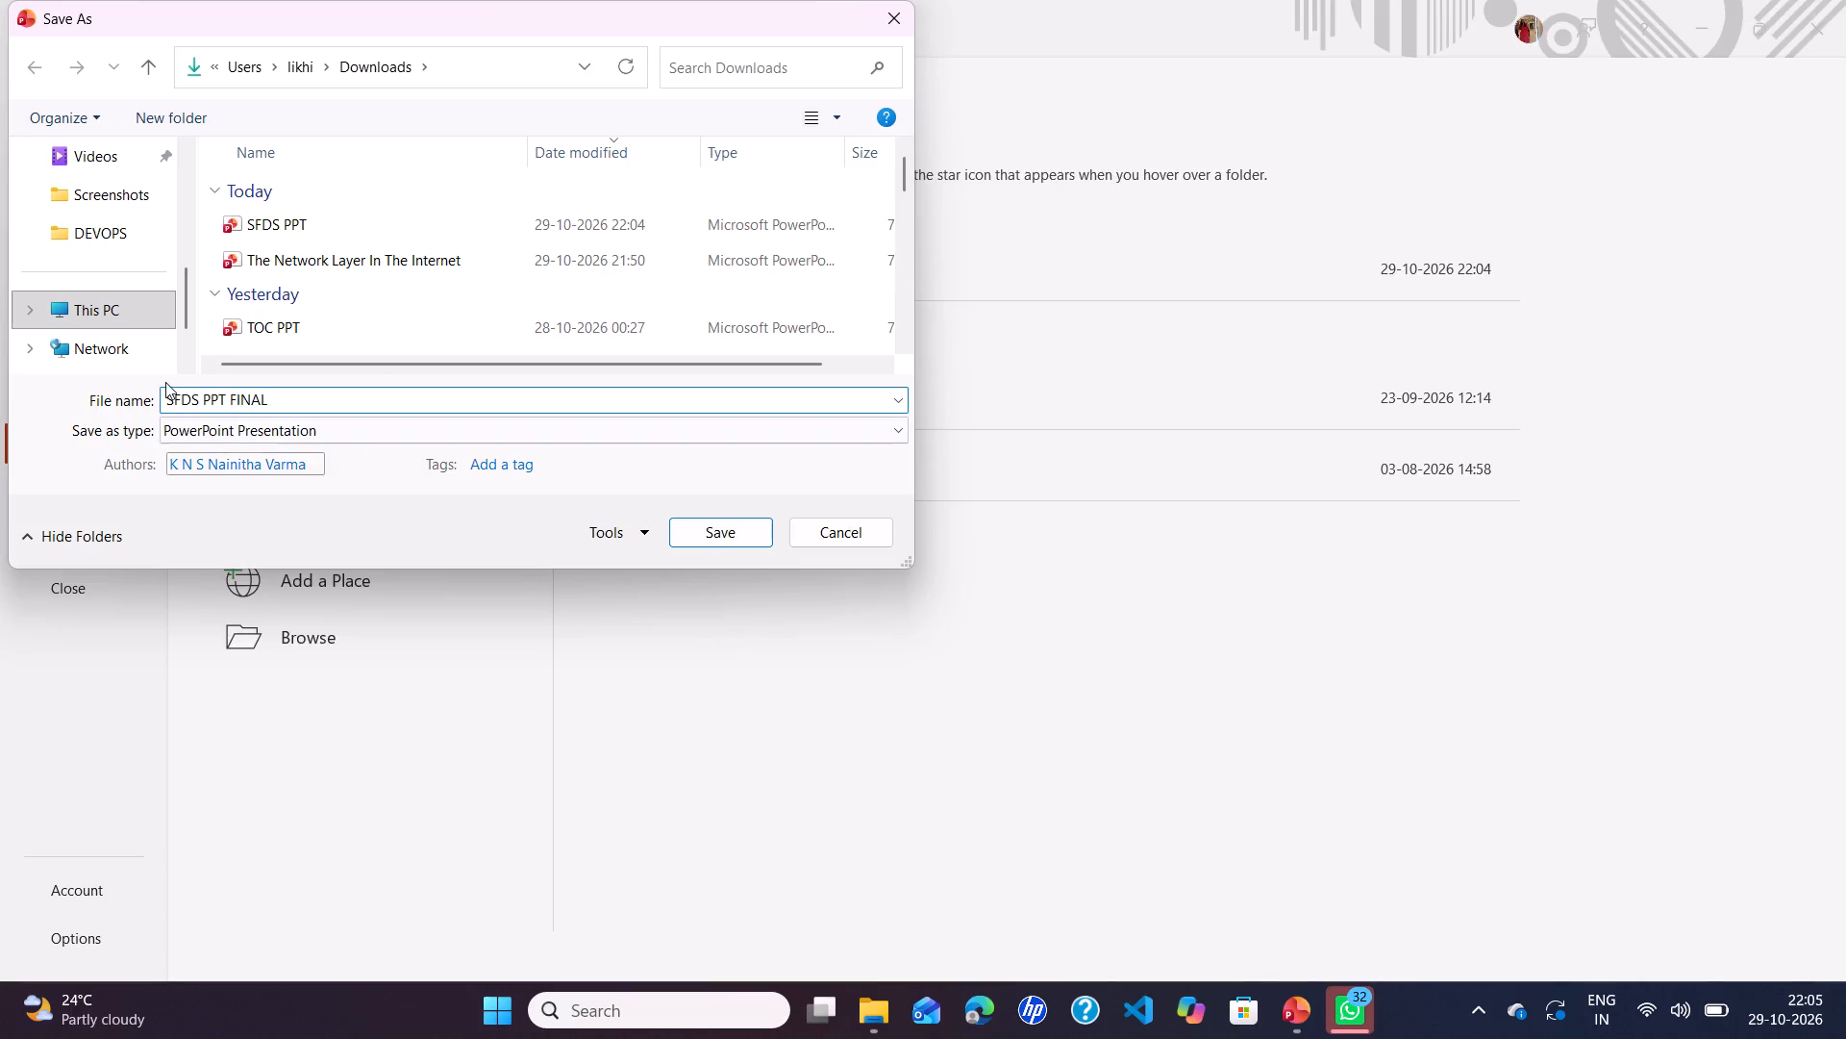
{"action": "scroll", "coordinate": [85, 268], "scroll_direction": "down", "scroll_amount": 1}
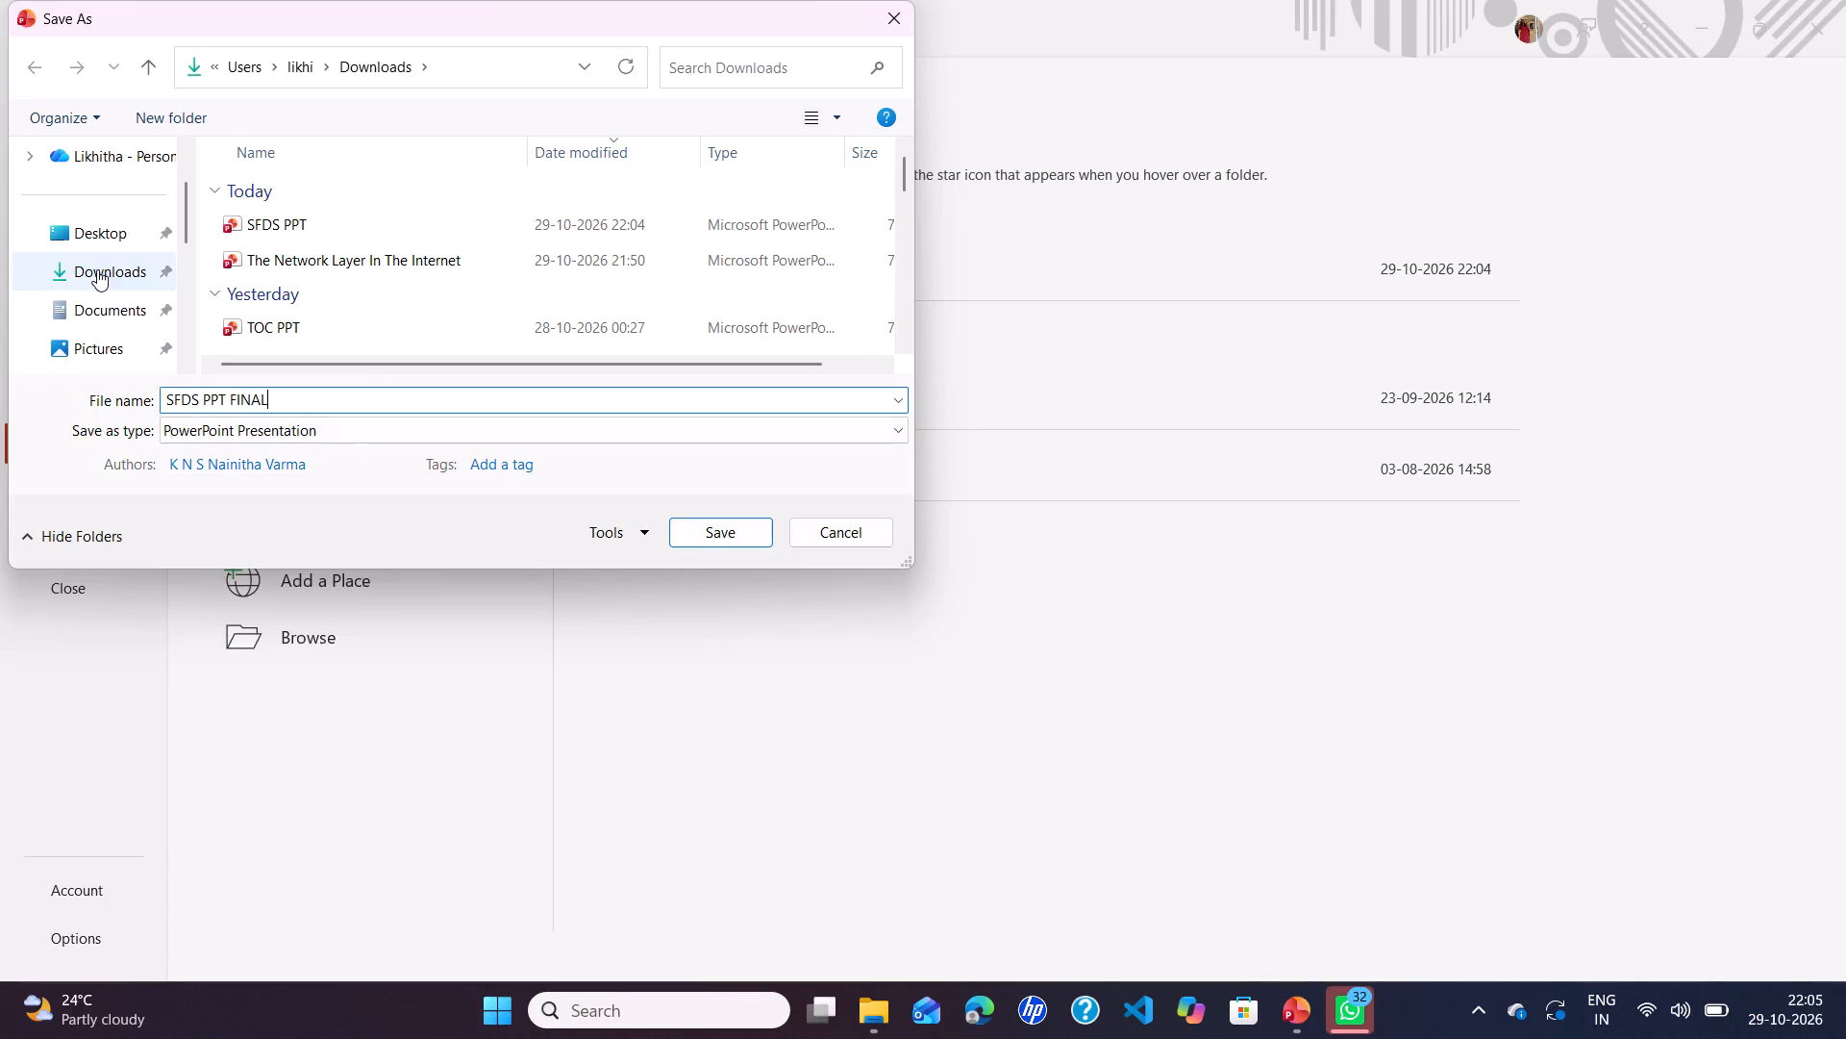
{"action": "left_click", "coordinate": [97, 269]}
{"action": "left_click", "coordinate": [748, 529]}
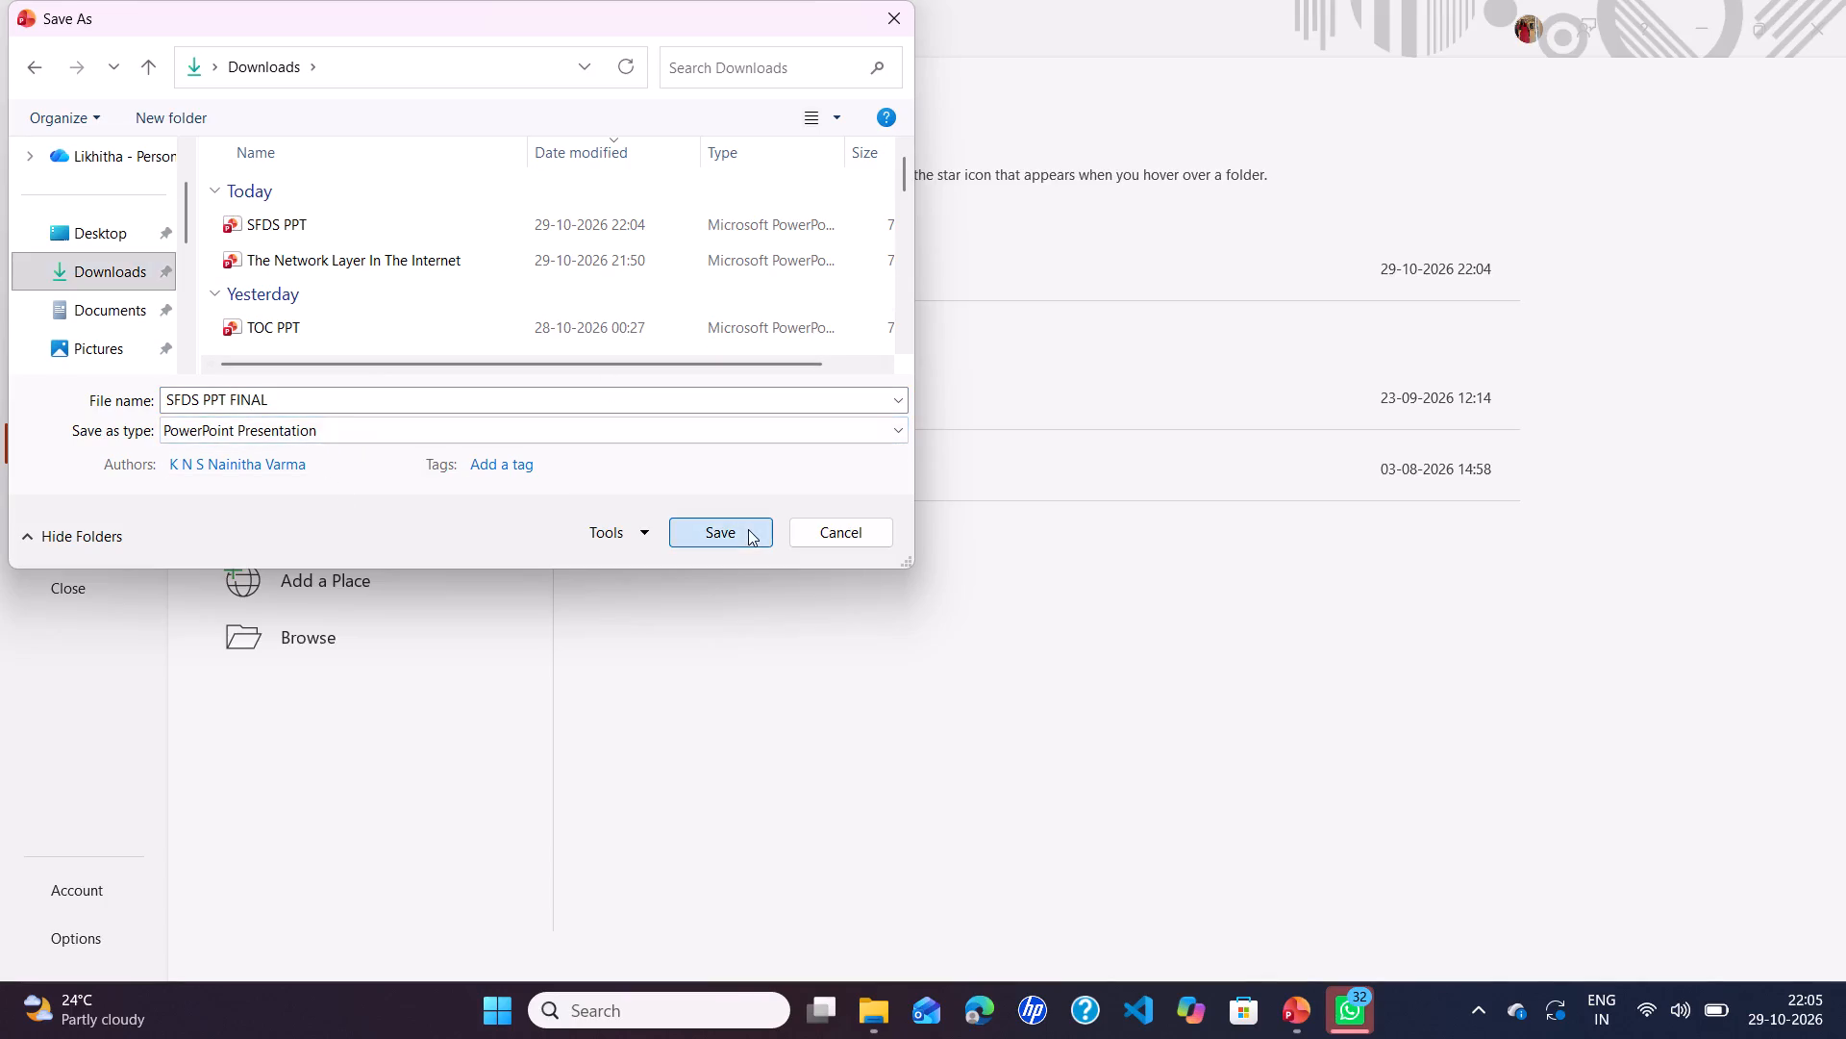
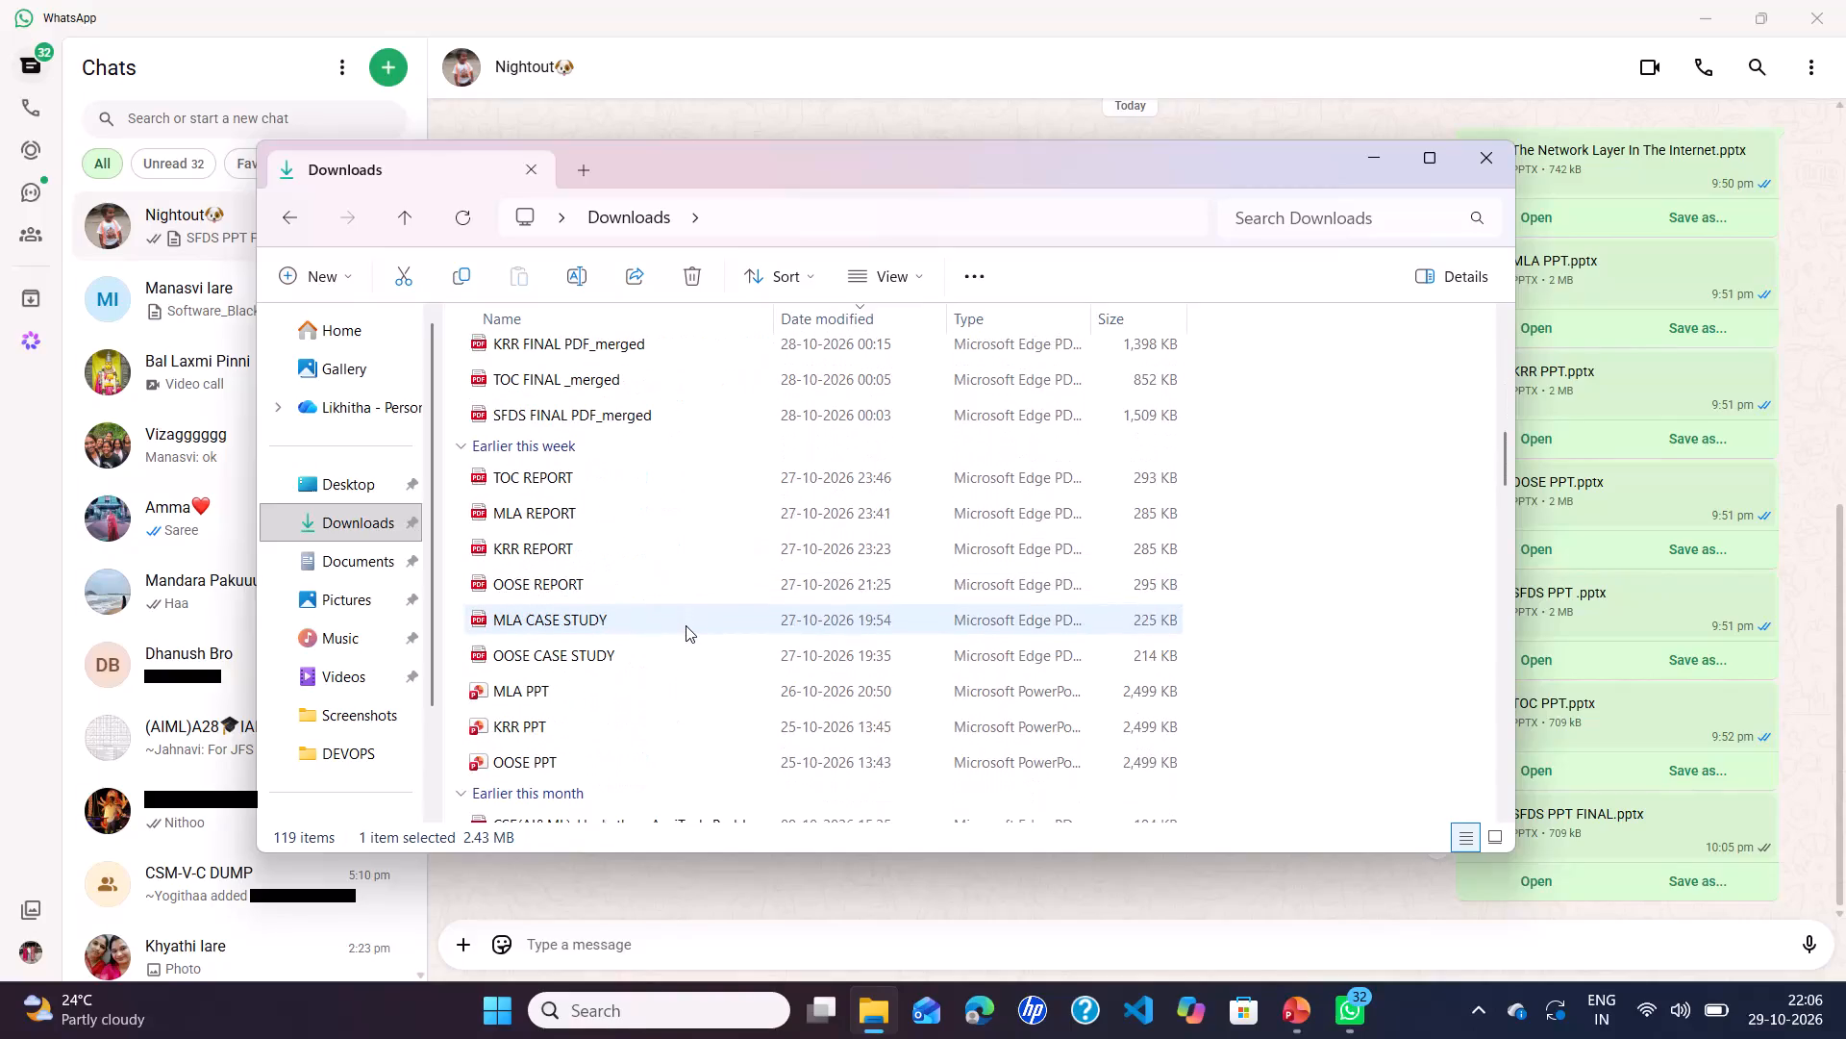
Open the MLA PPT presentation from the Downloads folder and enable editing on it.
{"action": "double_click", "coordinate": [592, 701]}
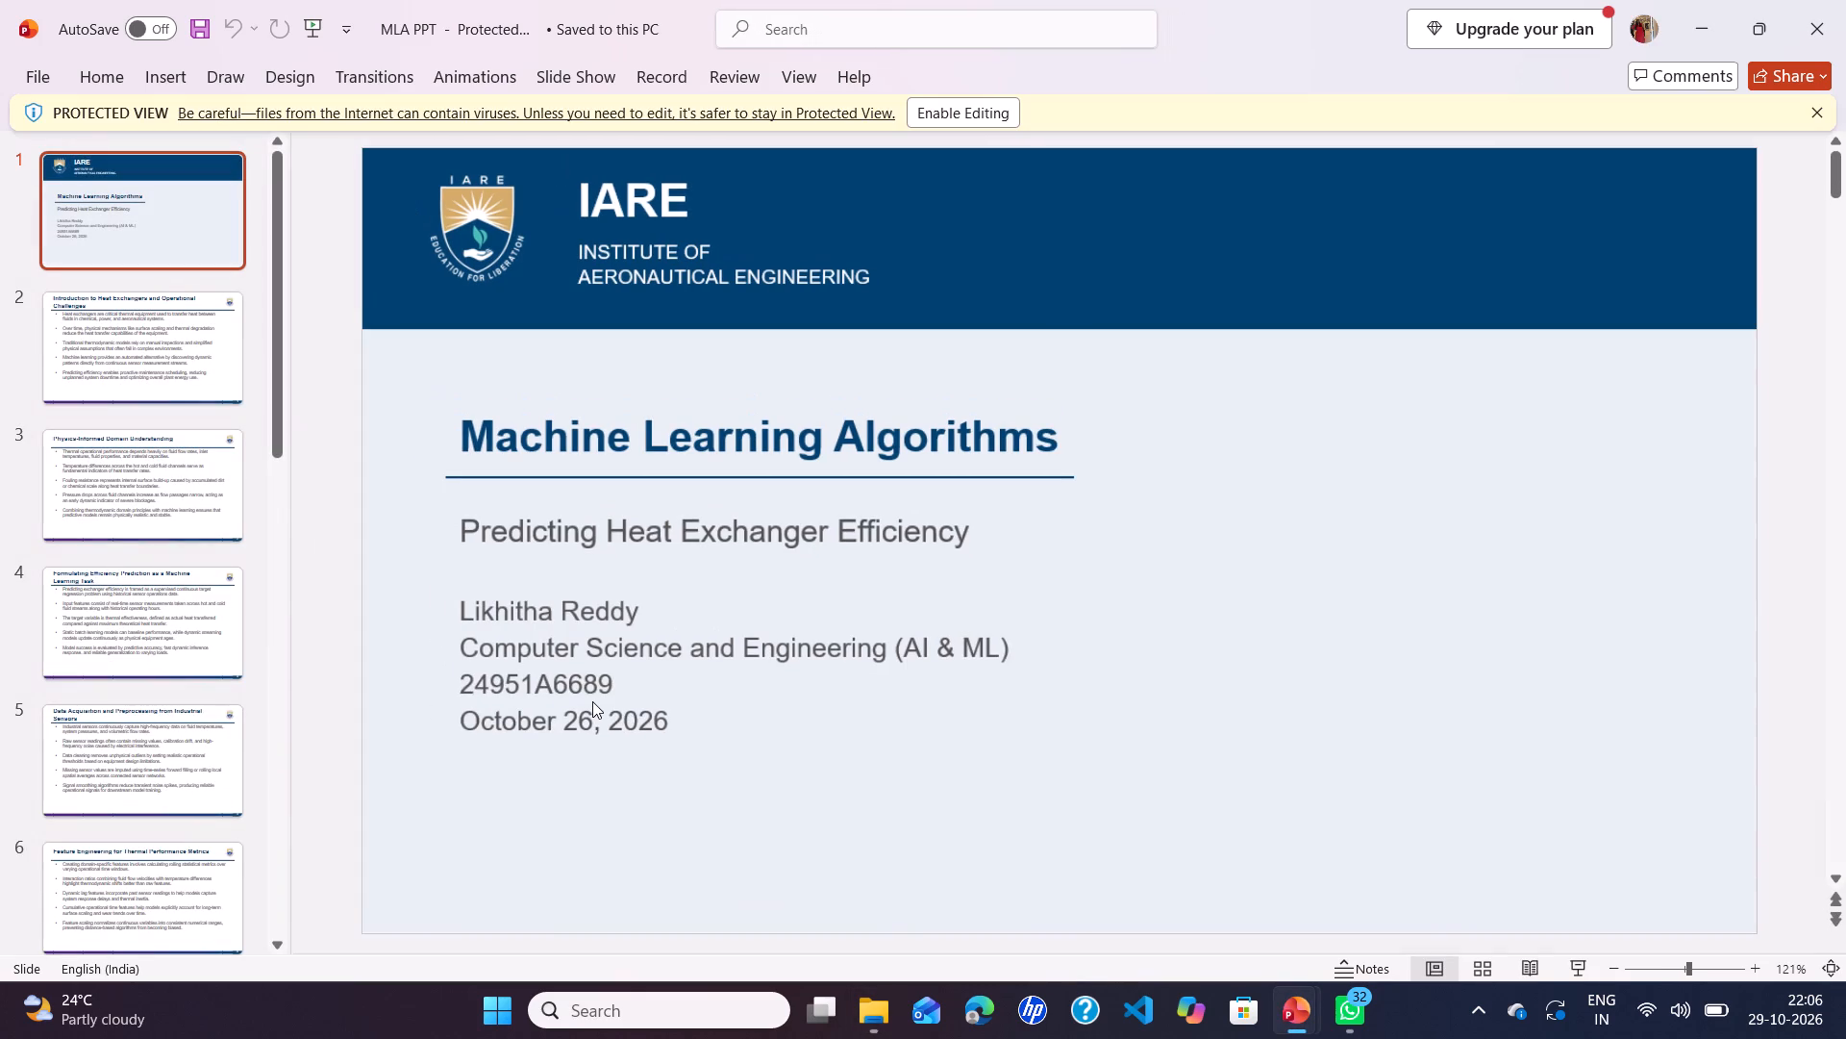
{"action": "left_click", "coordinate": [462, 527]}
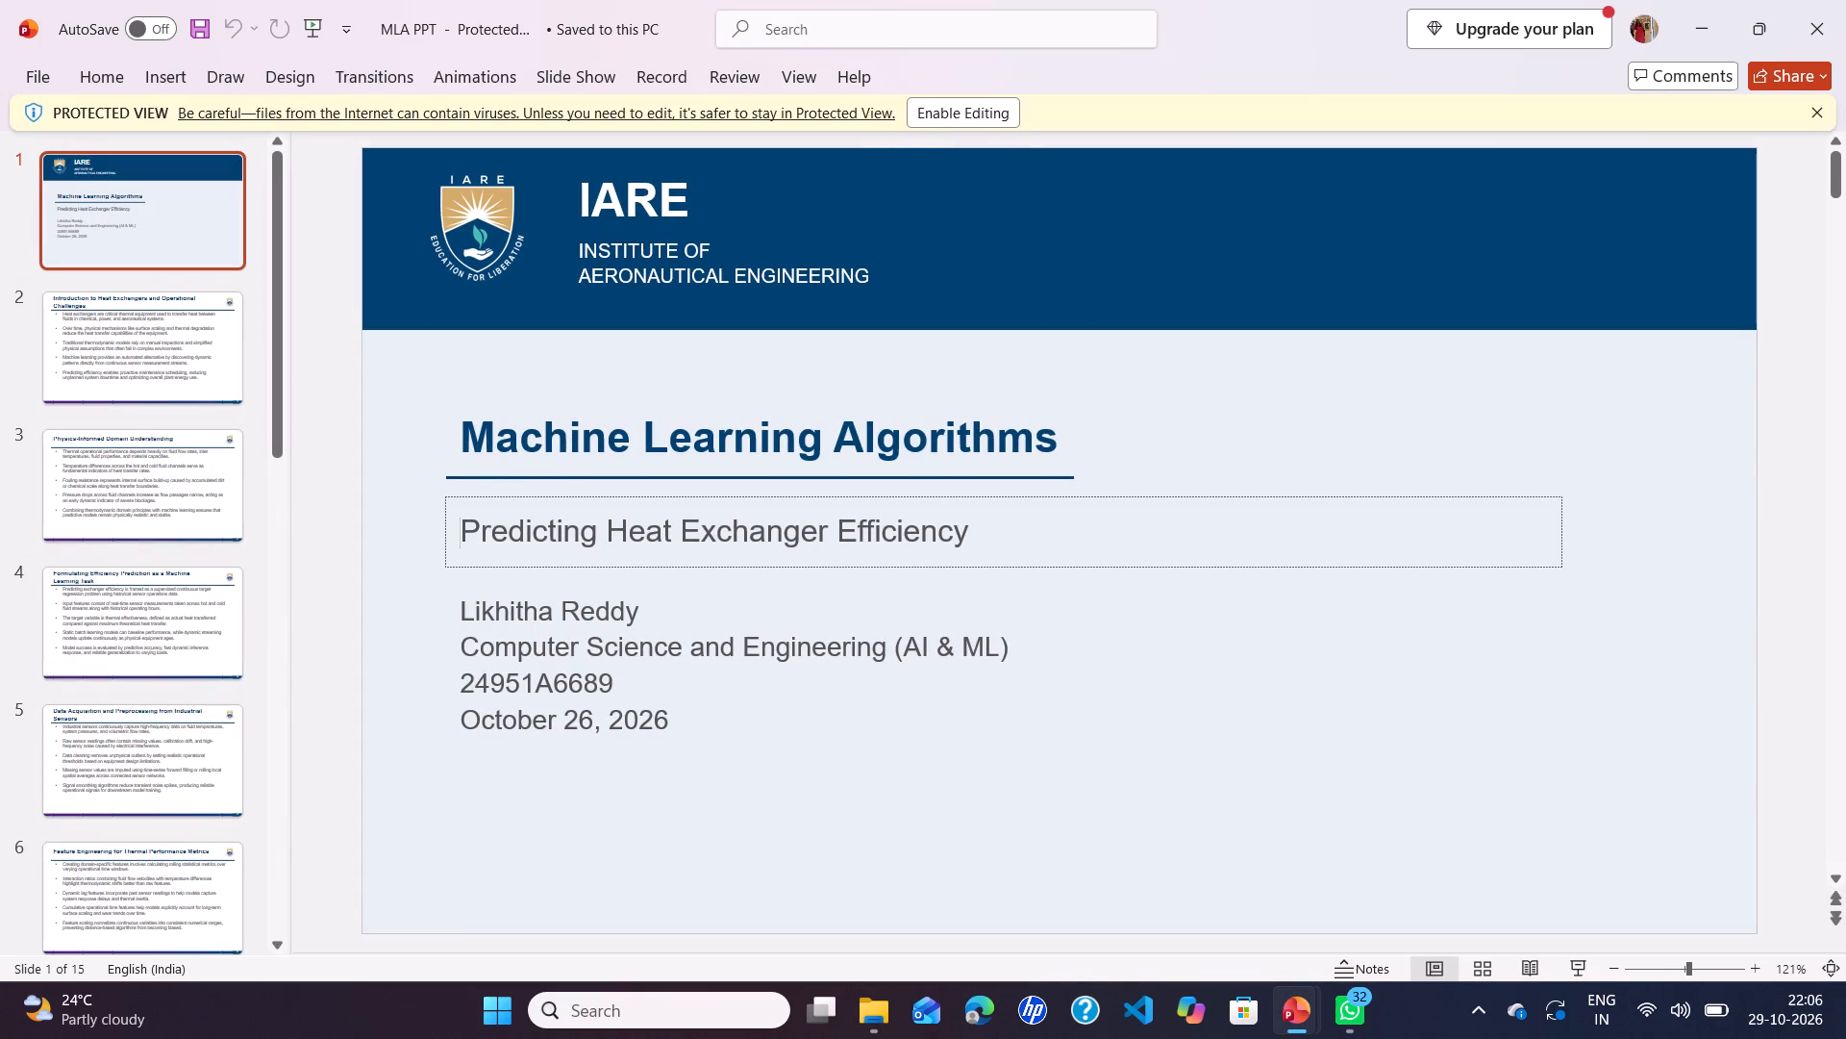
{"action": "left_click", "coordinate": [944, 115]}
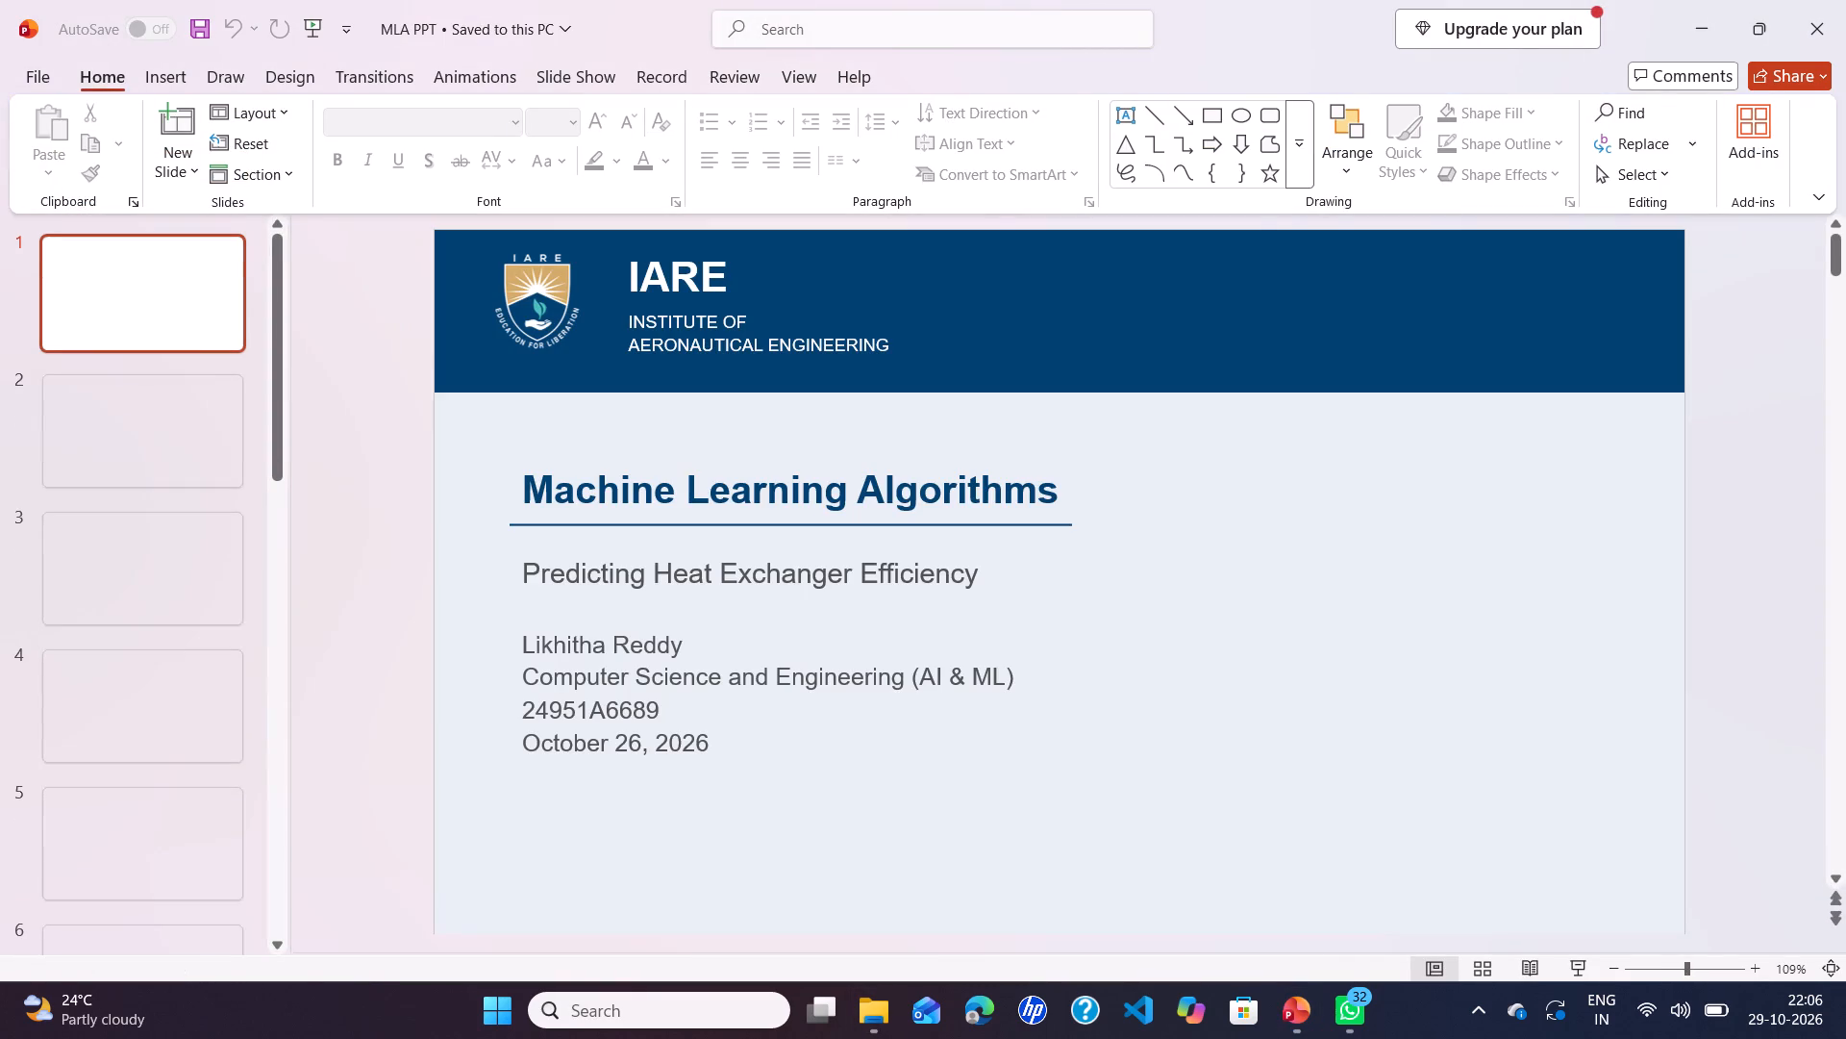
Insert the label "Topic Title : " before the subtitle Predicting Heat Exchanger Efficiency on the title slide.
{"action": "left_click", "coordinate": [524, 568]}
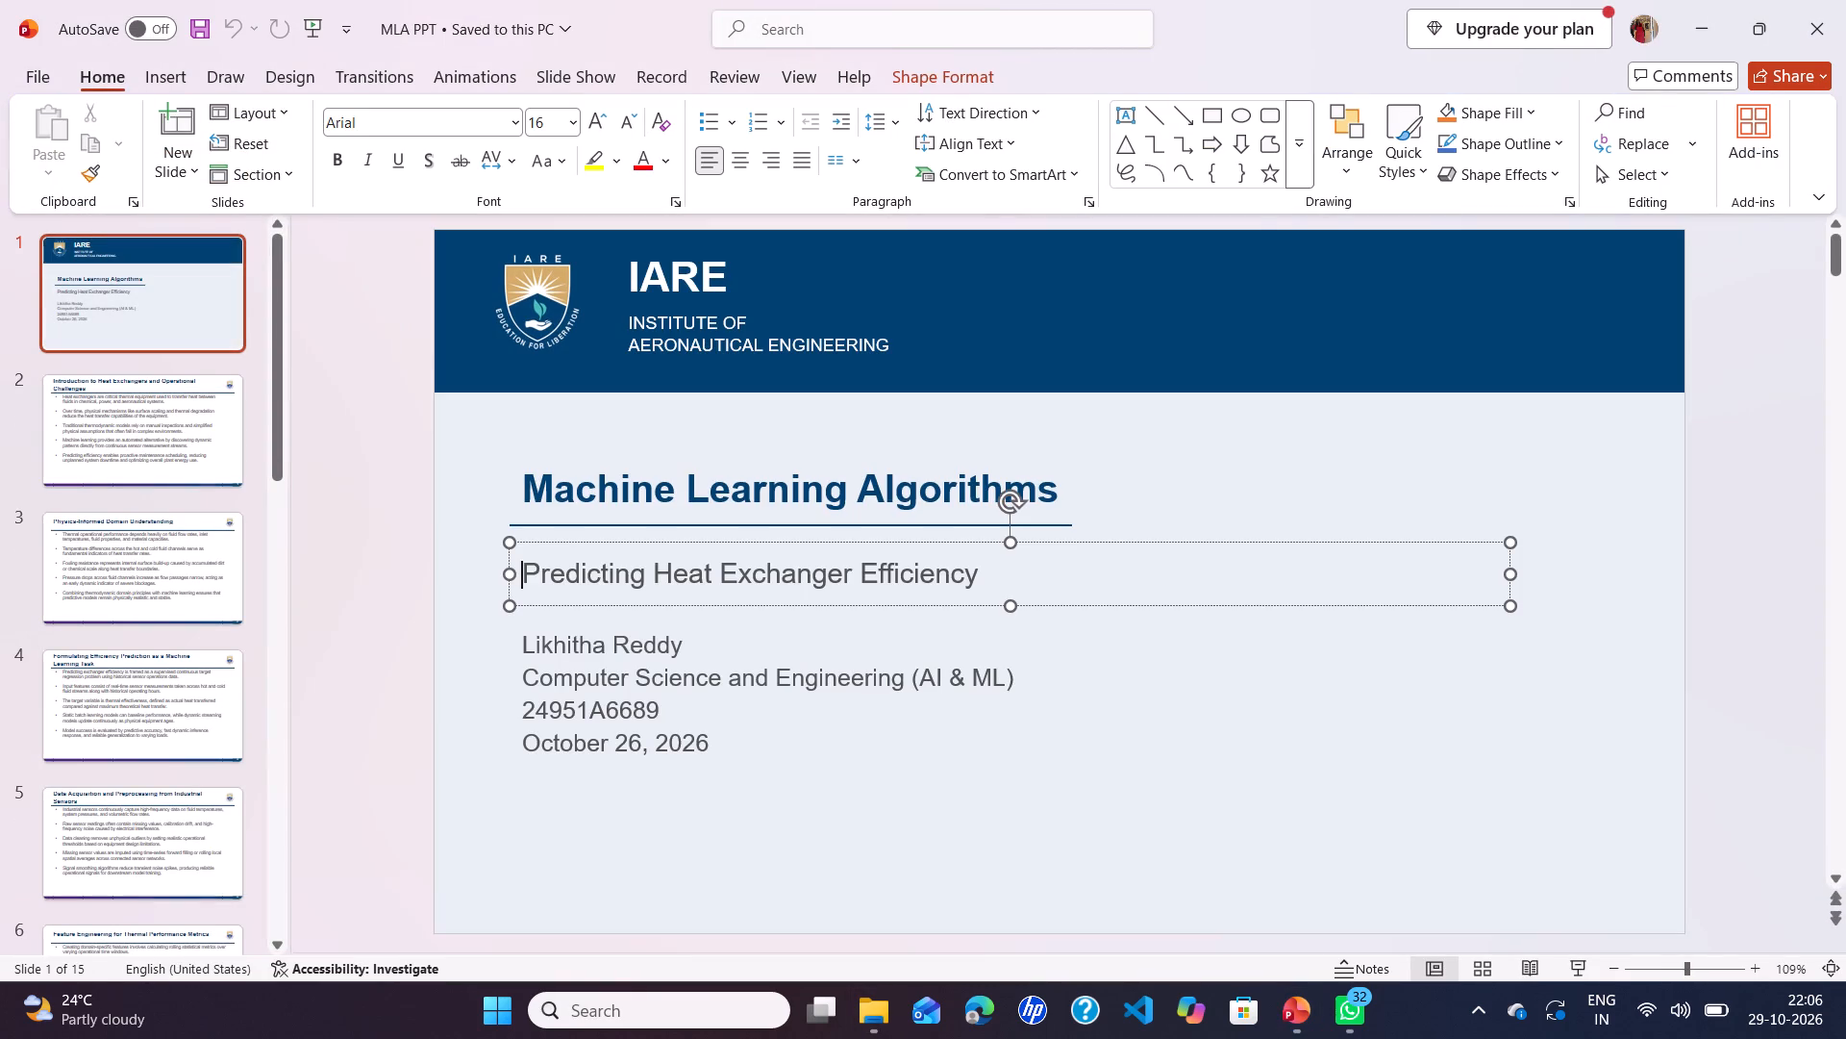
{"action": "key", "text": "t"}
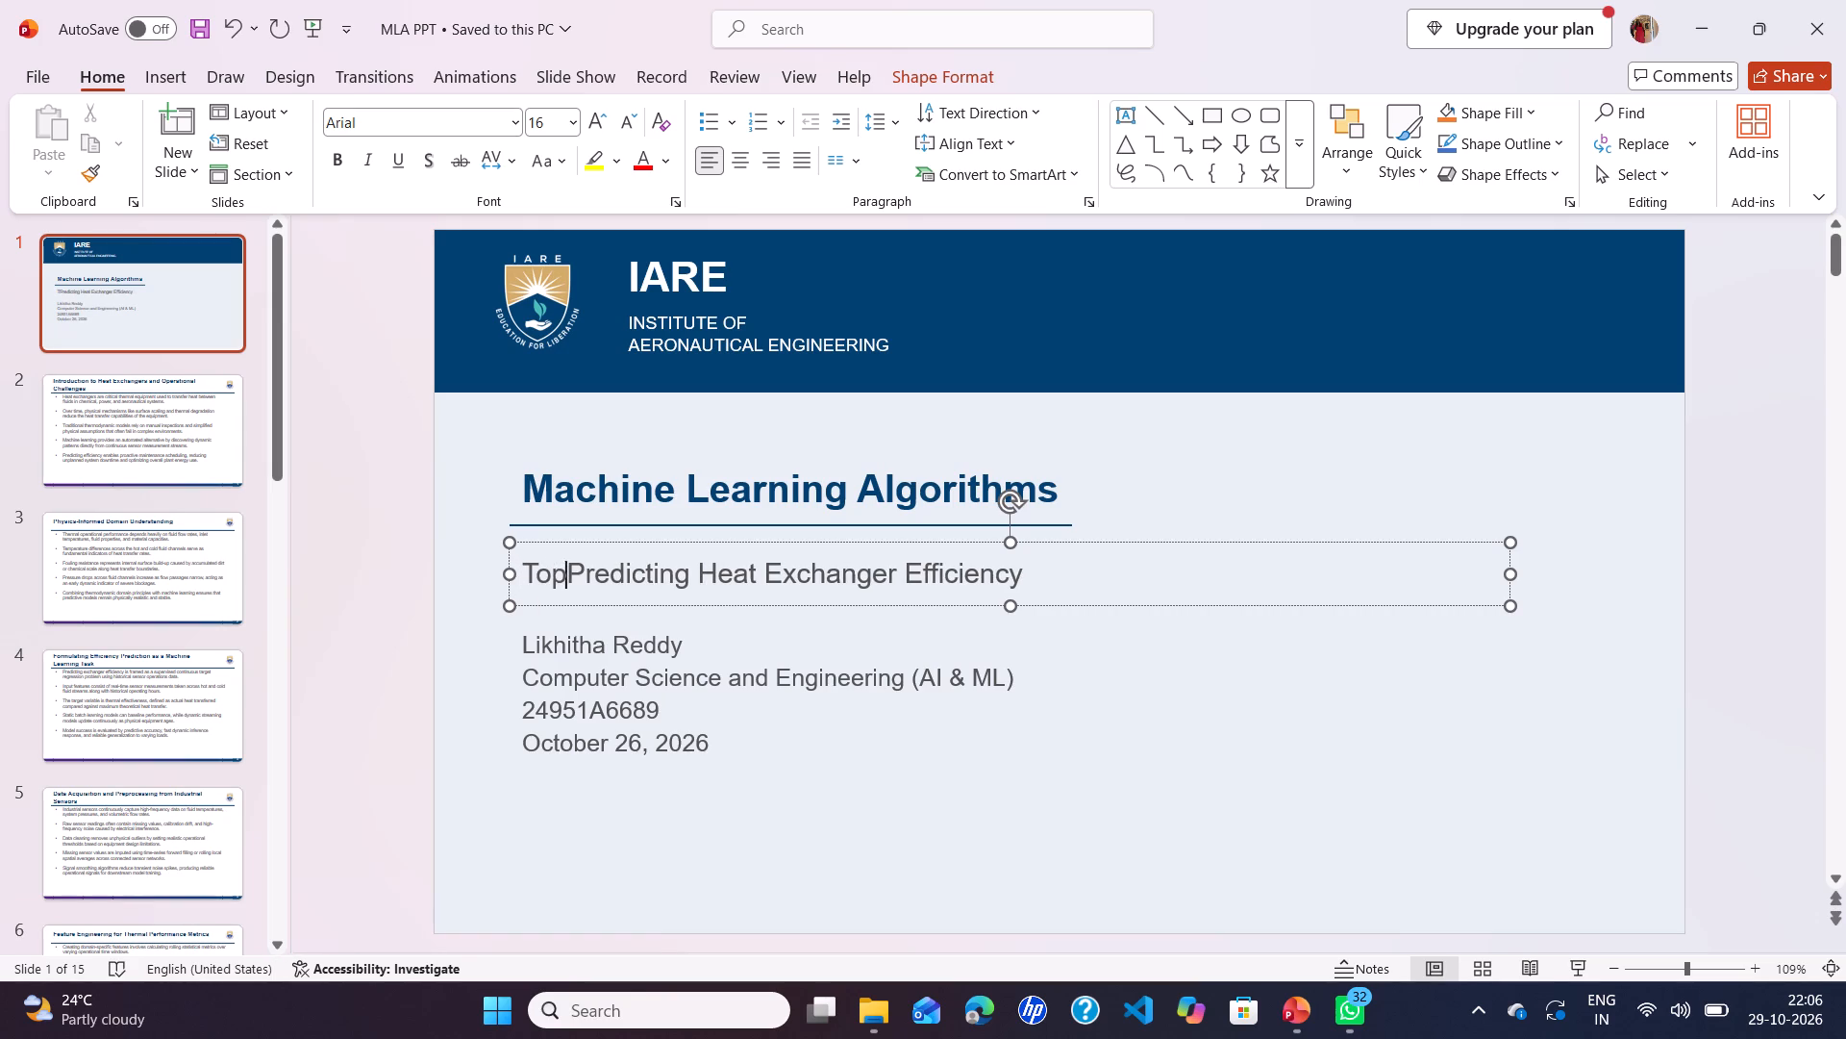
{"action": "type", "text": "ic ttle"}
{"action": "key", "text": "BackSpace"}
{"action": "key", "text": "BackSpace"}
{"action": "key", "text": "BackSpace"}
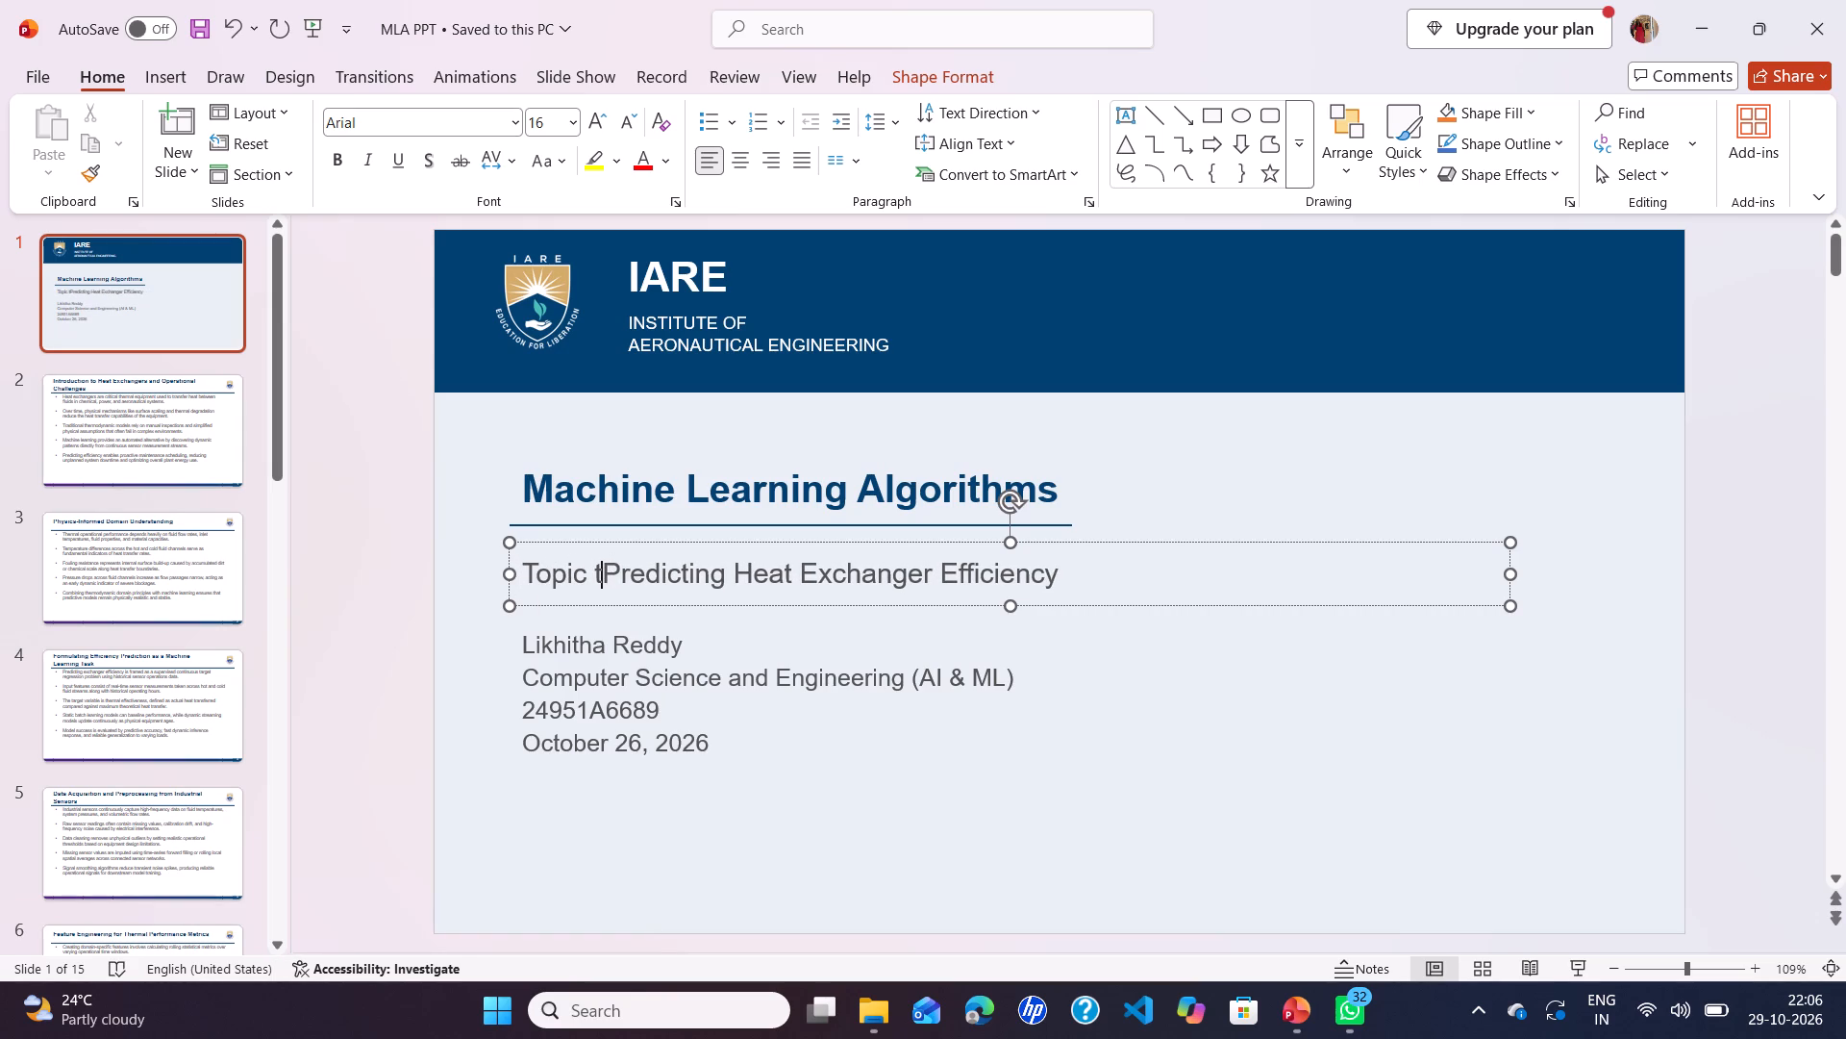
{"action": "key", "text": "i"}
{"action": "key", "text": "BackSpace"}
{"action": "key", "text": "BackSpace"}
{"action": "type", "text": "title"}
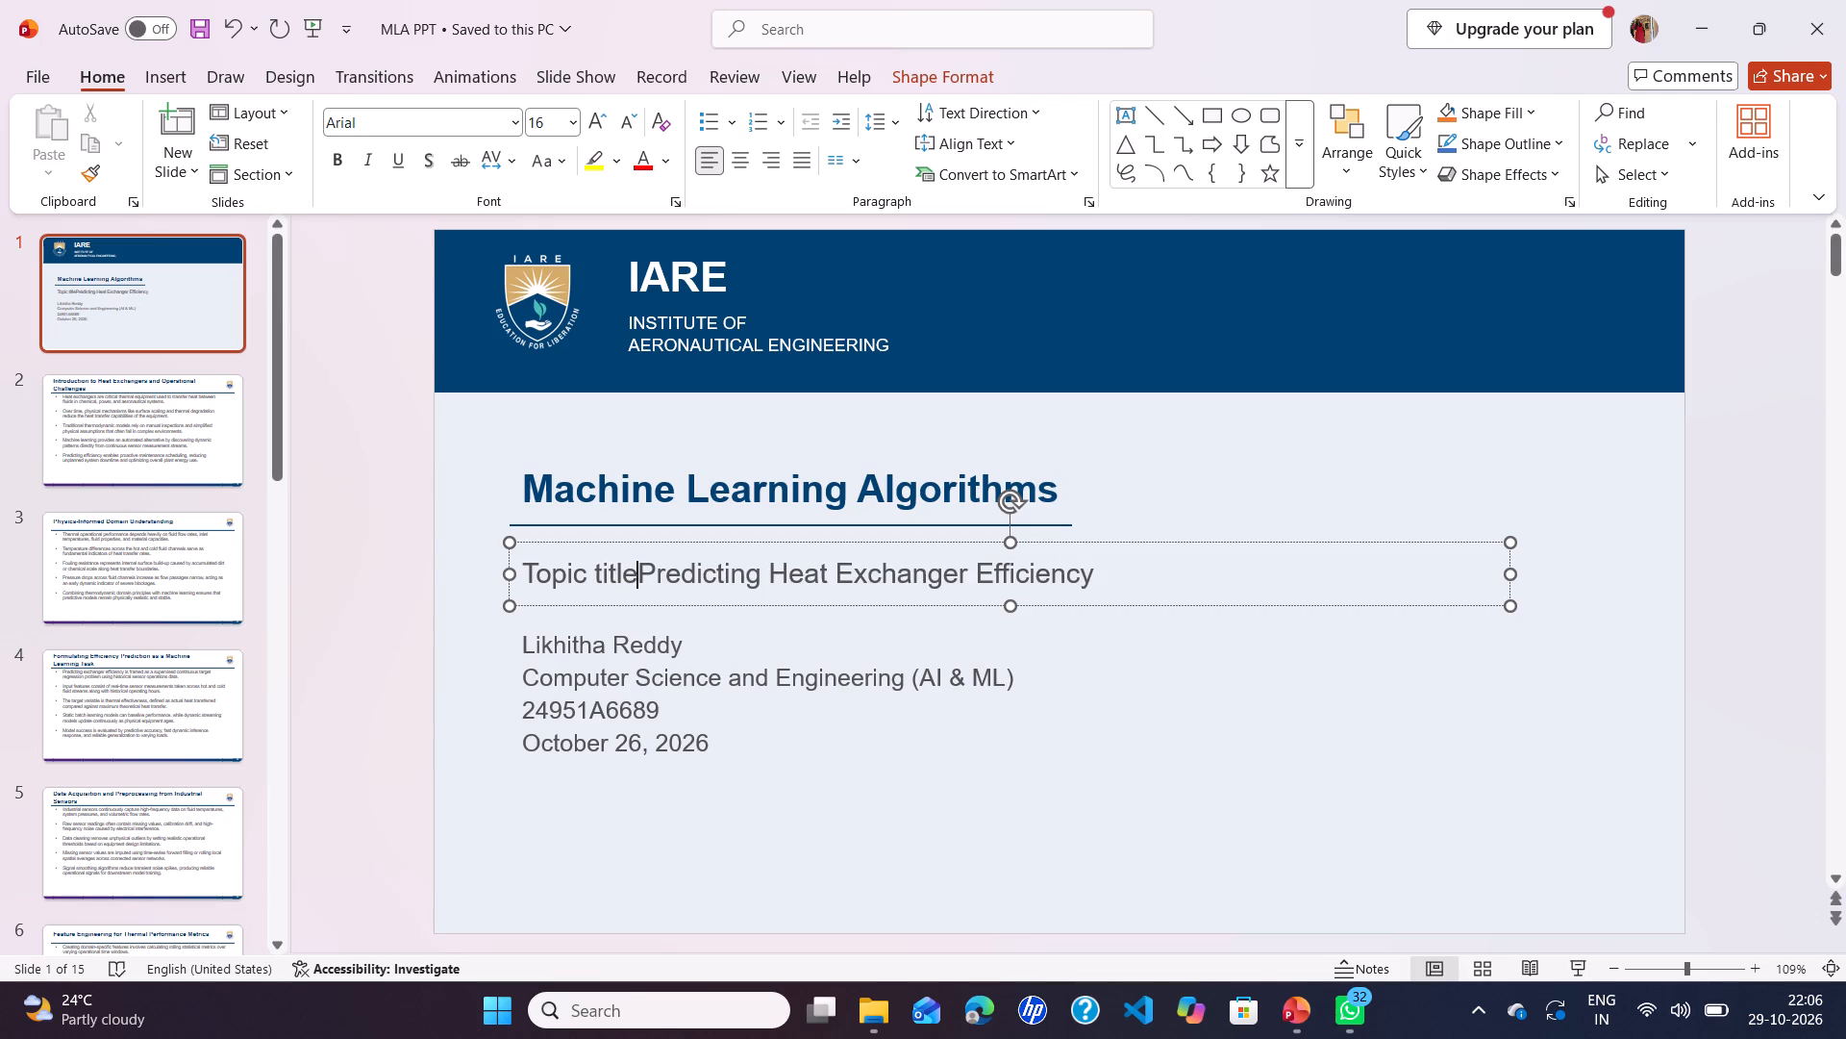
{"action": "key", "text": "BackSpace"}
{"action": "key", "text": "BackSpace"}
{"action": "key", "text": "BackSpace"}
{"action": "key", "text": "BackSpace"}
{"action": "key", "text": "BackSpace"}
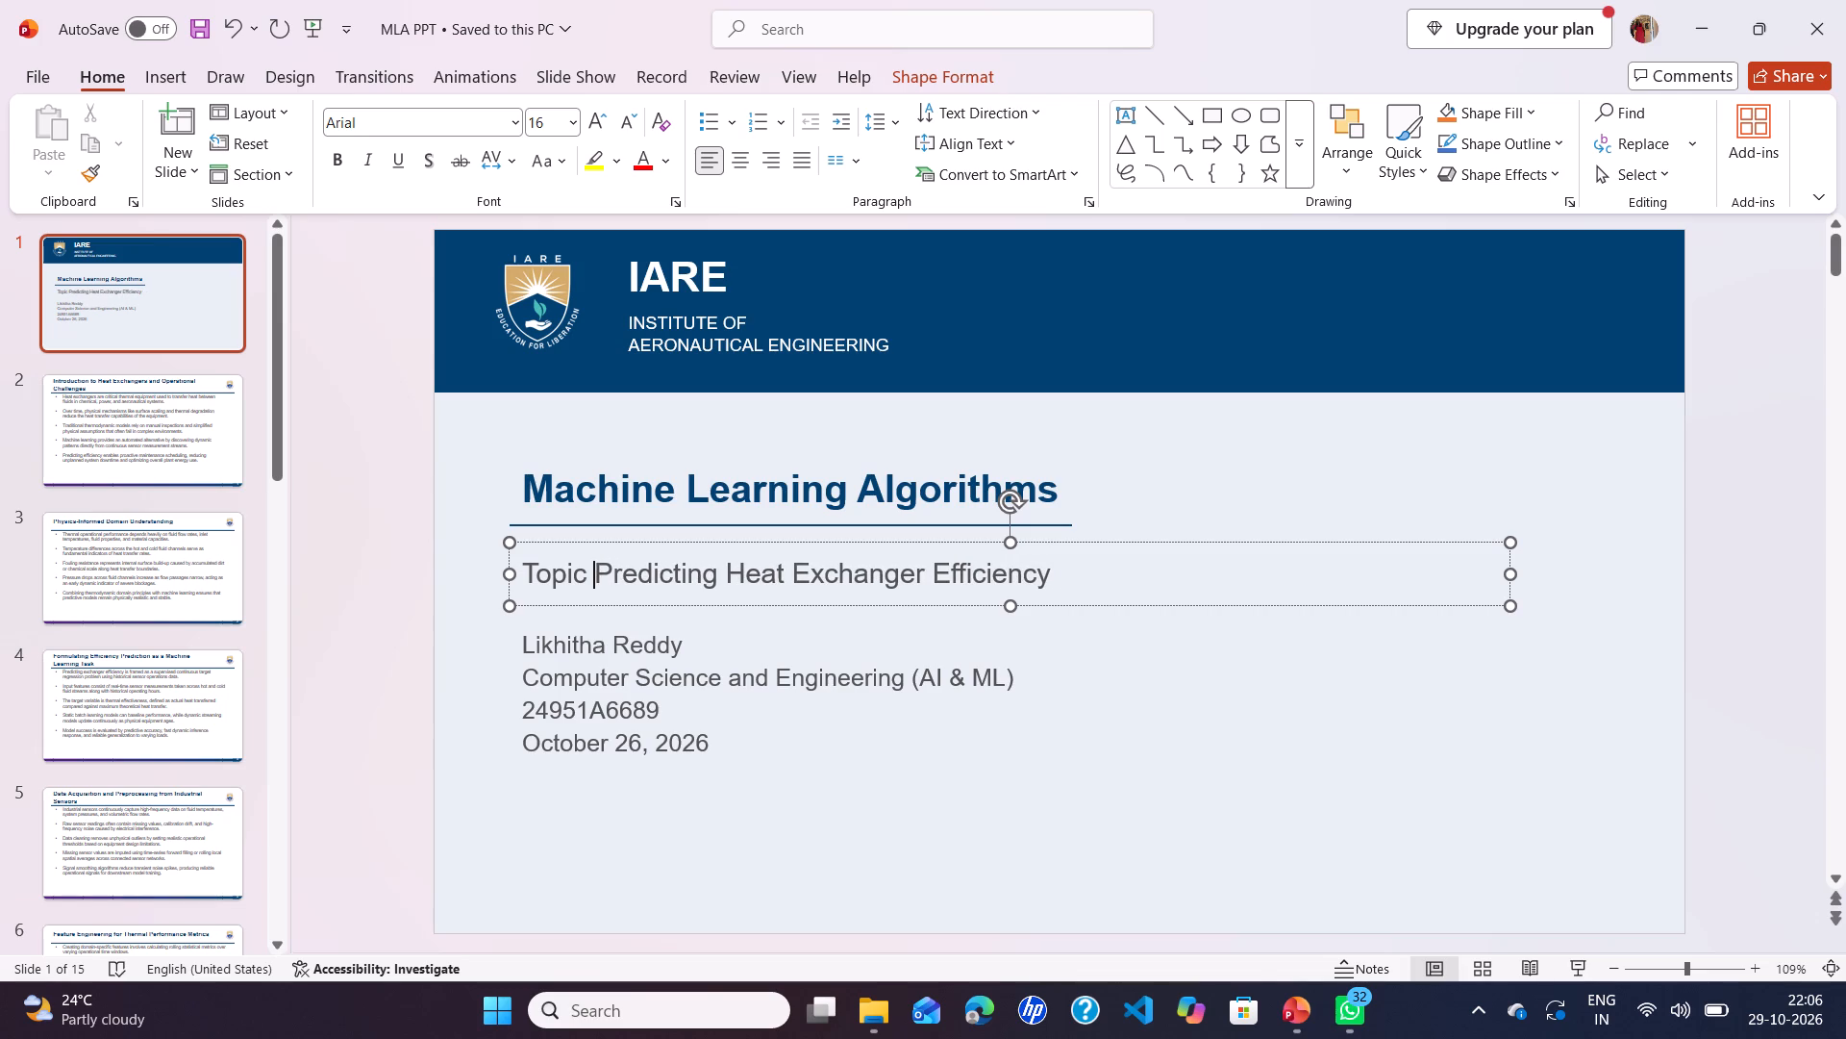
{"action": "key", "text": "t"}
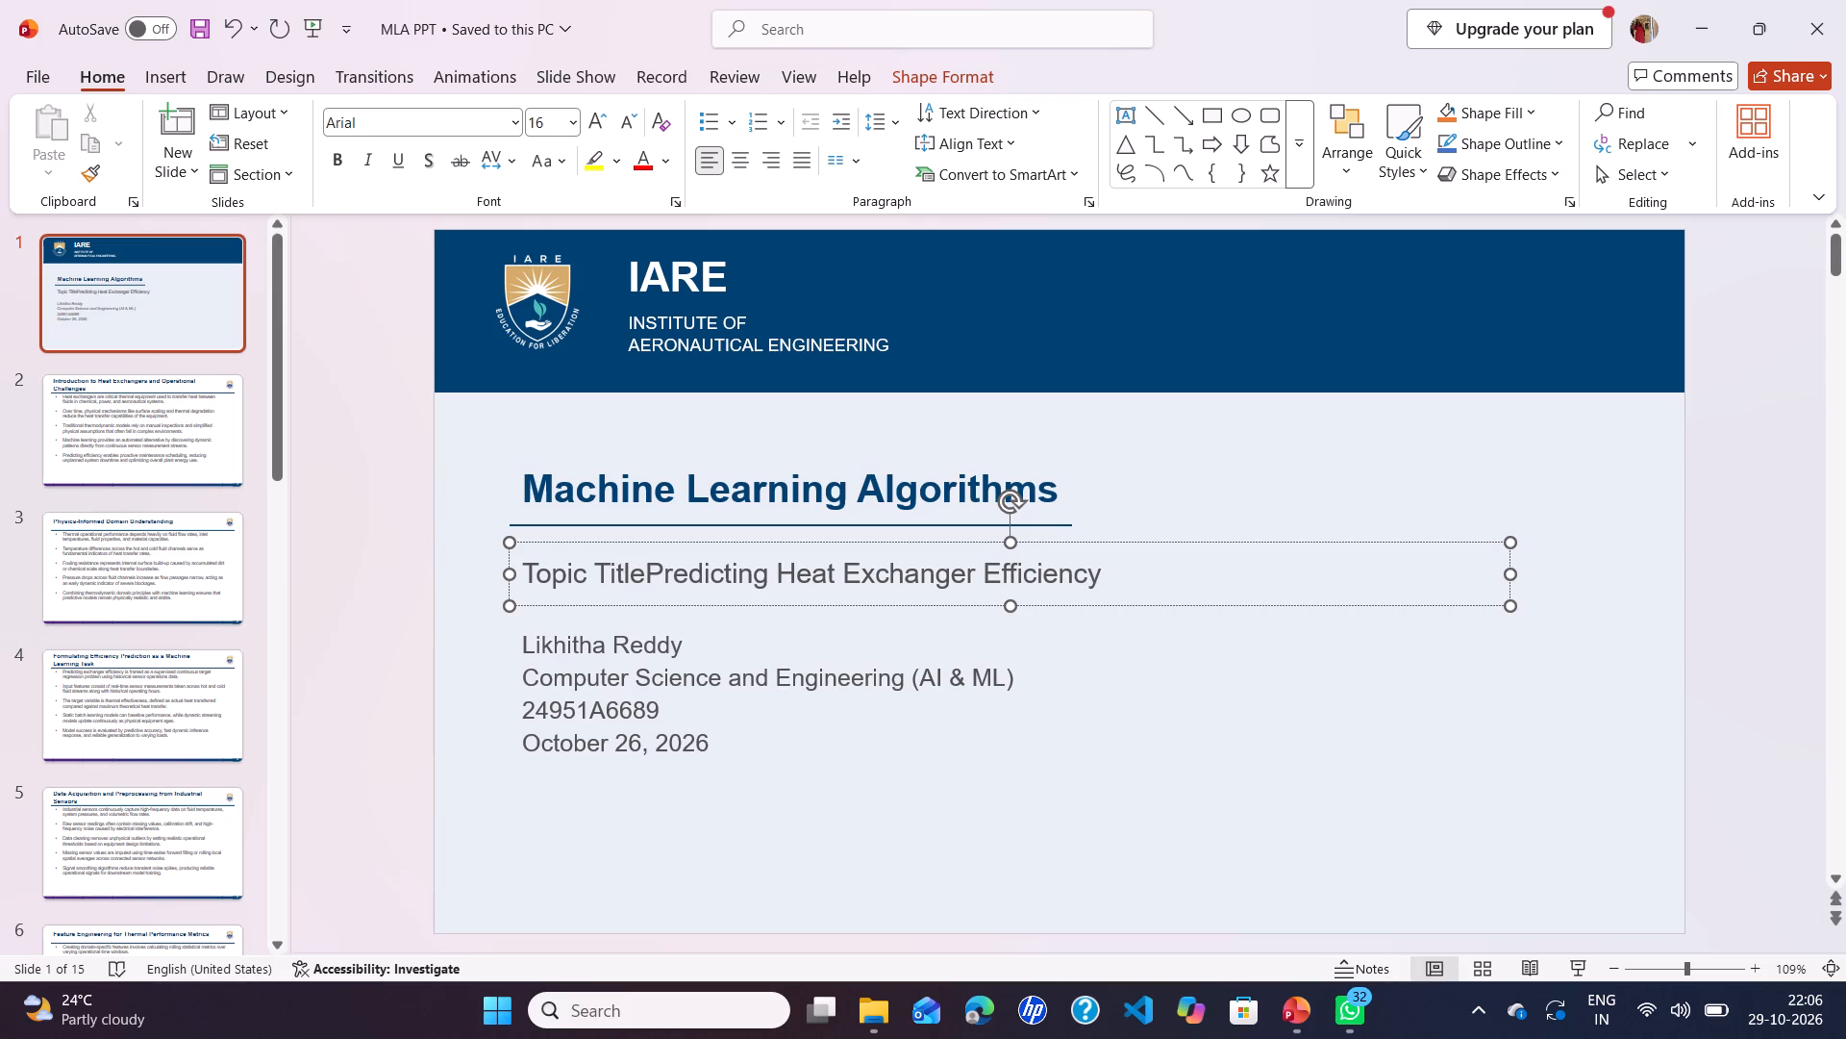
{"action": "key", "text": "space"}
{"action": "type", "text": ":"}
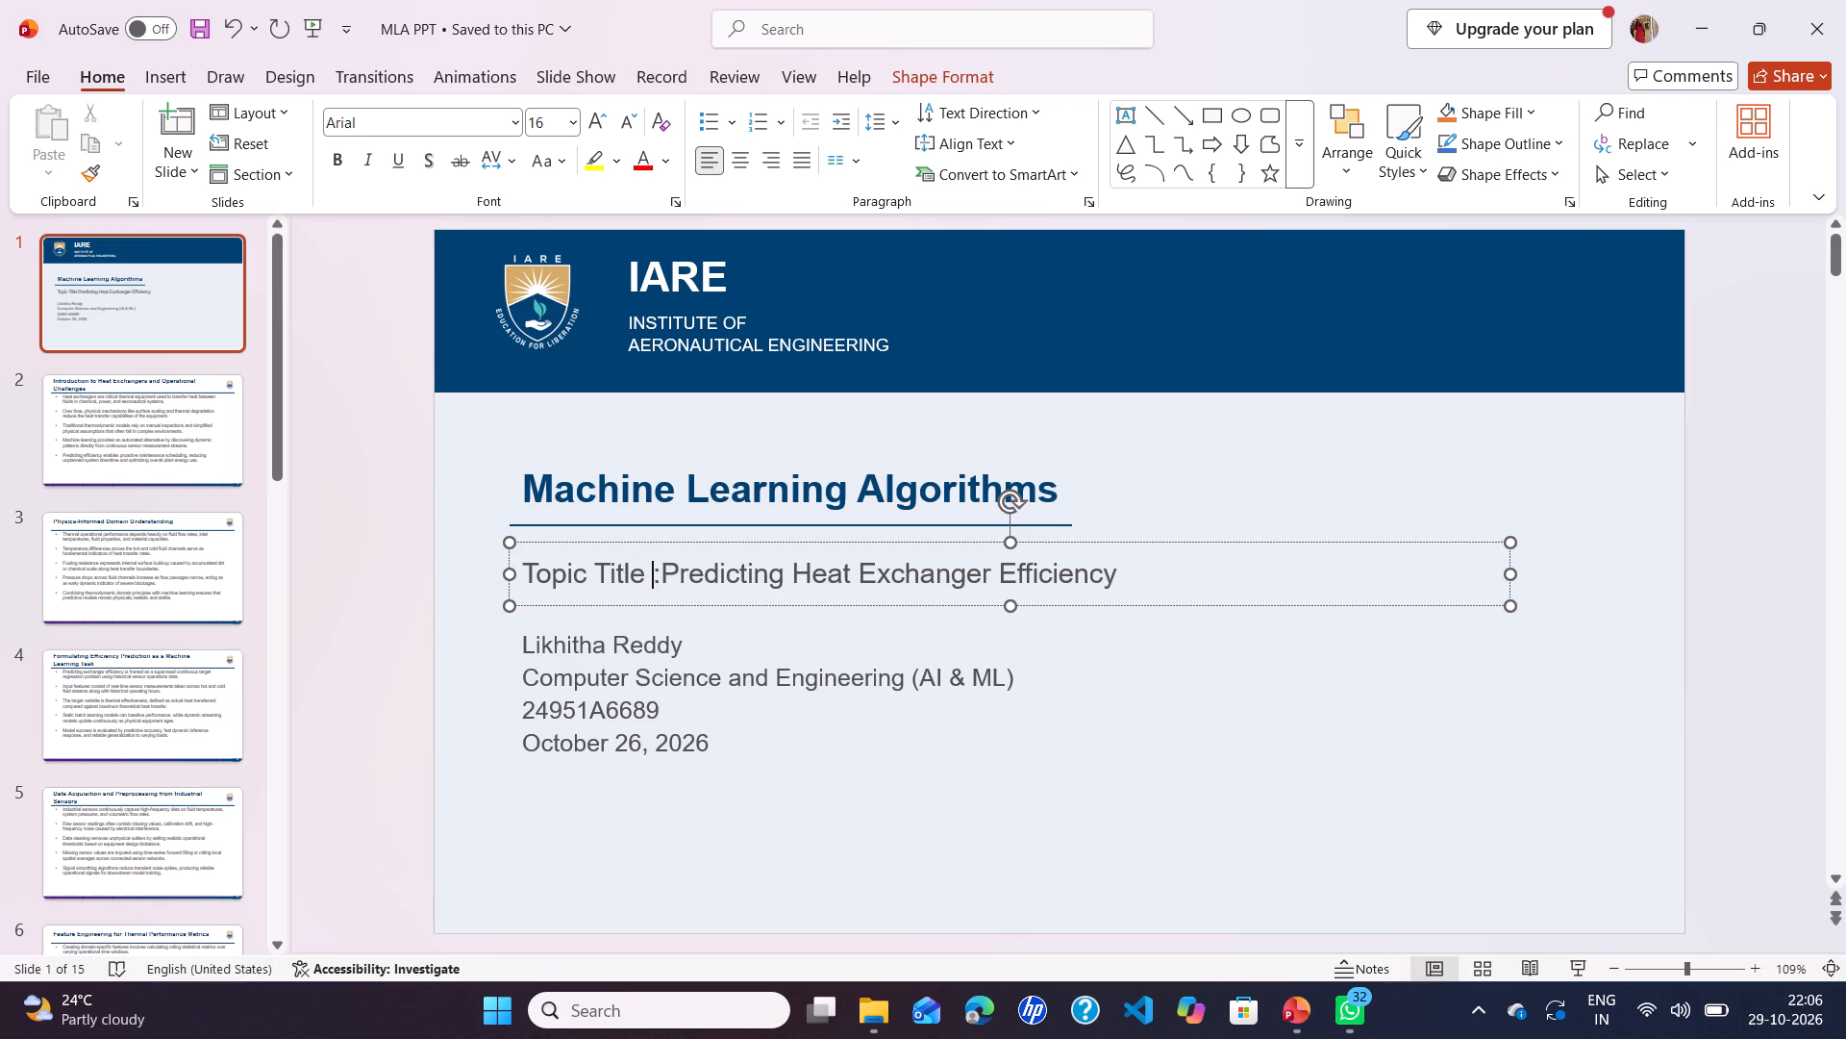
{"action": "key", "text": "space"}
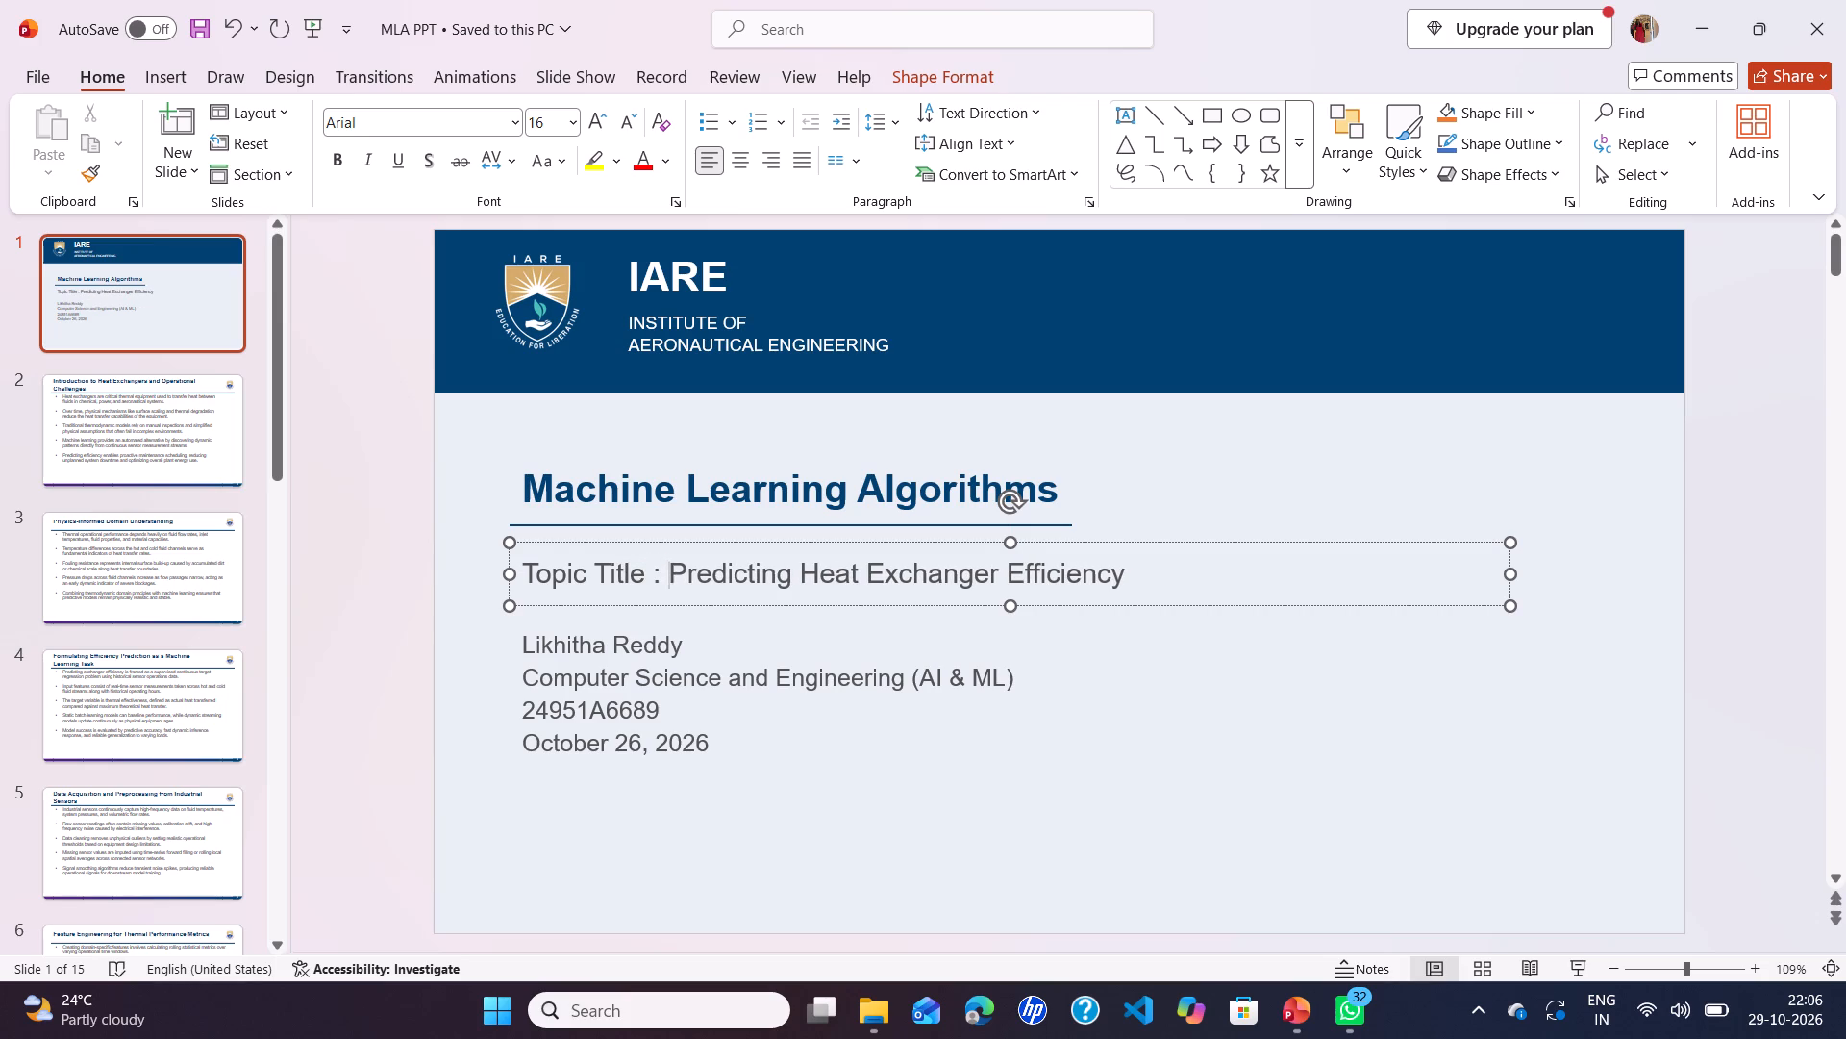
Insert the label "Name:" in front of the student's name in the details text box.
{"action": "left_click", "coordinate": [521, 649]}
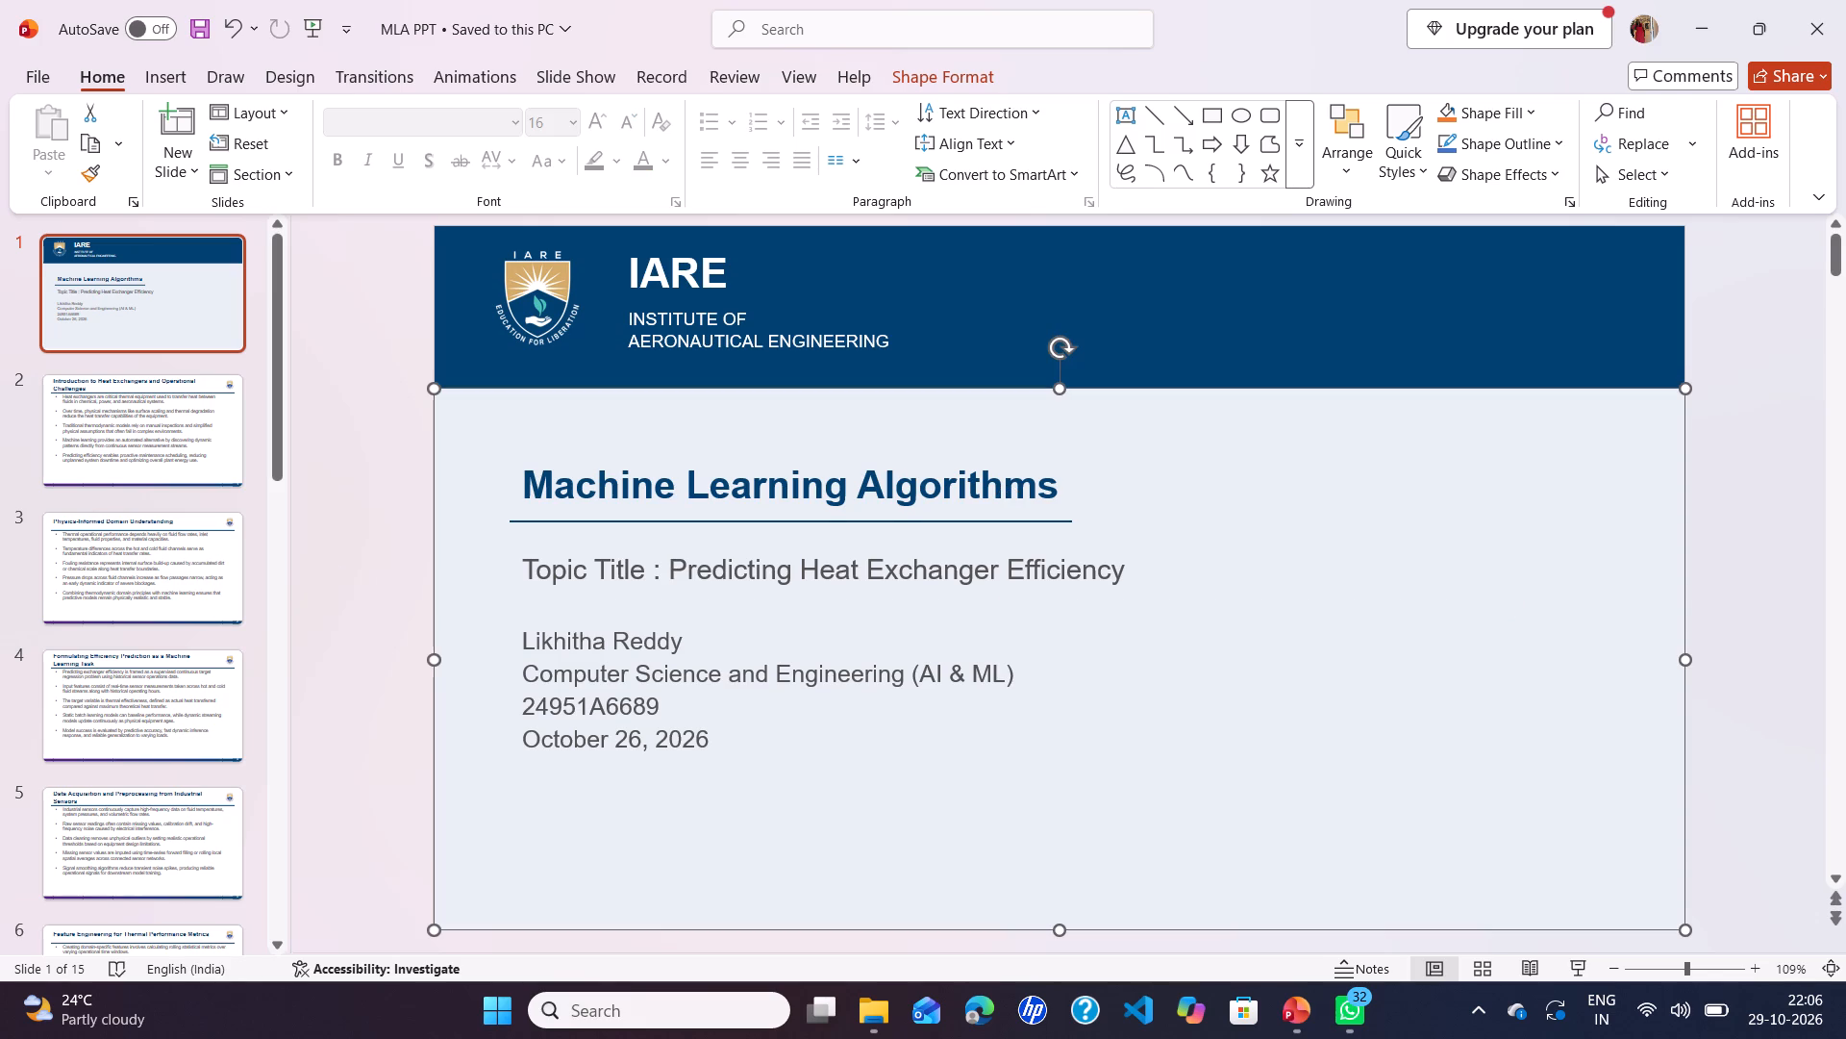
{"action": "left_click", "coordinate": [536, 644]}
{"action": "key", "text": "Left"}
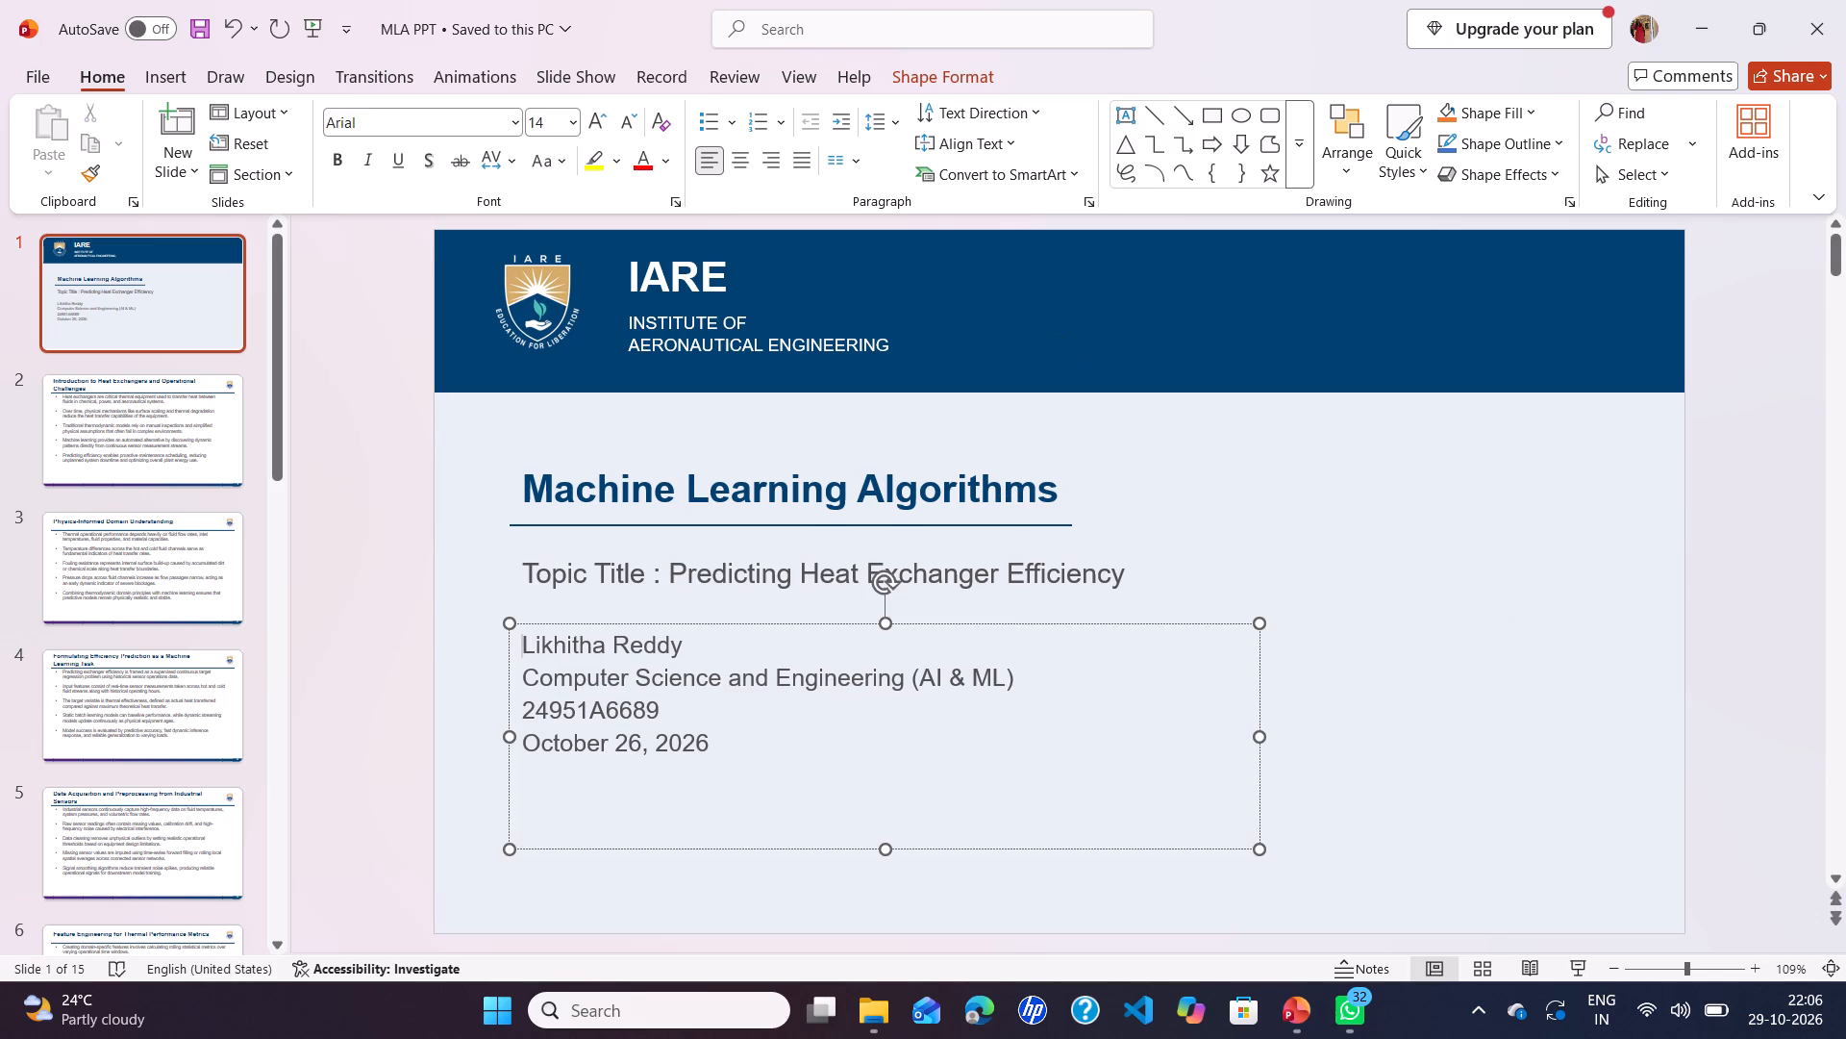
{"action": "key", "text": "shift+n"}
{"action": "type", "text": "ame:"}
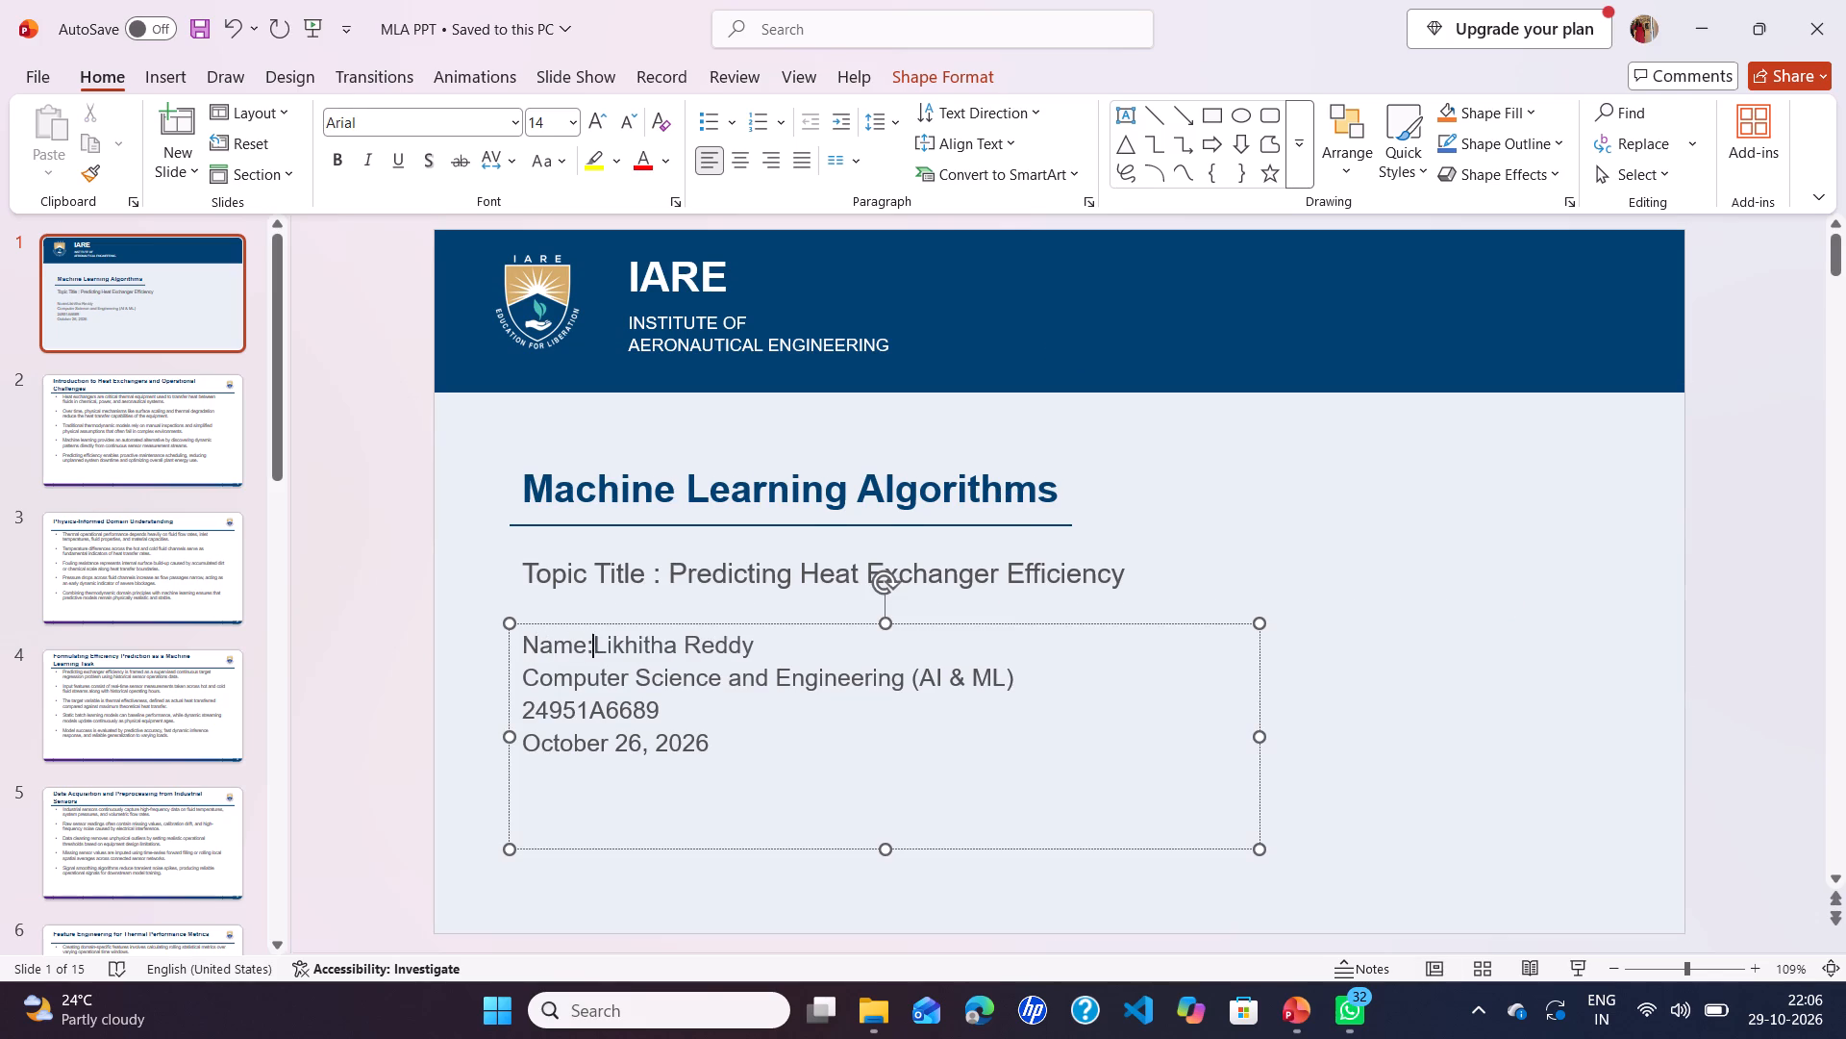
{"action": "key", "text": "space"}
{"action": "key", "text": "BackSpace"}
Insert the label "Department:" in front of Computer Science and Engineering (AI & ML).
{"action": "key", "text": "Down"}
{"action": "key", "text": "Left"}
{"action": "key", "text": "Left"}
{"action": "key", "text": "Left"}
{"action": "key", "text": "Left"}
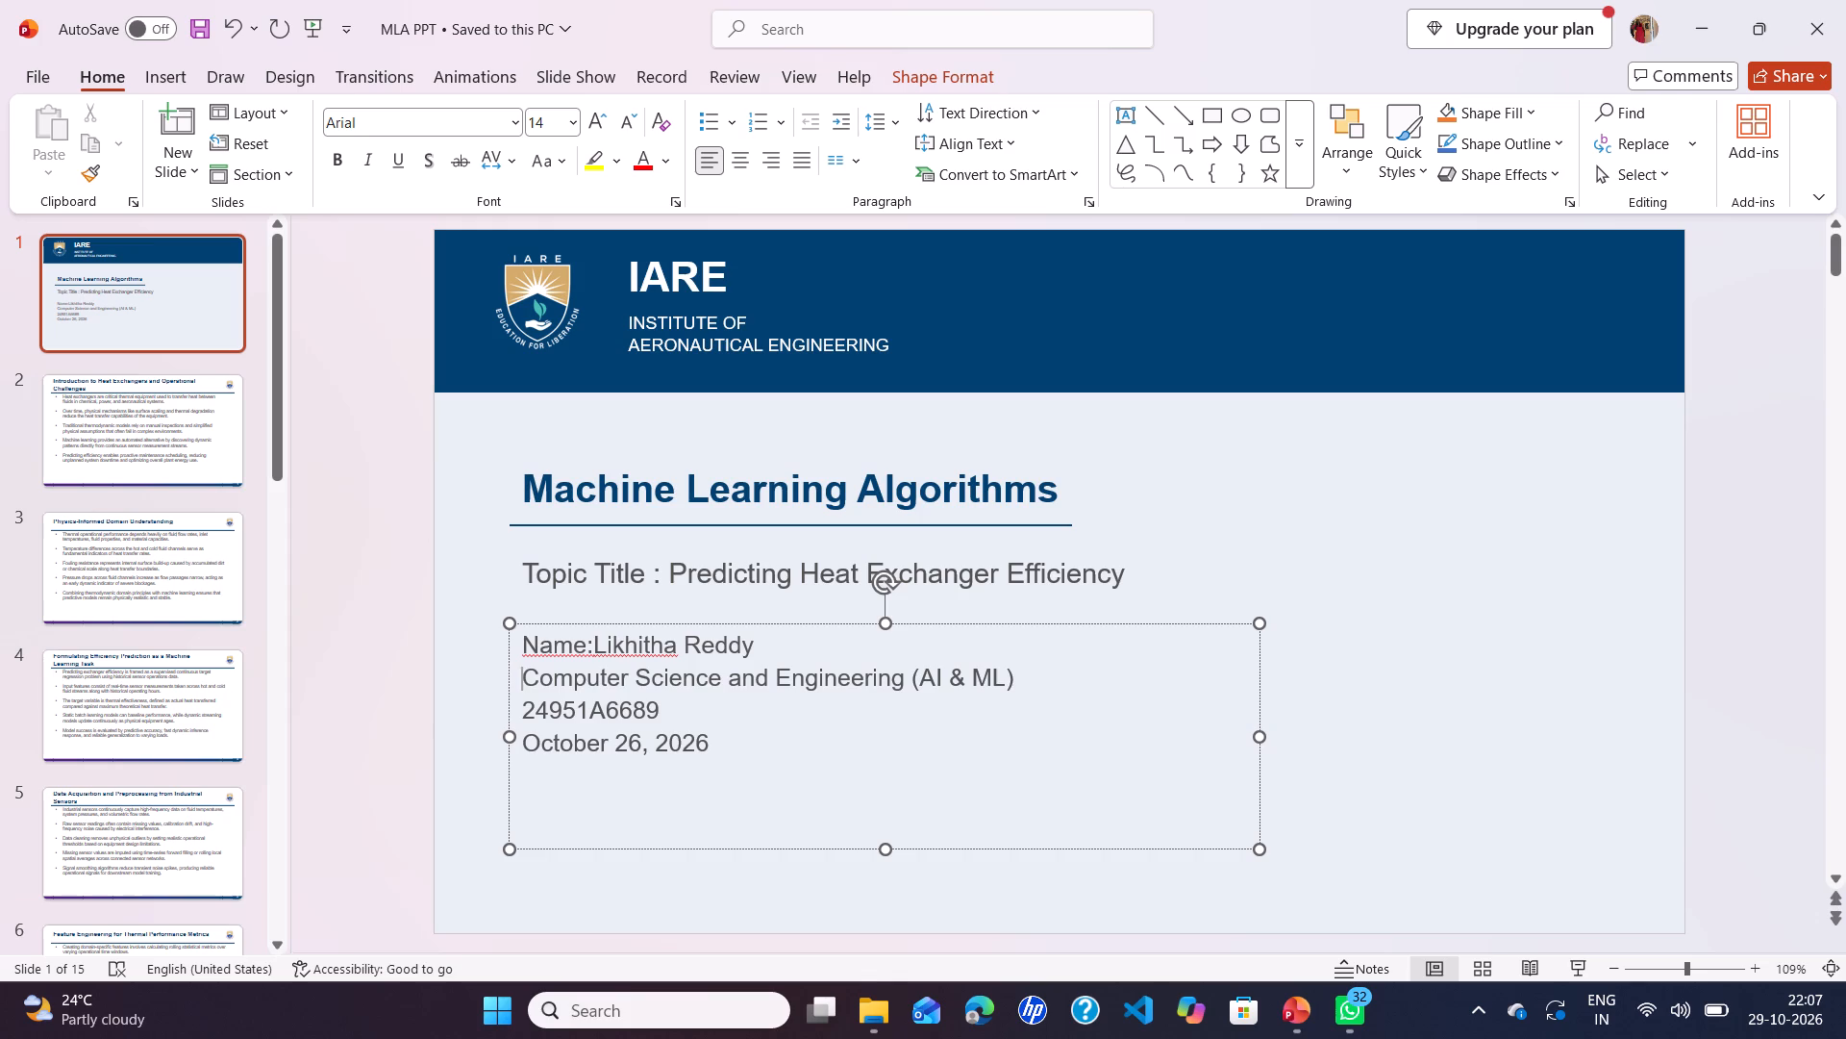
{"action": "type", "text": "Department"}
{"action": "key", "text": "shift+colon"}
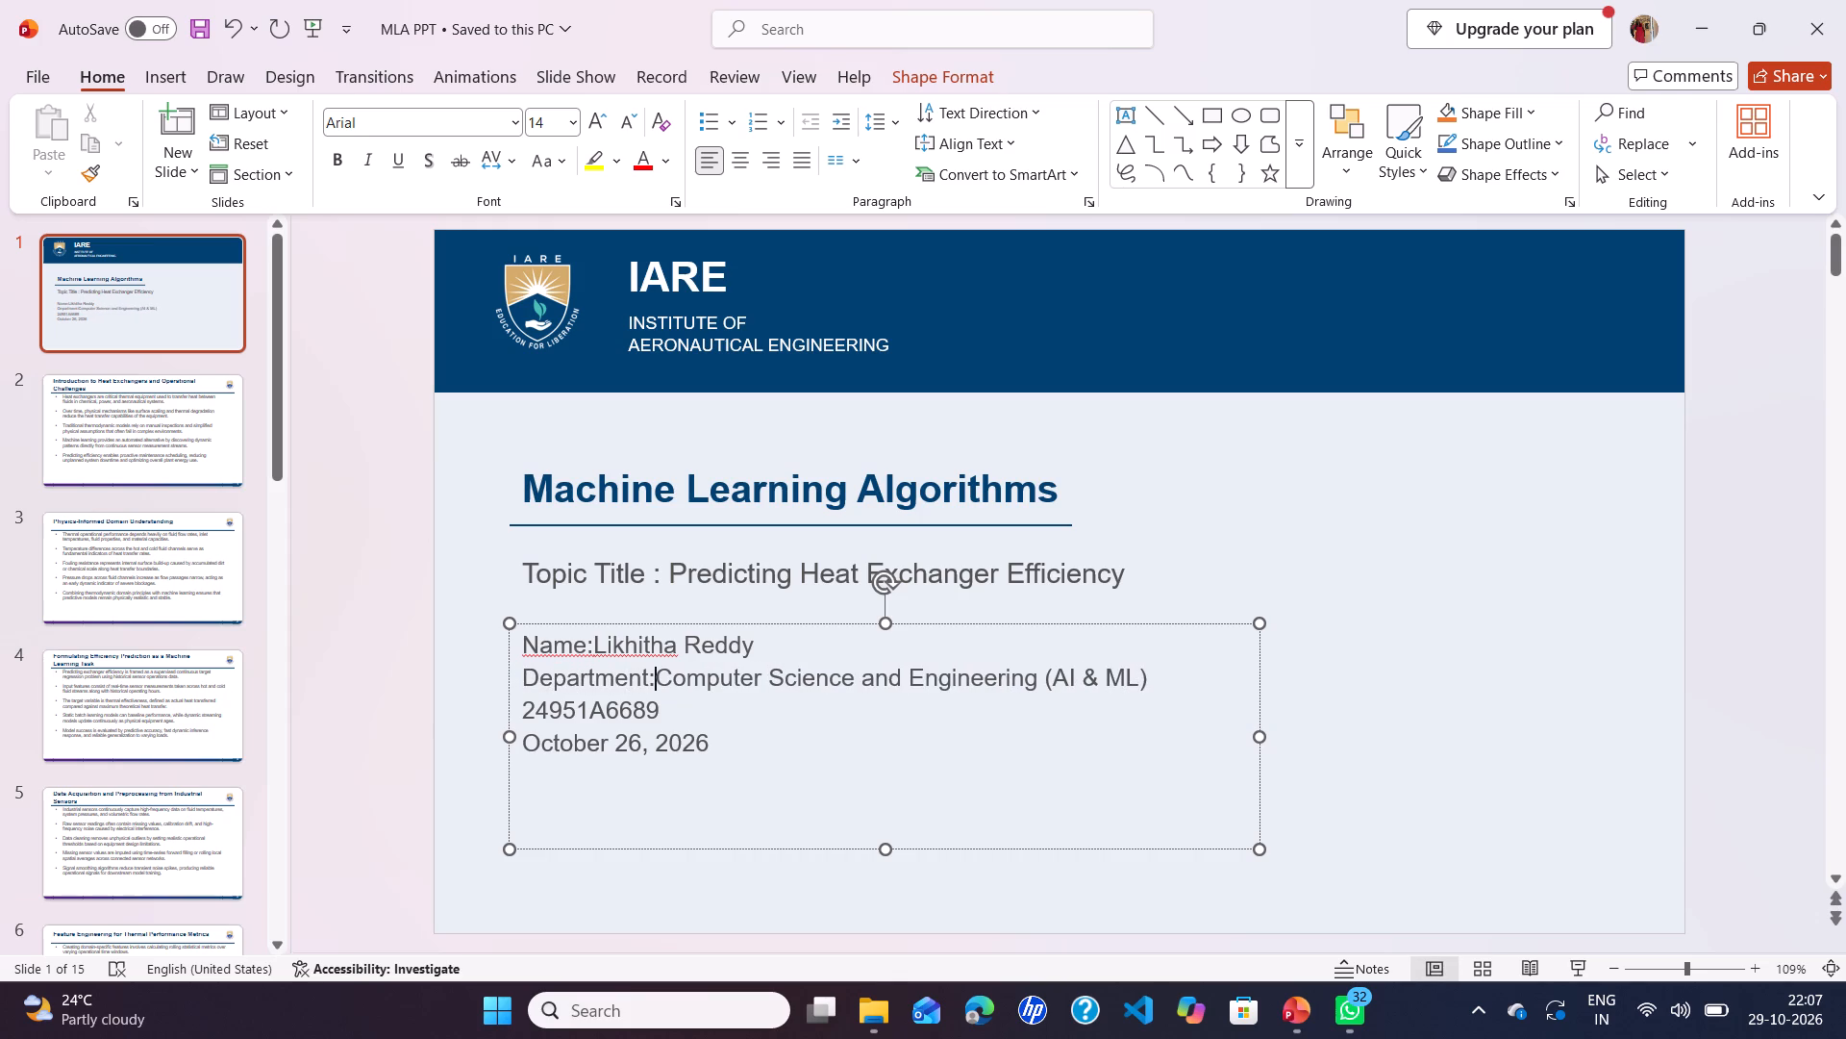
Insert the label "Roll Number:" in front of the student's roll number.
{"action": "key", "text": "Down"}
{"action": "key", "text": "Left"}
{"action": "key", "text": "Left"}
{"action": "key", "text": "Left"}
{"action": "key", "text": "Left"}
{"action": "key", "text": "Left"}
{"action": "key", "text": "Left"}
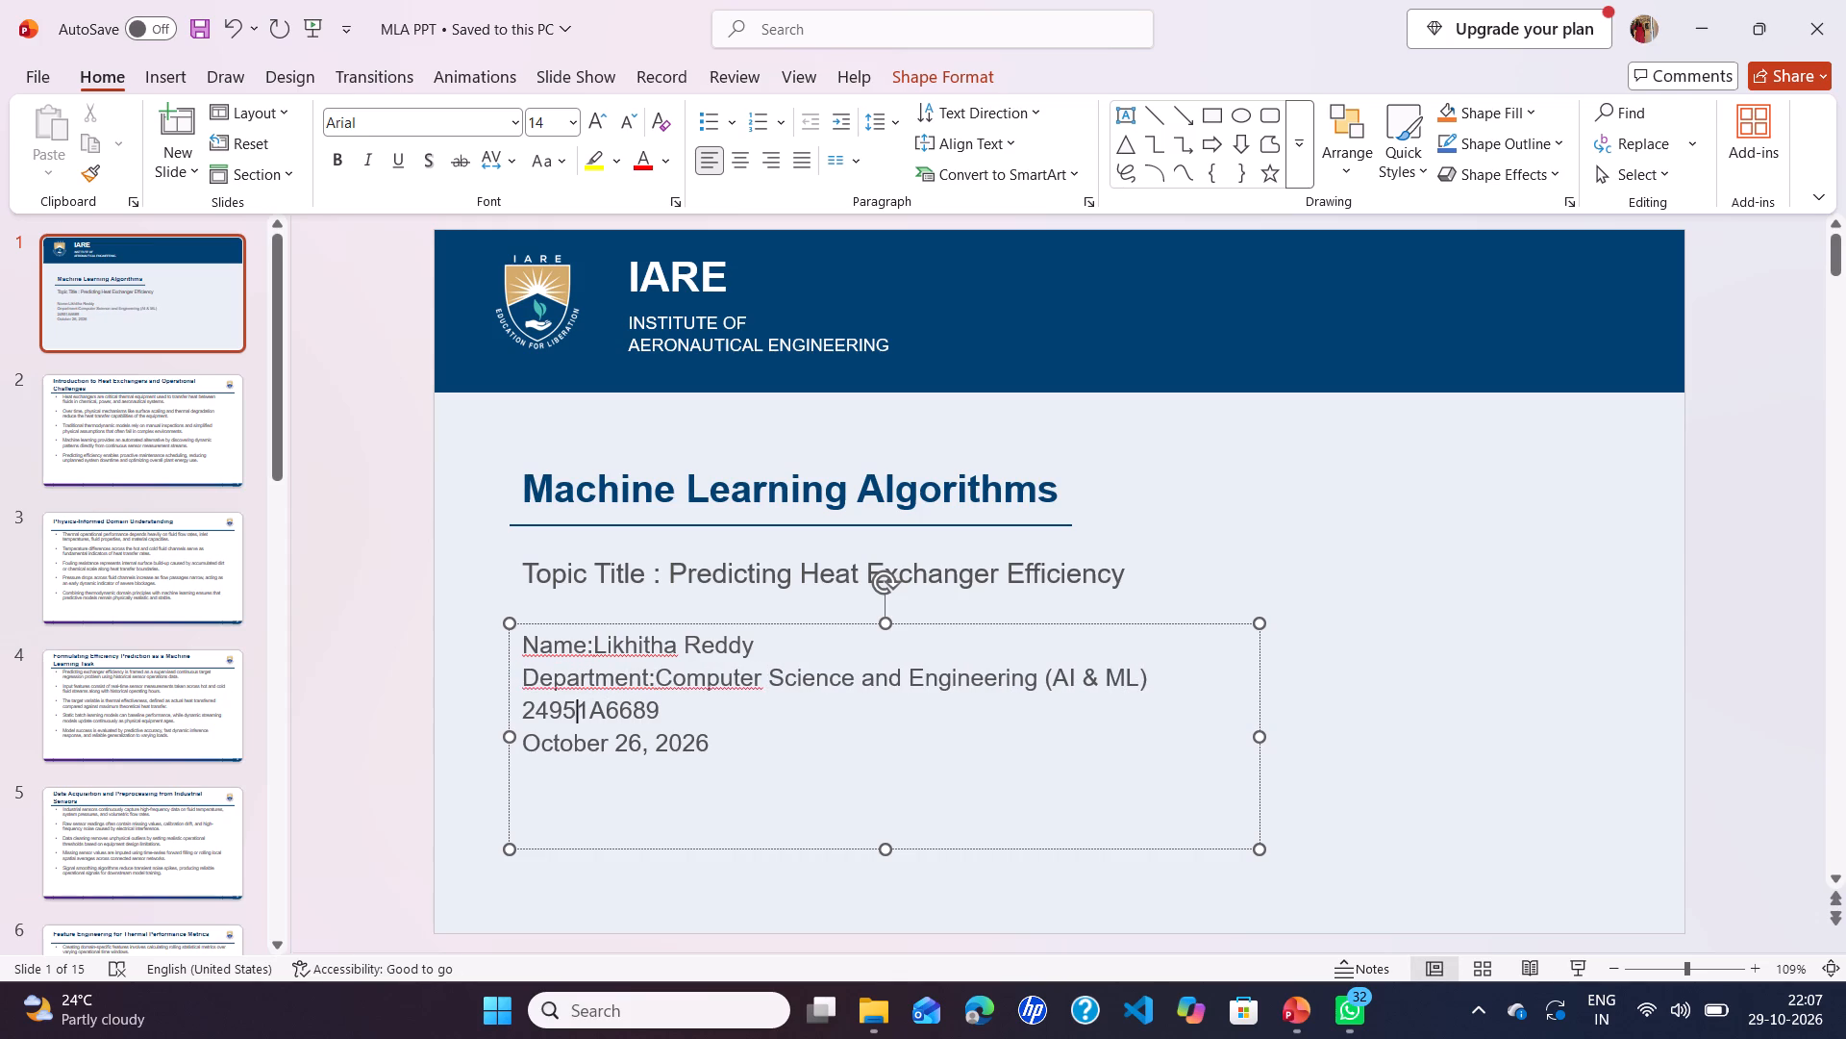
{"action": "key", "text": "Left"}
{"action": "key", "text": "Left"}
{"action": "key", "text": "Left"}
{"action": "key", "text": "Left"}
{"action": "type", "text": "Roll"}
{"action": "key", "text": "space"}
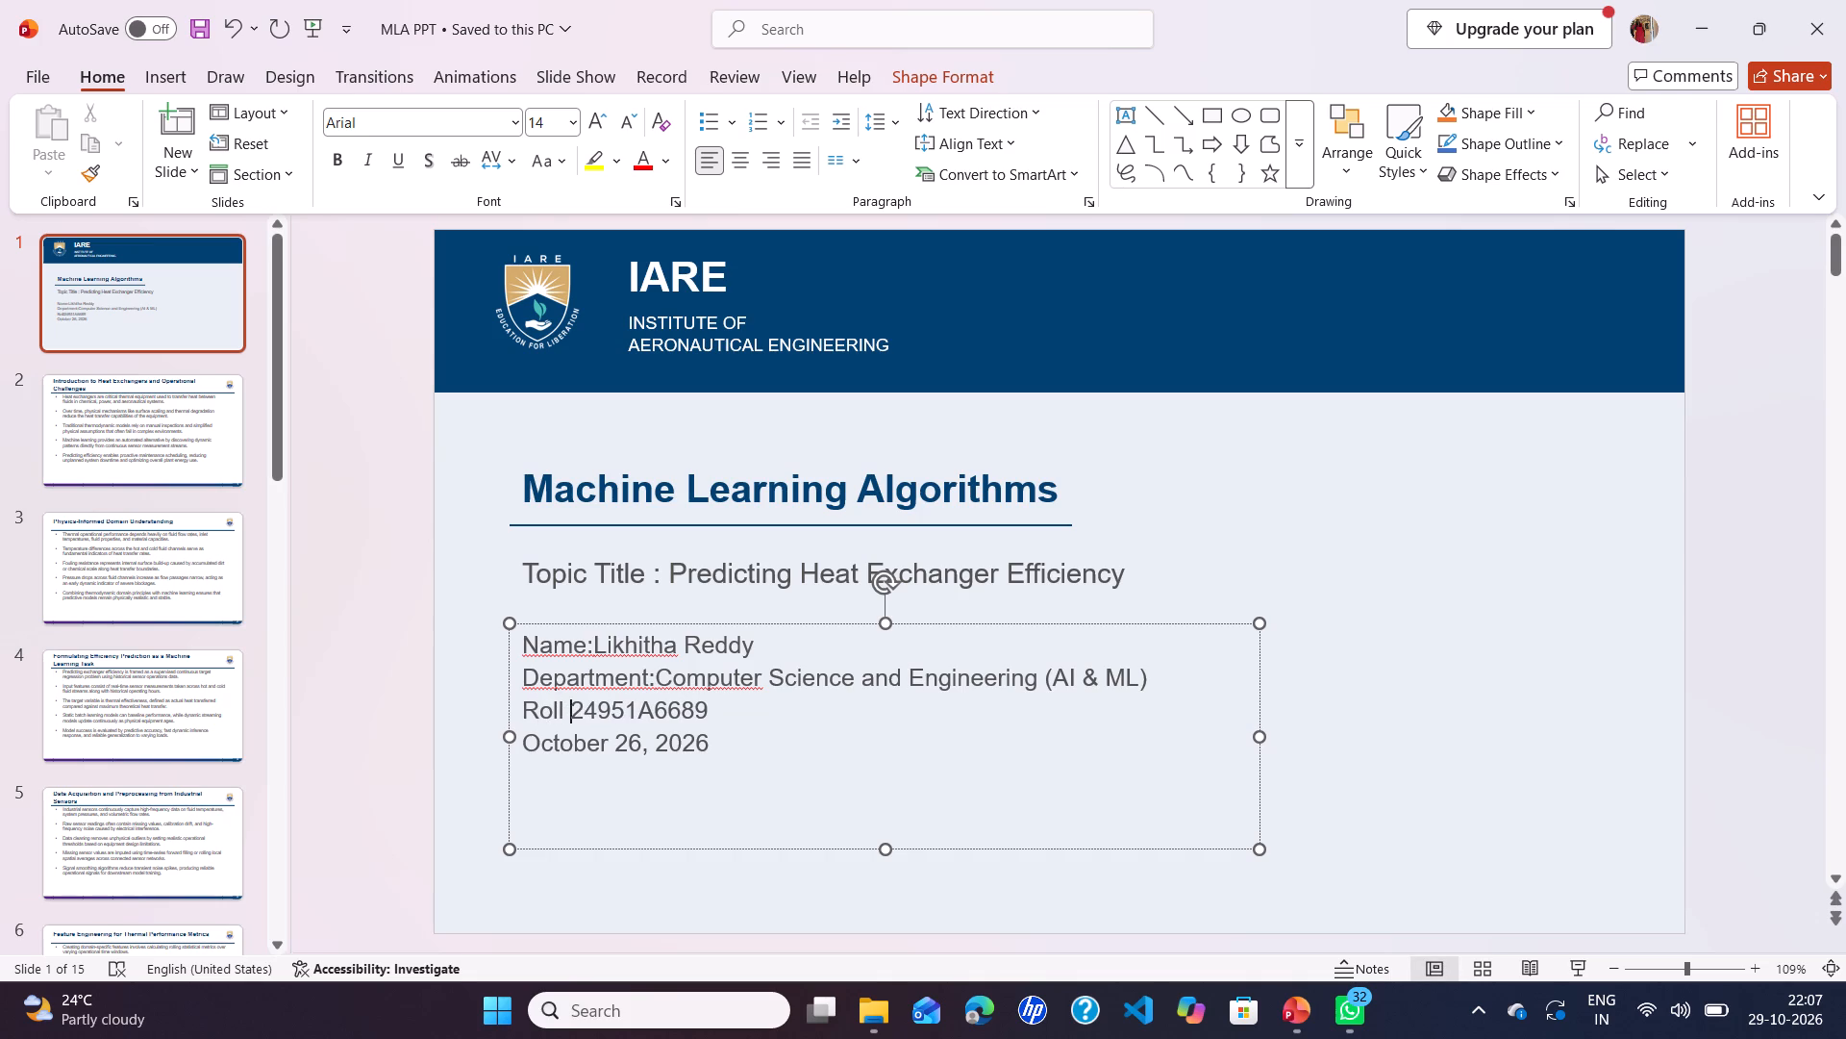
{"action": "type", "text": "Number:"}
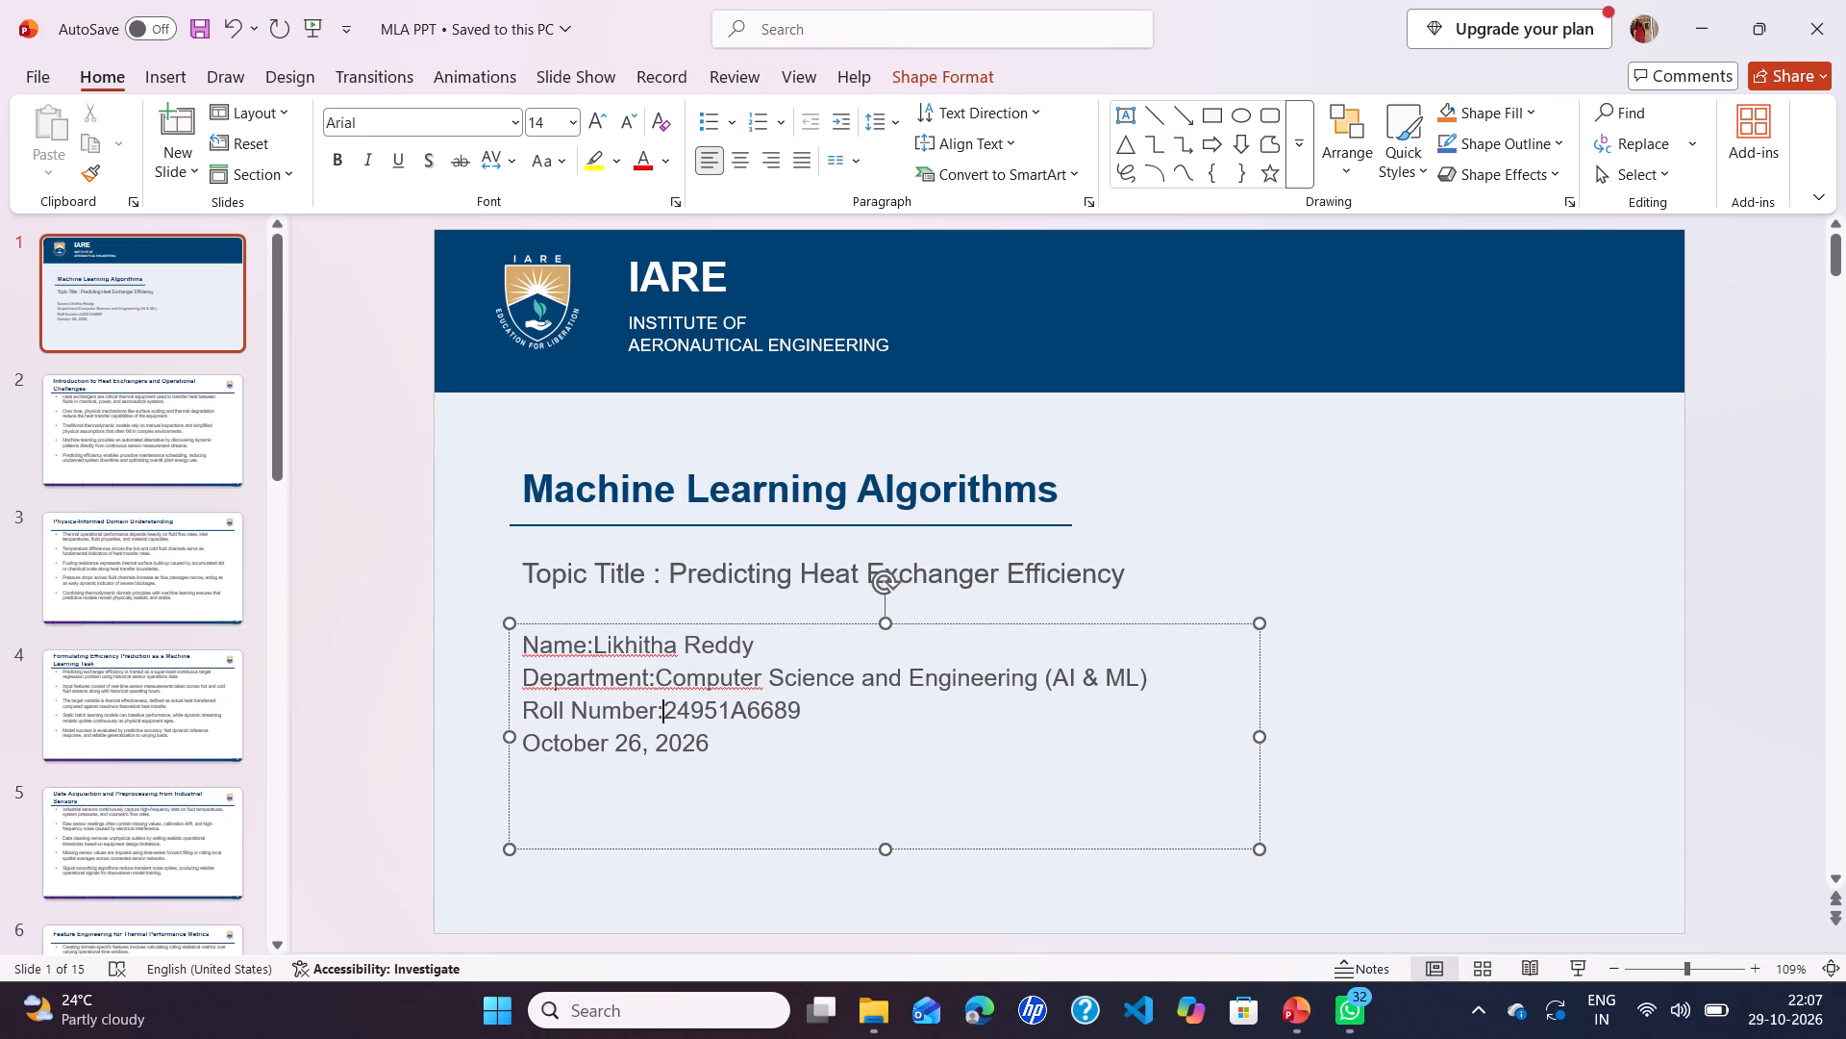
Replace the date on the last line of the details text box with "Course Code:ACAD06".
{"action": "left_click_drag", "start_coordinate": [714, 742], "coordinate": [551, 737]}
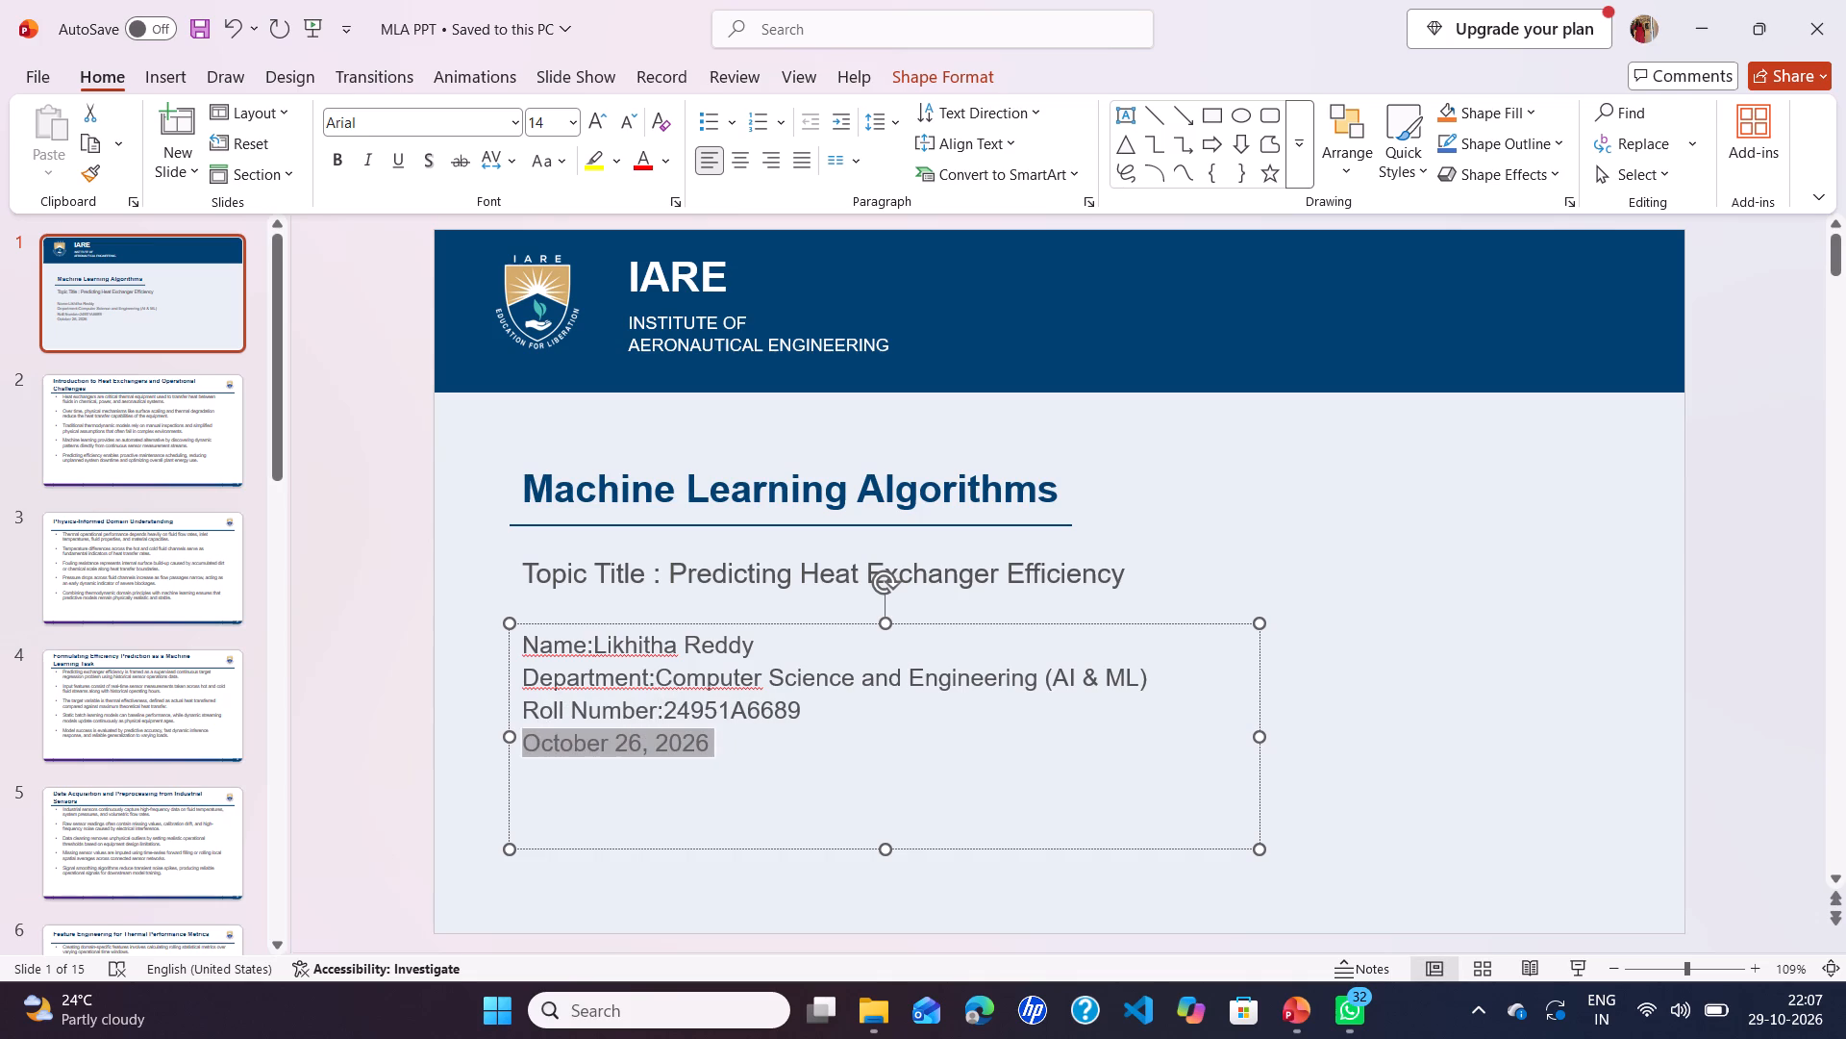
{"action": "left_click_drag", "start_coordinate": [551, 737], "coordinate": [541, 738]}
{"action": "key", "text": "BackSpace"}
{"action": "type", "text": "Cour"}
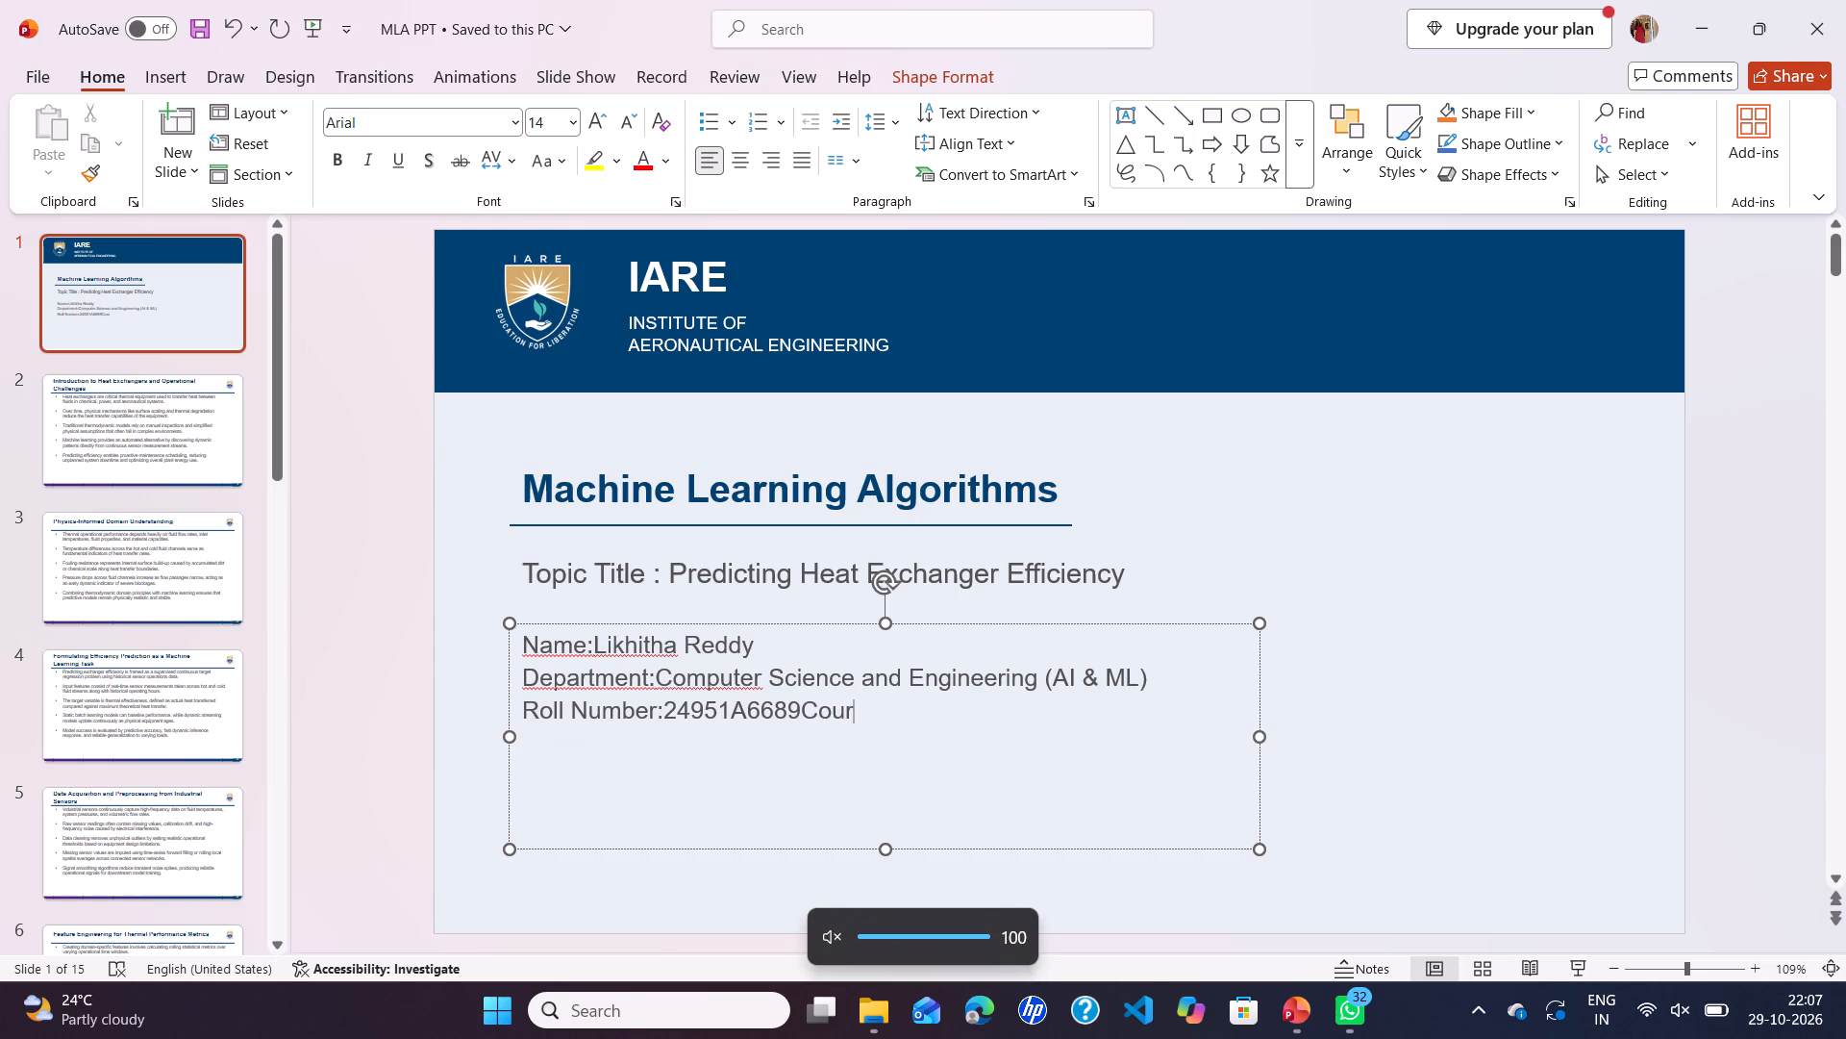
{"action": "key", "text": "BackSpace"}
{"action": "key", "text": "BackSpace"}
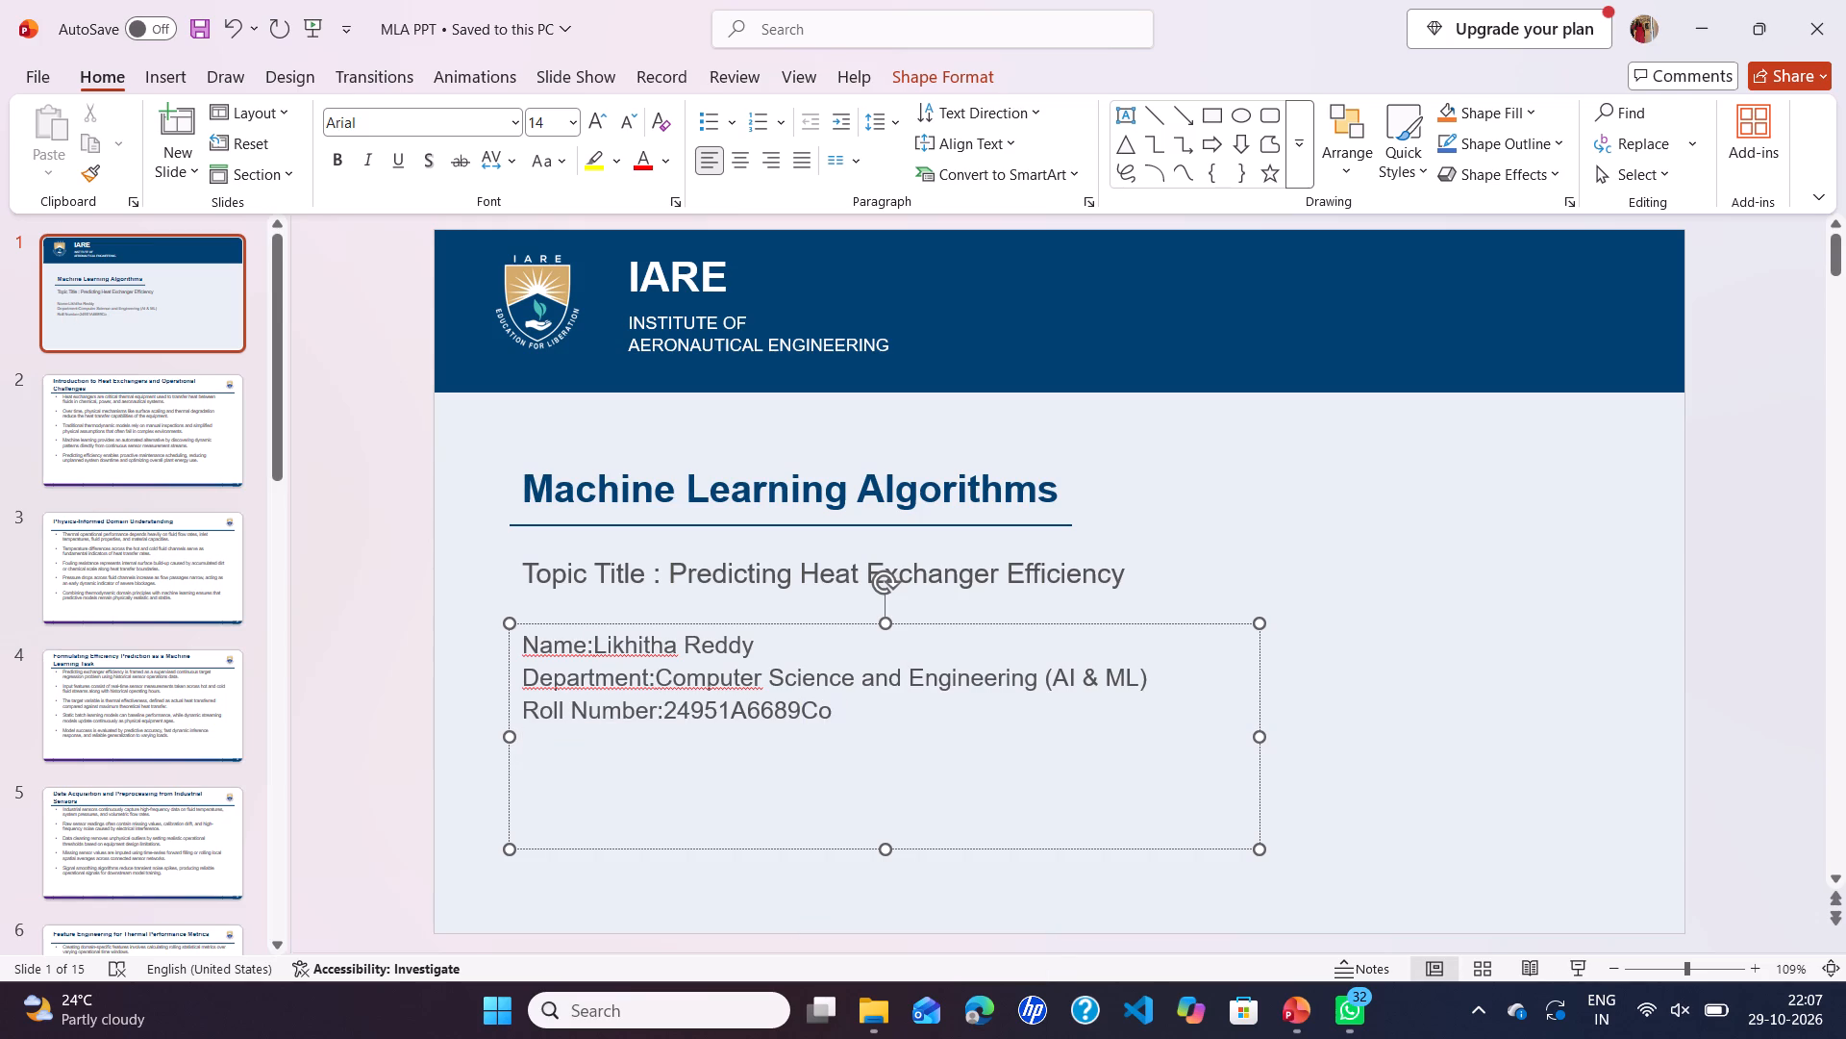
{"action": "key", "text": "BackSpace"}
{"action": "key", "text": "BackSpace"}
{"action": "key", "text": "Return"}
{"action": "type", "text": "Co"}
{"action": "type", "text": "urse"}
{"action": "key", "text": "space"}
{"action": "type", "text": "Code"}
{"action": "key", "text": "shift+colon"}
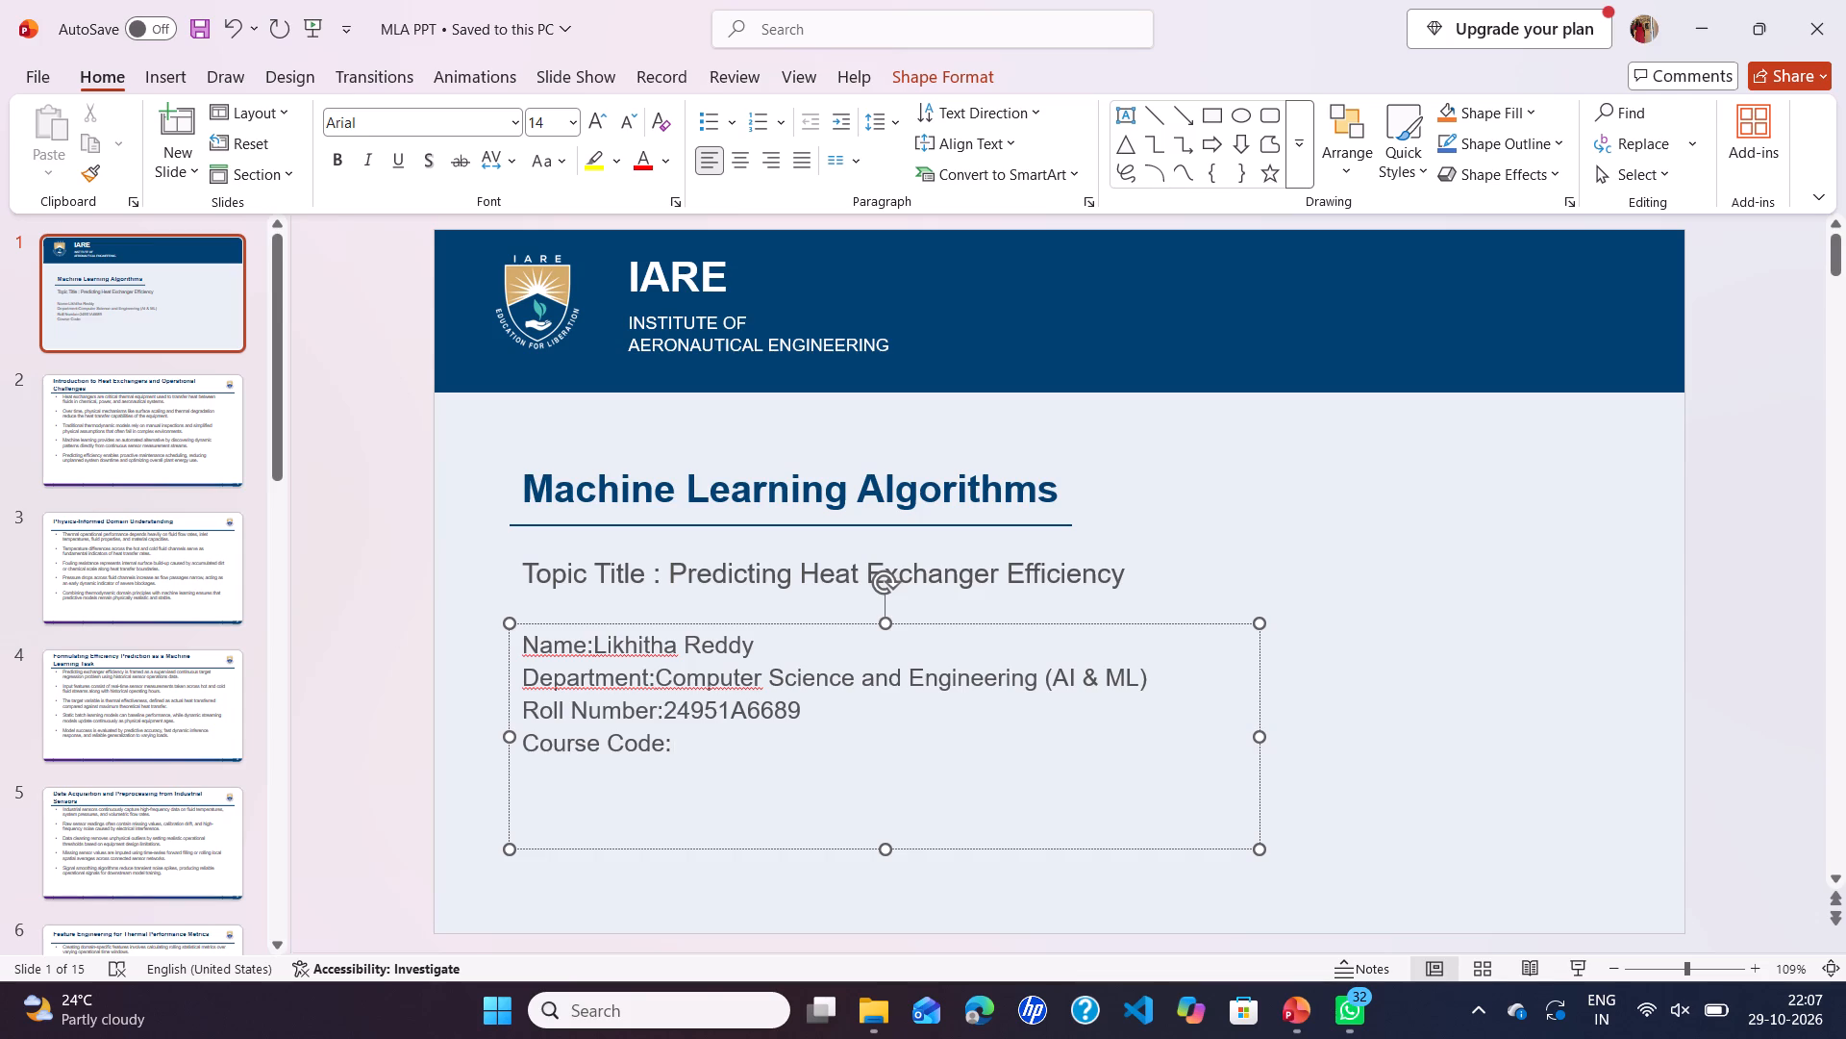
{"action": "type", "text": "ACA"}
{"action": "type", "text": "D06"}
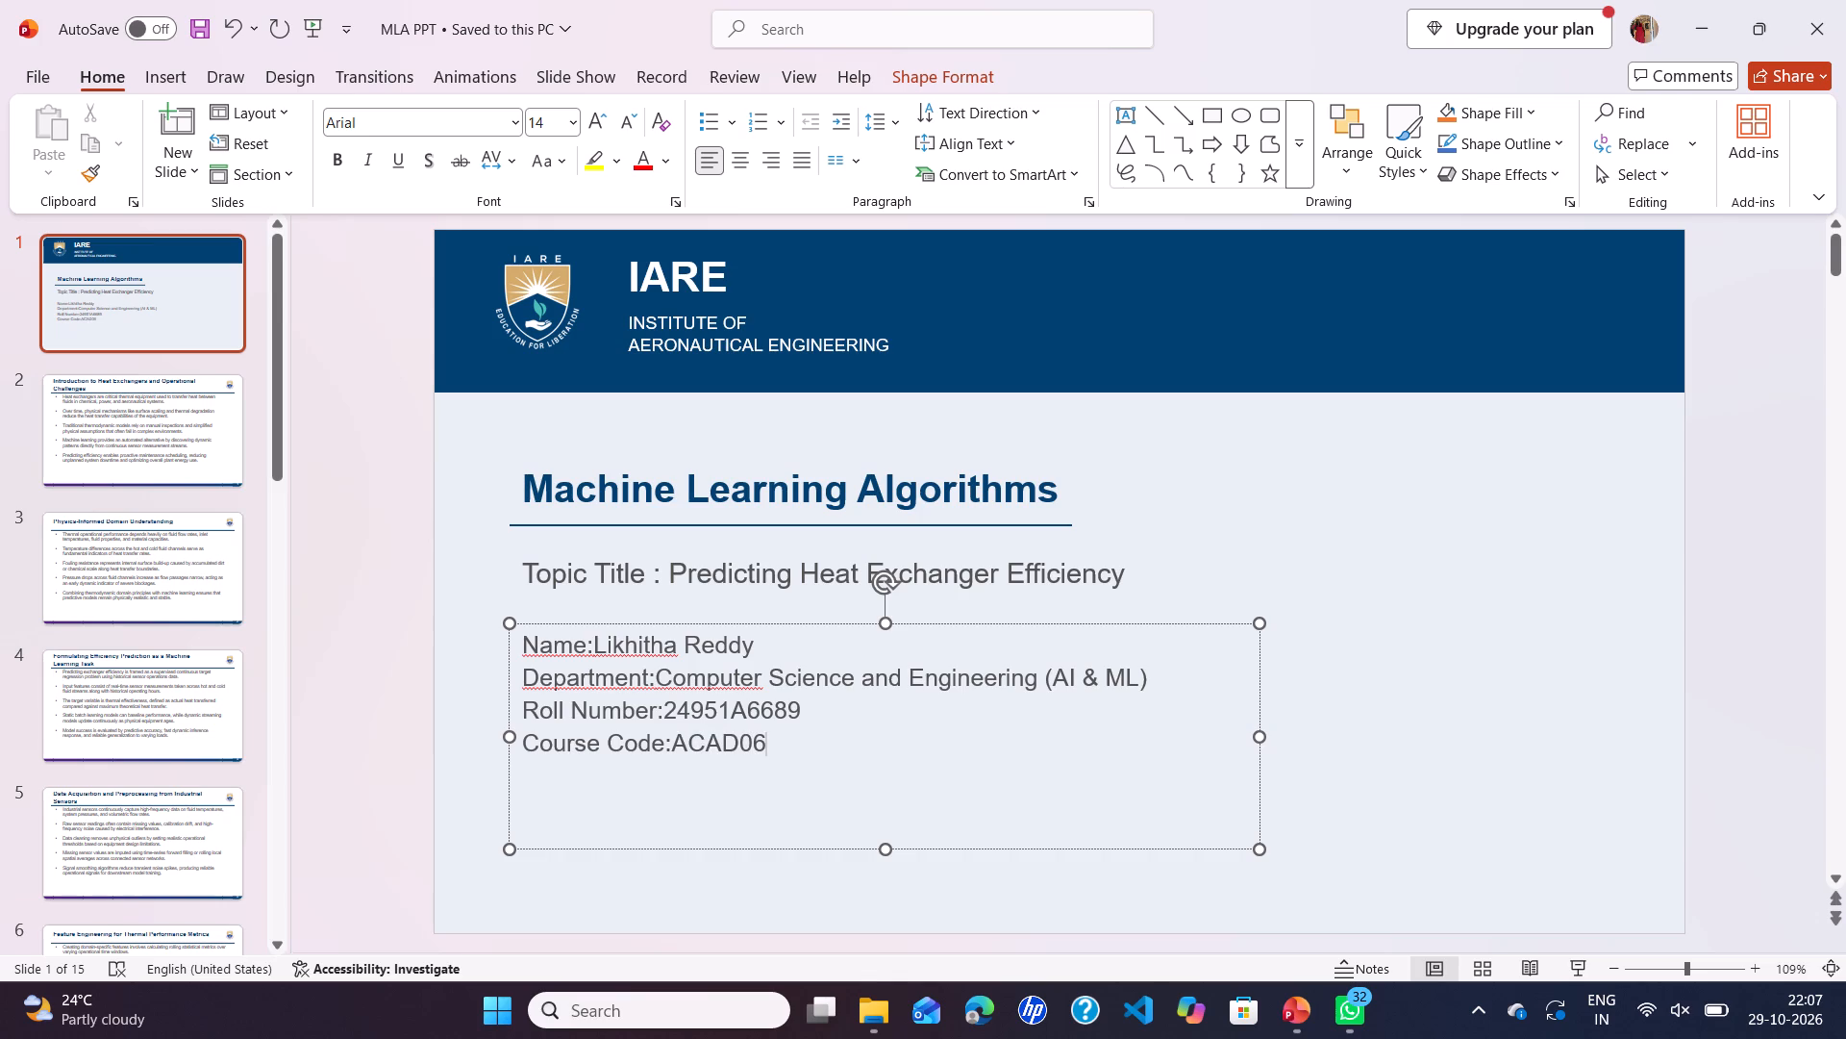
Add spacing before and after the colon of the Department label.
{"action": "left_click", "coordinate": [656, 684]}
{"action": "key", "text": "space"}
{"action": "key", "text": "space"}
{"action": "key", "text": "Left"}
{"action": "key", "text": "Left"}
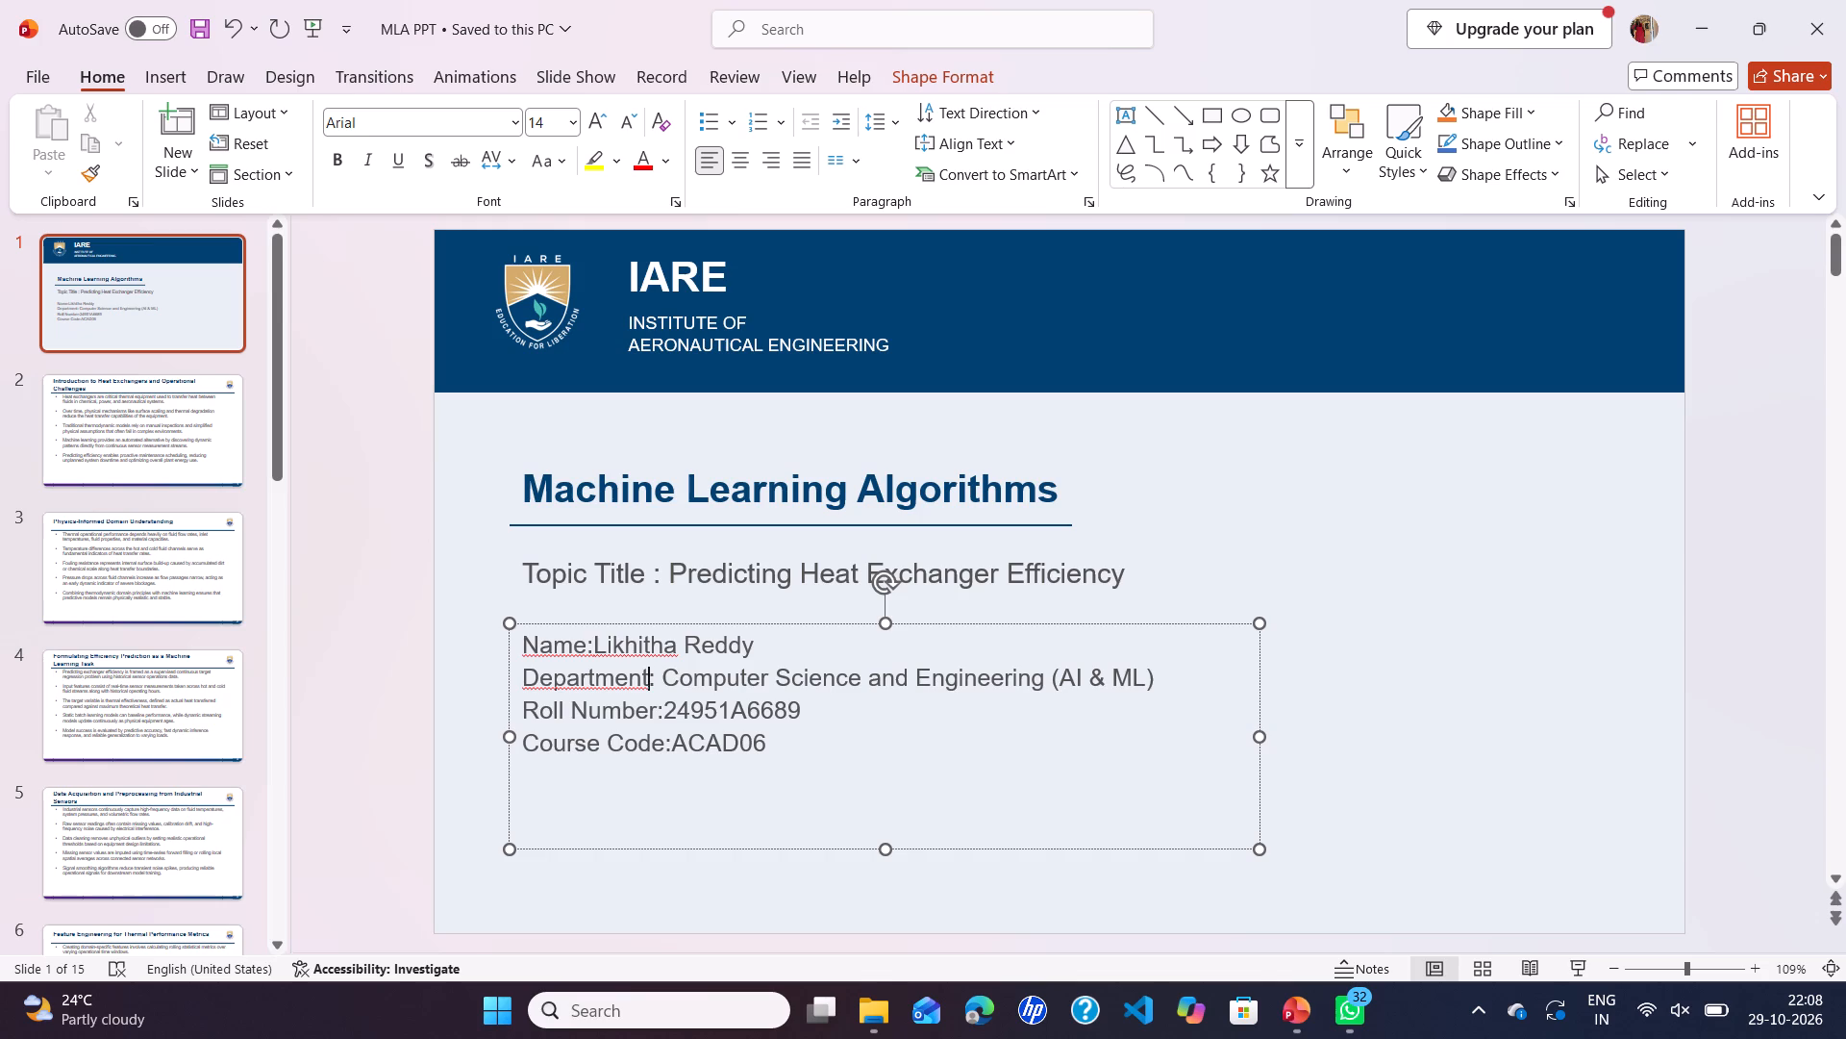
{"action": "key", "text": "space"}
Add a space before and after the colon of the Name label, and leave the text box.
{"action": "key", "text": "Up"}
{"action": "key", "text": "Up"}
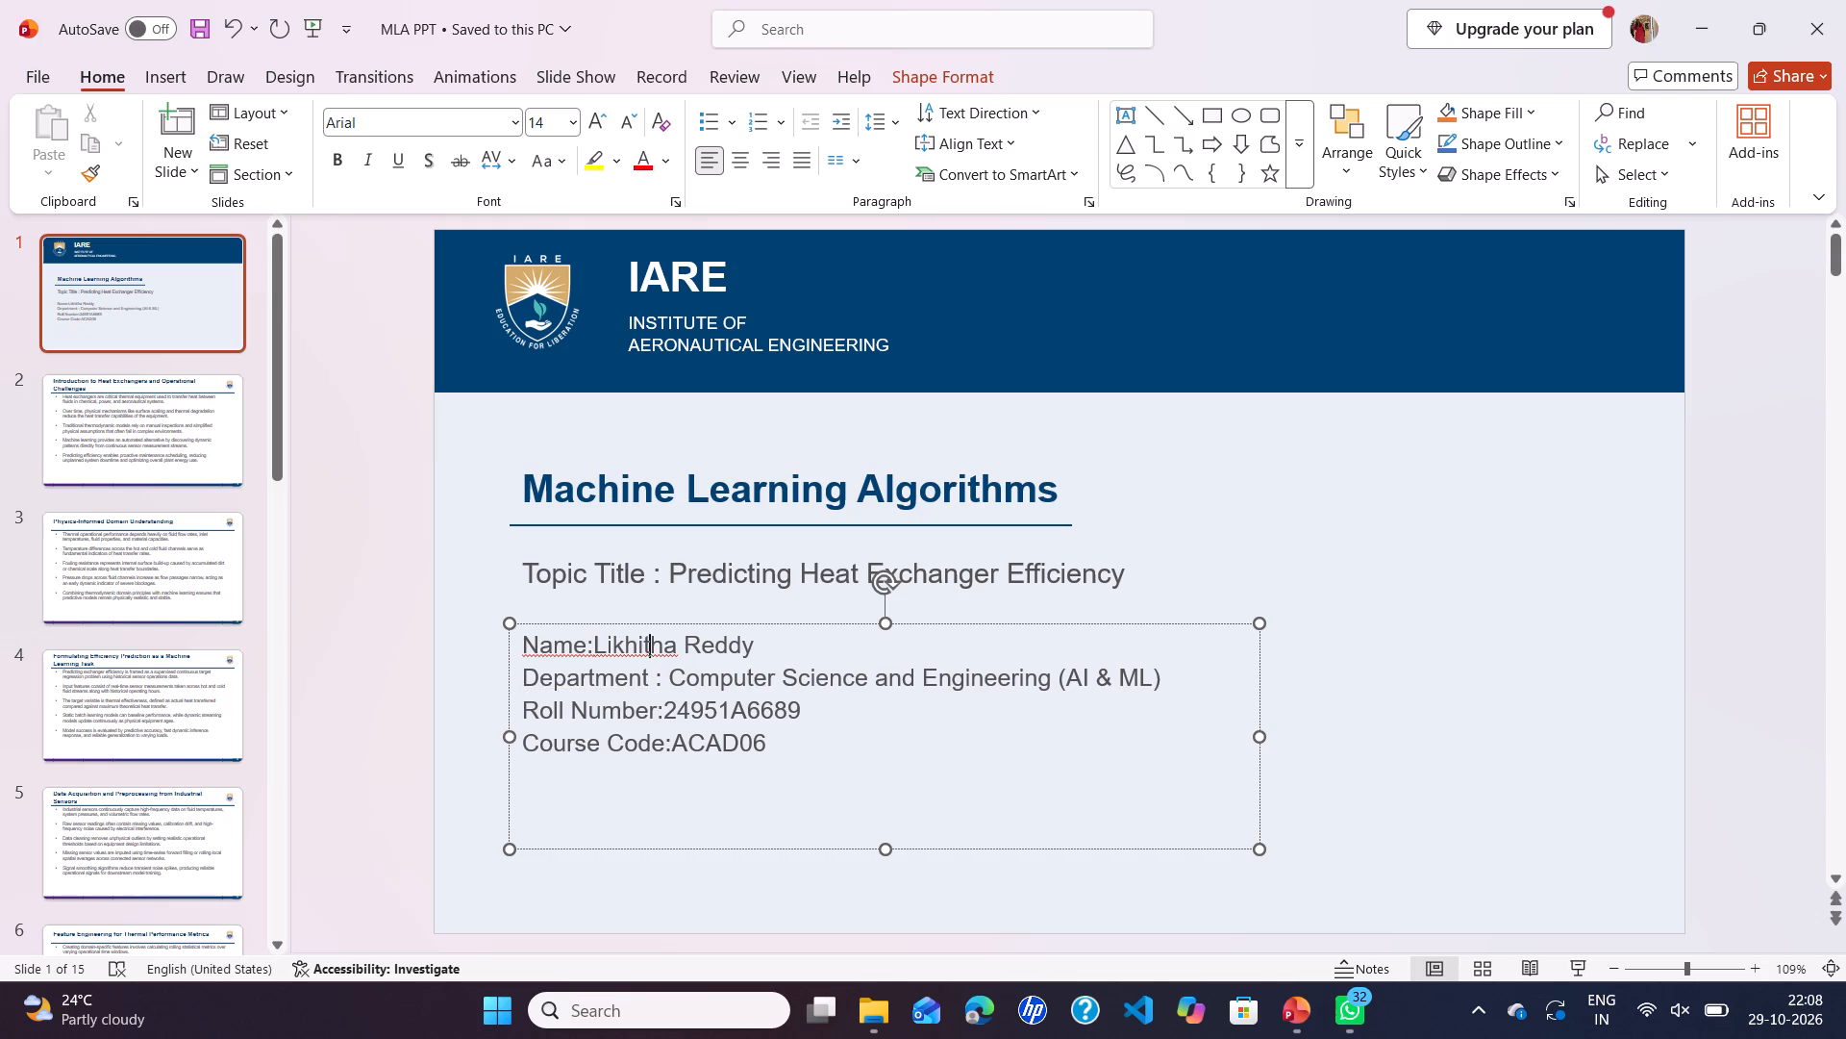
{"action": "key", "text": "Left"}
{"action": "key", "text": "Left"}
{"action": "key", "text": "Left"}
{"action": "key", "text": "Left"}
{"action": "key", "text": "Left"}
{"action": "key", "text": "Left"}
{"action": "key", "text": "space"}
{"action": "key", "text": "Left"}
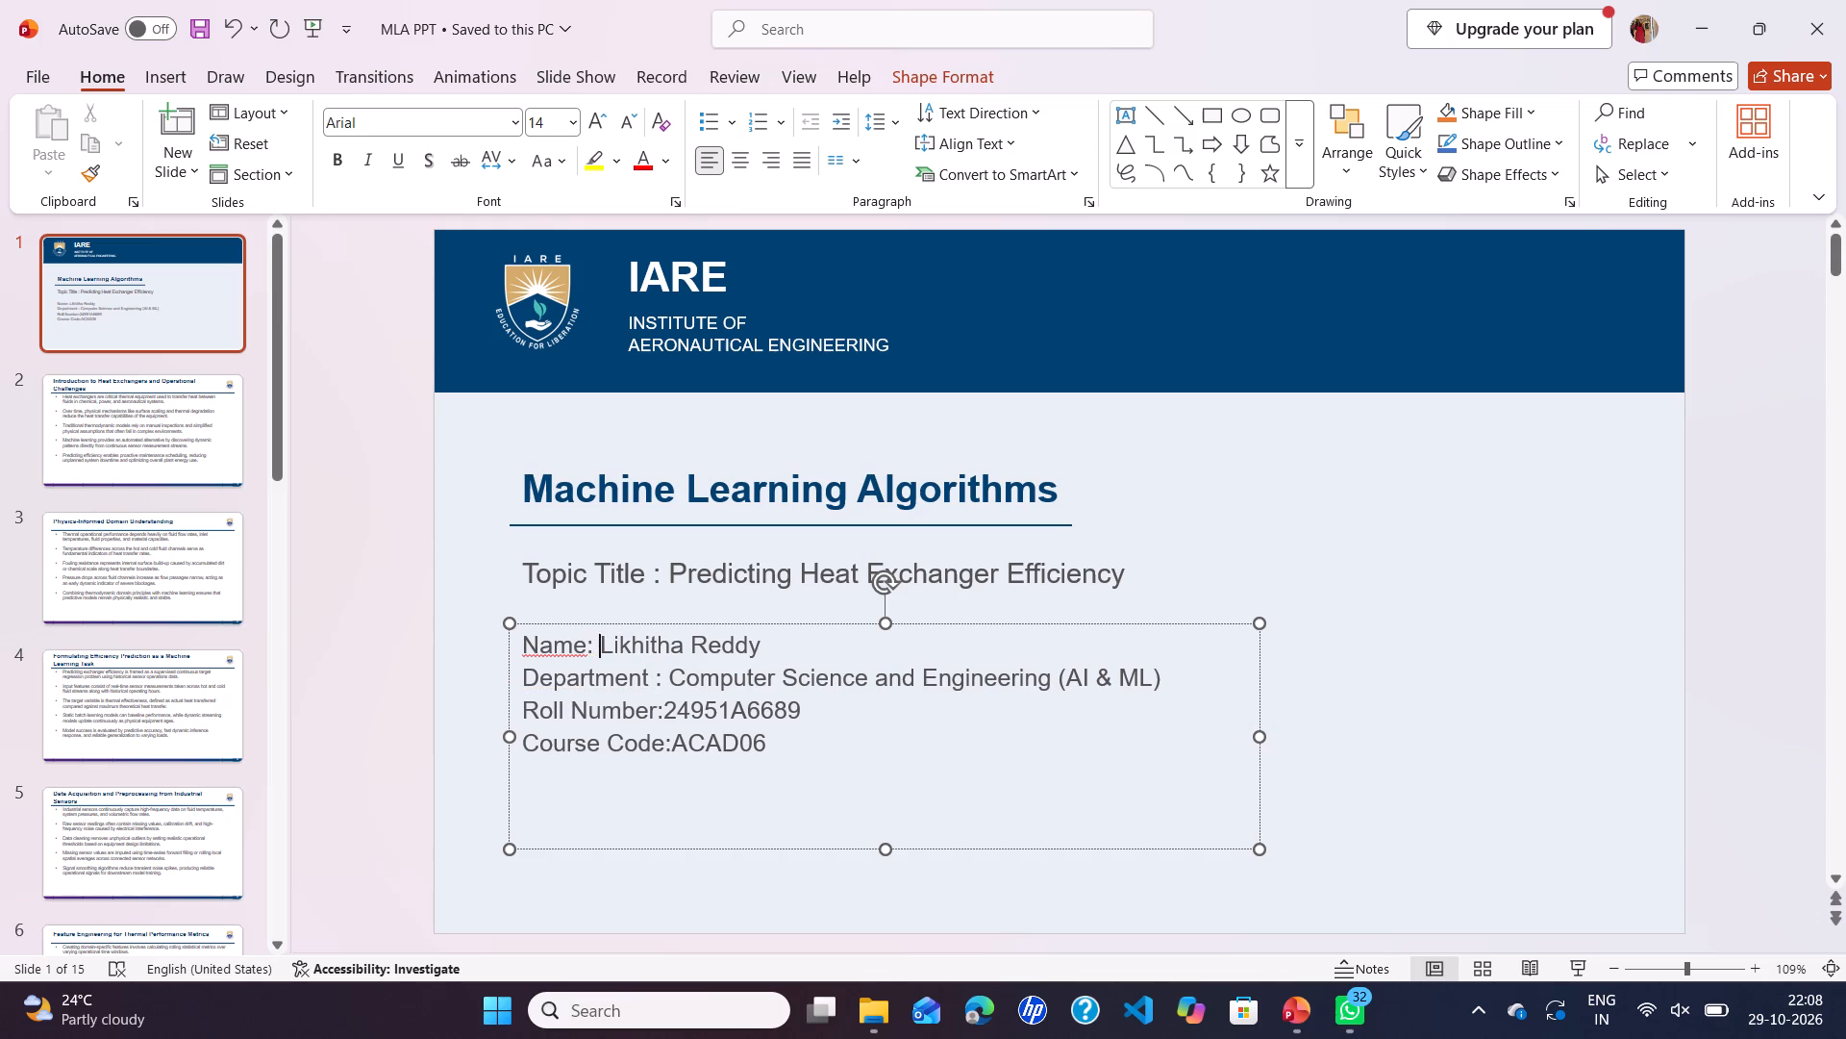
{"action": "key", "text": "Left"}
{"action": "key", "text": "space"}
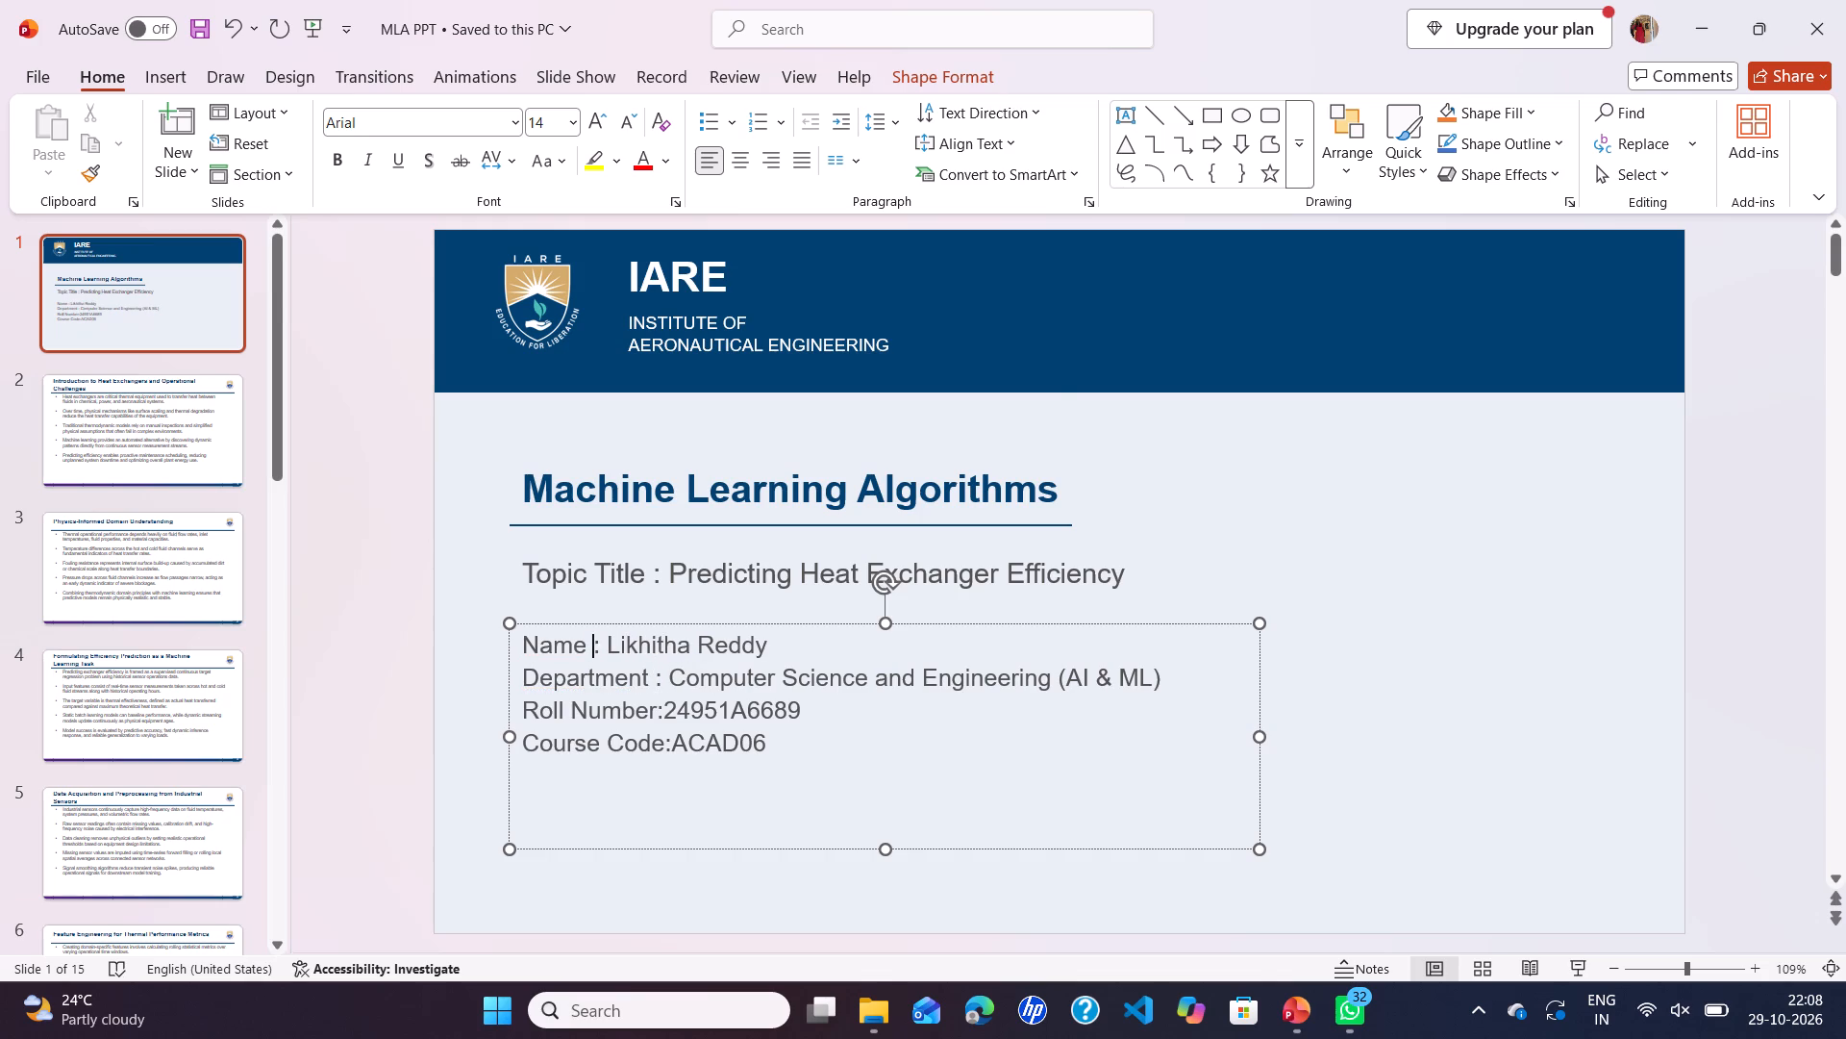
{"action": "left_click", "coordinate": [749, 888]}
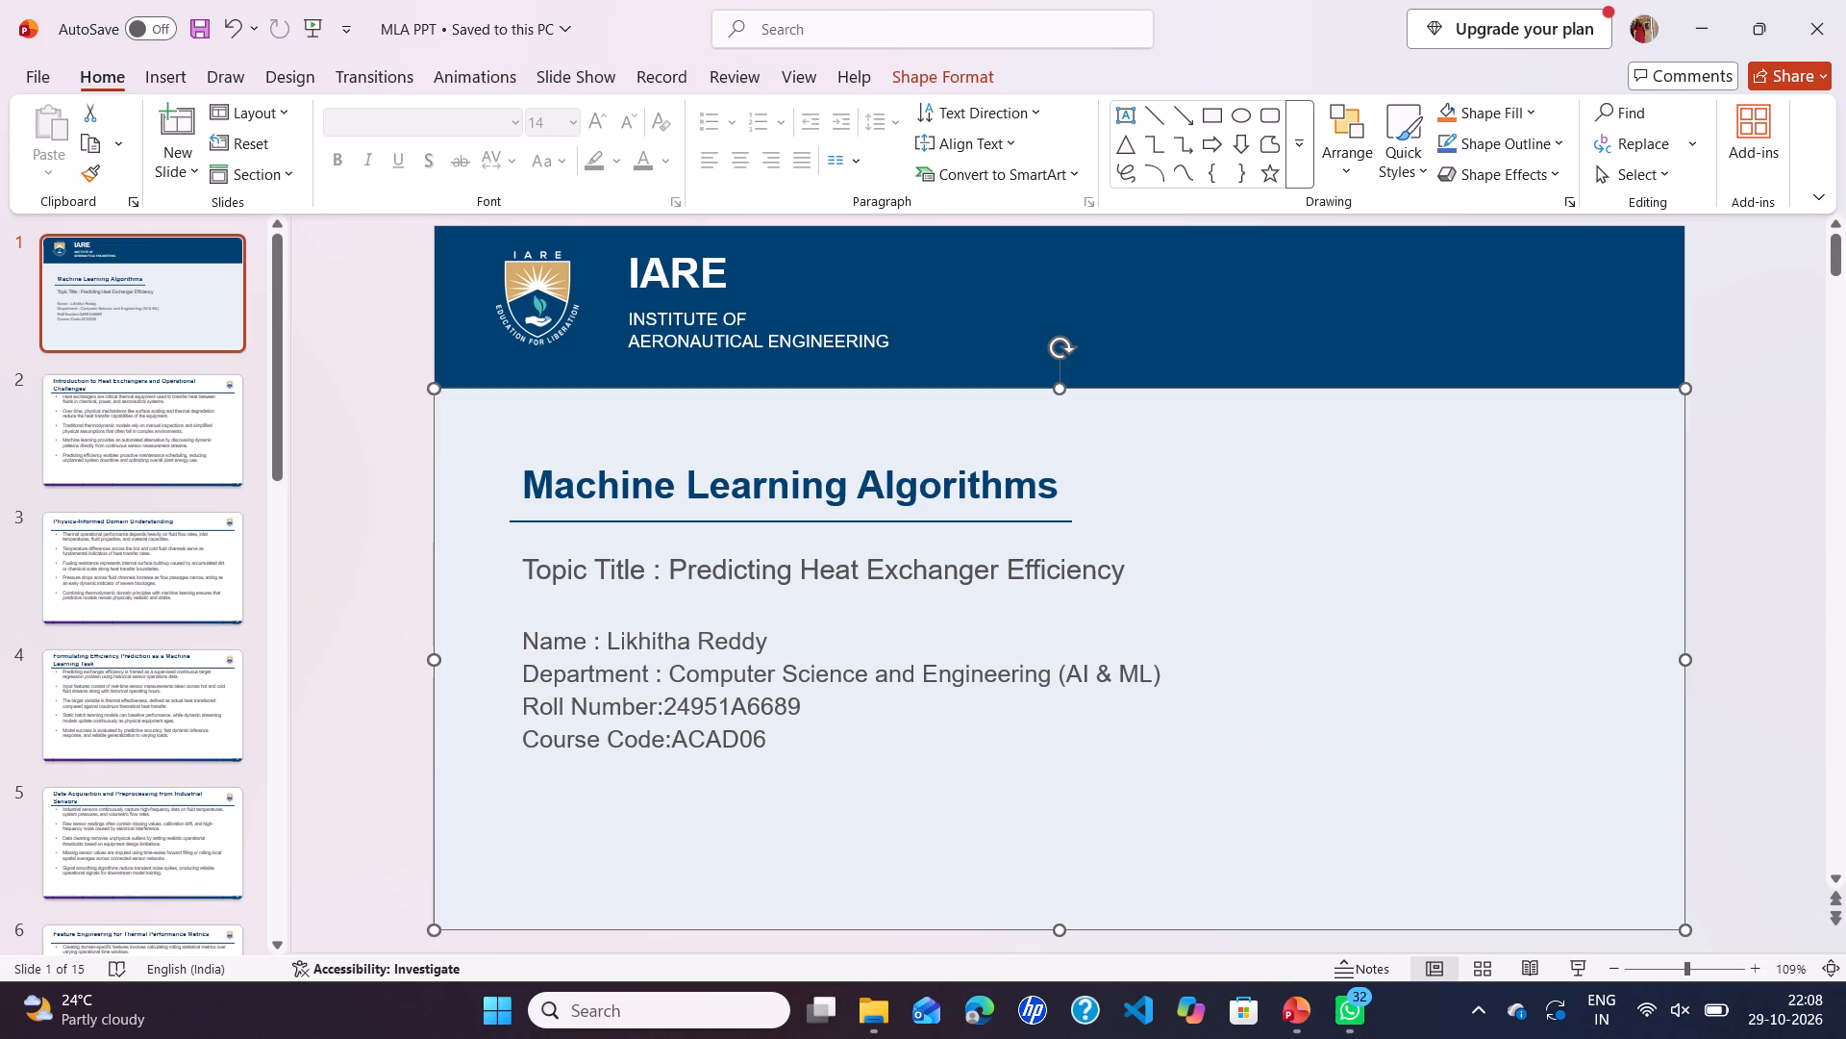
Save the MLA PPT presentation with the completed title slide details.
{"action": "key", "text": "ctrl+s"}
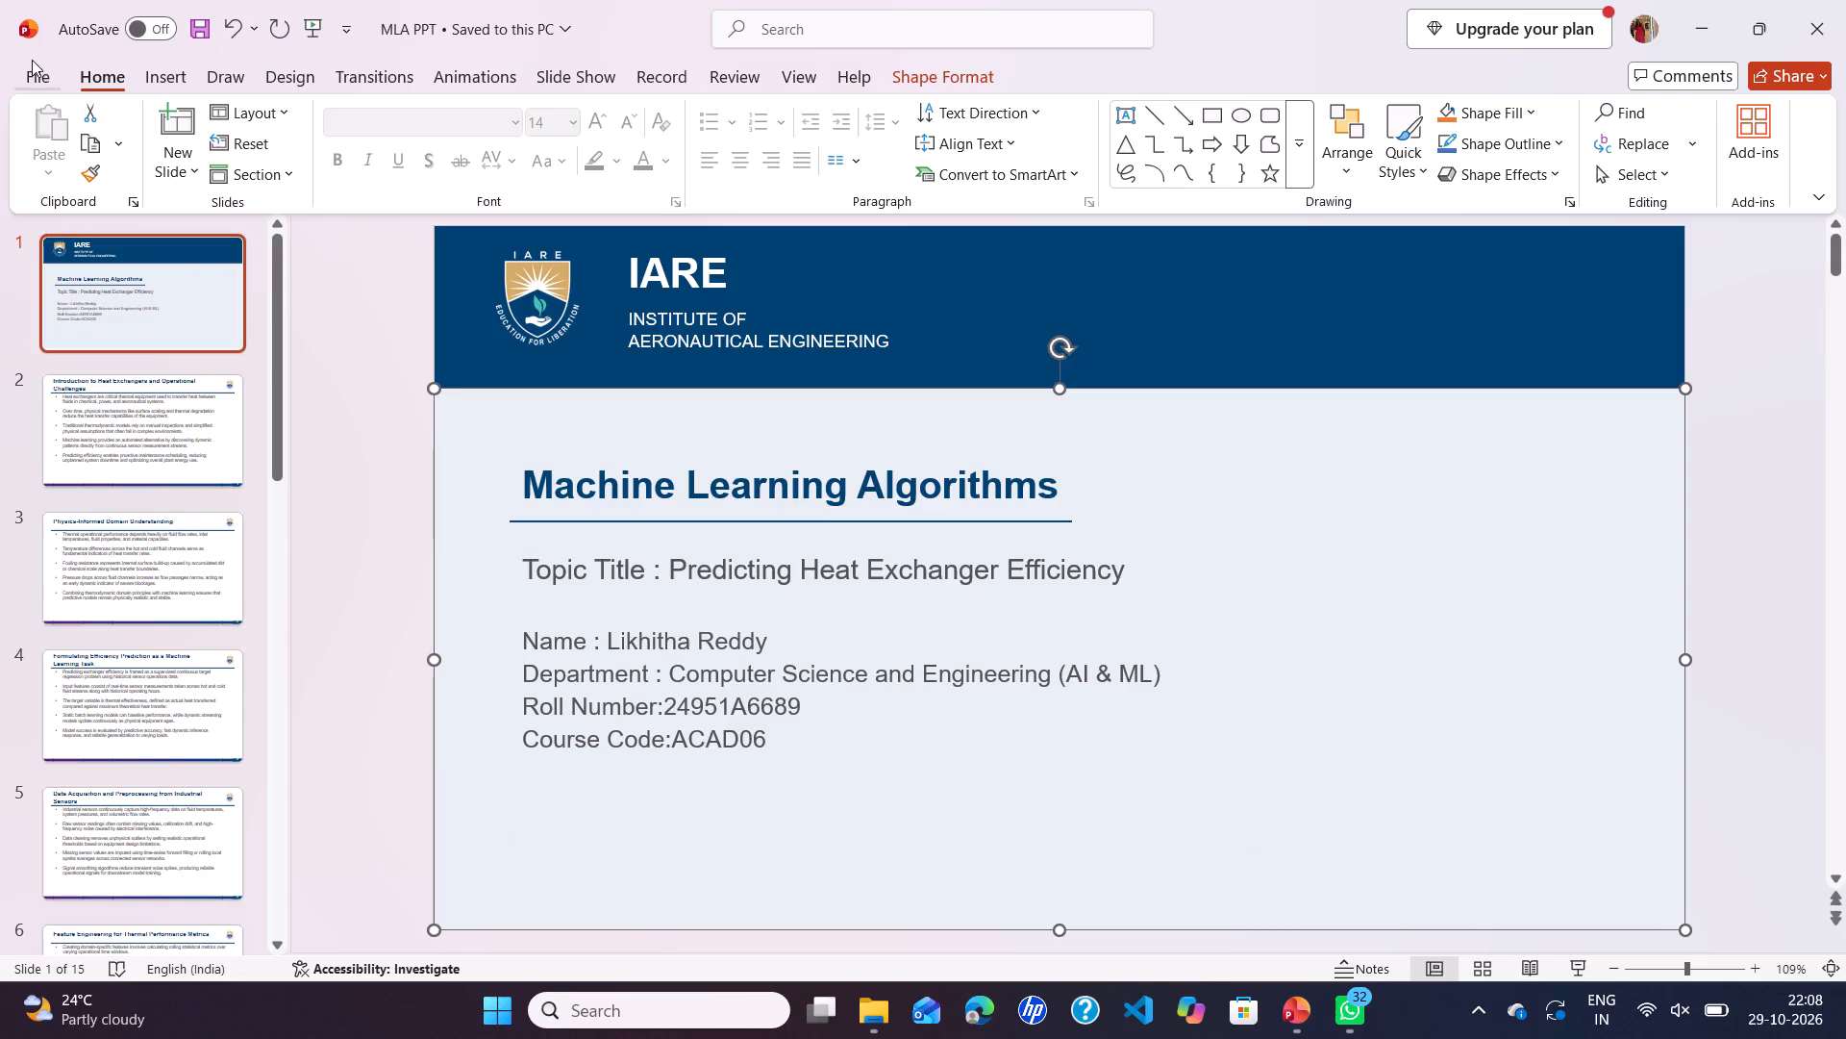
Save a copy of the presentation as "MLA PPT FINAL" in the Downloads folder.
{"action": "left_click", "coordinate": [33, 78]}
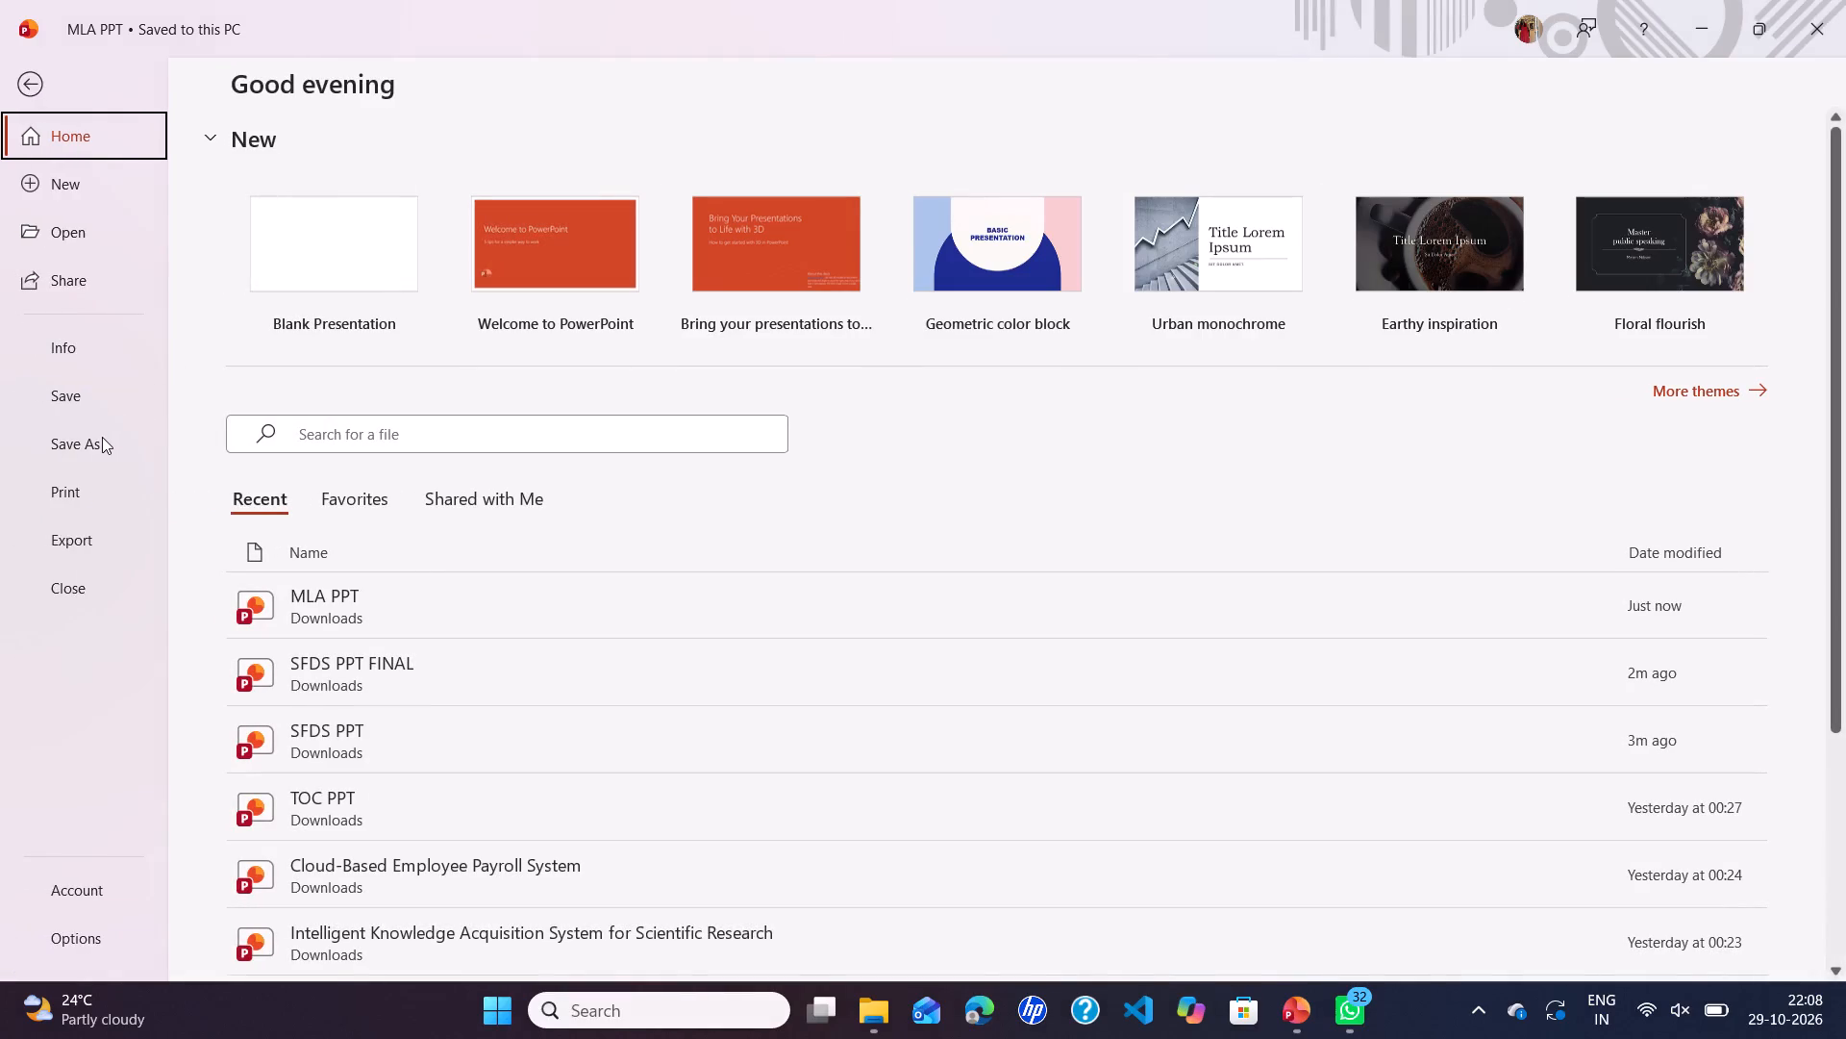
{"action": "left_click", "coordinate": [102, 437]}
{"action": "left_click", "coordinate": [365, 631]}
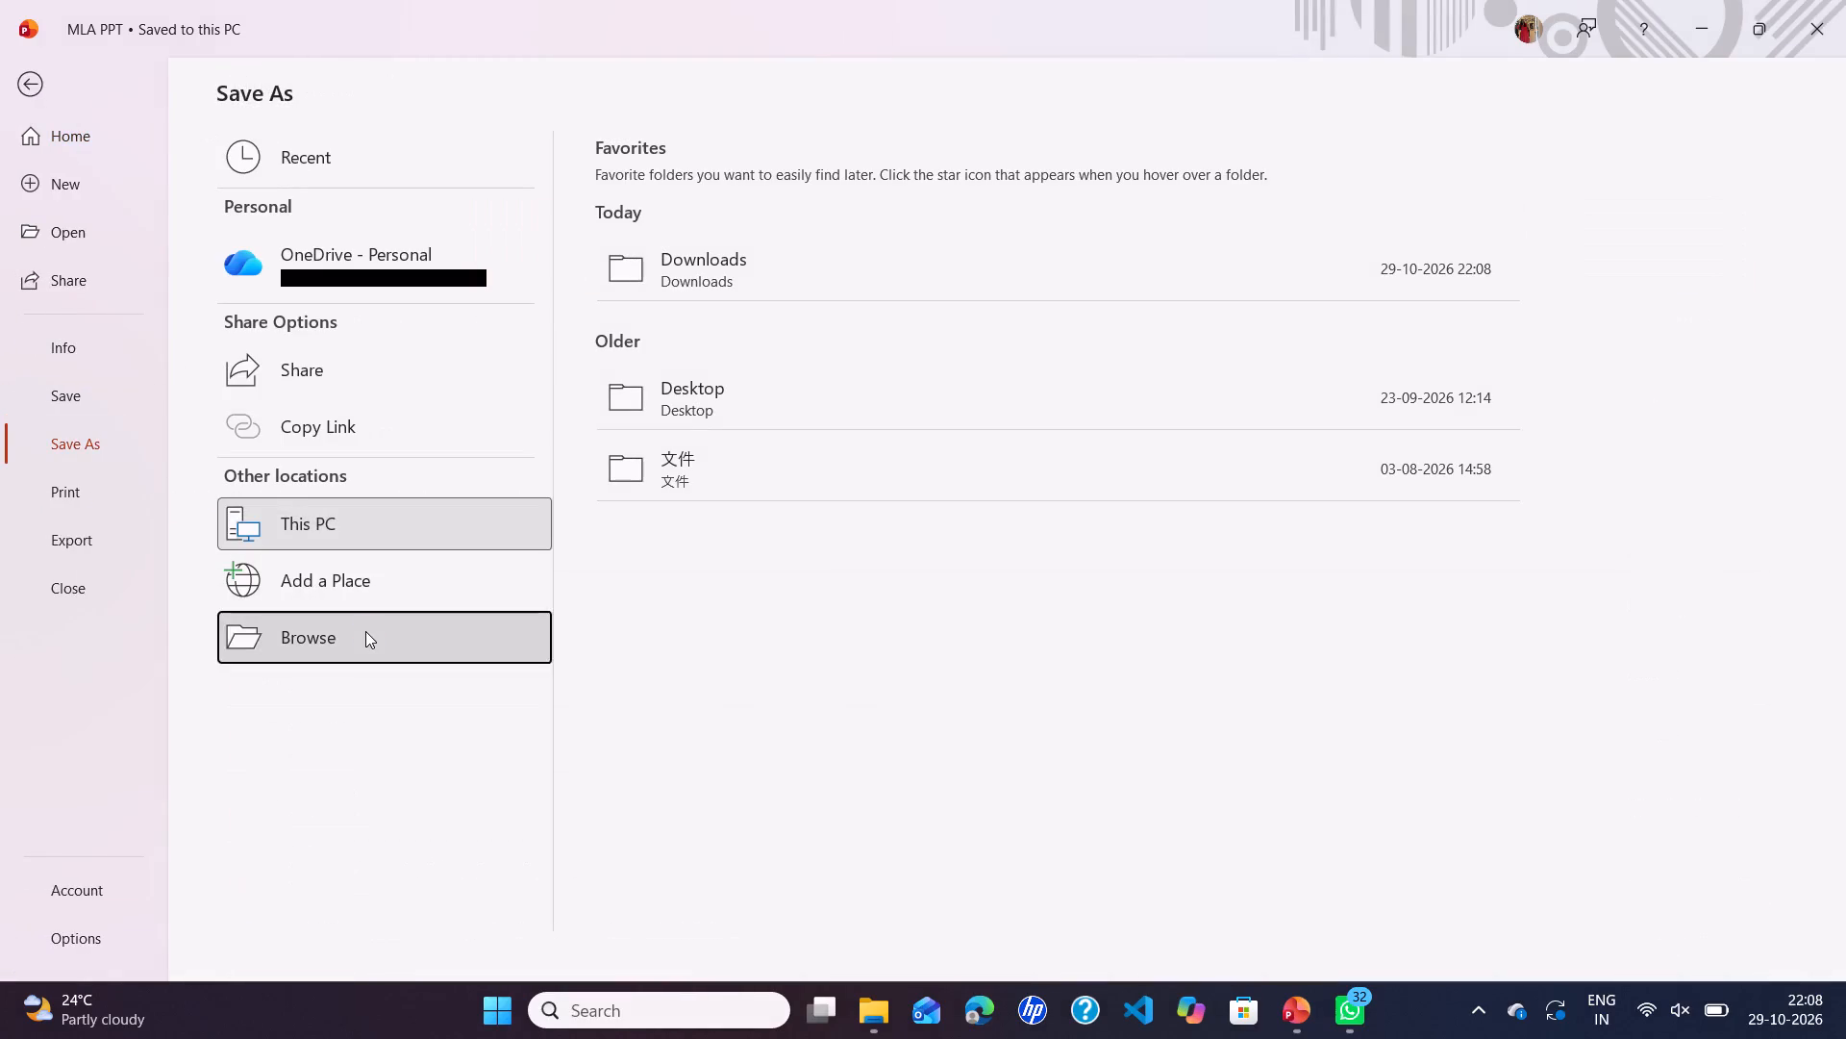
{"action": "left_click", "coordinate": [336, 402]}
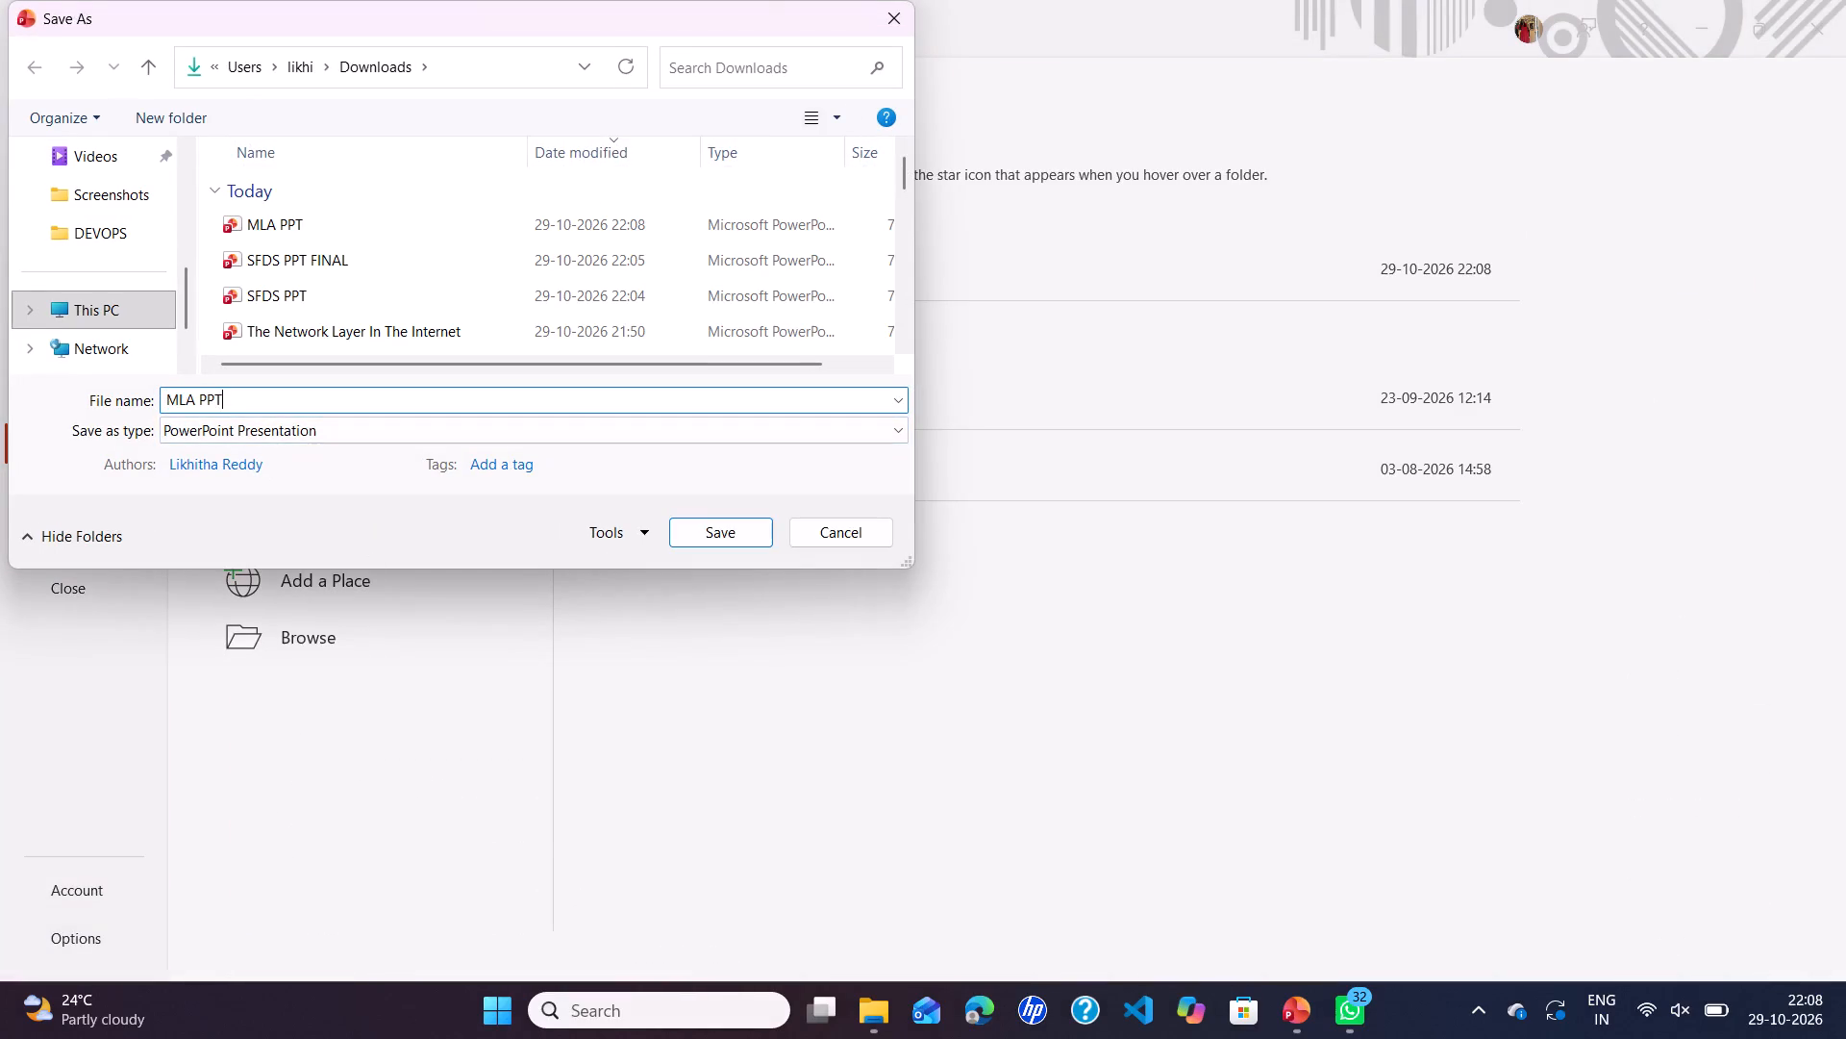
{"action": "key", "text": "space"}
{"action": "type", "text": "FINAL"}
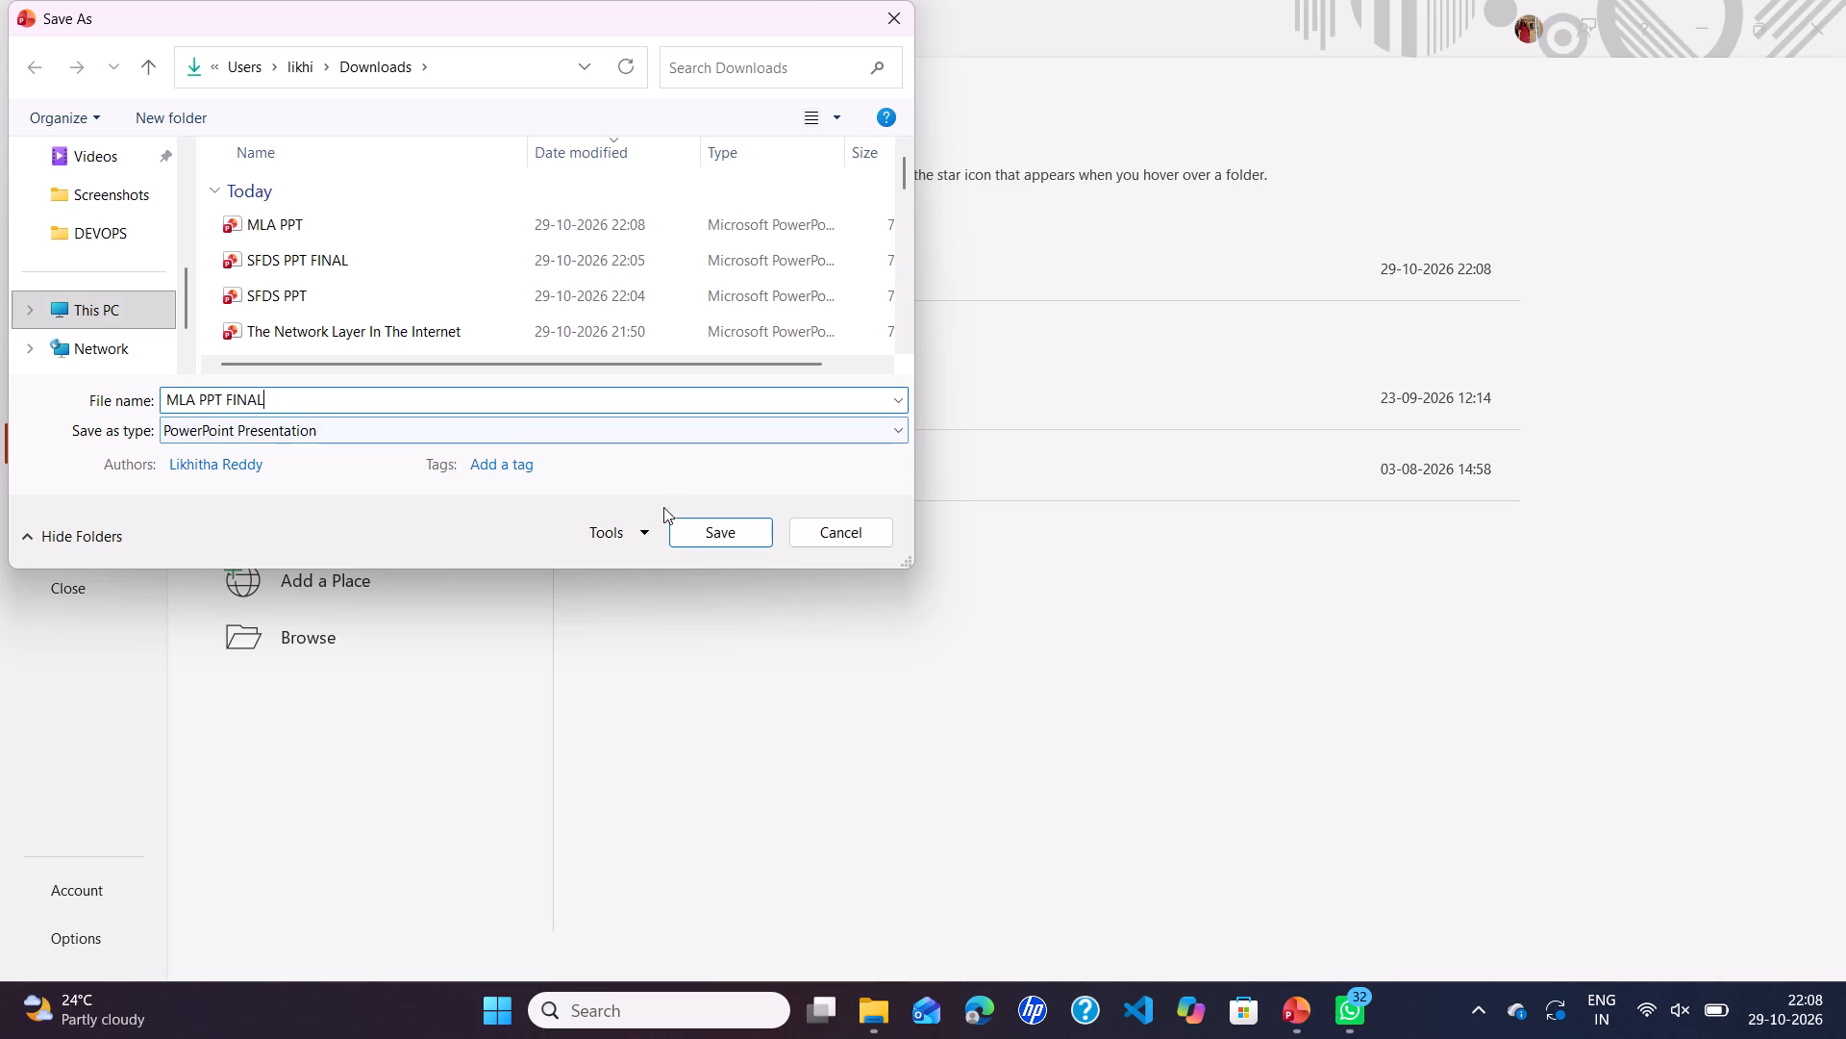
{"action": "scroll", "coordinate": [110, 269], "scroll_direction": "down", "scroll_amount": 1}
{"action": "scroll", "coordinate": [109, 270], "scroll_direction": "up", "scroll_amount": 1}
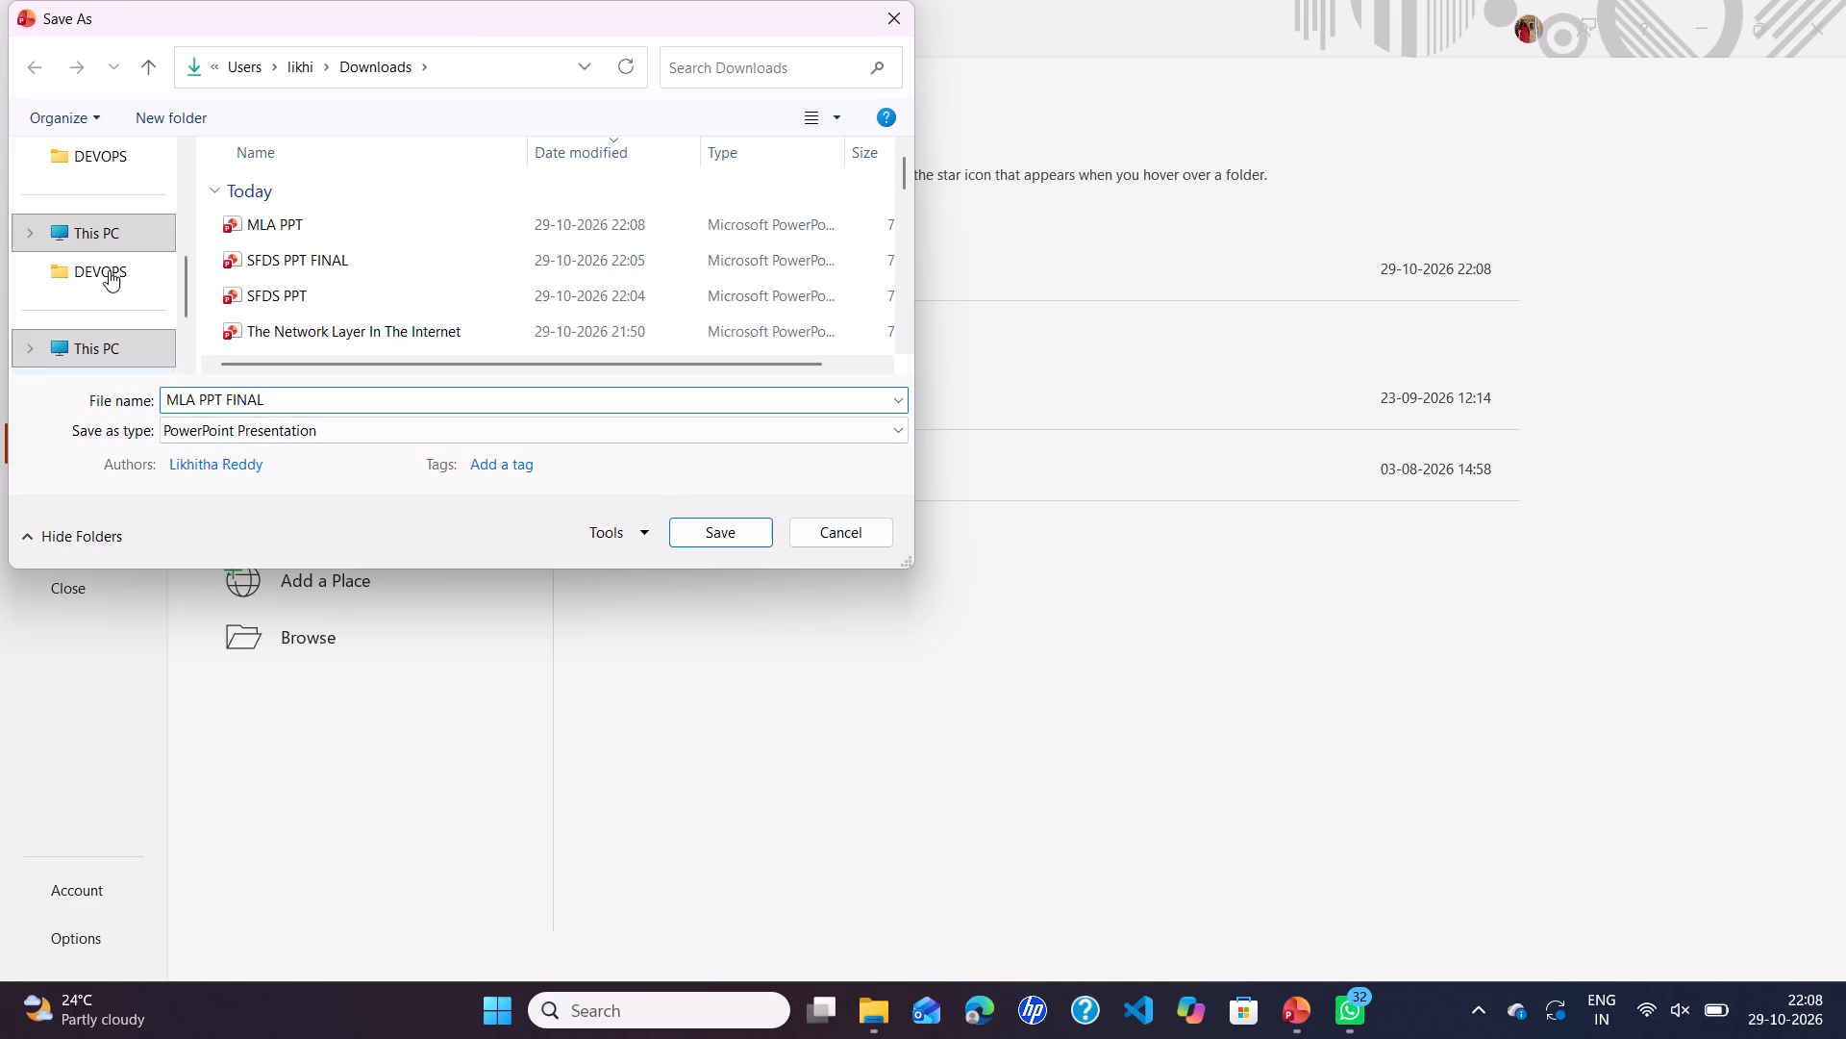
{"action": "scroll", "coordinate": [109, 270], "scroll_direction": "up", "scroll_amount": 1}
{"action": "left_click", "coordinate": [110, 340]}
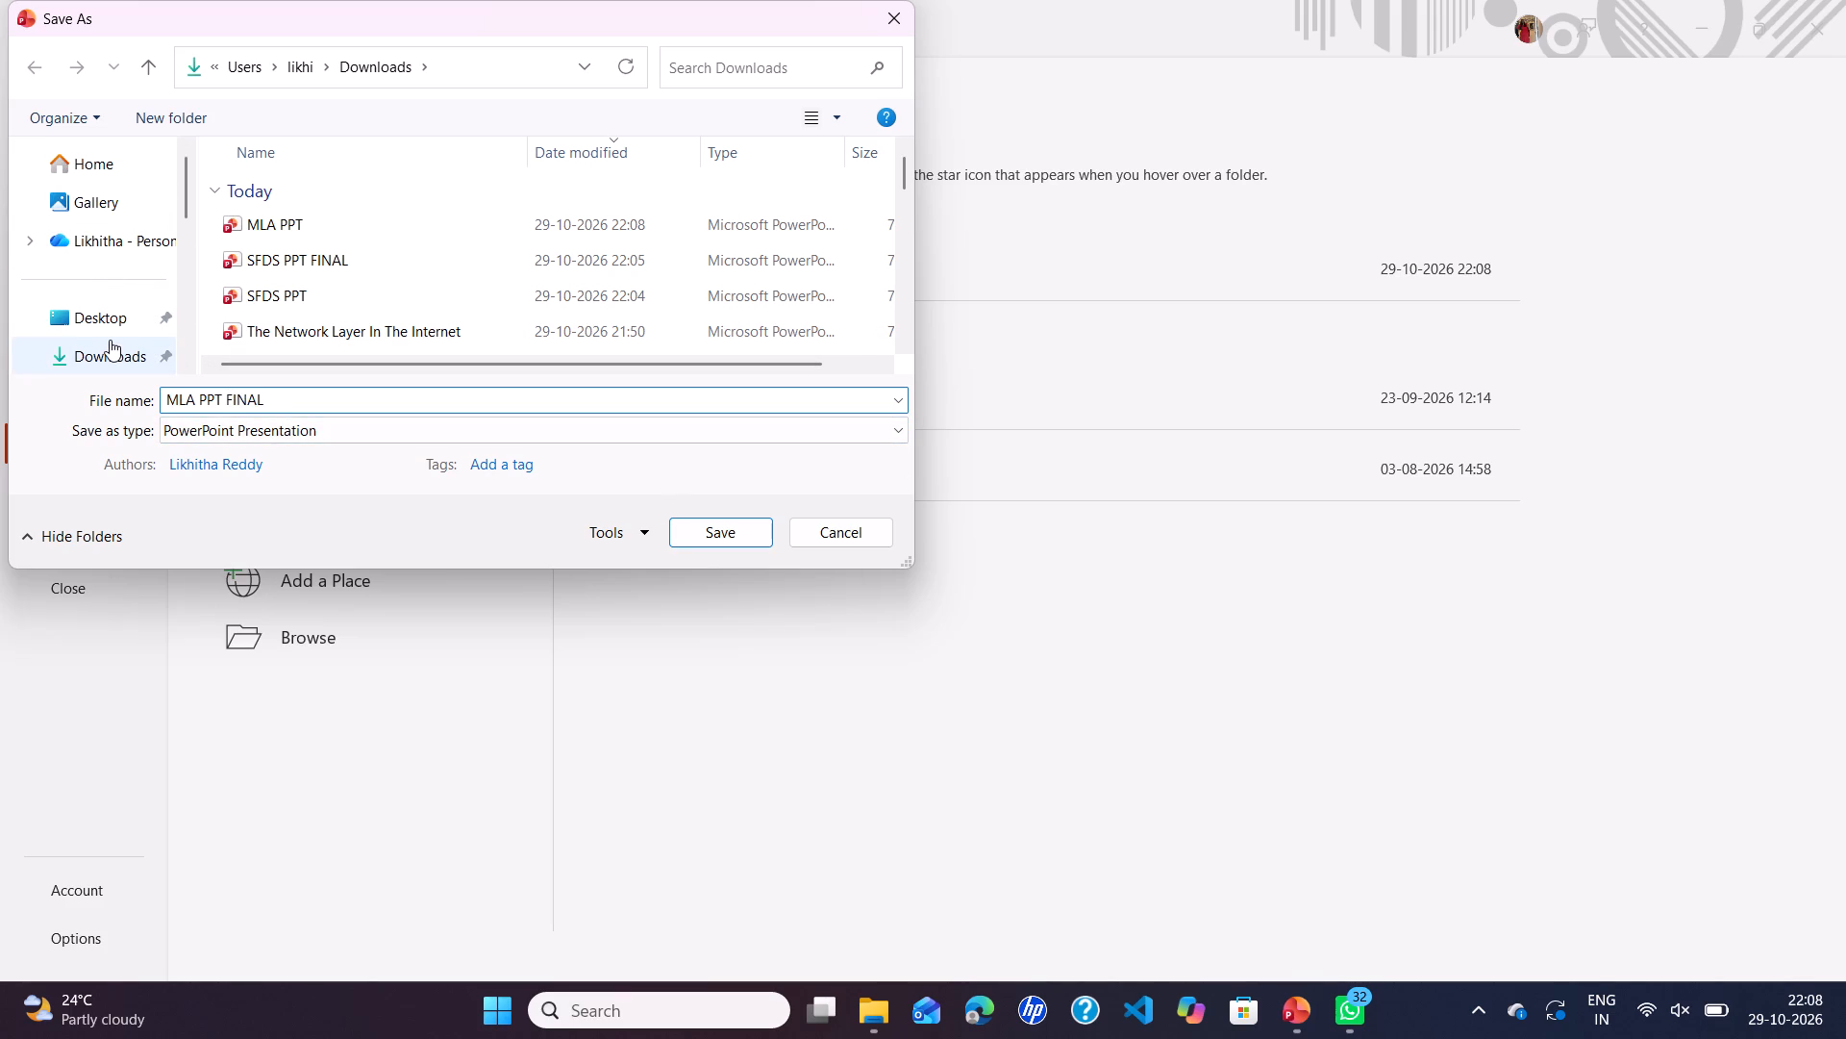
{"action": "left_click", "coordinate": [712, 521]}
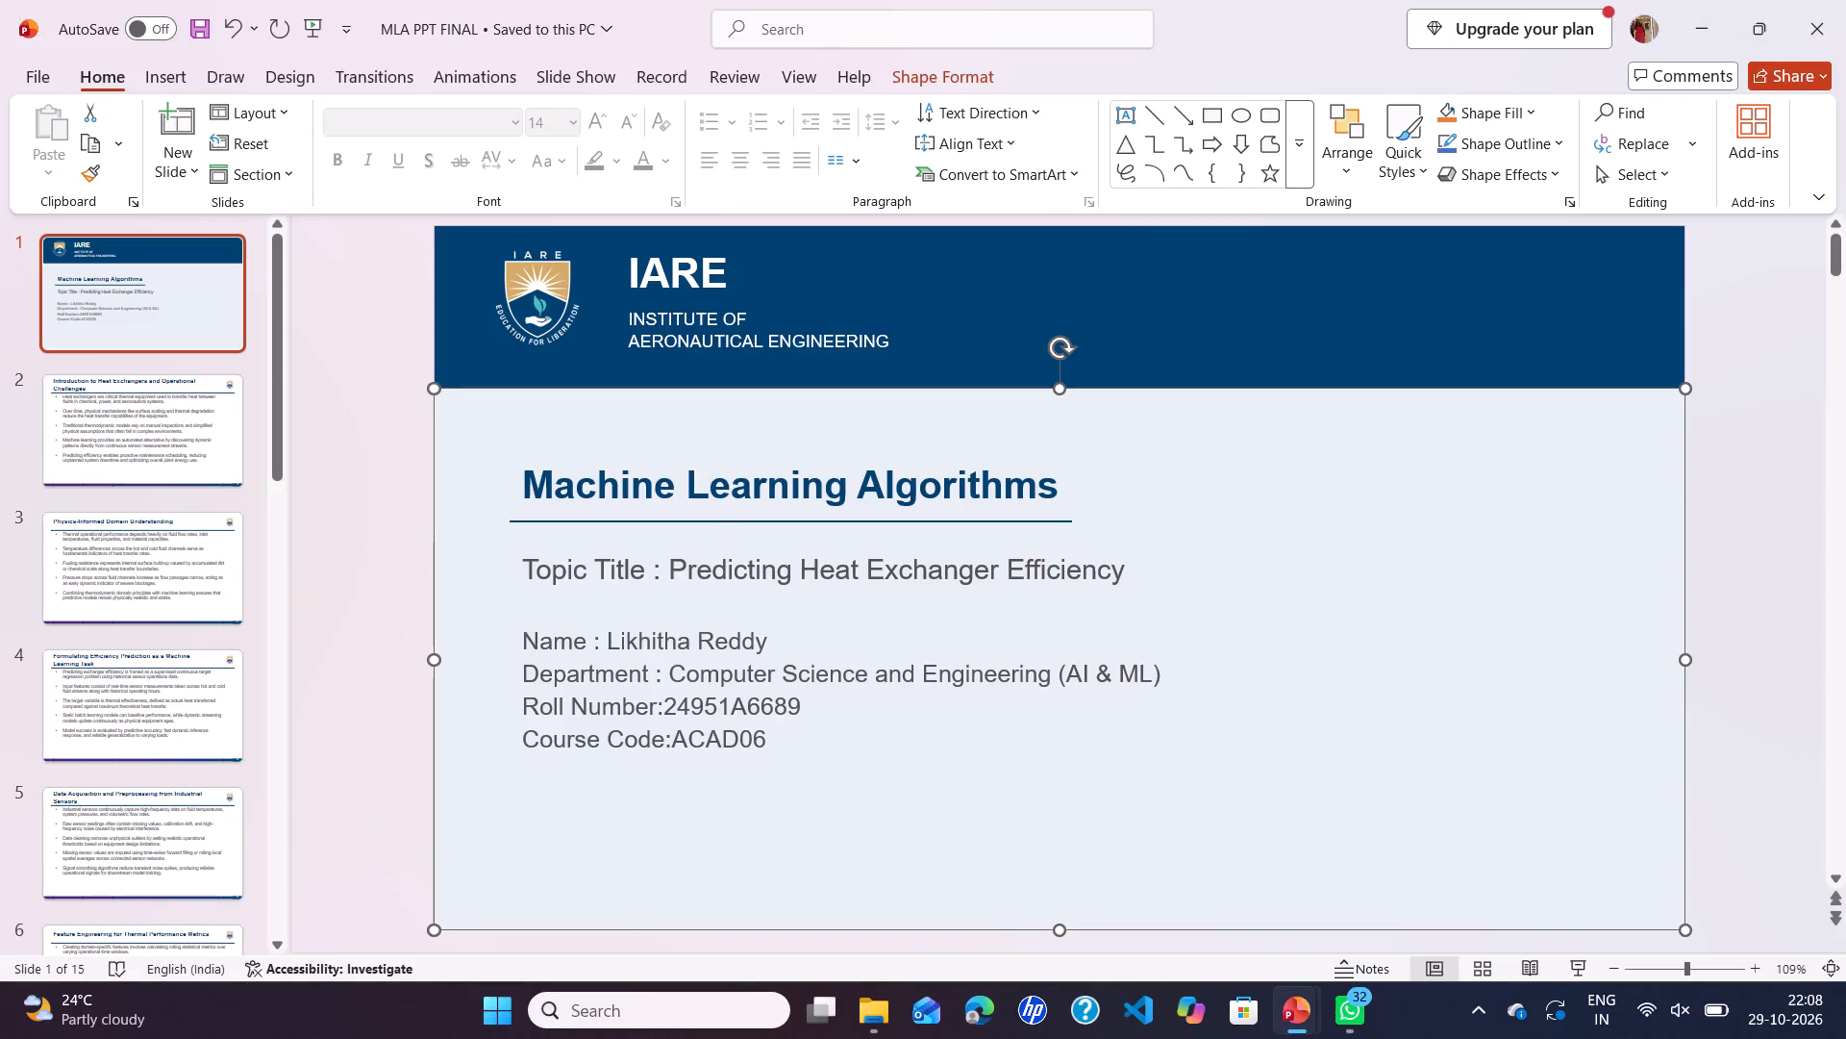
Delete the "Institute of Aeronautical Engineering" line below "Thank You" on slide 15.
{"action": "scroll", "coordinate": [168, 690], "scroll_direction": "down", "scroll_amount": 13}
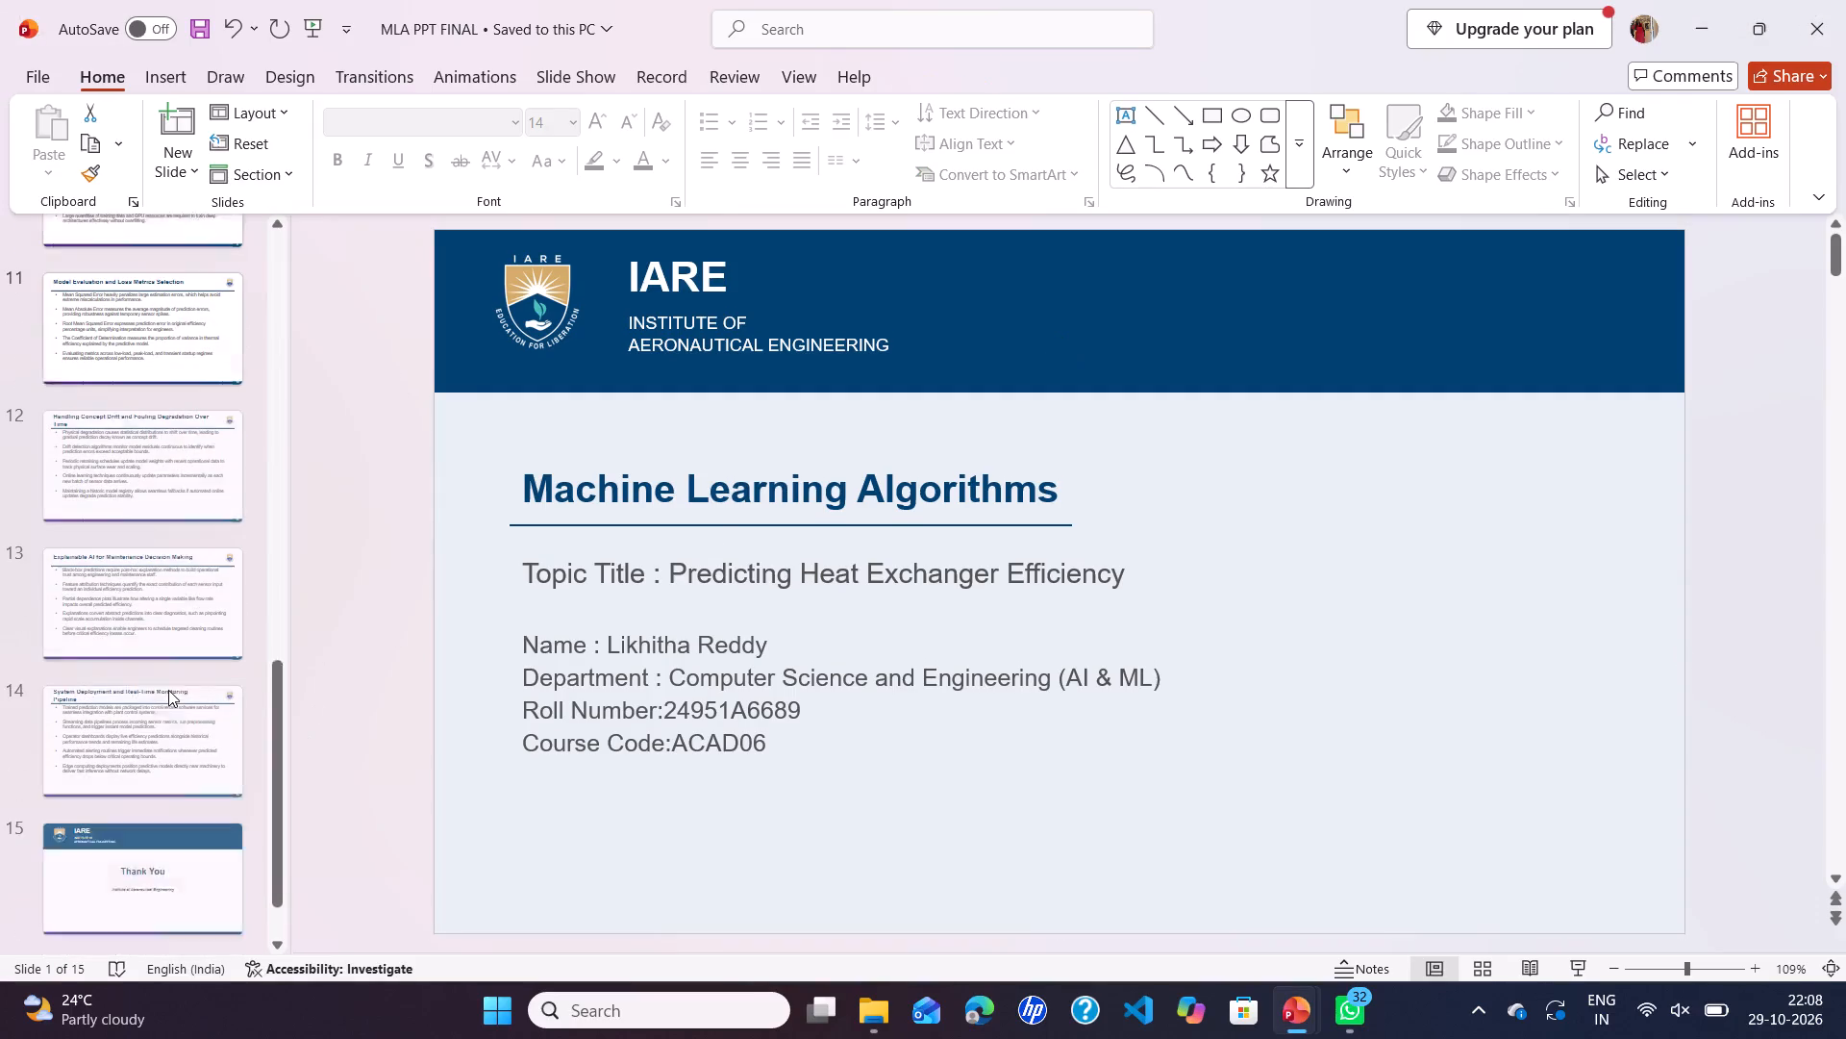
{"action": "scroll", "coordinate": [168, 690], "scroll_direction": "down", "scroll_amount": 13}
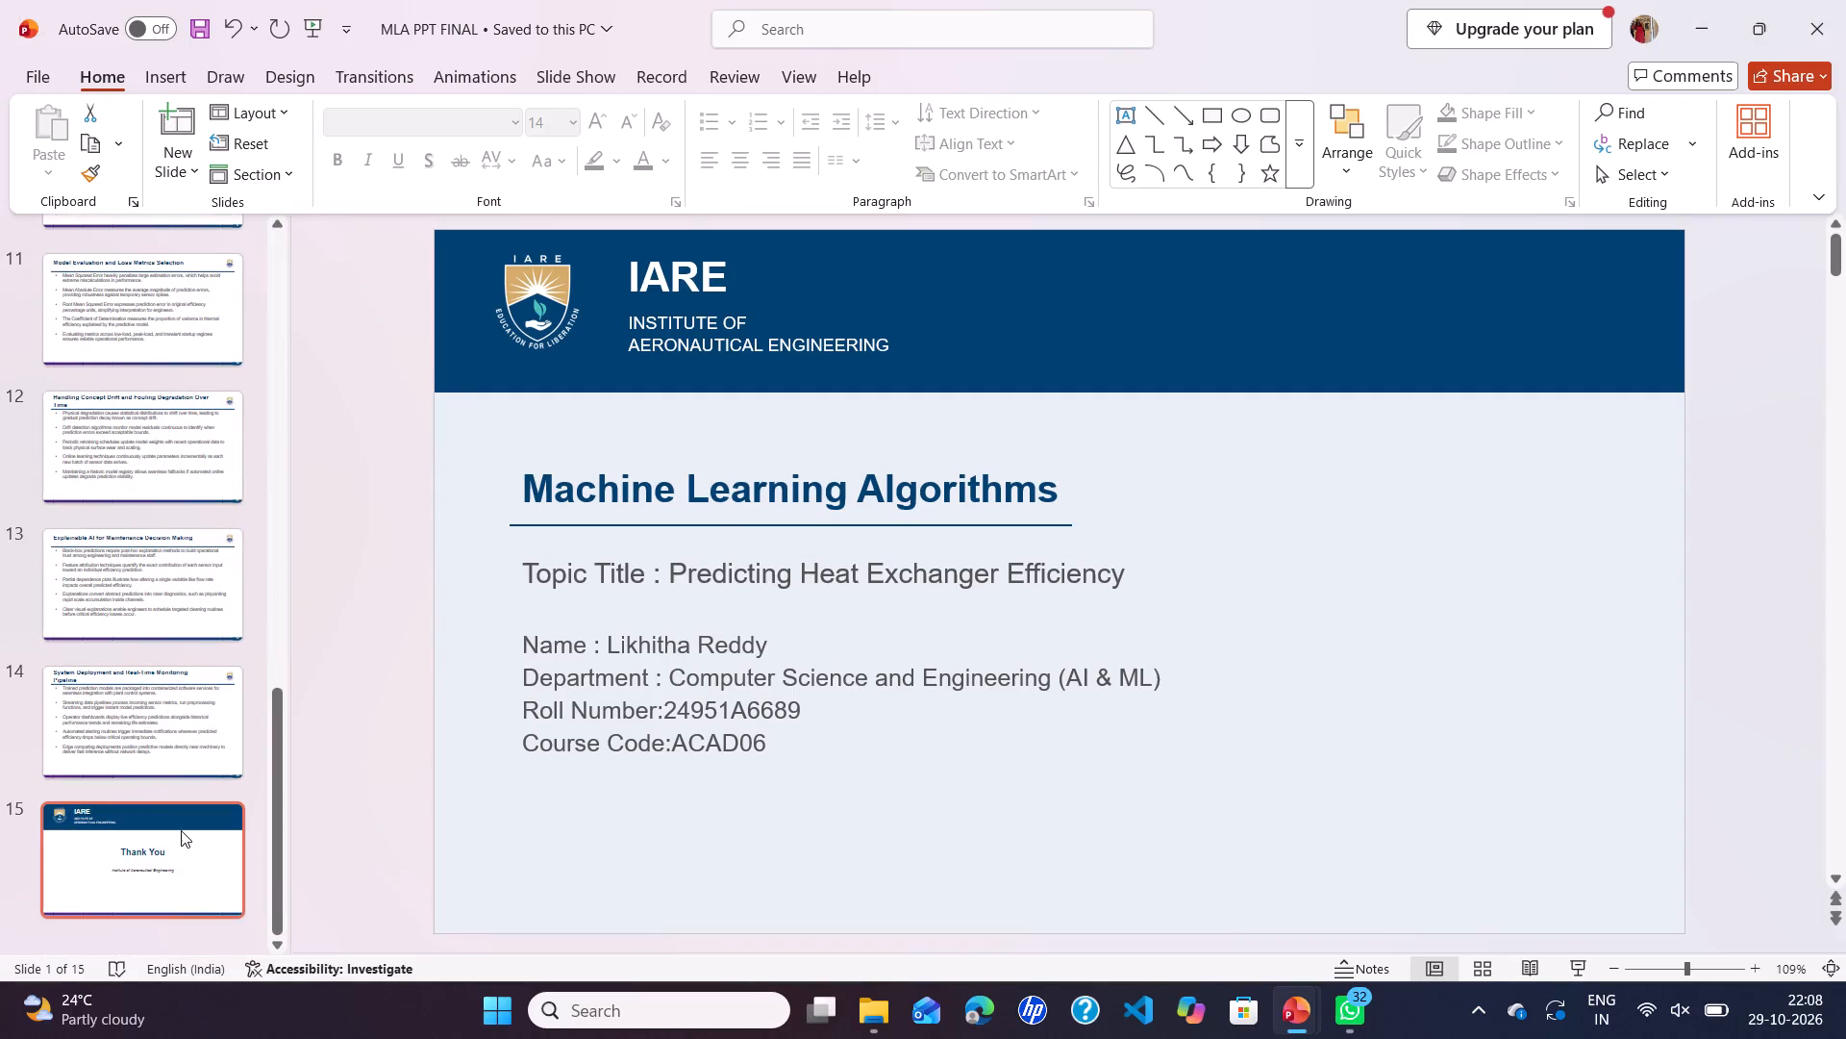
{"action": "left_click", "coordinate": [184, 851]}
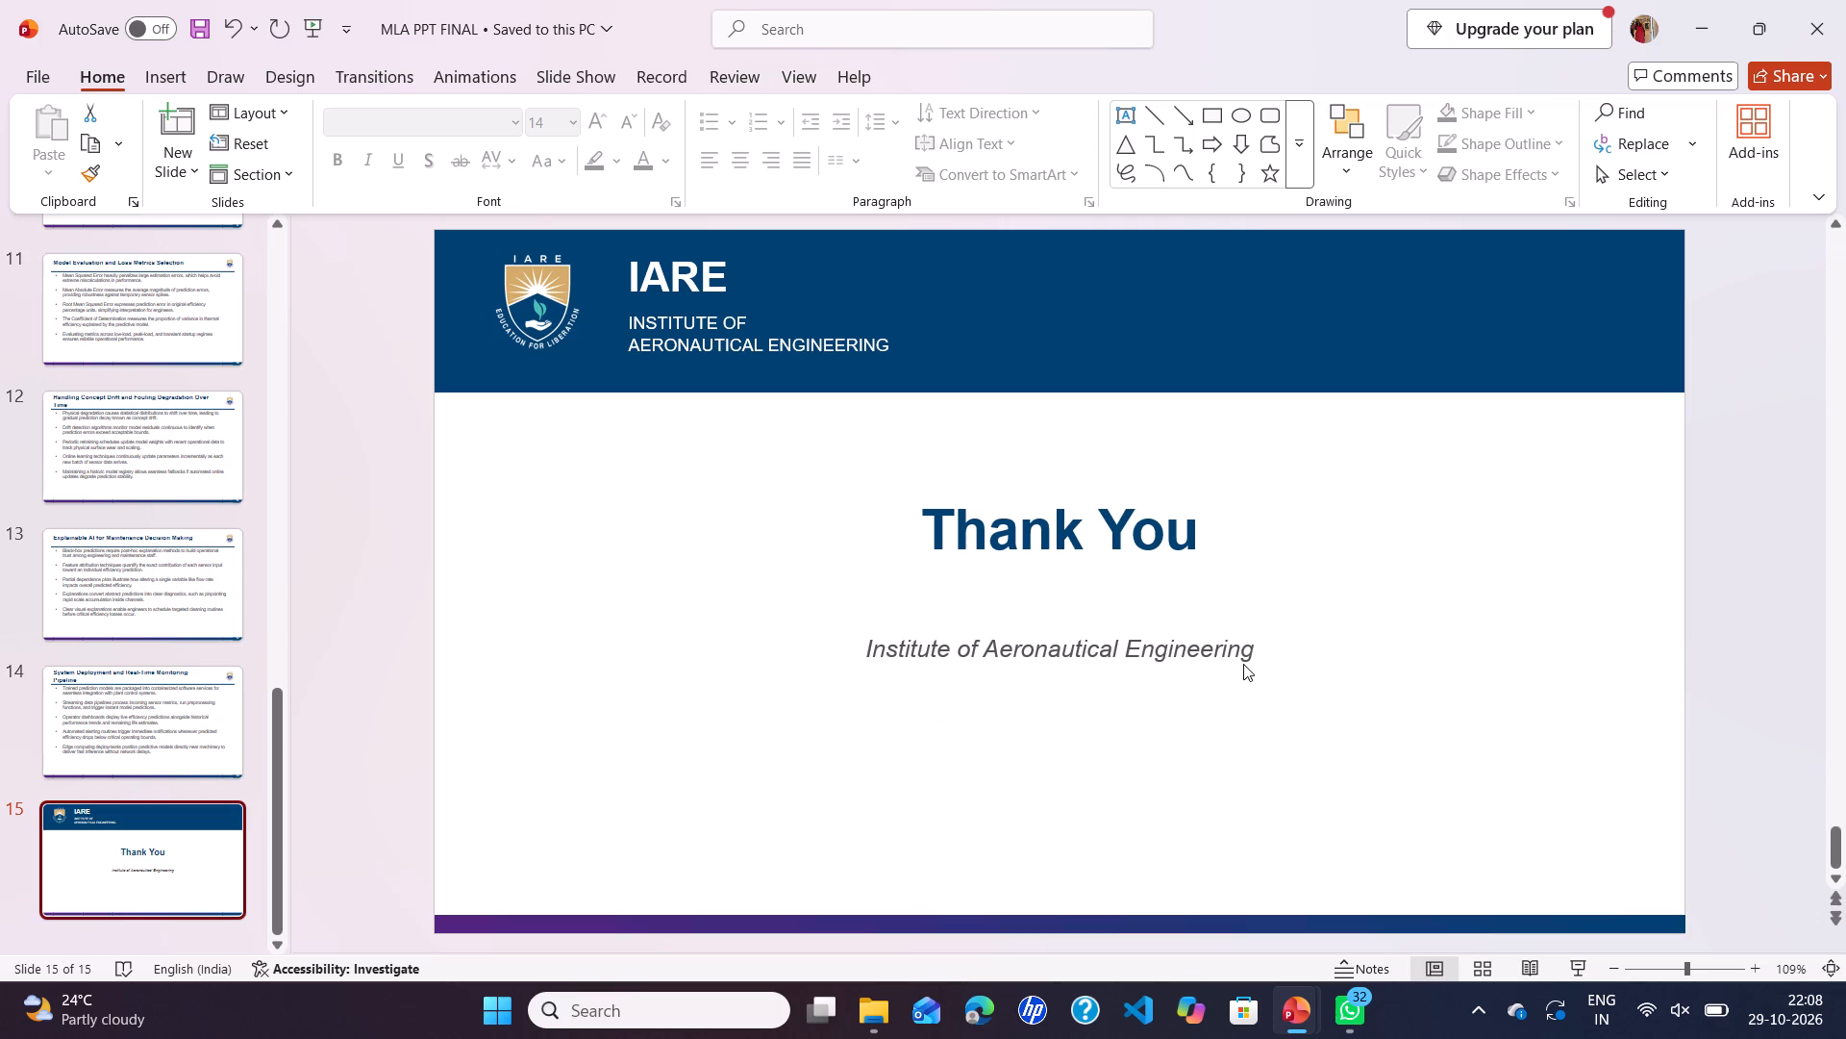
{"action": "left_click_drag", "start_coordinate": [1252, 652], "coordinate": [862, 667]}
{"action": "key", "text": "BackSpace"}
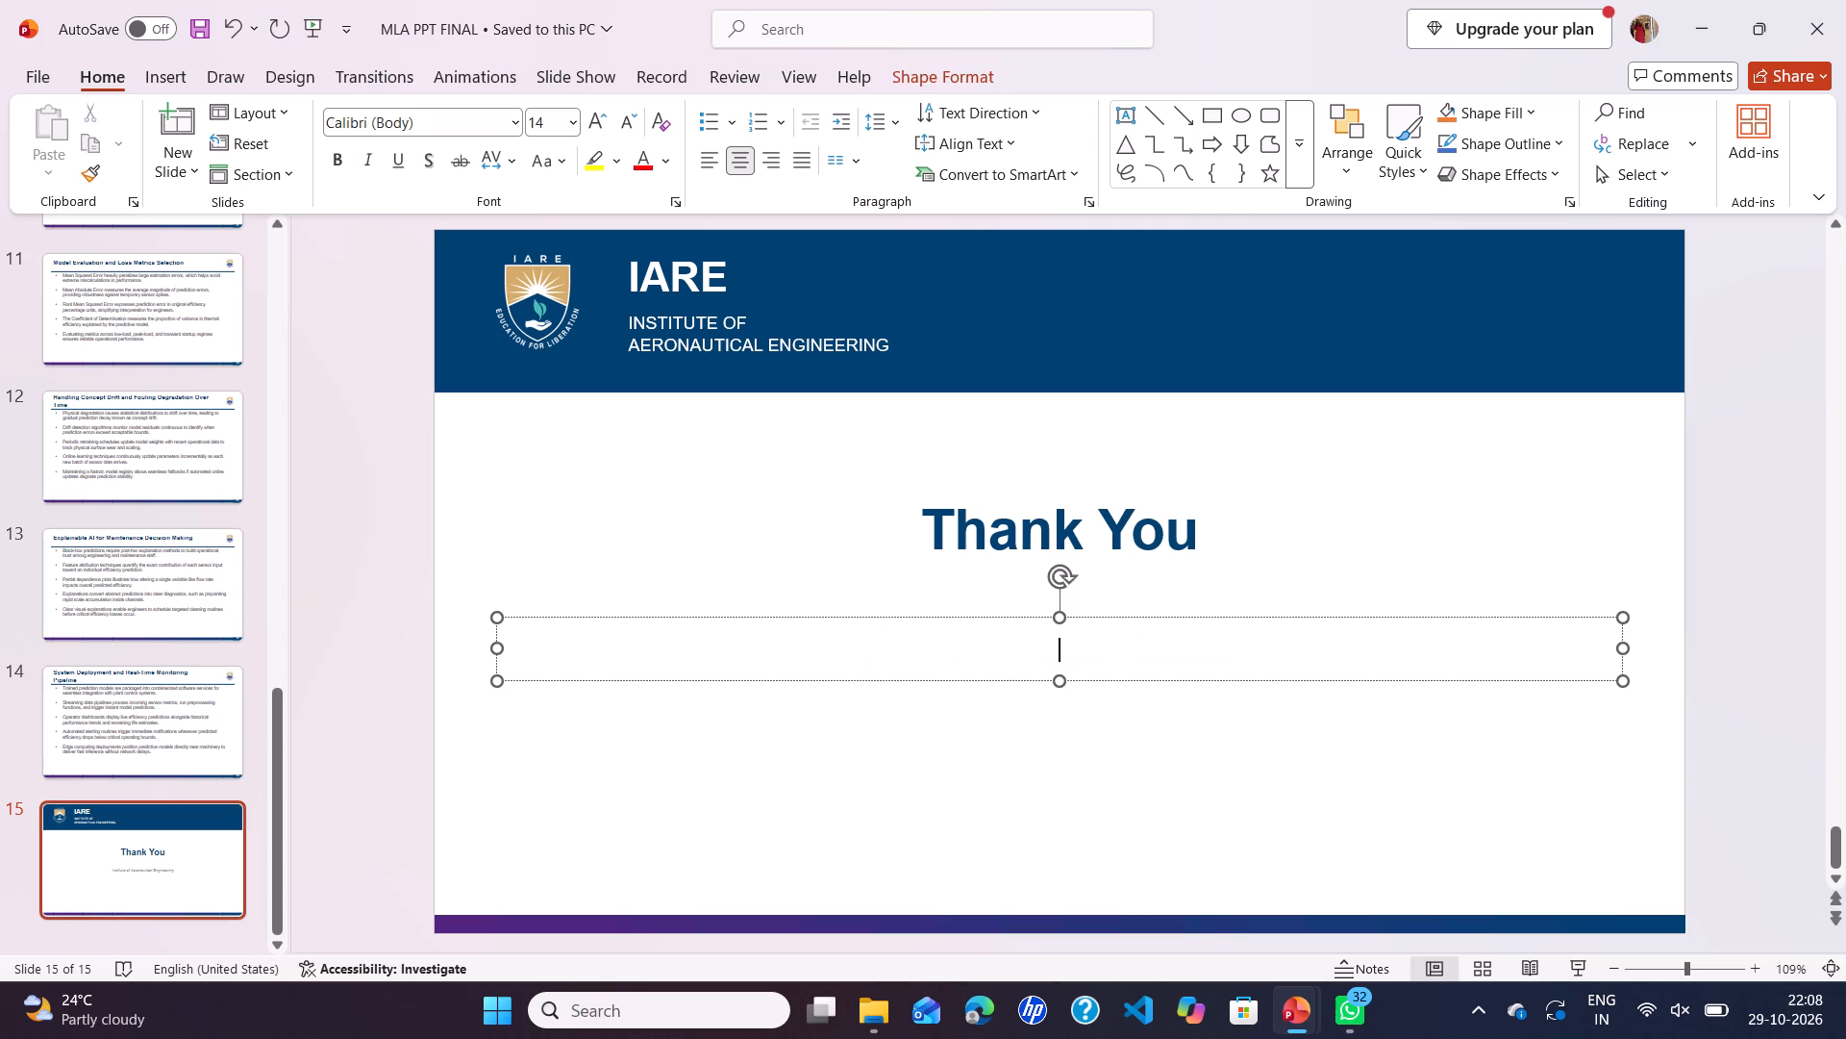
Deselect the emptied text box, save the MLA PPT FINAL presentation, and minimise its window.
{"action": "key", "text": "ctrl+s"}
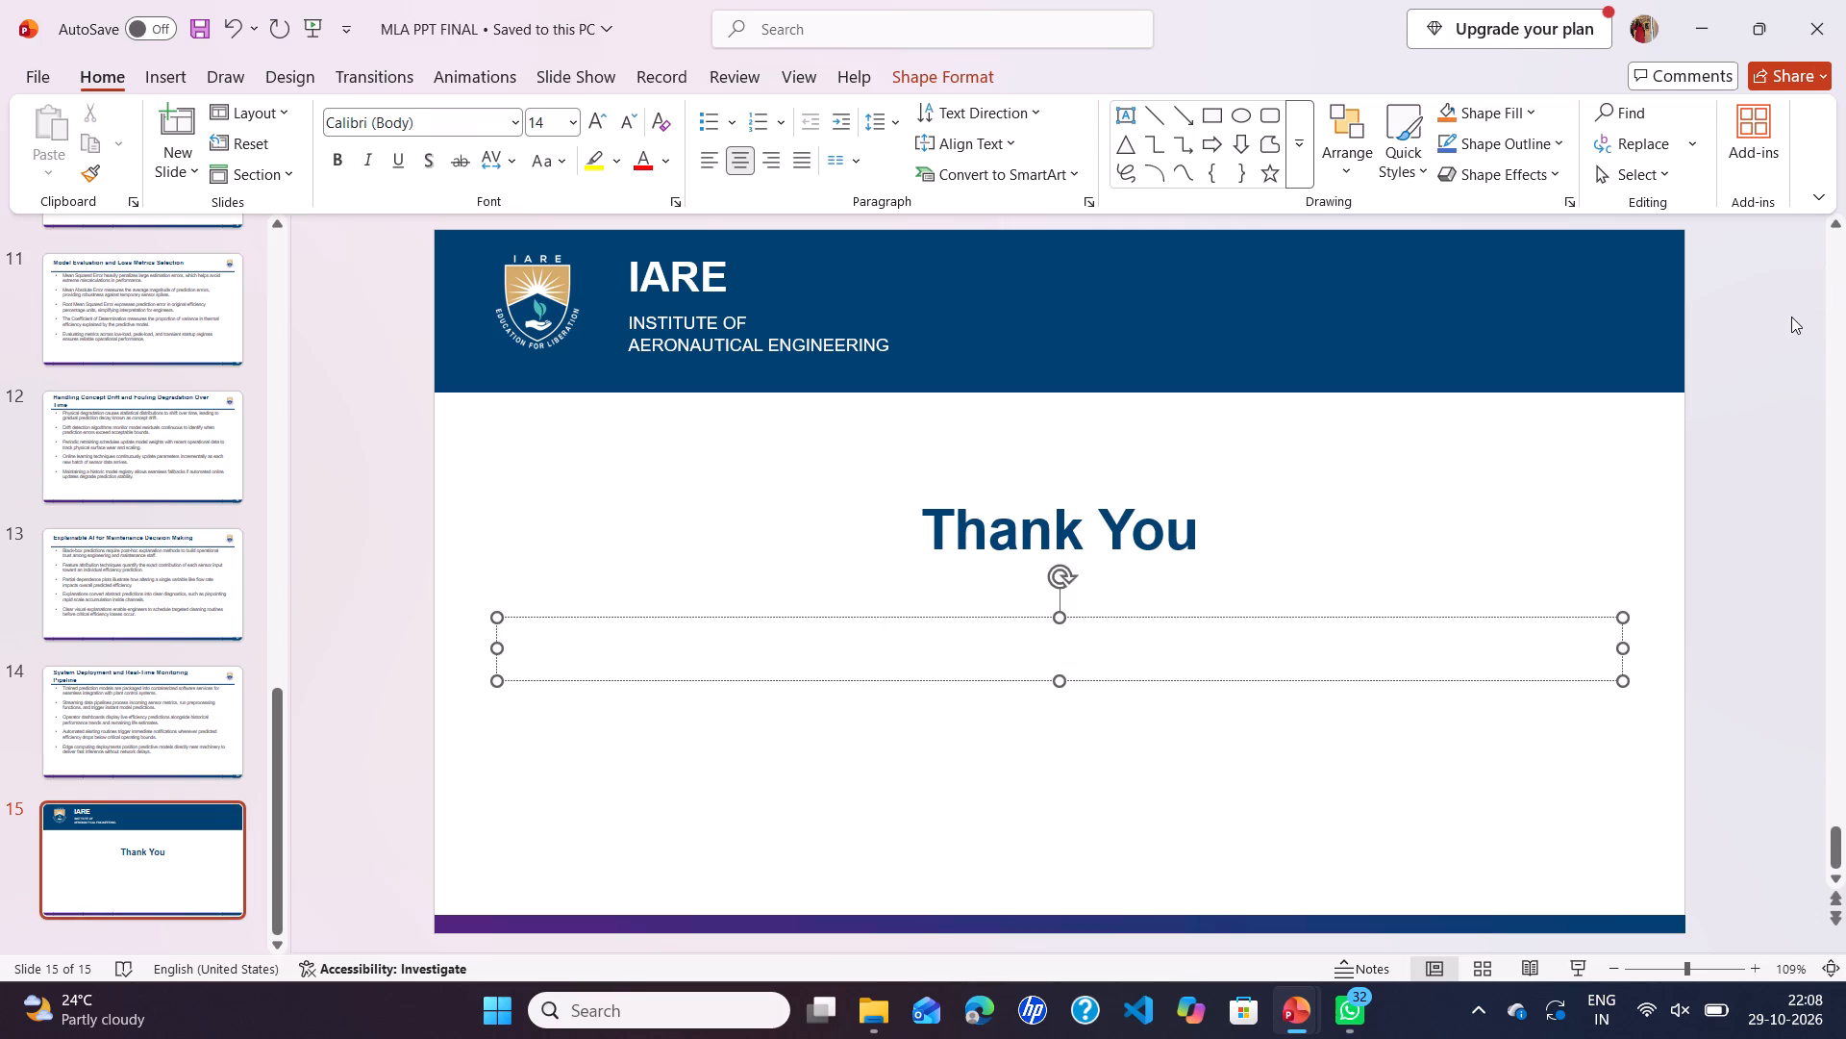
{"action": "left_click", "coordinate": [1786, 329]}
{"action": "key", "text": "ctrl+s"}
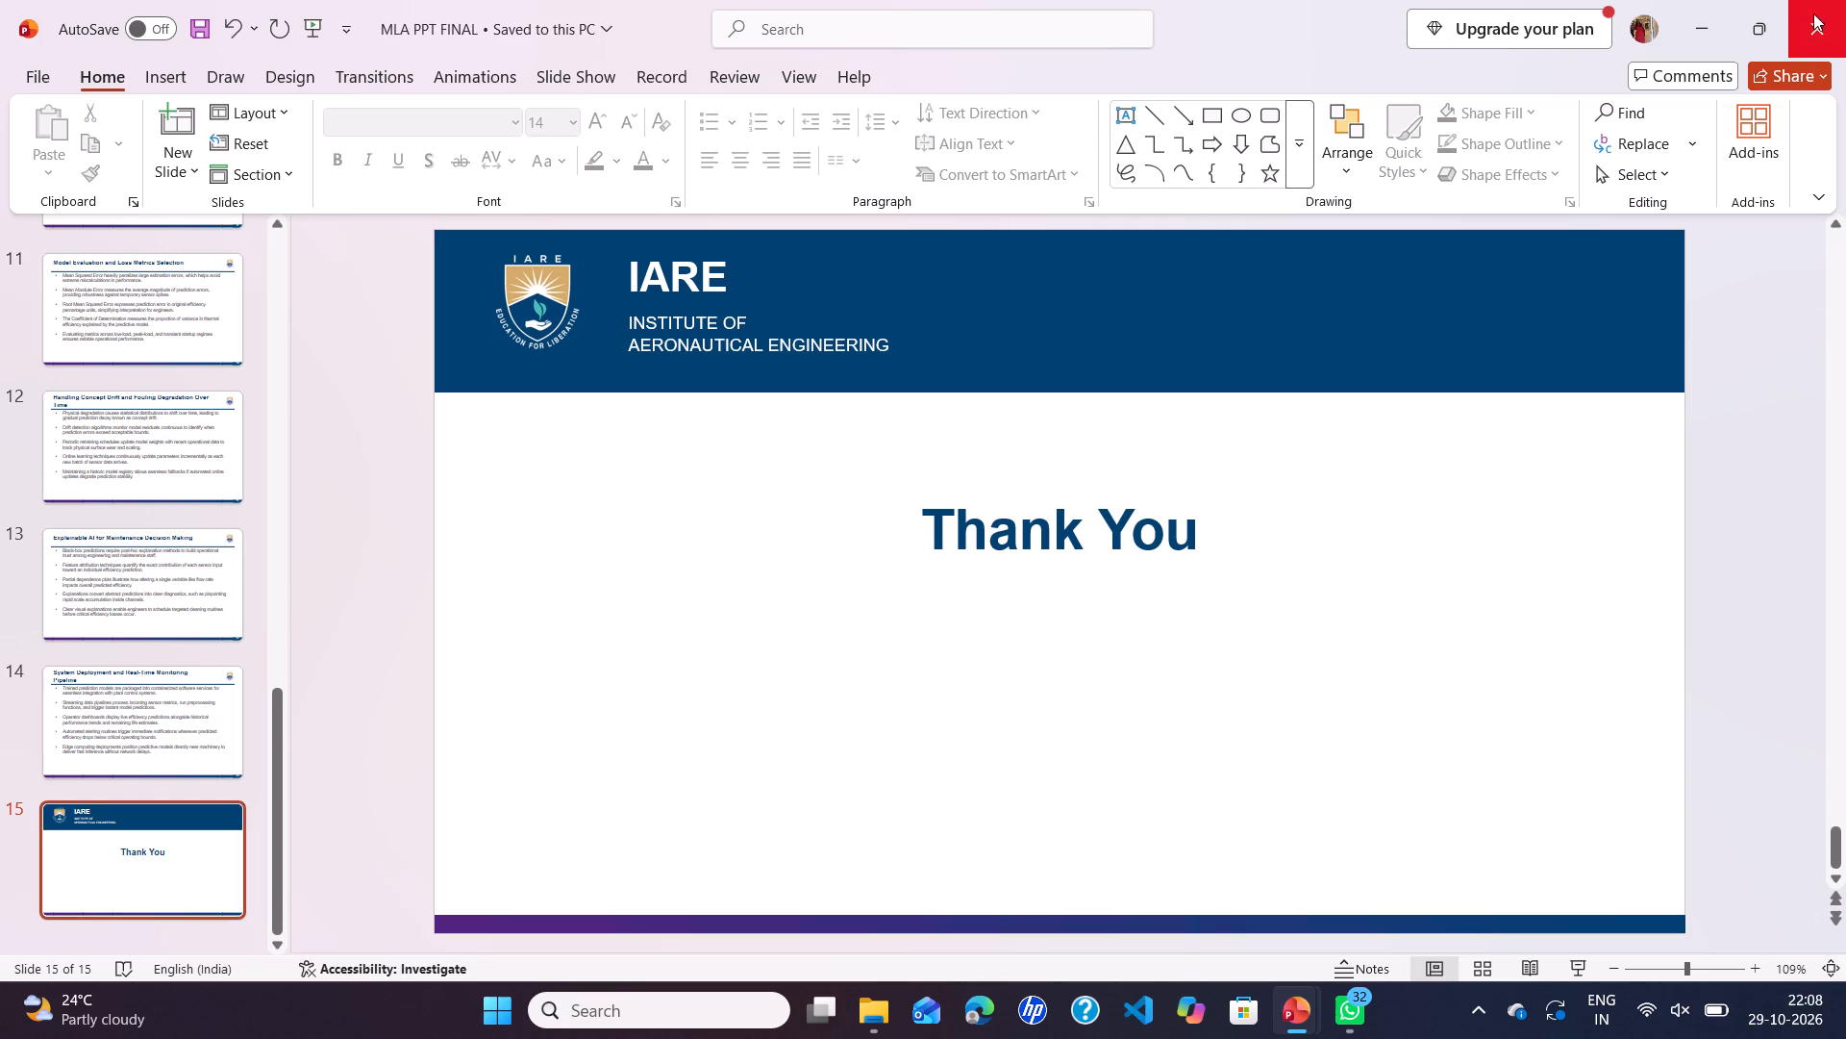
{"action": "left_click", "coordinate": [1720, 1]}
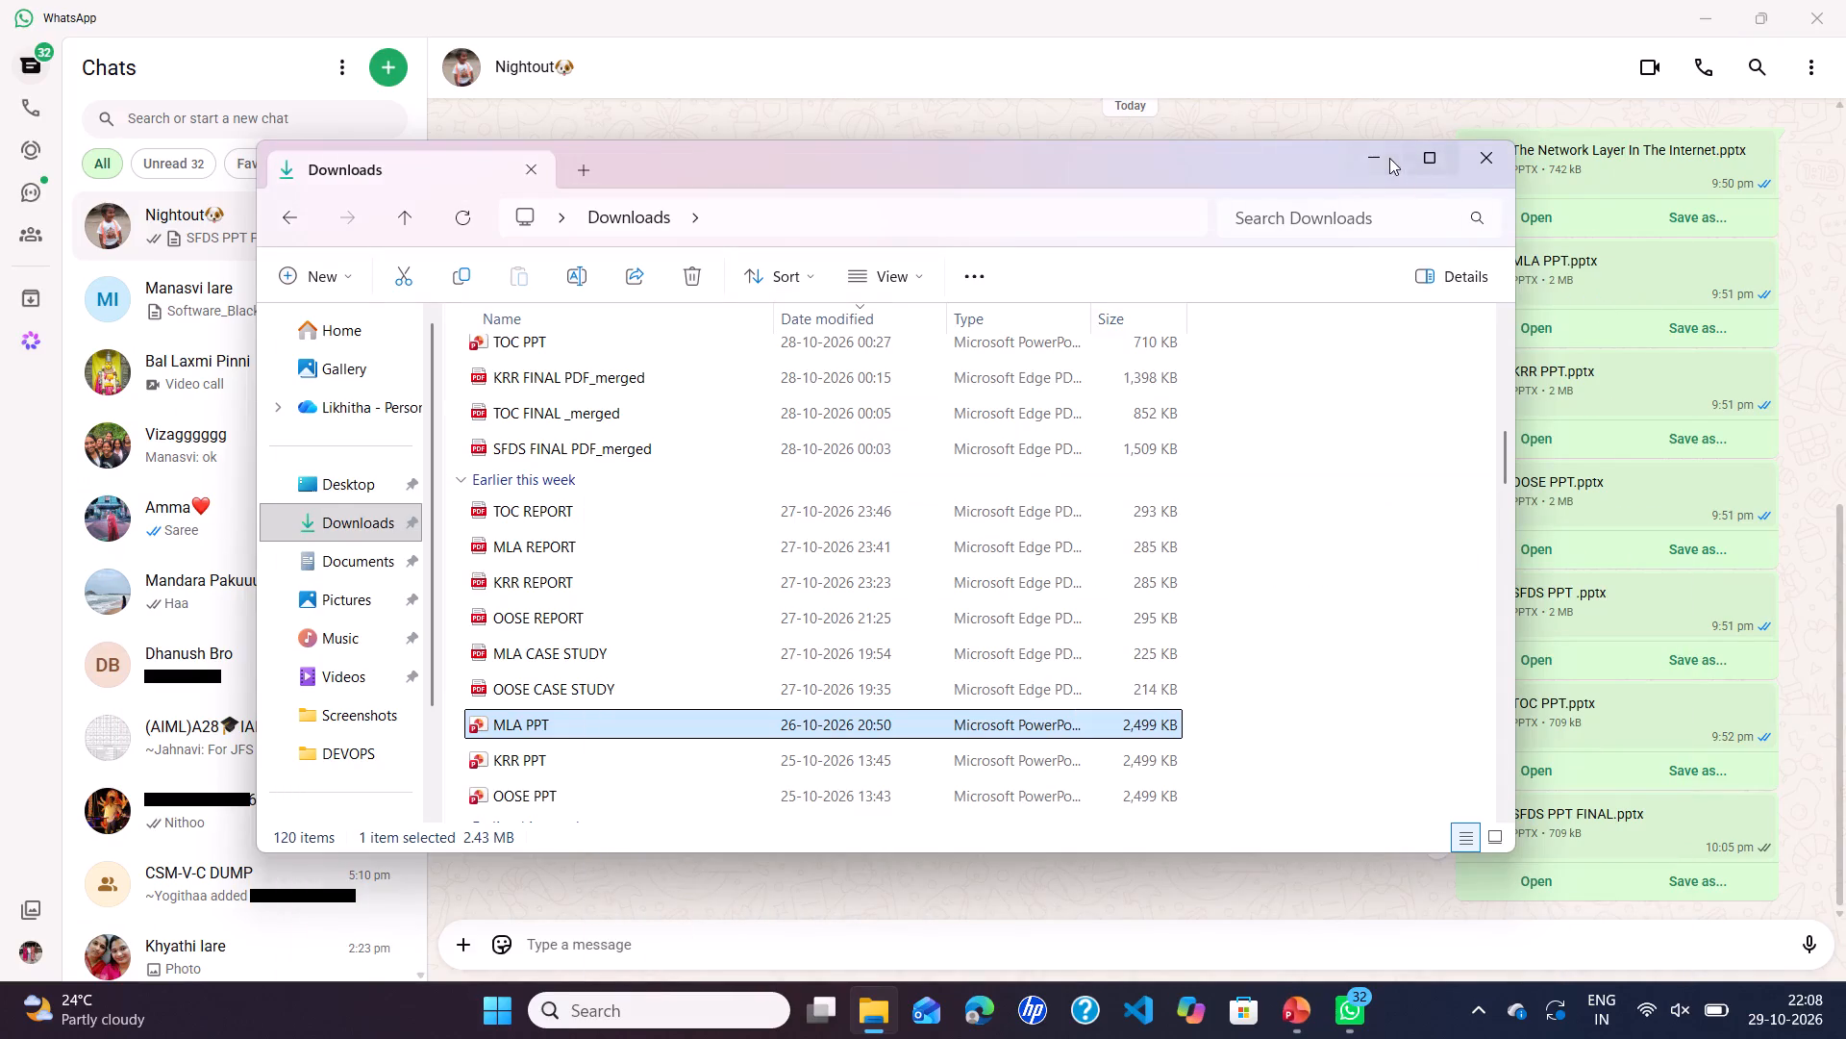
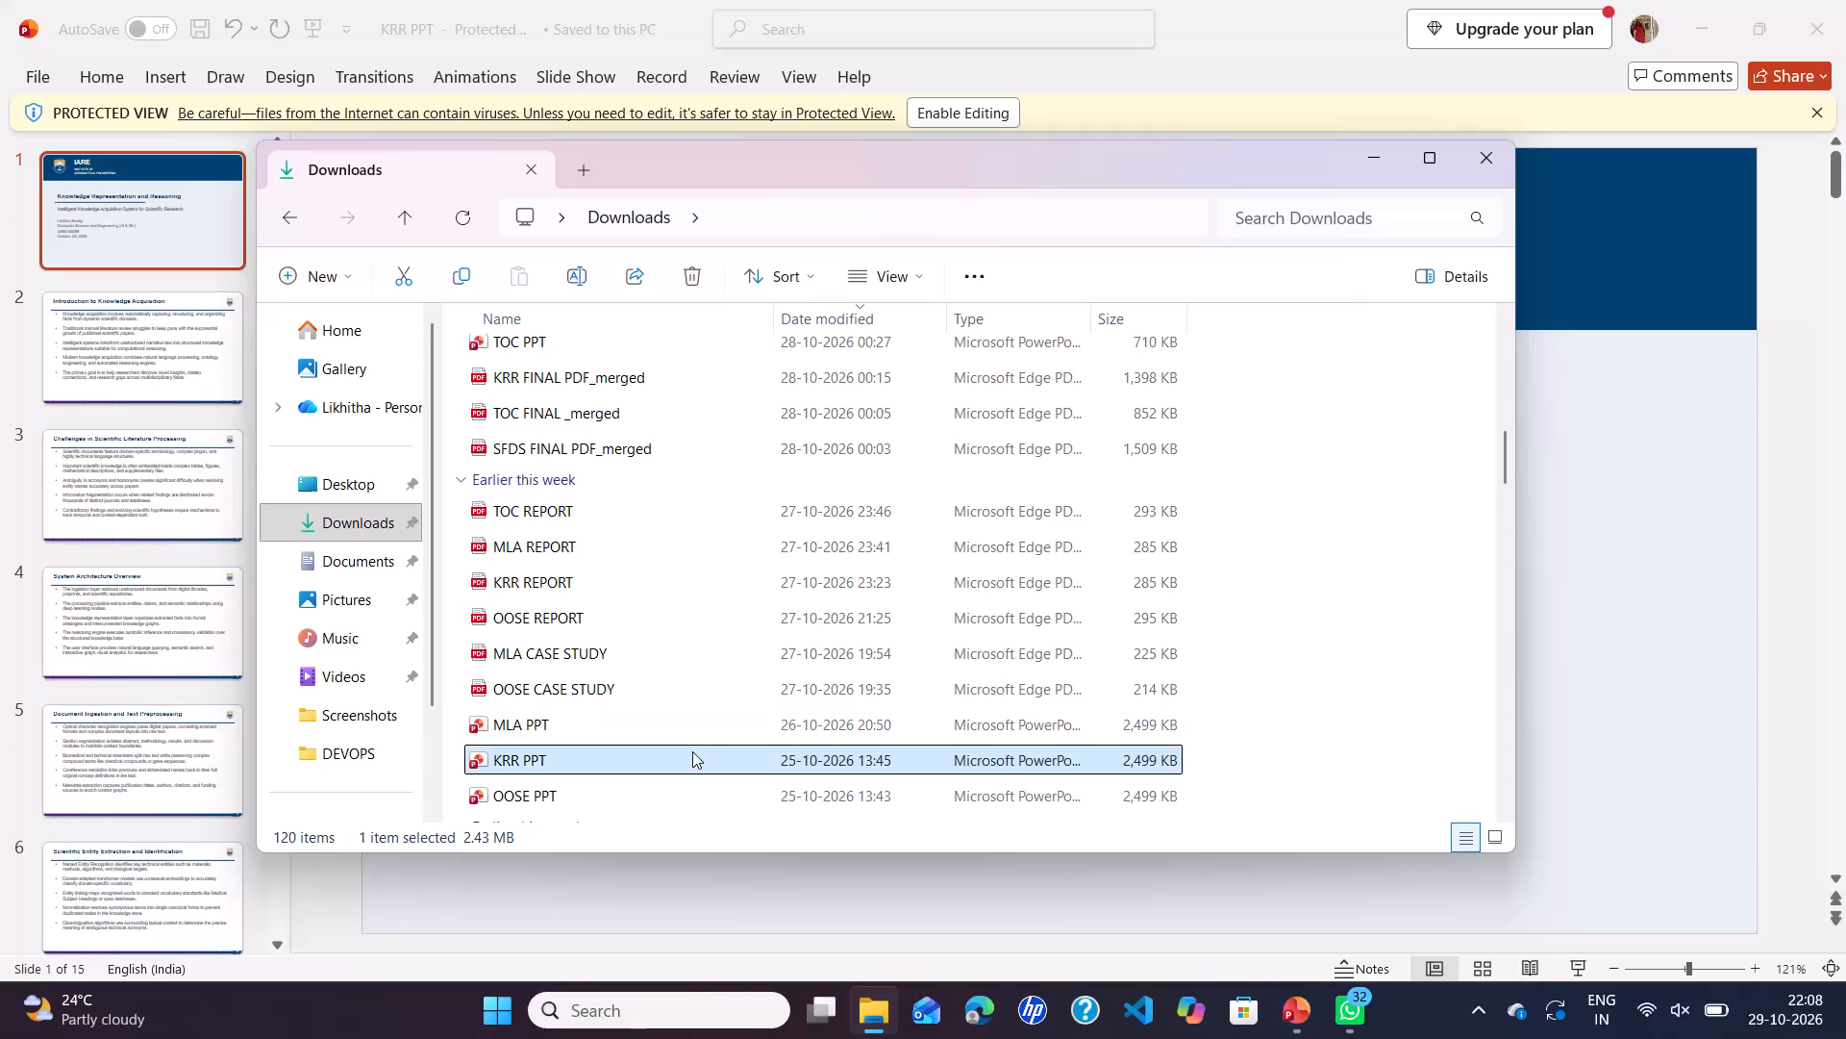
Open the KRR PPT presentation from the Downloads folder, minimise the folder window, and enable editing.
{"action": "double_click", "coordinate": [692, 751]}
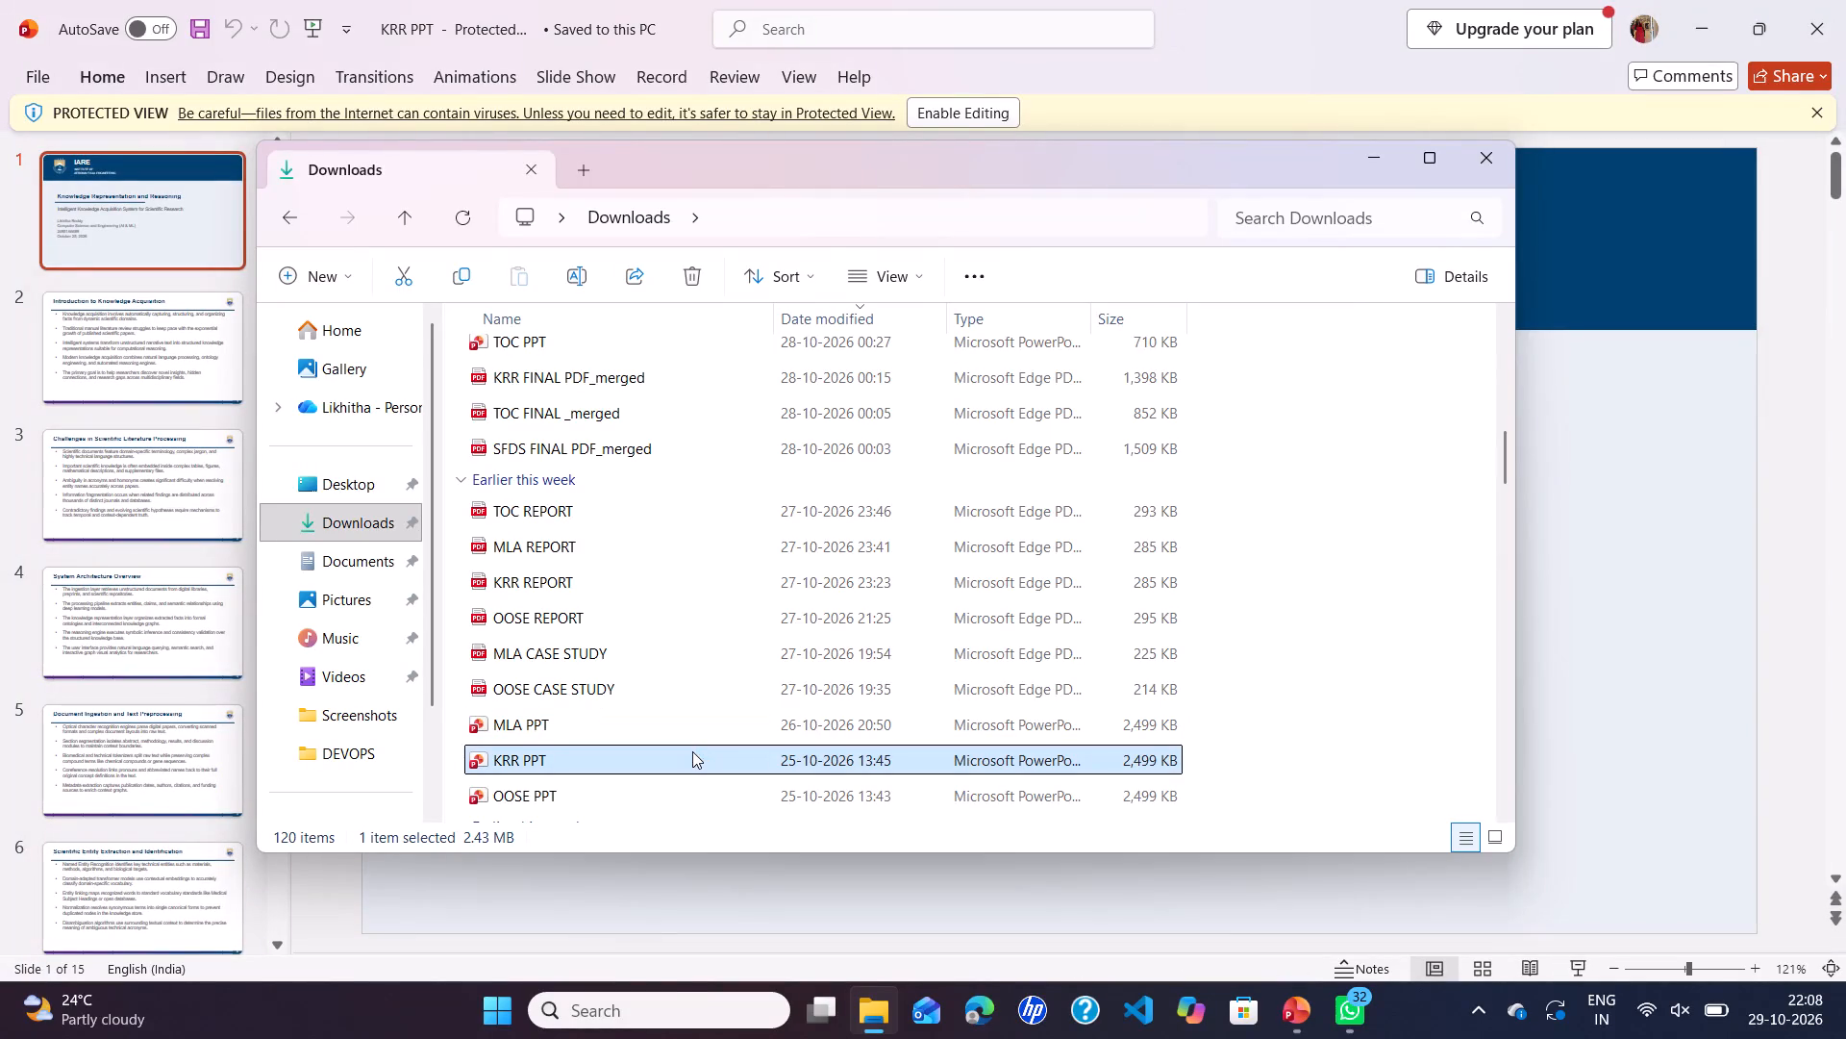
{"action": "double_click", "coordinate": [1371, 149]}
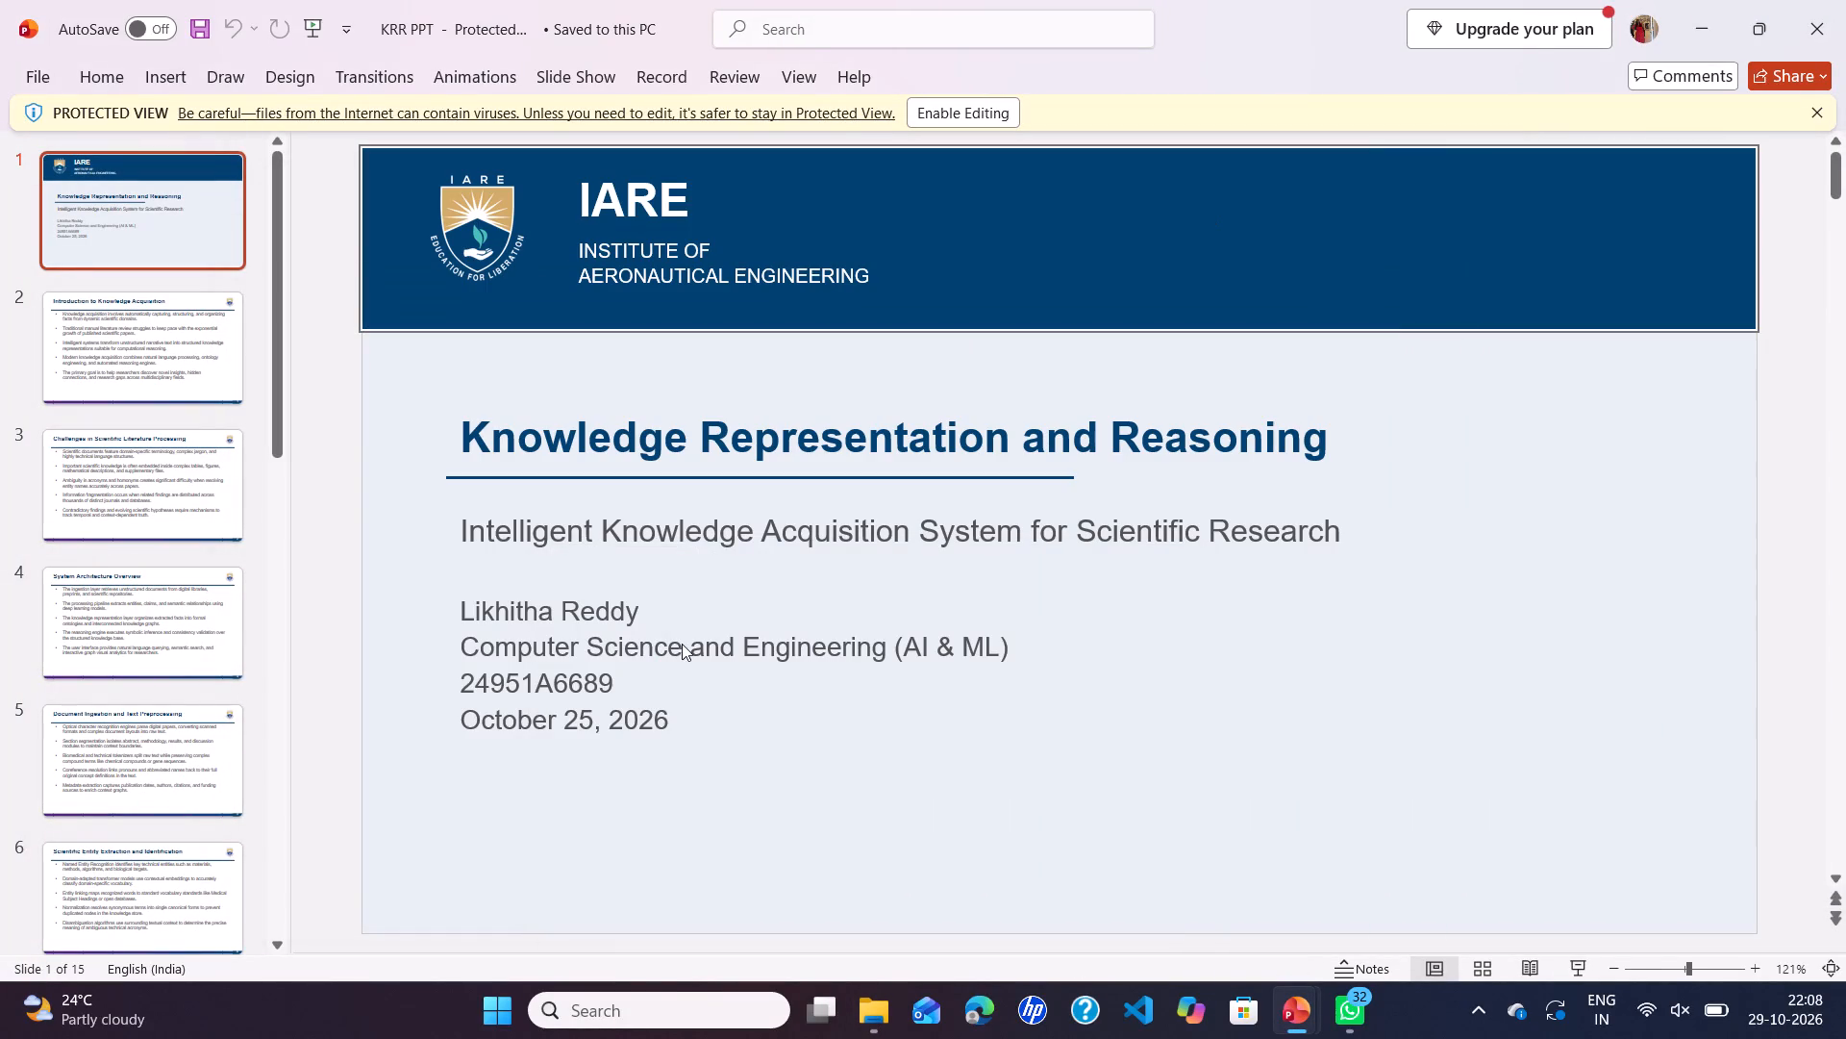
{"action": "left_click", "coordinate": [476, 599]}
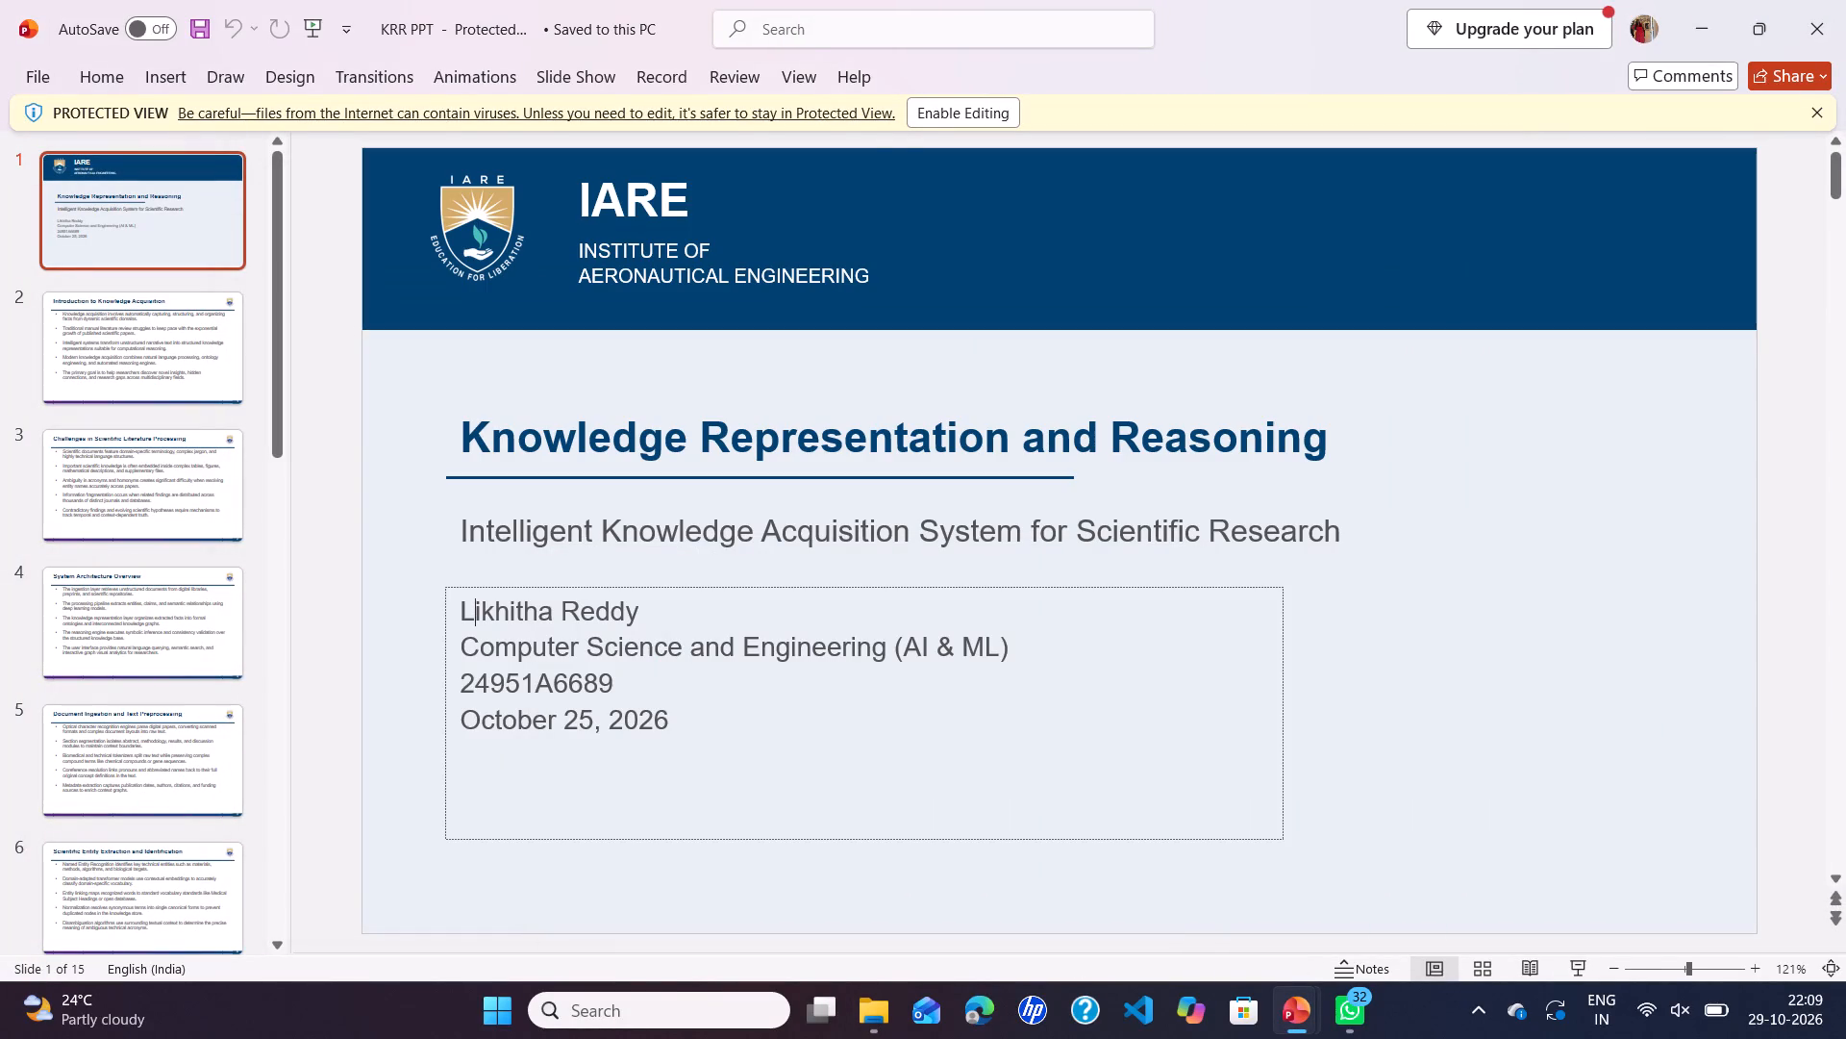
{"action": "left_click", "coordinate": [931, 114]}
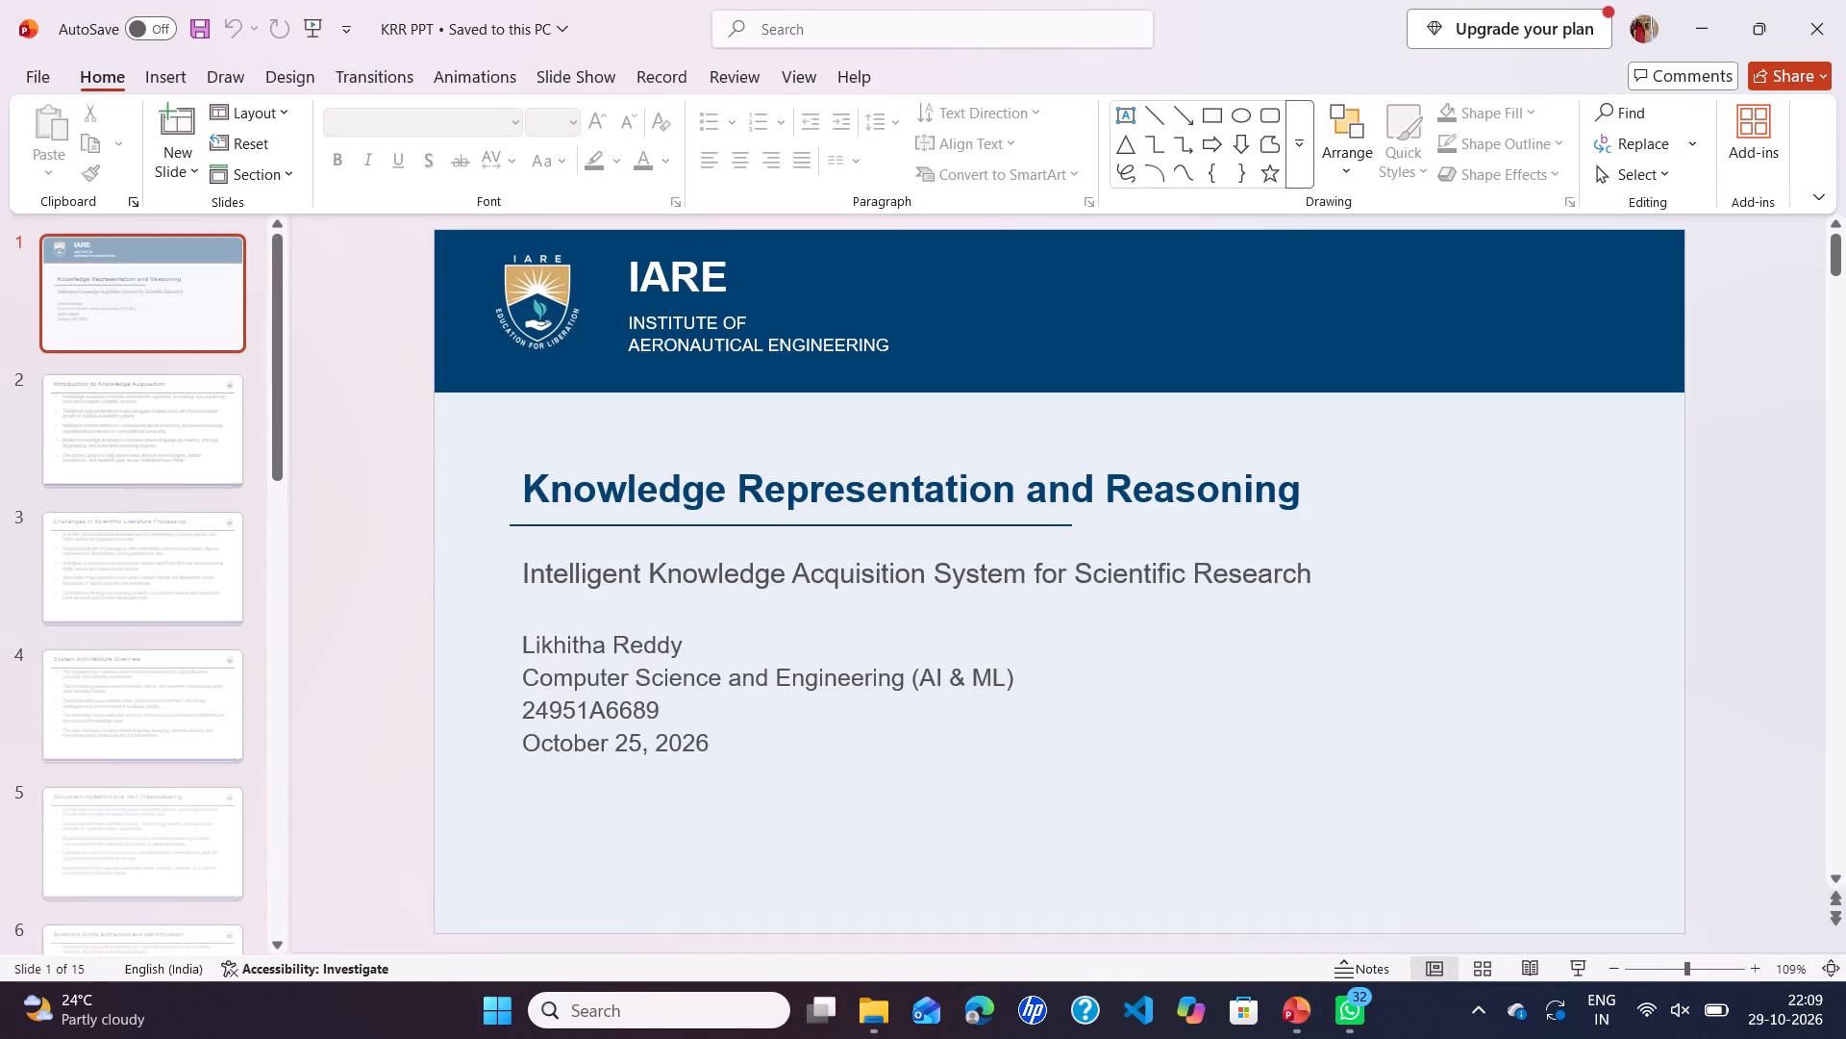
Add the label "Name:" before the student's name on the title slide.
{"action": "left_click", "coordinate": [530, 651]}
{"action": "key", "text": "Left"}
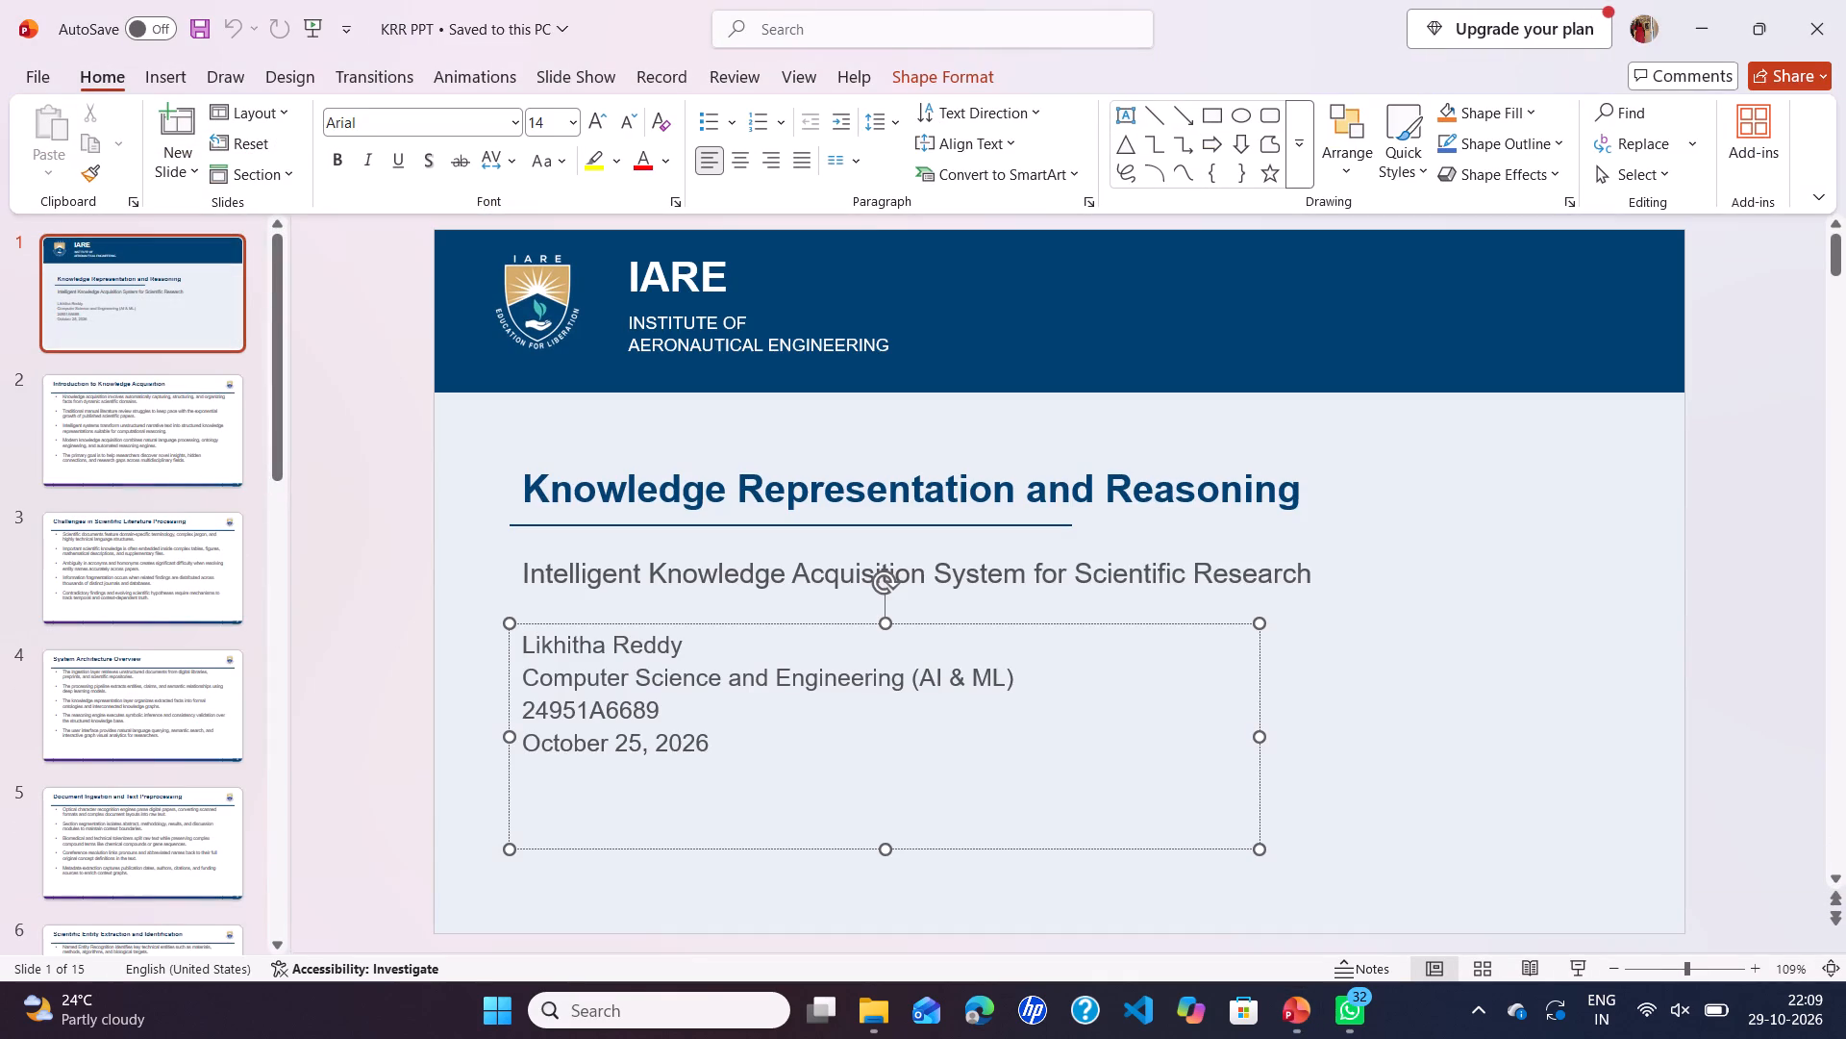
{"action": "type", "text": "NAME:"}
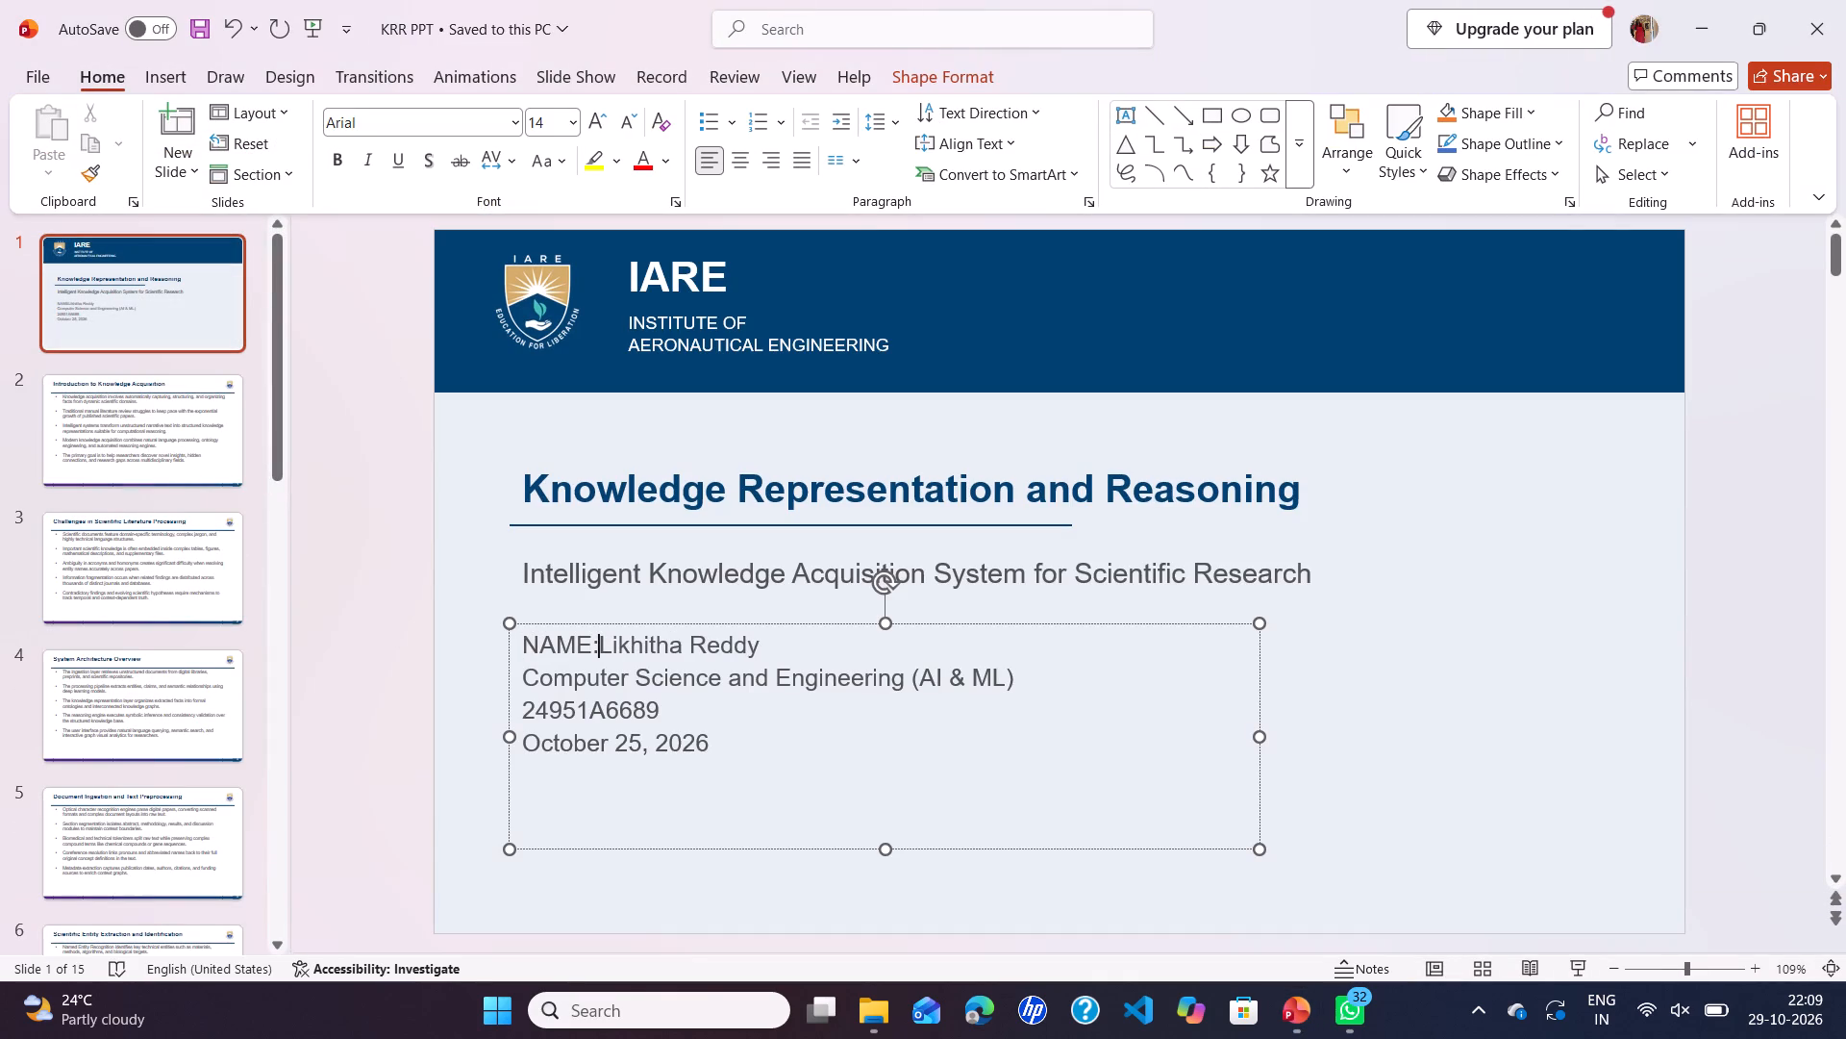
{"action": "key", "text": "BackSpace"}
{"action": "key", "text": "BackSpace"}
{"action": "key", "text": "BackSpace"}
{"action": "key", "text": "BackSpace"}
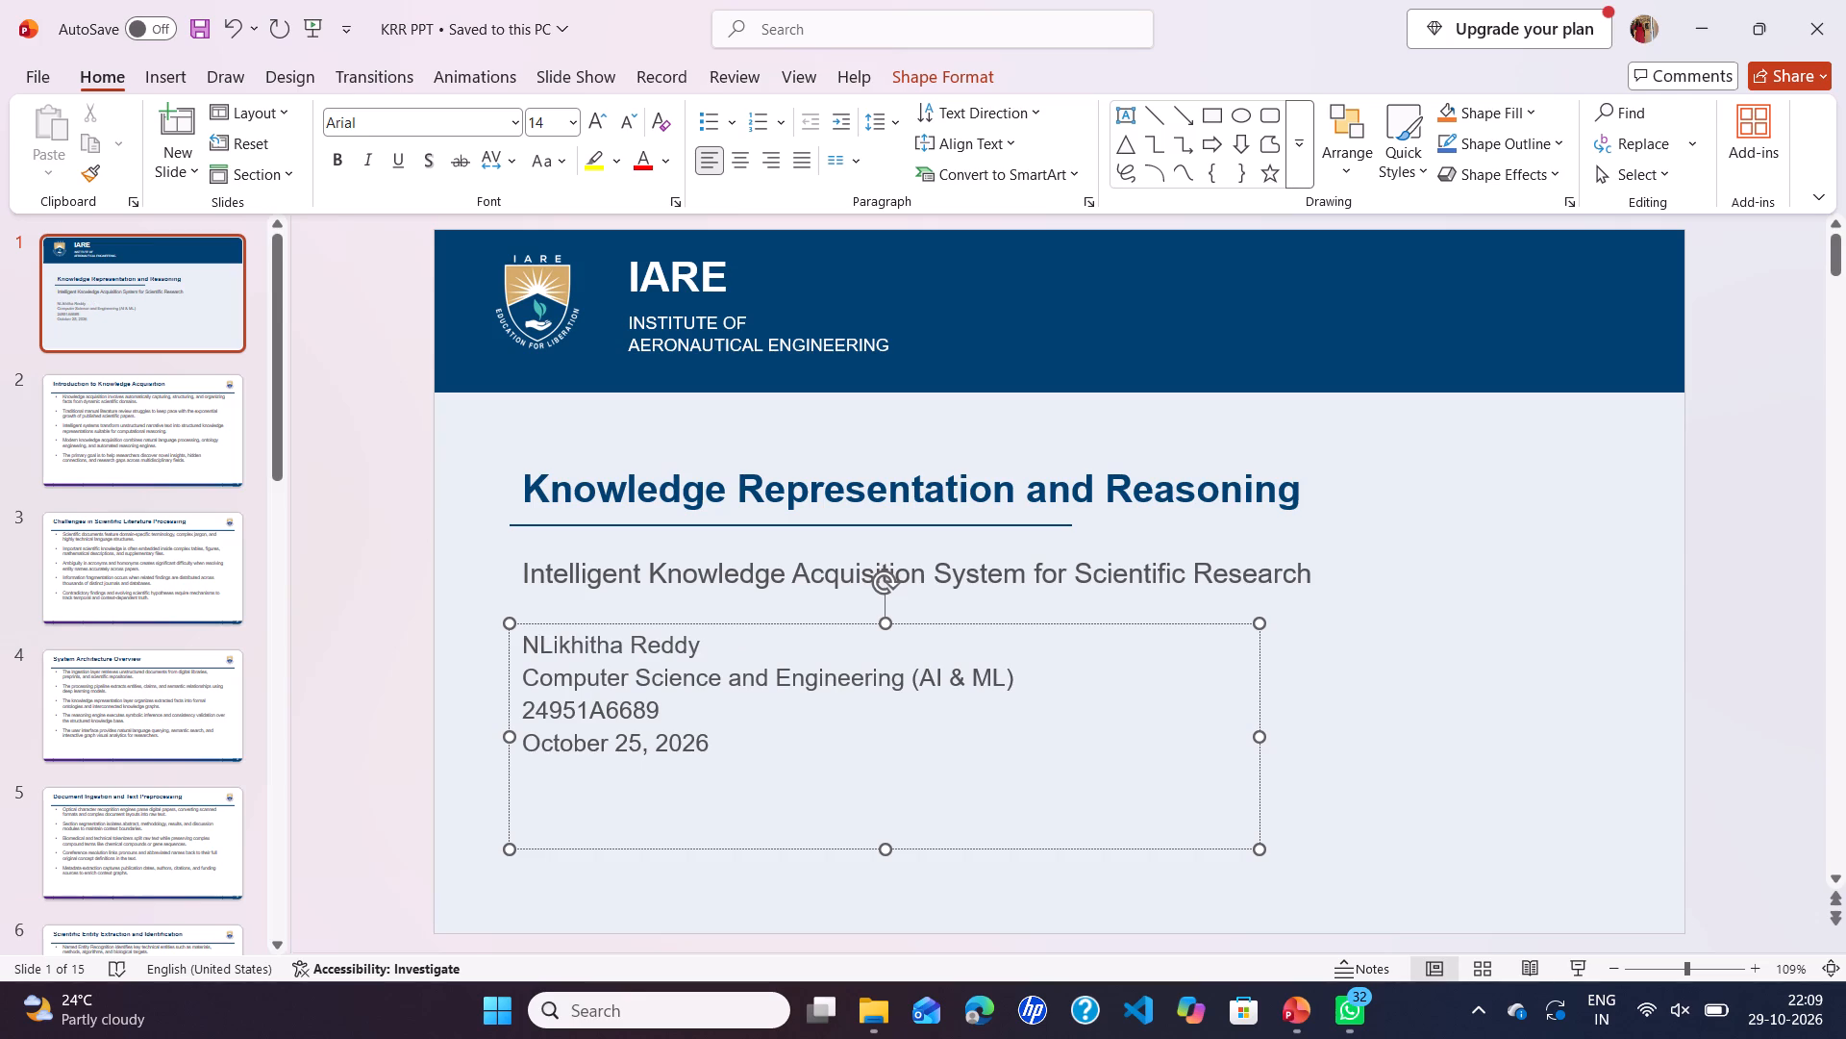
{"action": "type", "text": "ams"}
{"action": "key", "text": "BackSpace"}
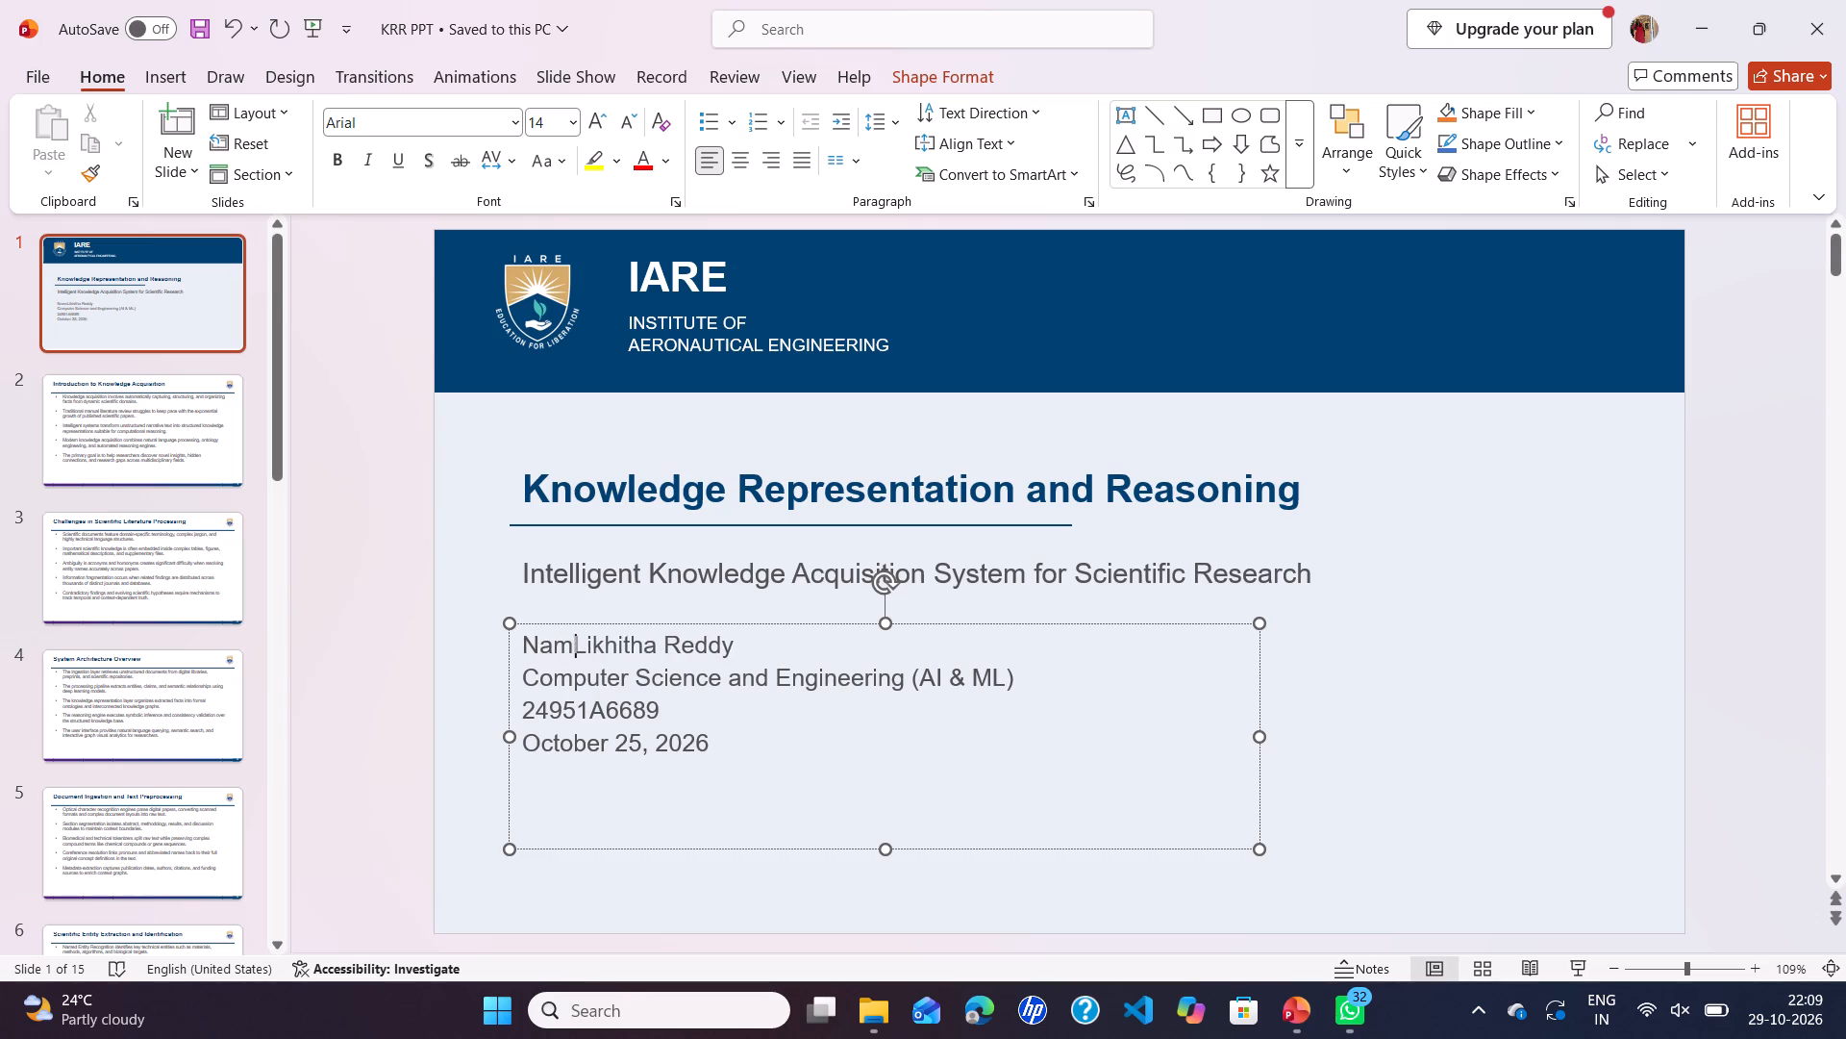
{"action": "key", "text": "e"}
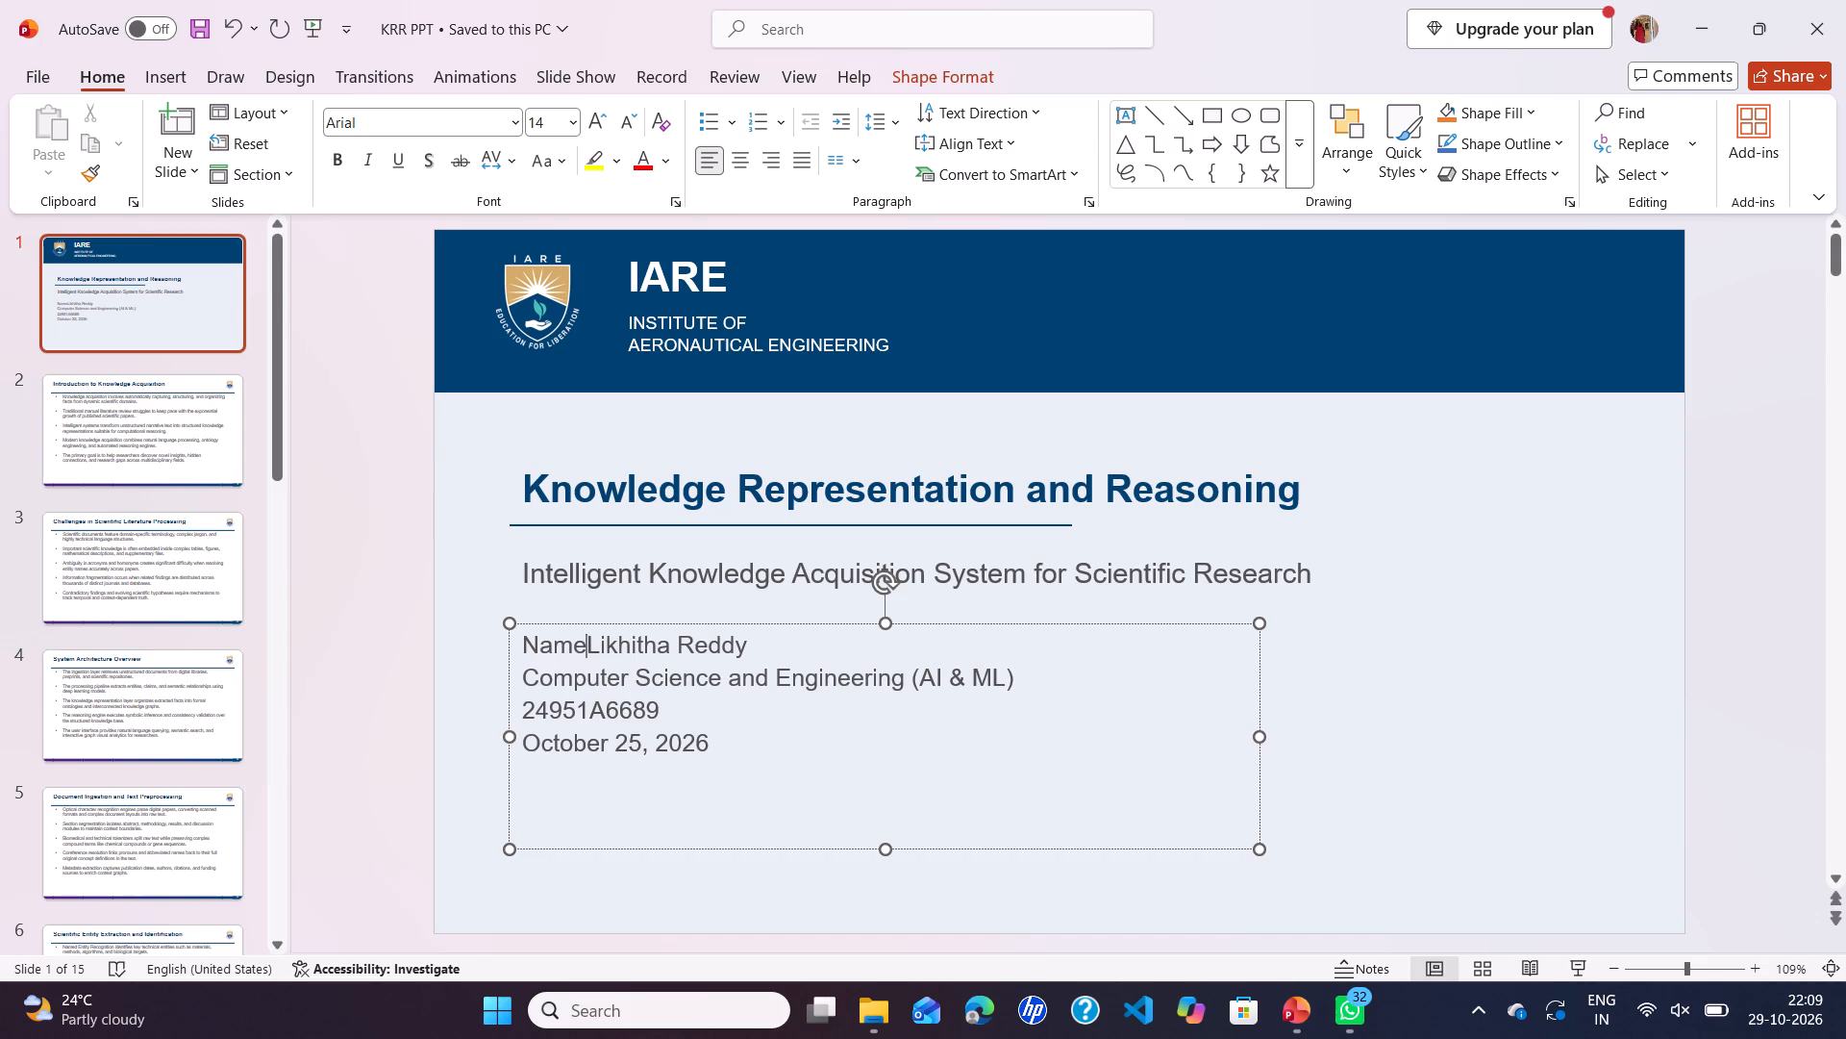
{"action": "key", "text": "shift+colon"}
Add the label "Department:" before "Computer Science and Engineering (AI & ML)" on the title slide.
{"action": "key", "text": "Down"}
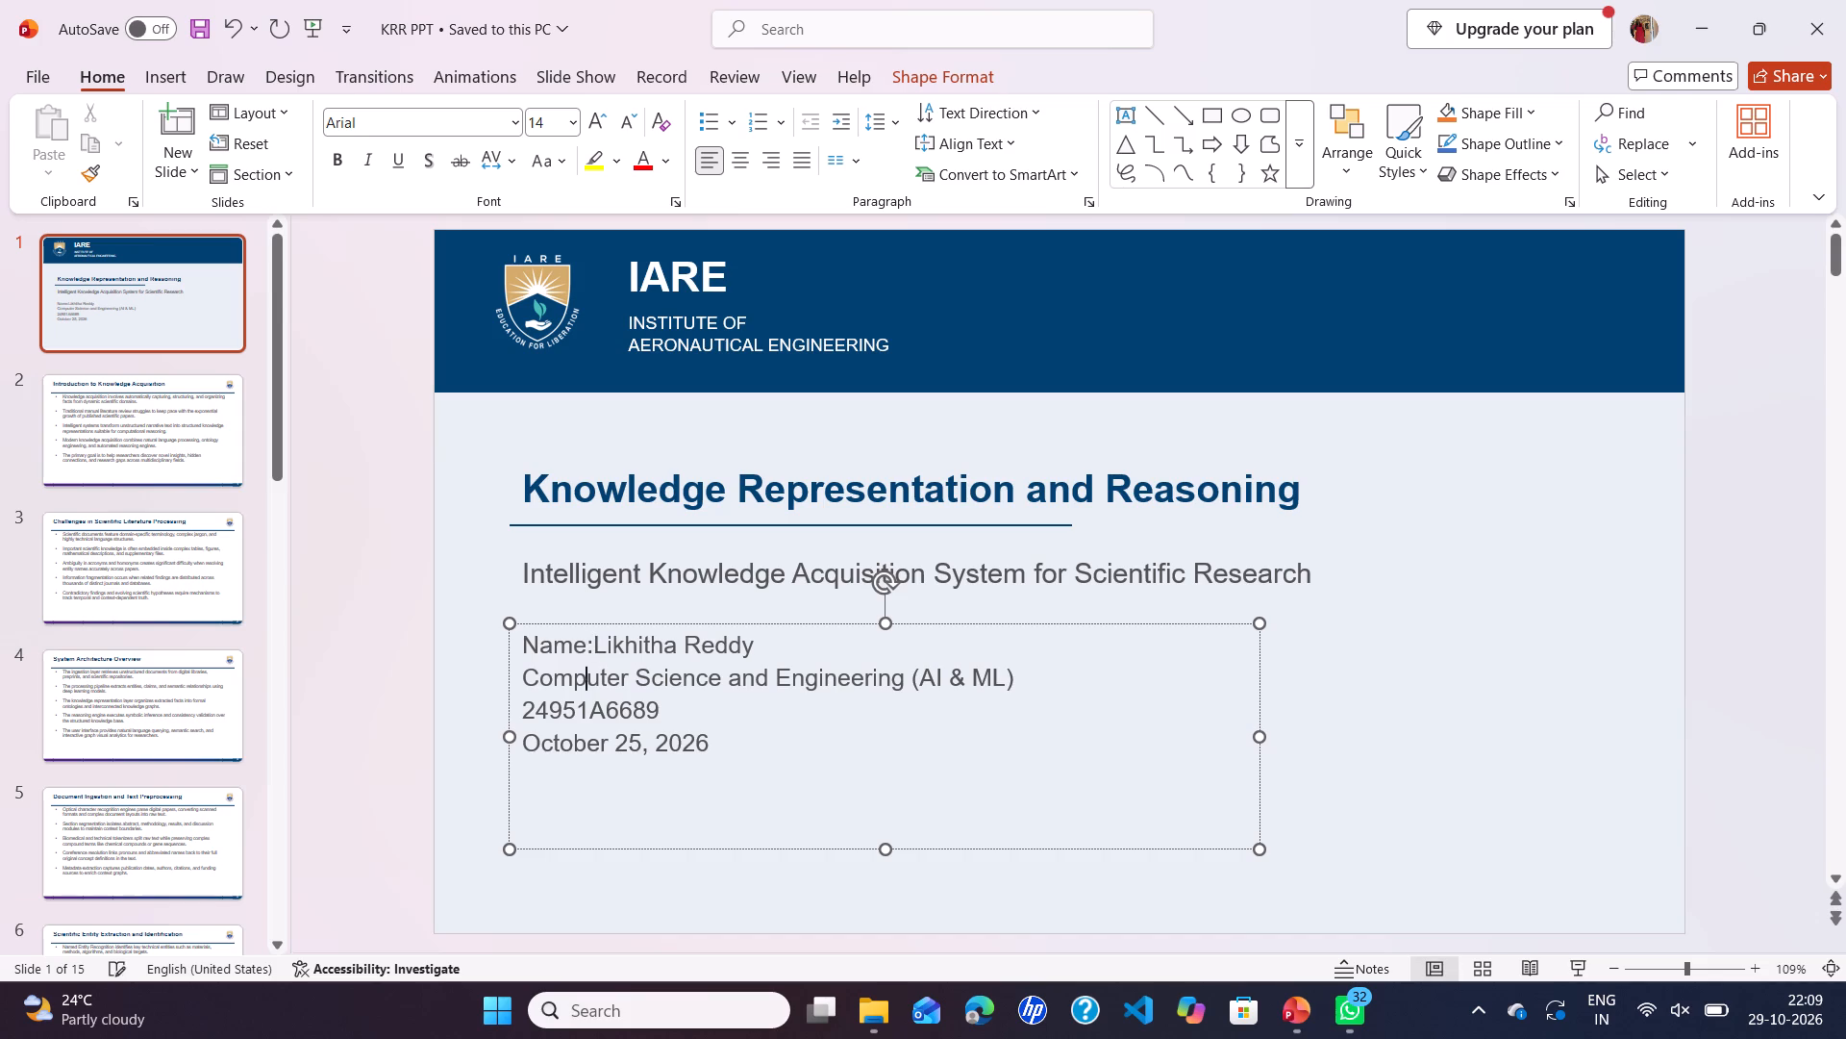
{"action": "key", "text": "Left"}
{"action": "key", "text": "Left"}
{"action": "key", "text": "Left"}
{"action": "key", "text": "Left"}
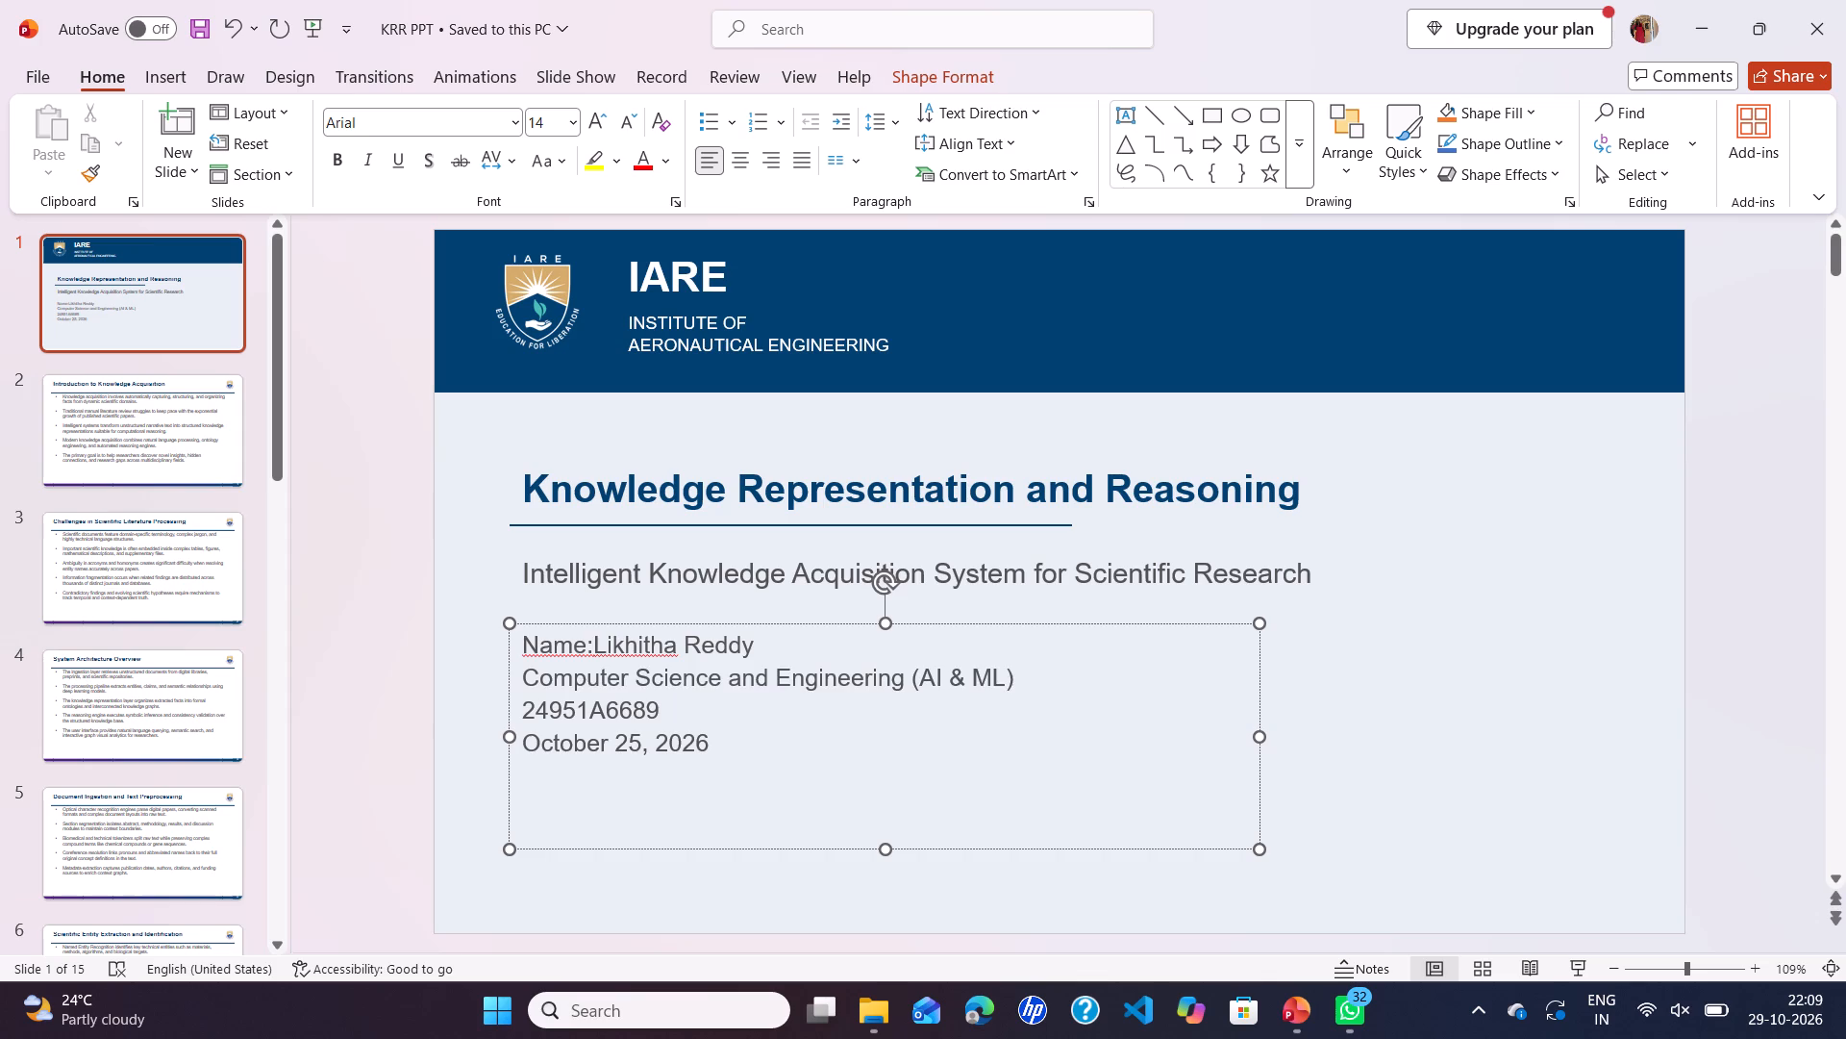
{"action": "type", "text": "Department"}
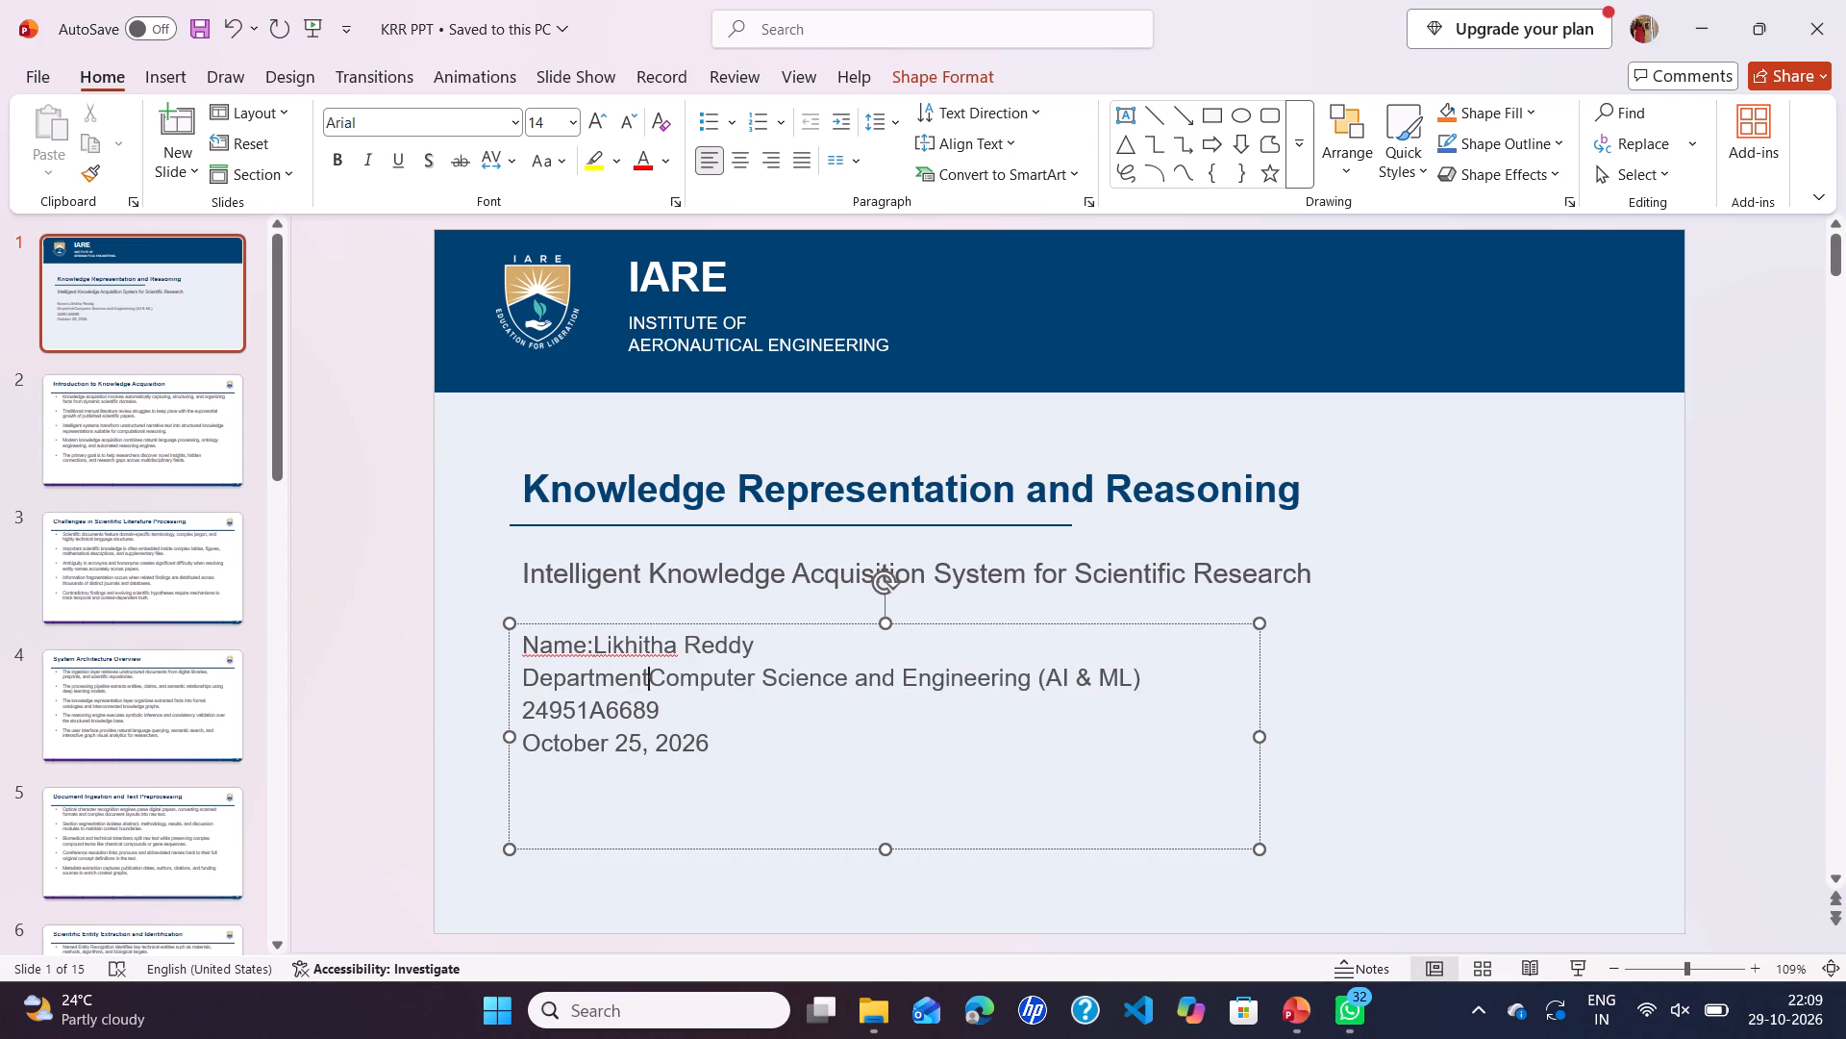
{"action": "key", "text": "shift+colon"}
Begin the roll number line's label by entering "Roll Nu" before the number.
{"action": "key", "text": "Down"}
{"action": "key", "text": "Left"}
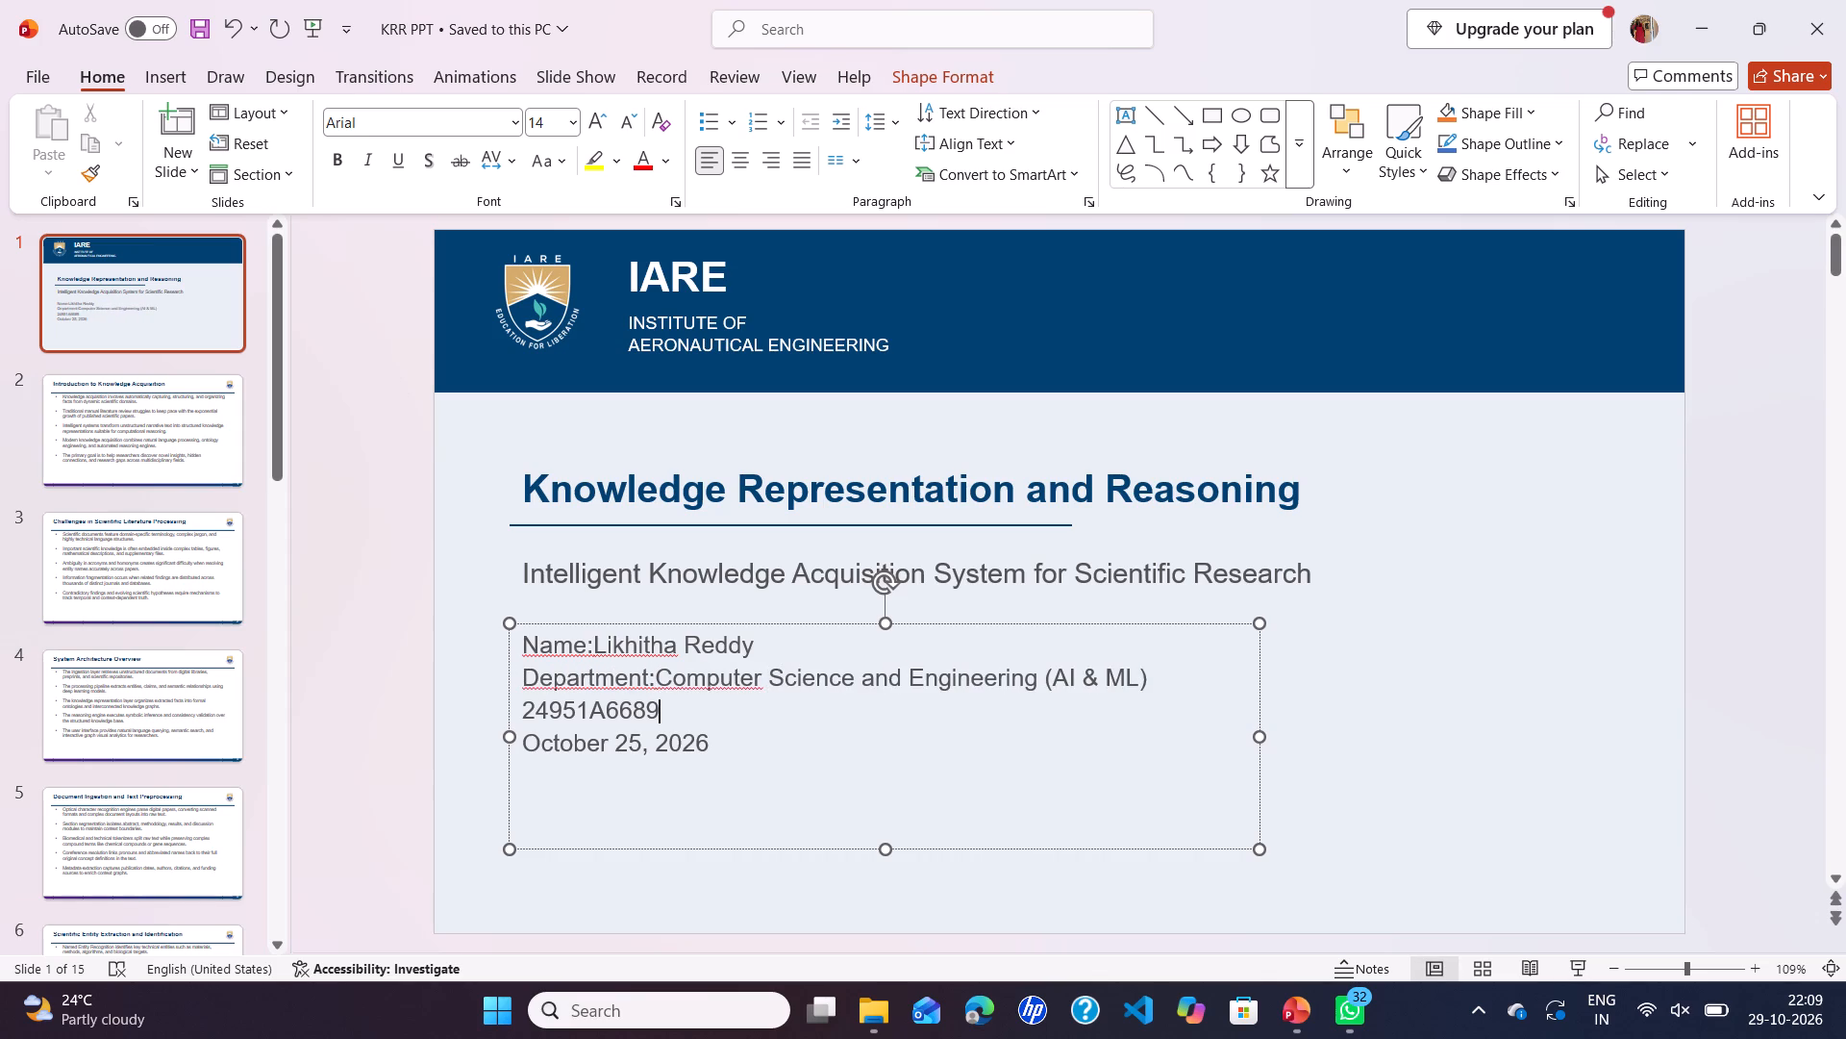
{"action": "key", "text": "Left"}
{"action": "key", "text": "Left"}
{"action": "key", "text": "Left"}
{"action": "key", "text": "Left"}
{"action": "key", "text": "Left"}
{"action": "key", "text": "Left"}
{"action": "key", "text": "Left"}
{"action": "key", "text": "Left"}
{"action": "key", "text": "Left"}
{"action": "type", "text": "Roll"}
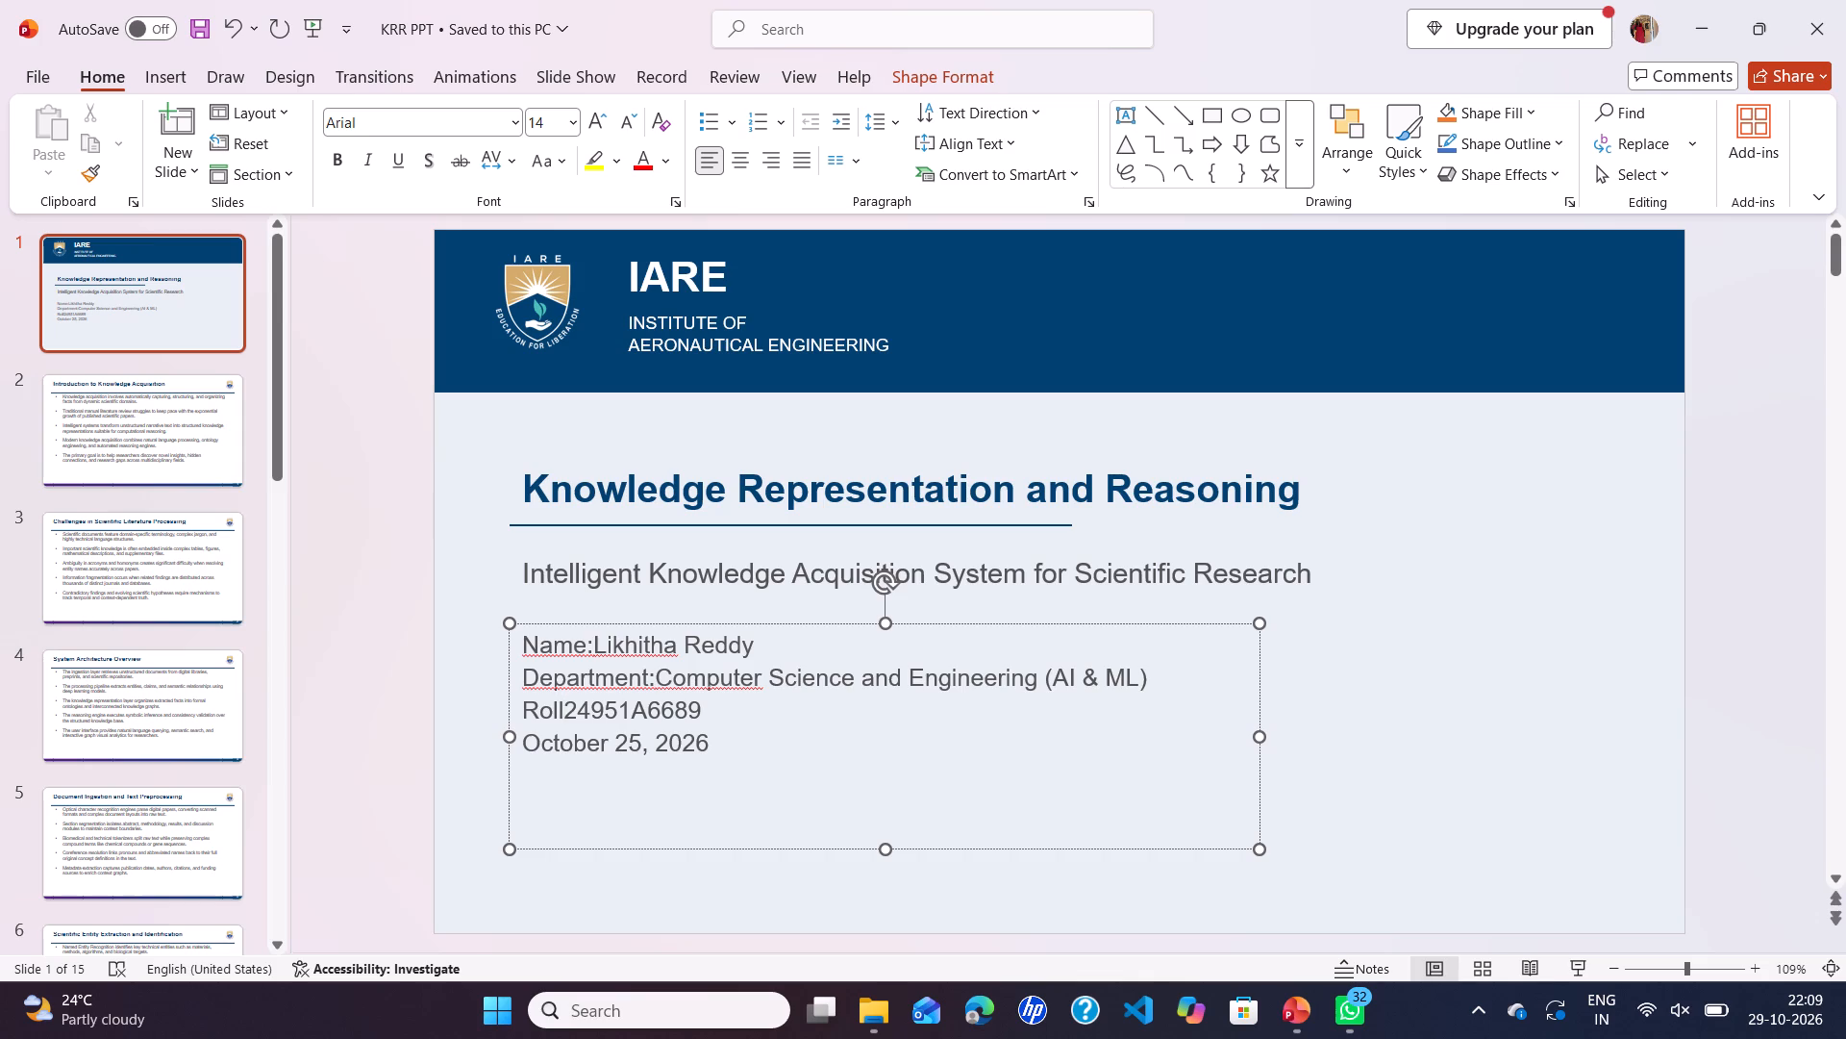
{"action": "key", "text": "space"}
{"action": "key", "text": "shift+n"}
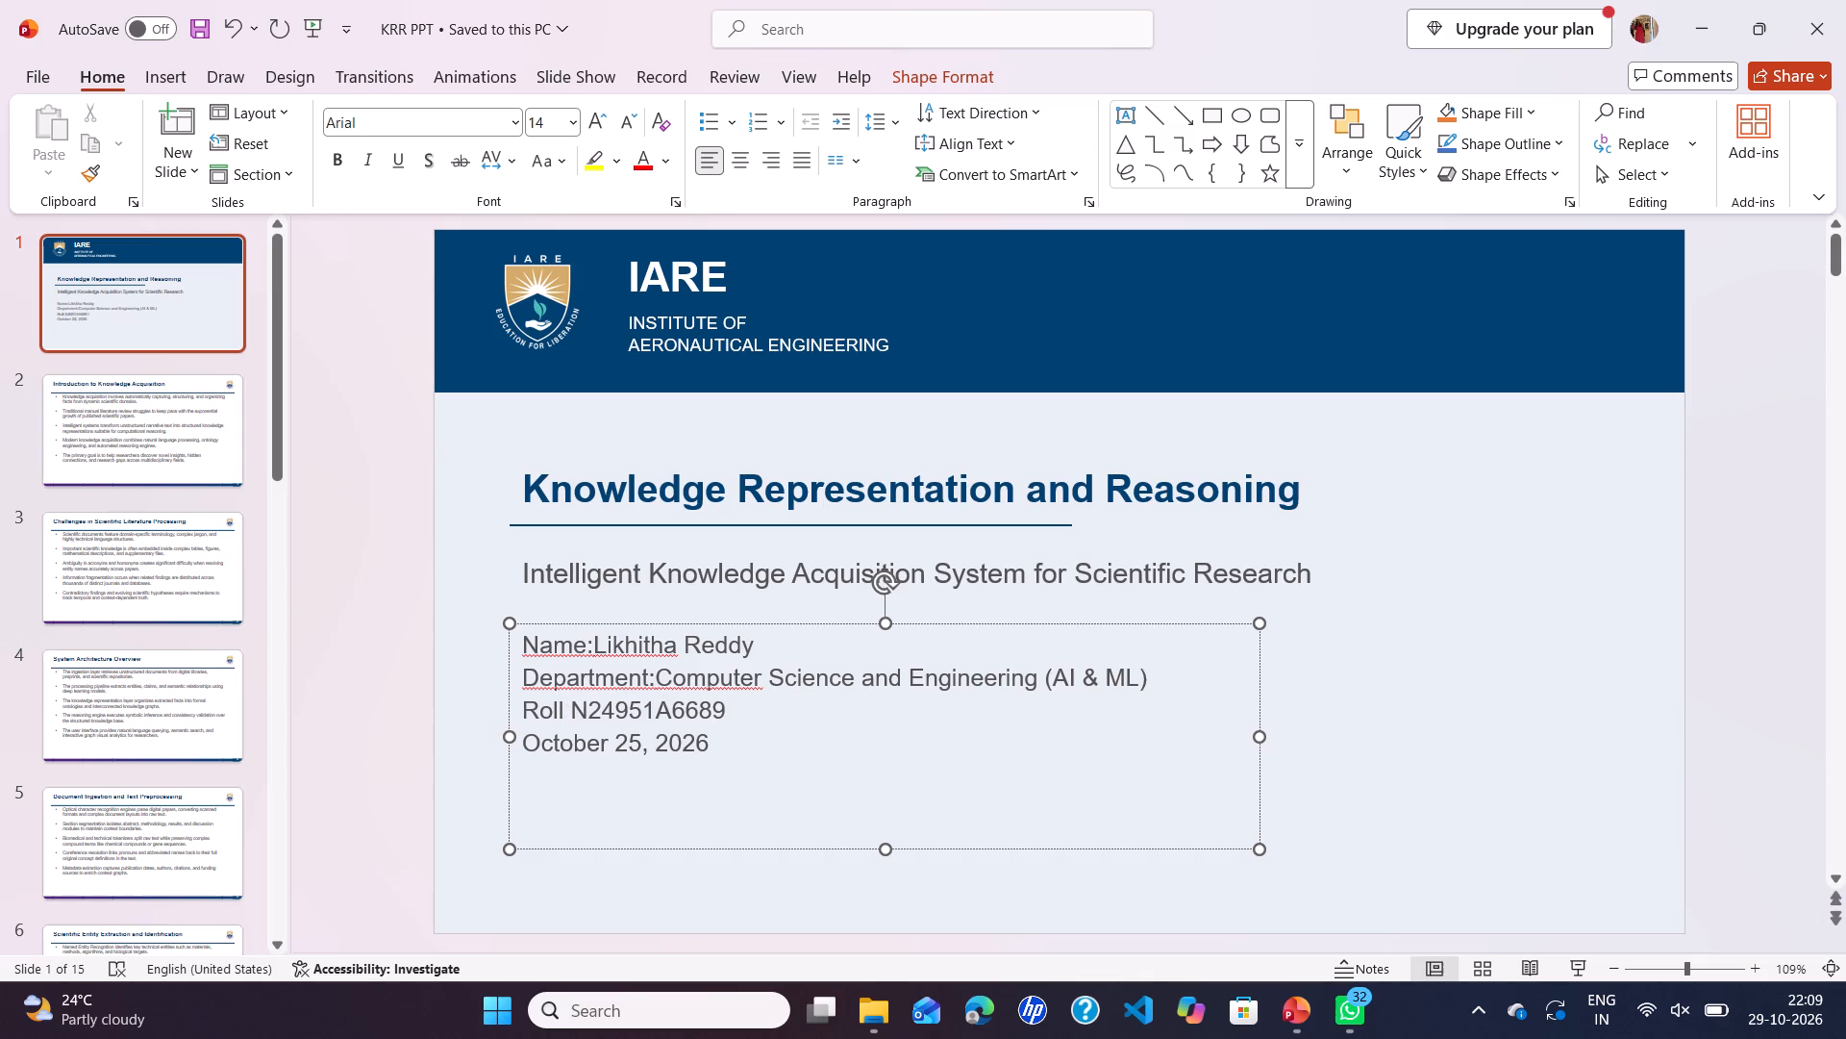
{"action": "key", "text": "u"}
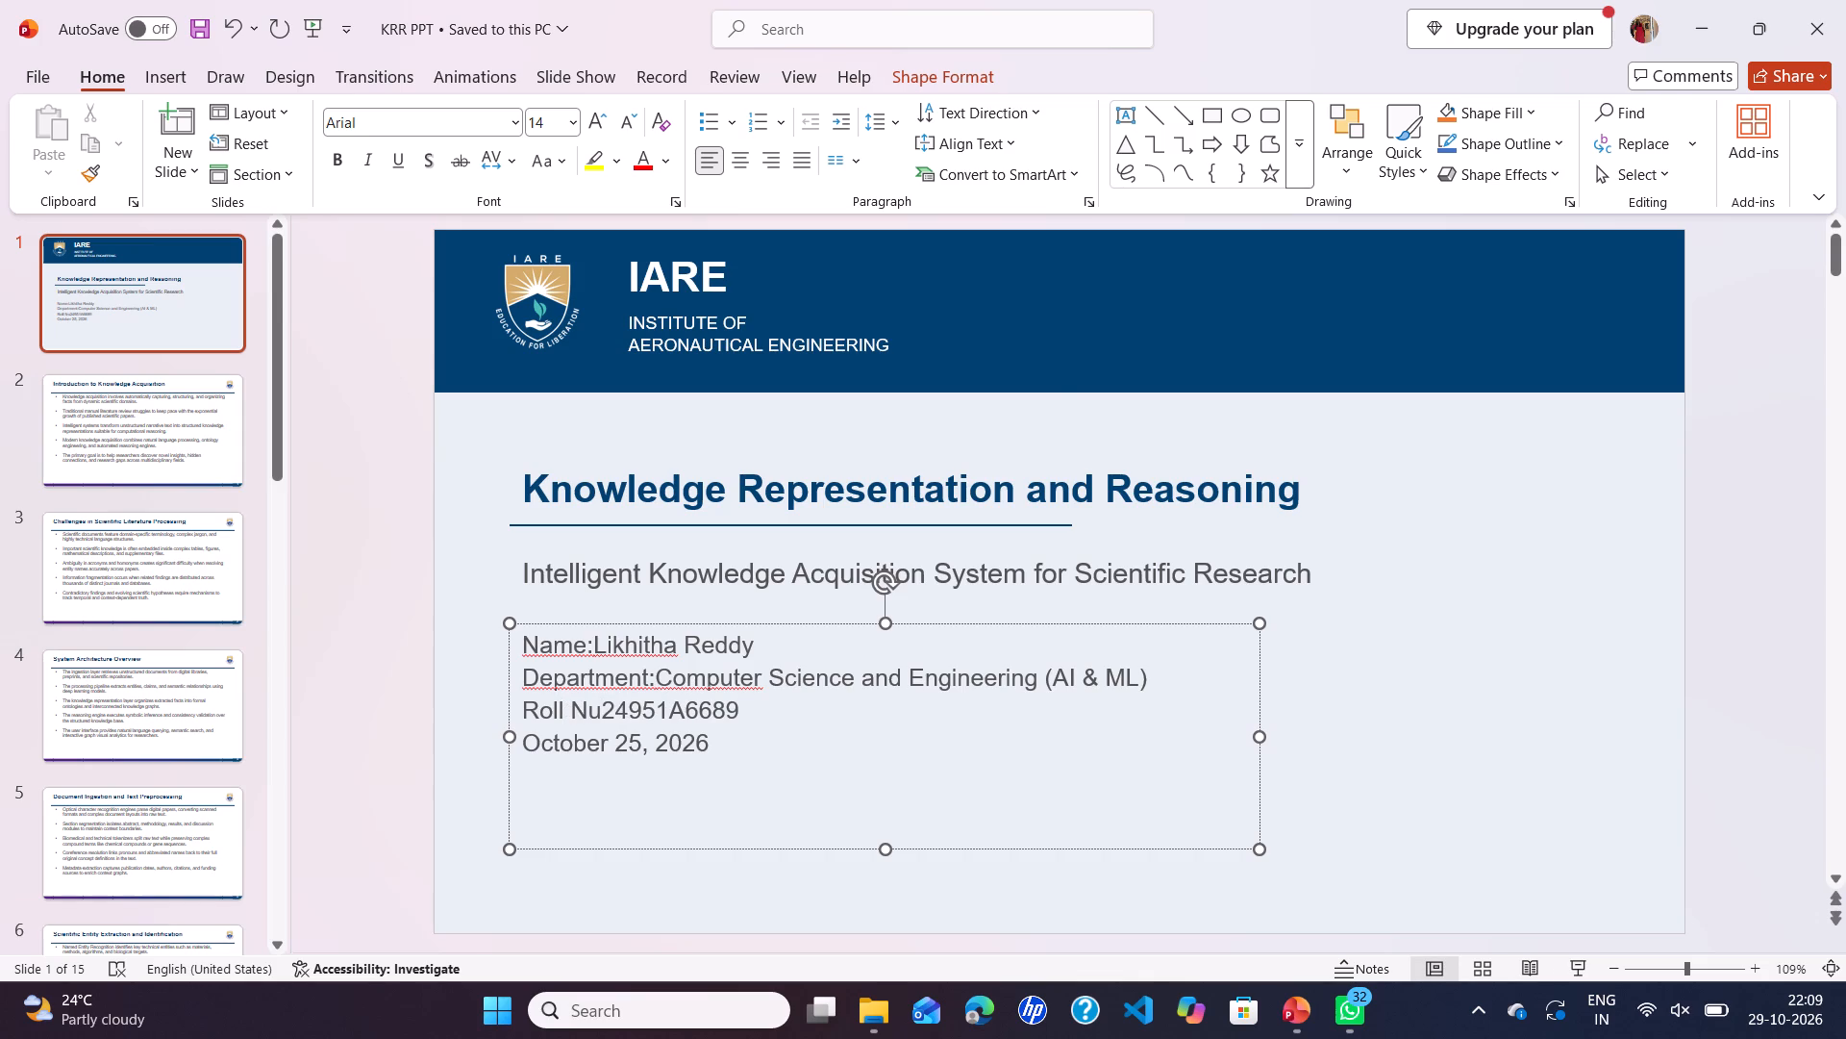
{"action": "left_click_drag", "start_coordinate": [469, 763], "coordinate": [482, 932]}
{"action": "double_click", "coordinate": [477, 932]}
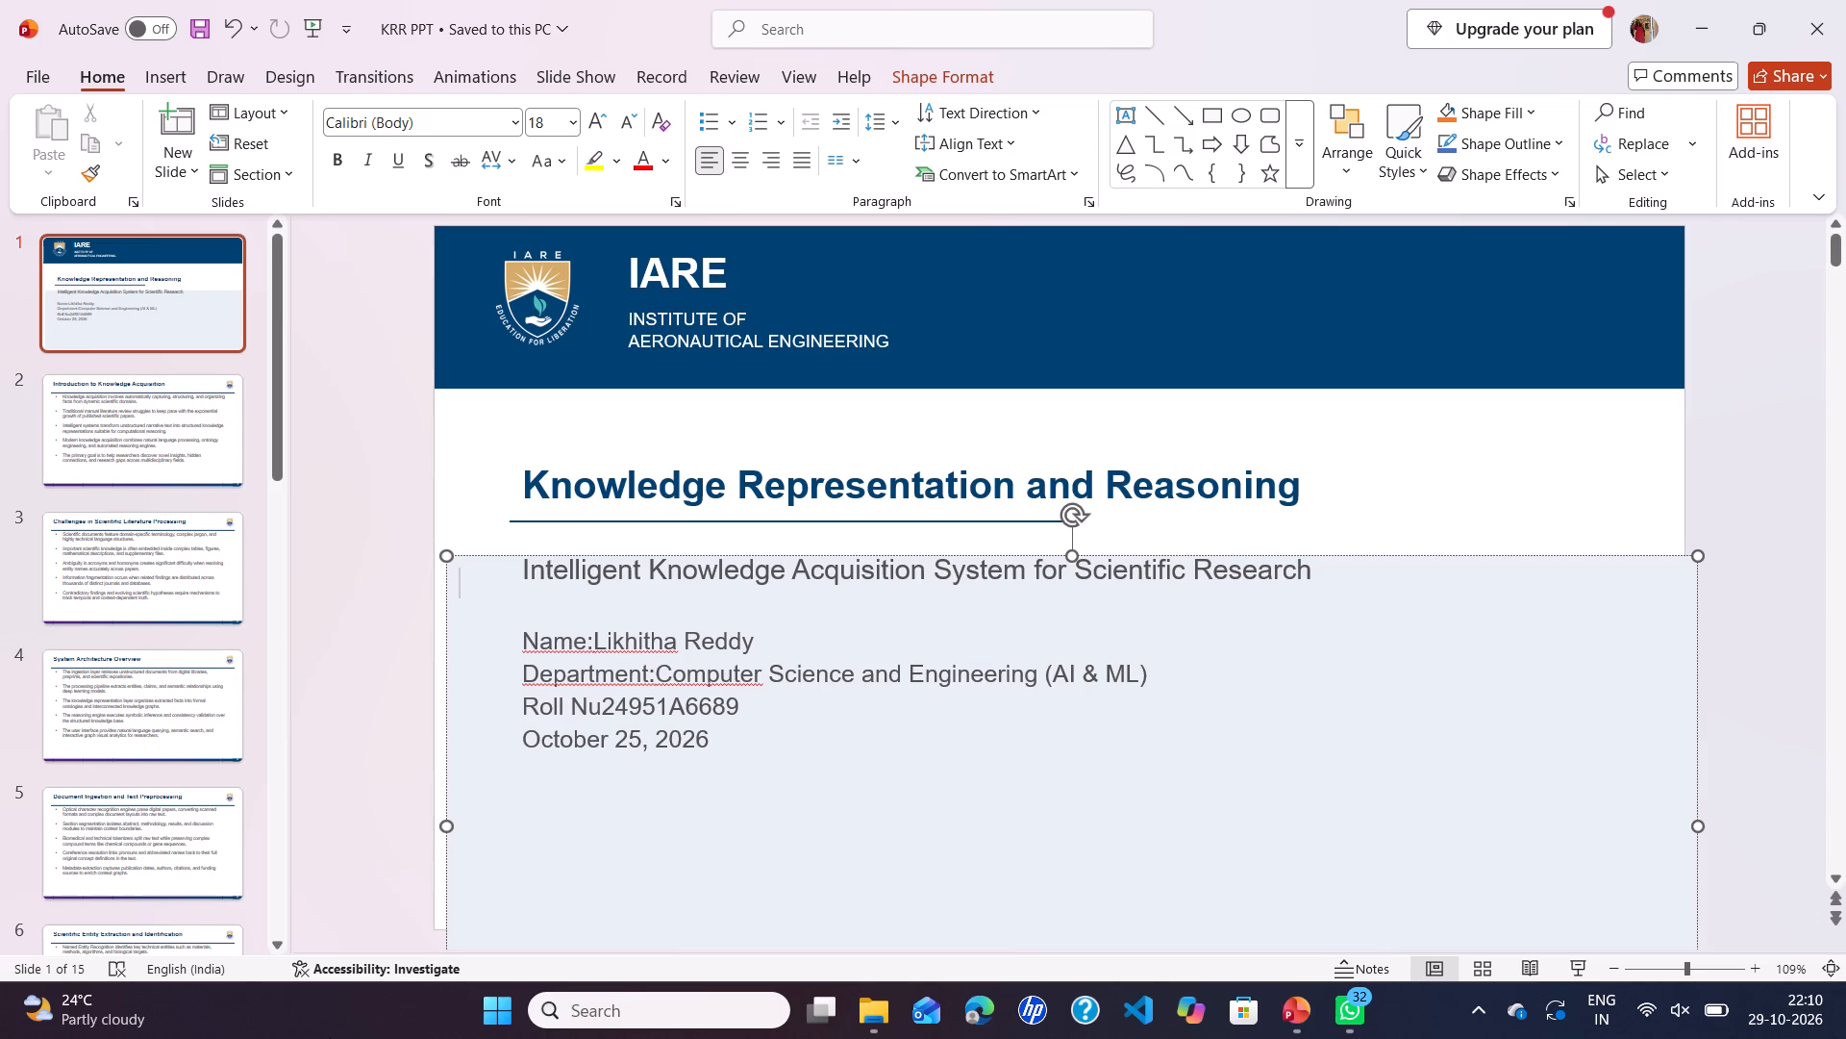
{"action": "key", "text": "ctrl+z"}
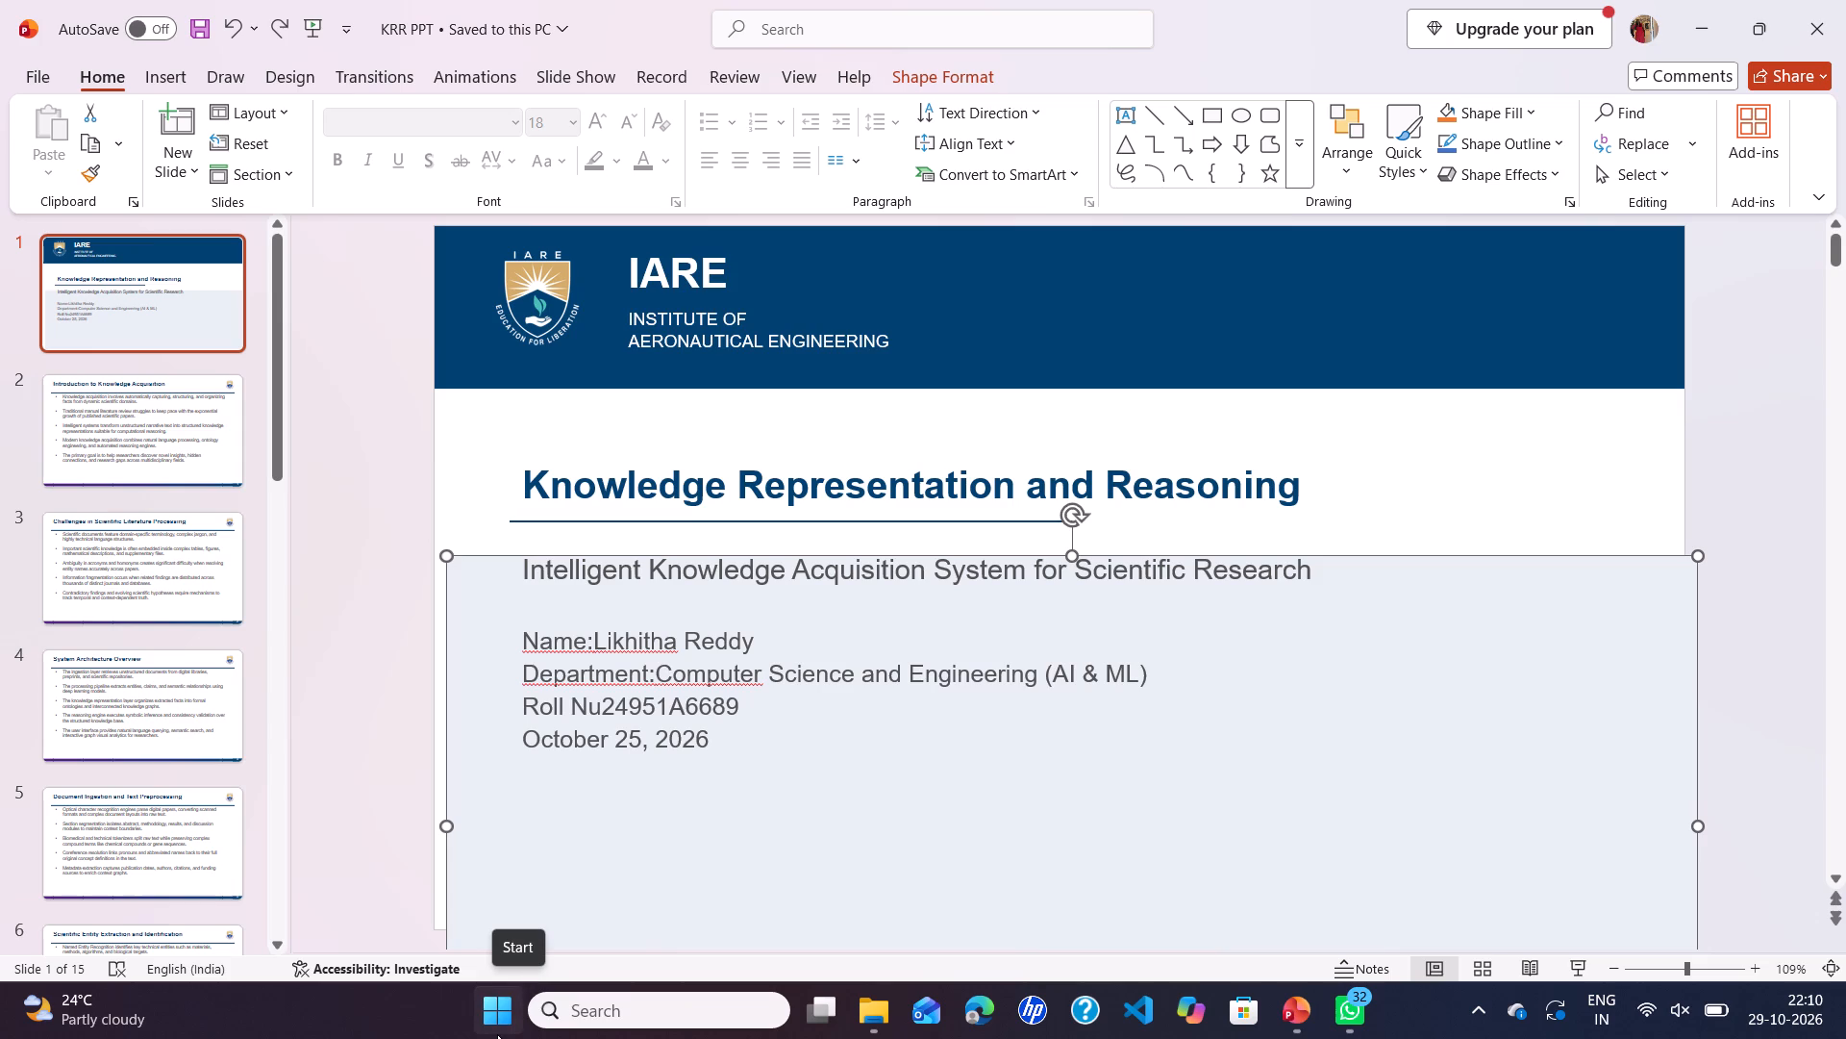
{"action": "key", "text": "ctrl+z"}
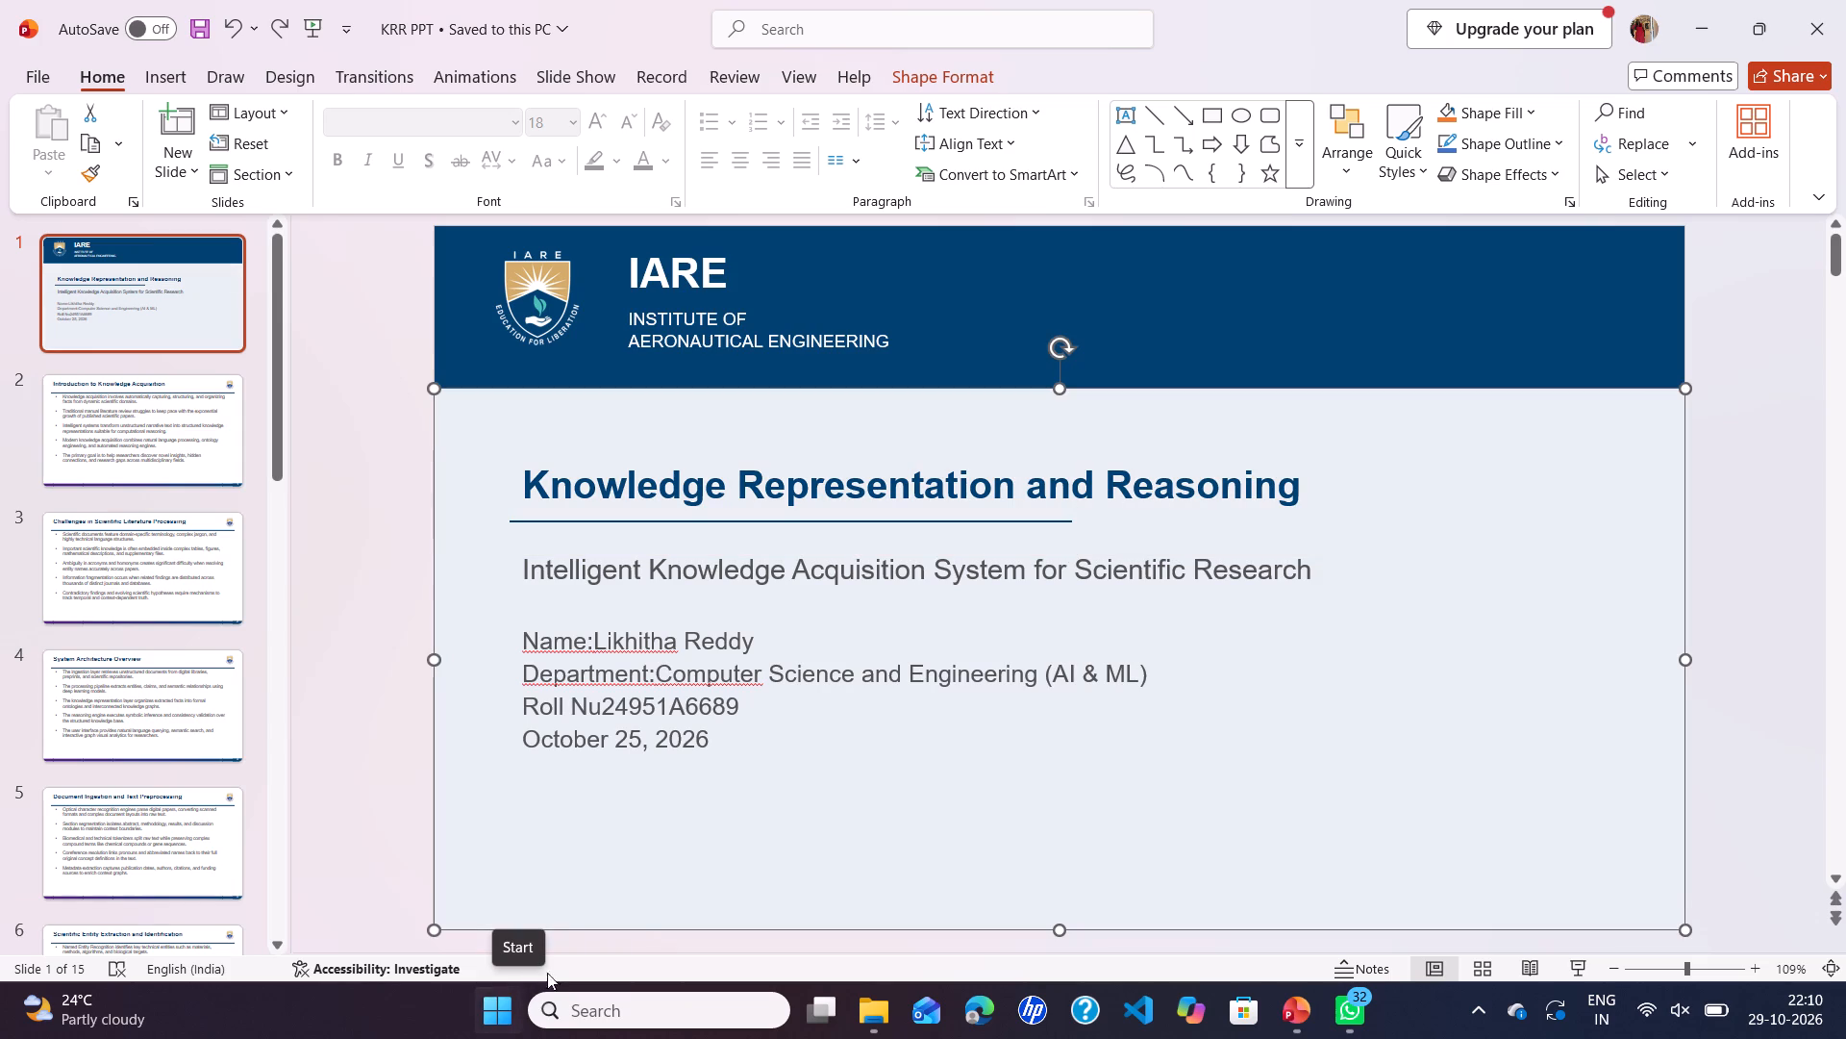
Complete the label before the roll number so that it reads "Roll Number:".
{"action": "left_click", "coordinate": [596, 708]}
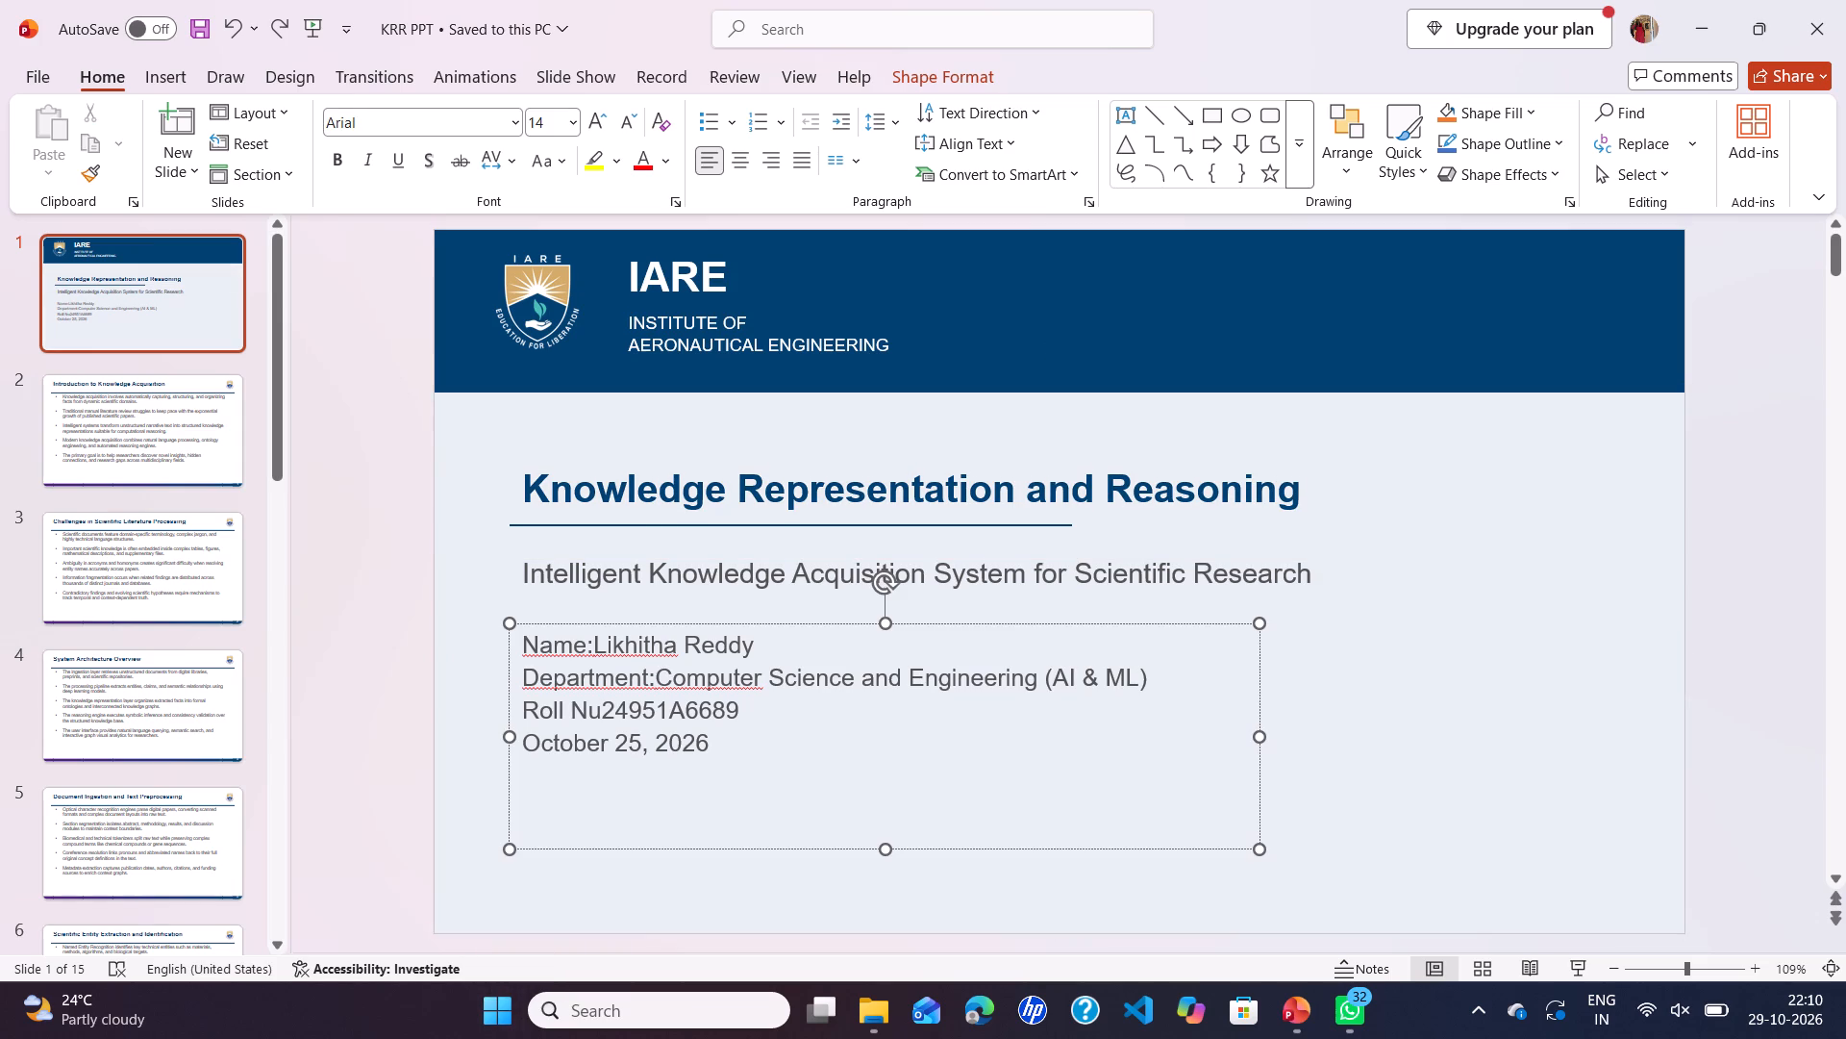
{"action": "type", "text": "mber:"}
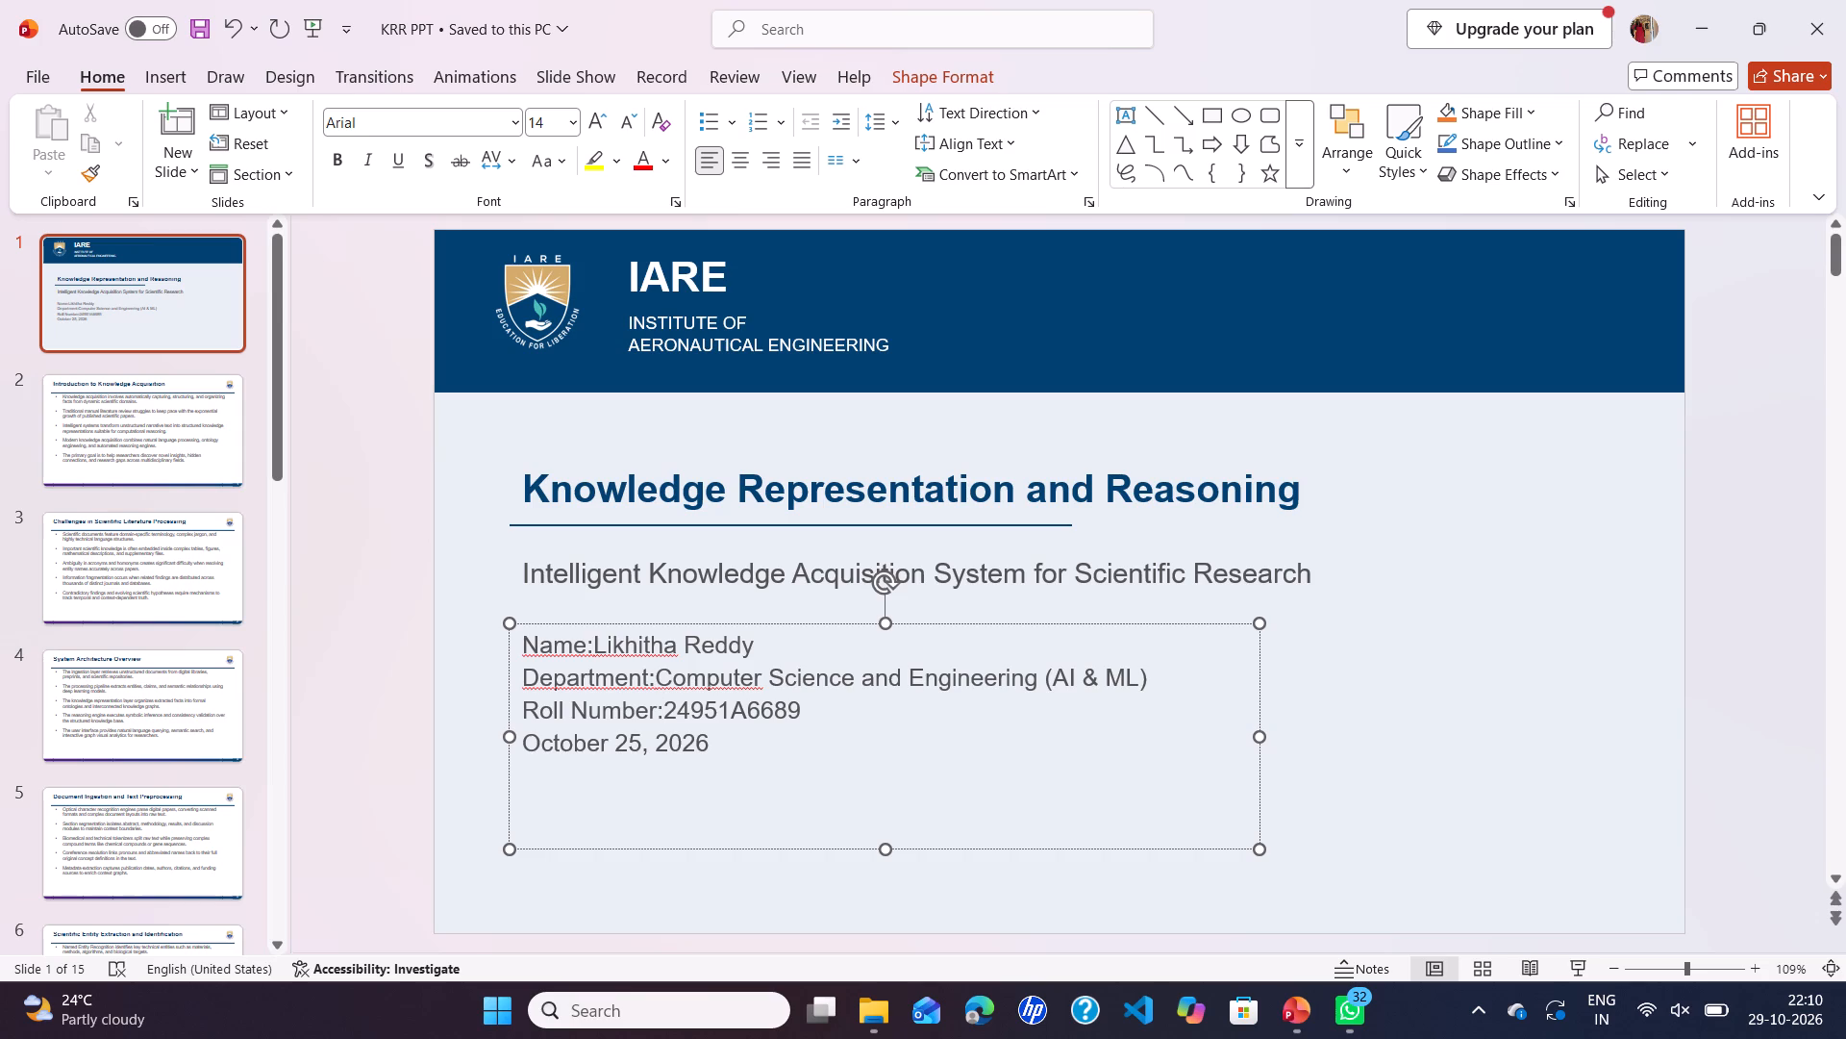
Add a space before and after the colon in the "Department" and "Name" labels.
{"action": "left_click", "coordinate": [658, 674]}
{"action": "key", "text": "space"}
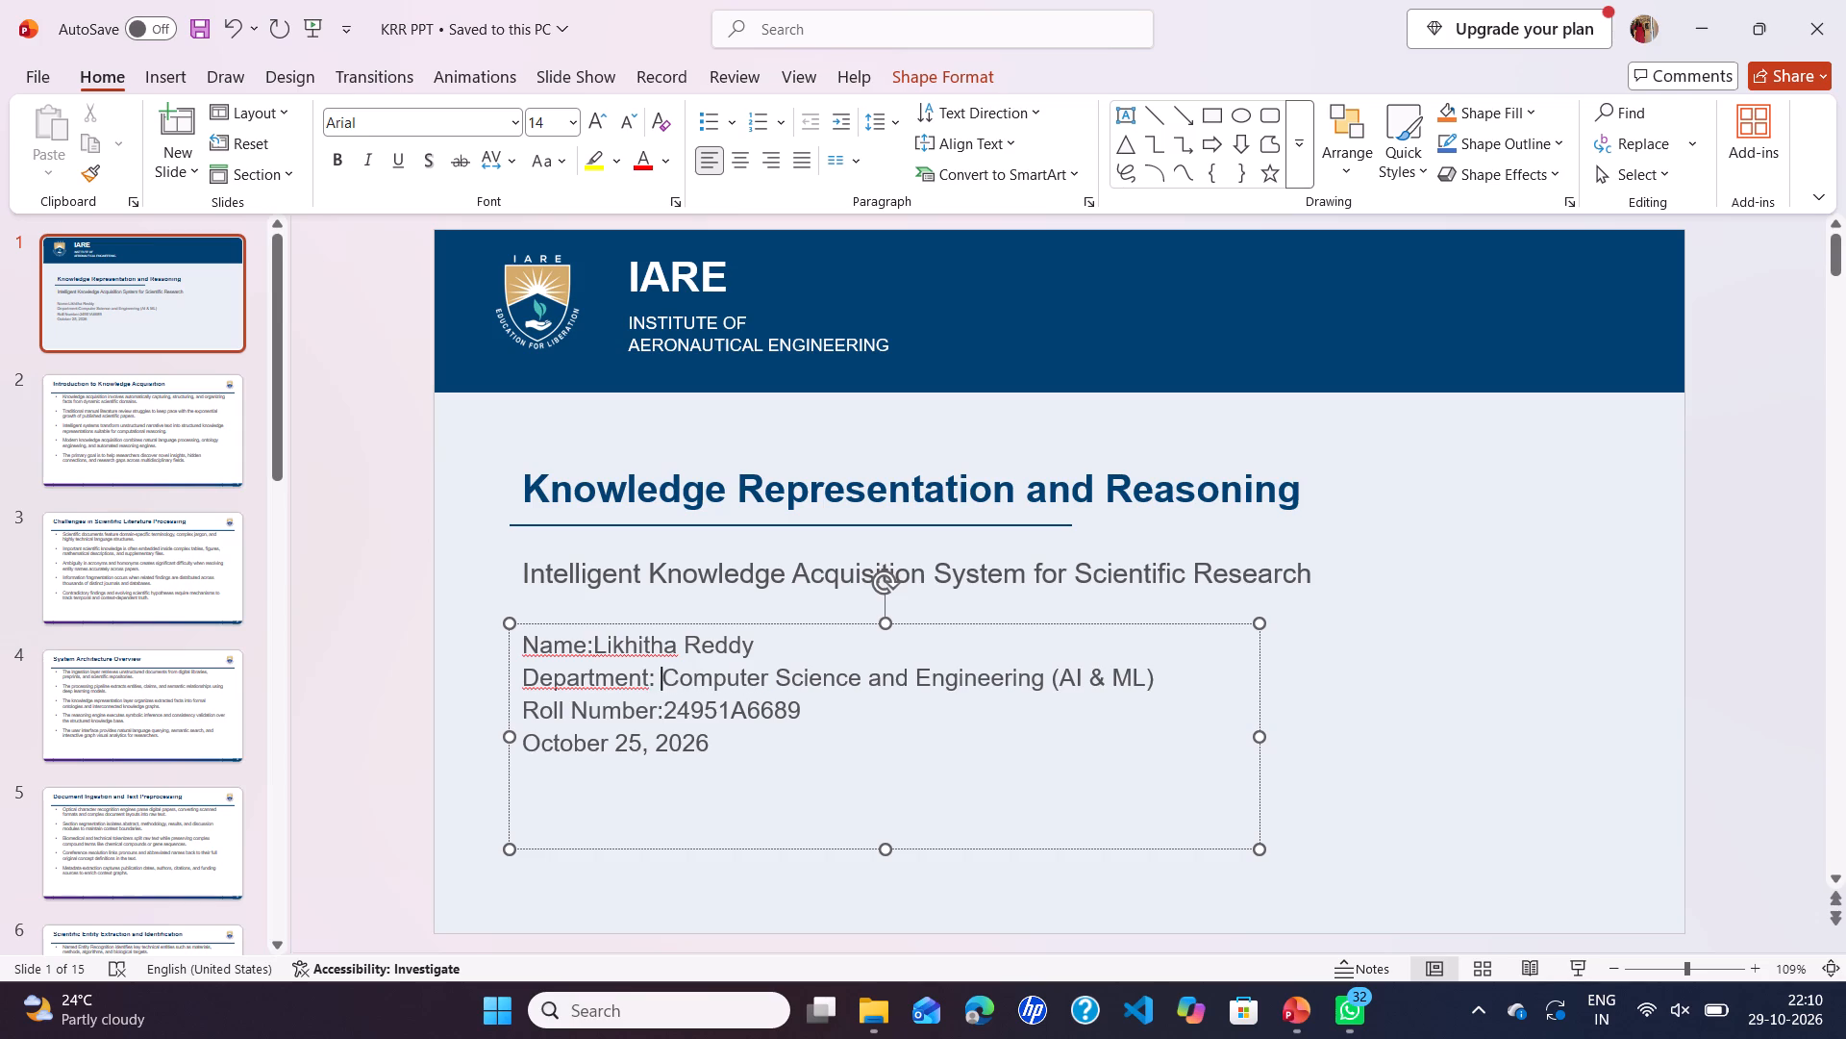
{"action": "key", "text": "Left"}
{"action": "key", "text": "Left"}
{"action": "key", "text": "space"}
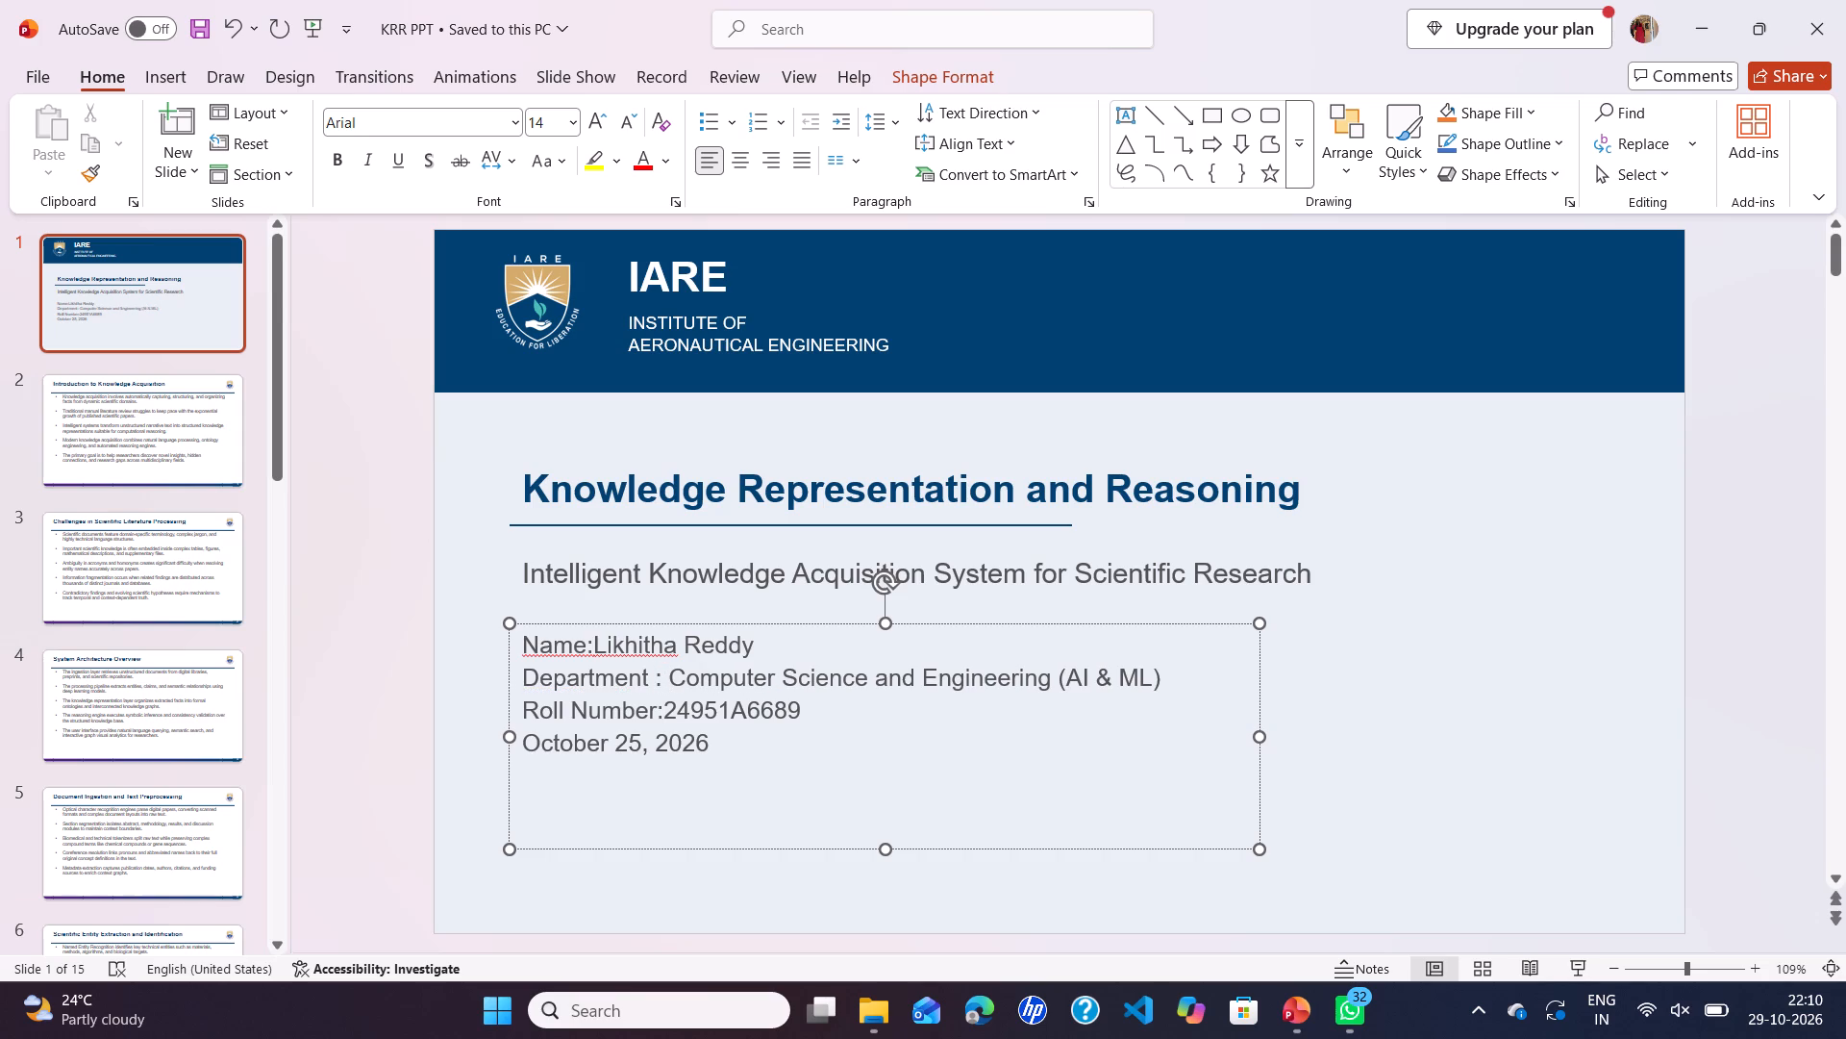
{"action": "key", "text": "Up"}
{"action": "key", "text": "Left"}
{"action": "key", "text": "Left"}
{"action": "key", "text": "Left"}
{"action": "key", "text": "Left"}
{"action": "key", "text": "Left"}
{"action": "key", "text": "Left"}
{"action": "key", "text": "space"}
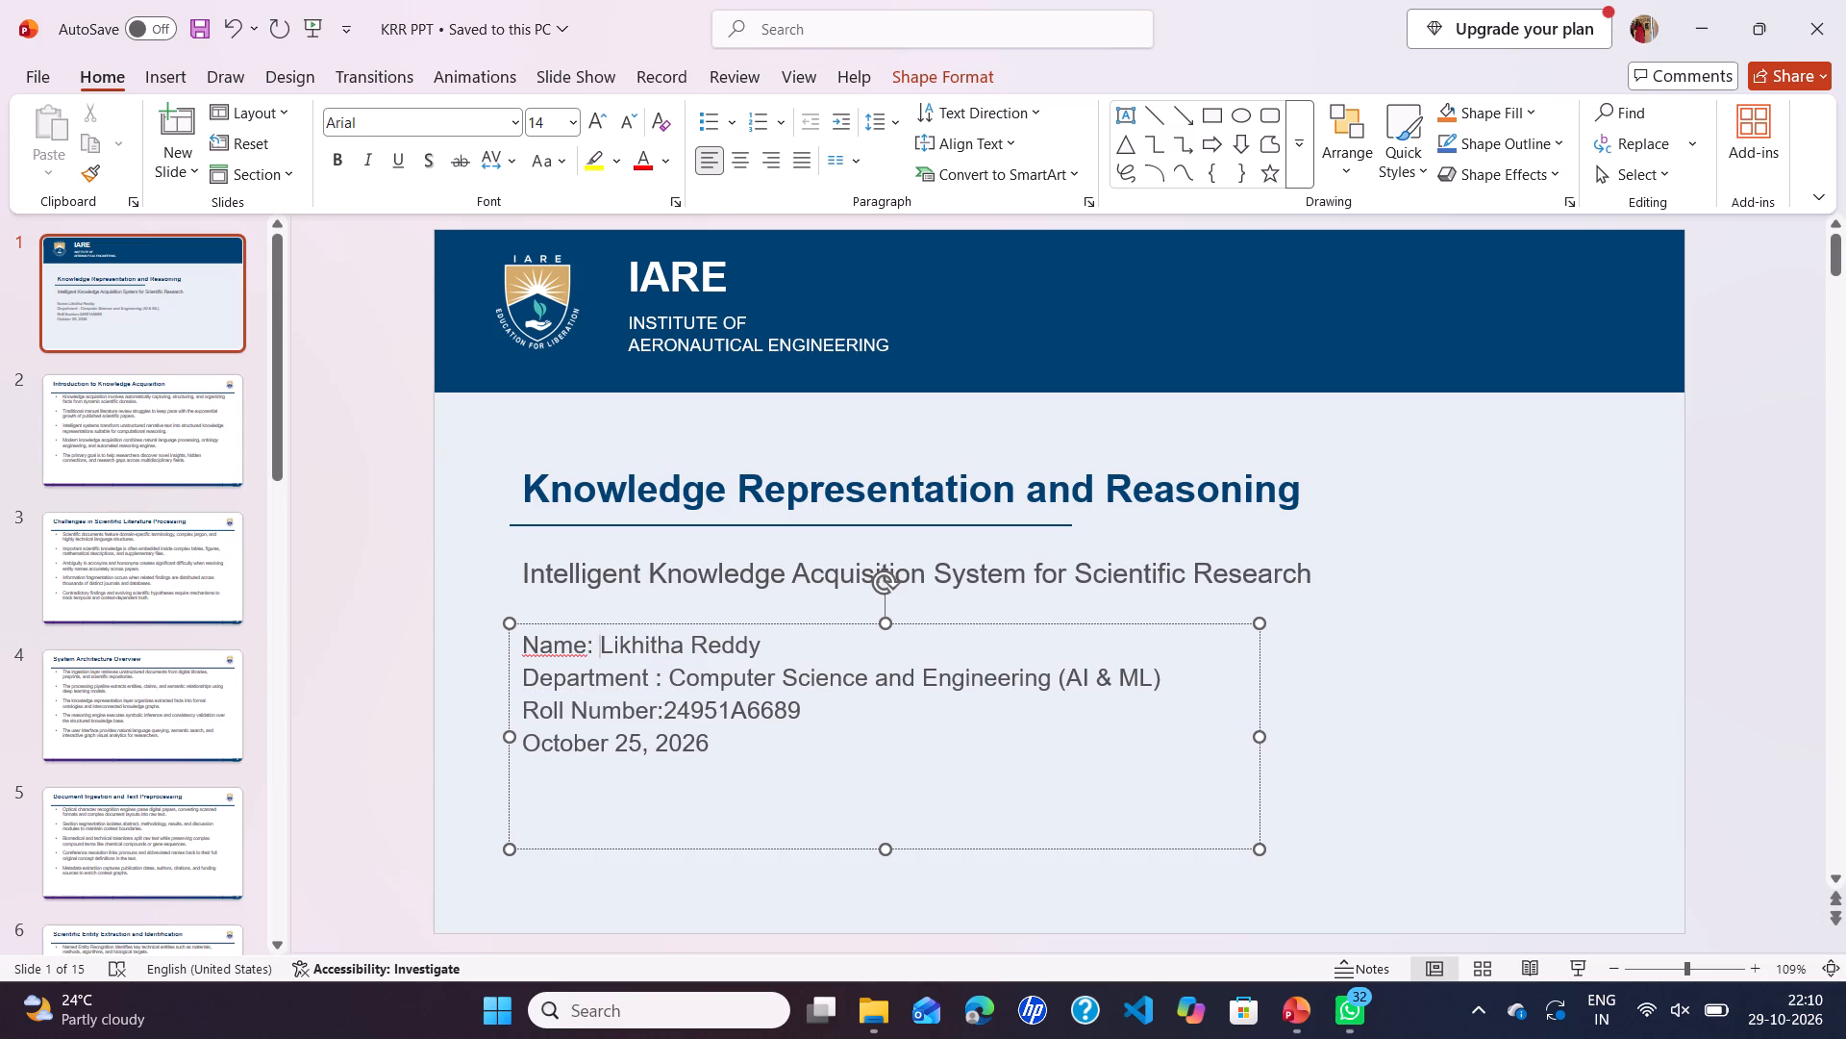
{"action": "key", "text": "Left"}
{"action": "key", "text": "Left"}
{"action": "key", "text": "space"}
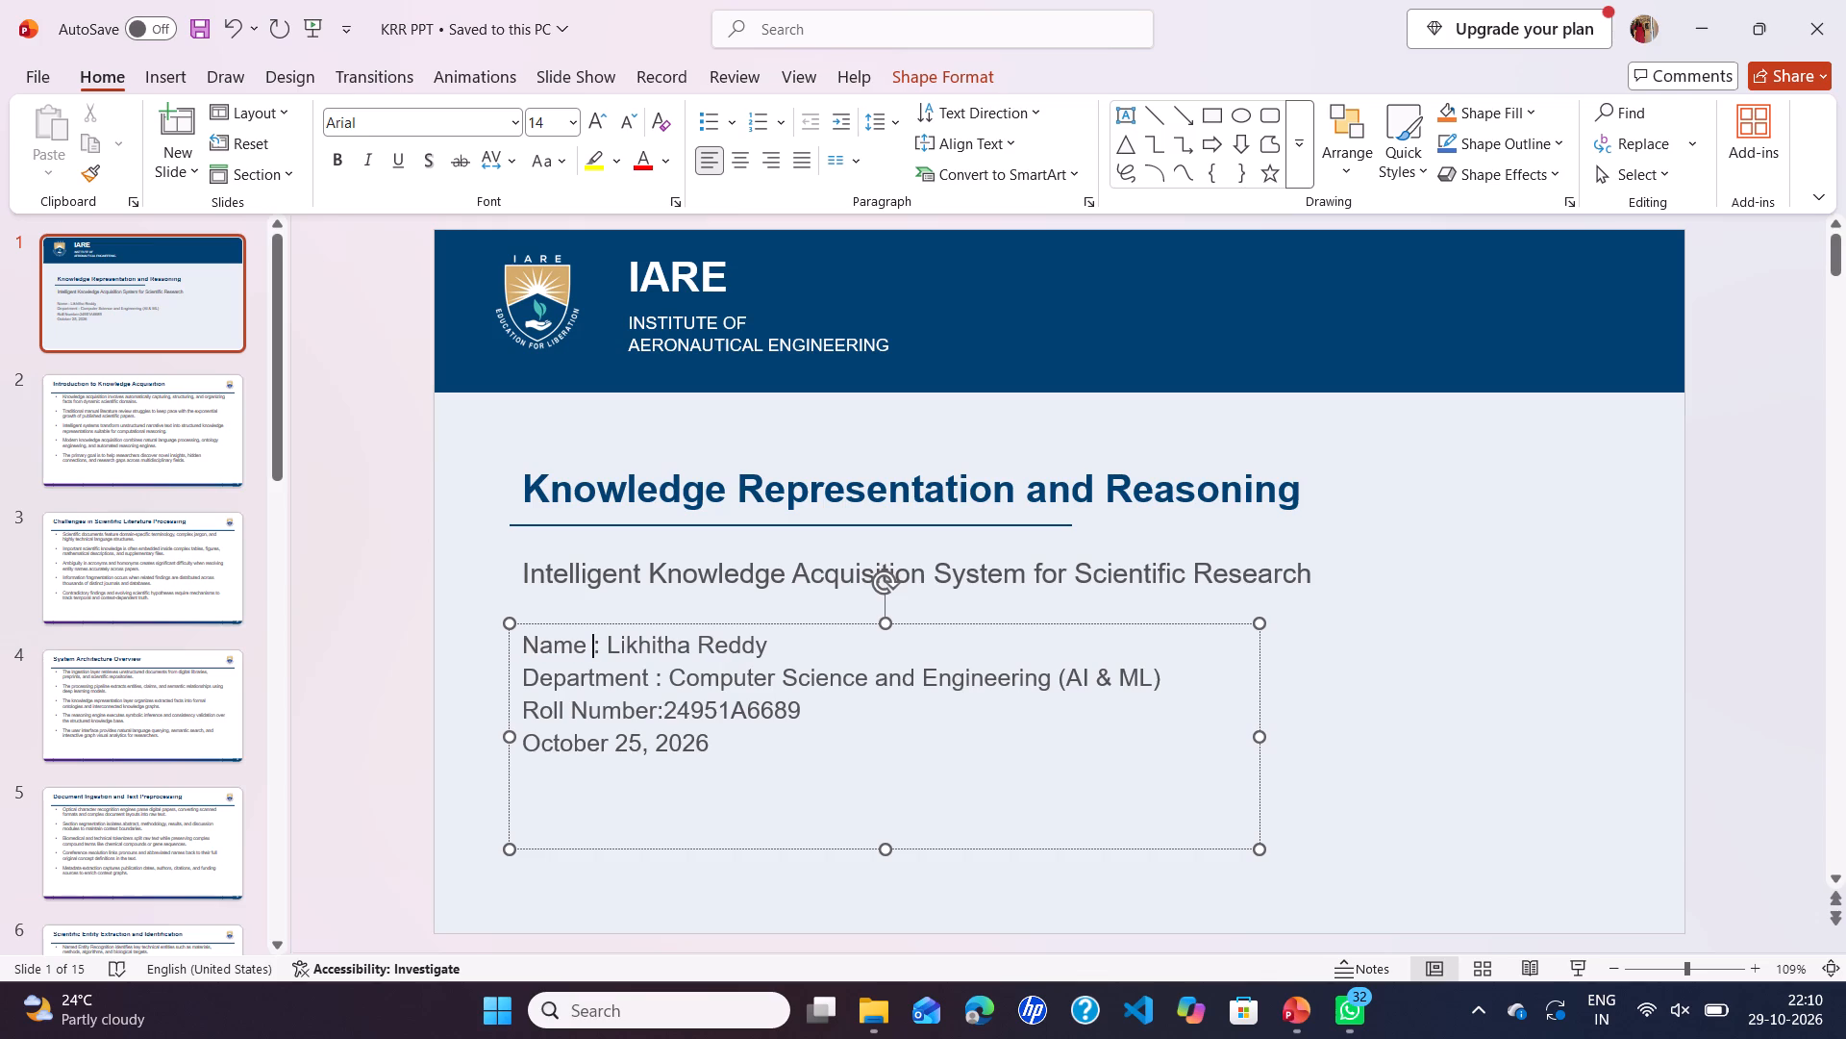
Replace the date line "October 25, 2026" with "CourseCode:ACAD05" and deselect the text box.
{"action": "left_click", "coordinate": [717, 748]}
{"action": "key", "text": "BackSpace"}
{"action": "key", "text": "BackSpace"}
{"action": "key", "text": "BackSpace"}
{"action": "key", "text": "BackSpace"}
{"action": "key", "text": "BackSpace"}
{"action": "key", "text": "BackSpace"}
{"action": "key", "text": "BackSpace"}
{"action": "key", "text": "BackSpace"}
{"action": "key", "text": "BackSpace"}
{"action": "key", "text": "BackSpace"}
{"action": "key", "text": "BackSpace"}
{"action": "key", "text": "BackSpace"}
{"action": "key", "text": "BackSpace"}
{"action": "key", "text": "BackSpace"}
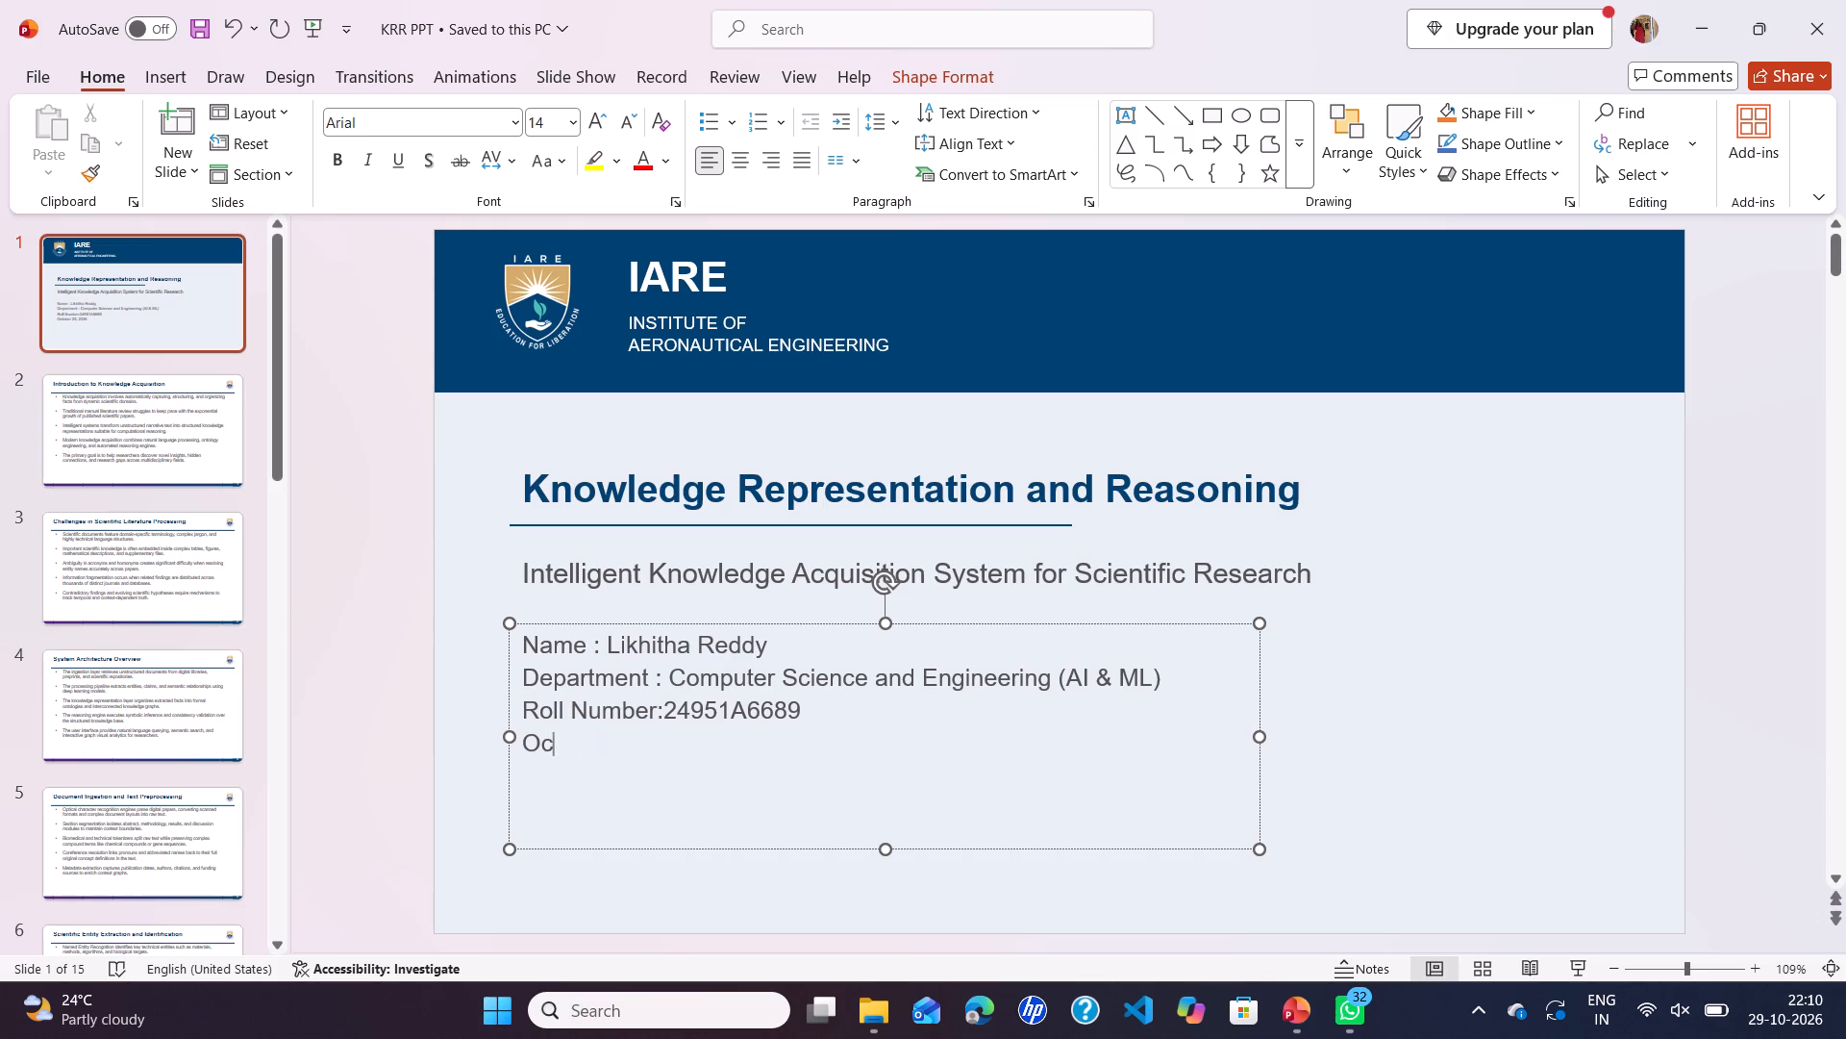
{"action": "key", "text": "BackSpace"}
{"action": "key", "text": "BackSpace"}
{"action": "type", "text": "Courss"}
{"action": "key", "text": "BackSpace"}
{"action": "key", "text": "e"}
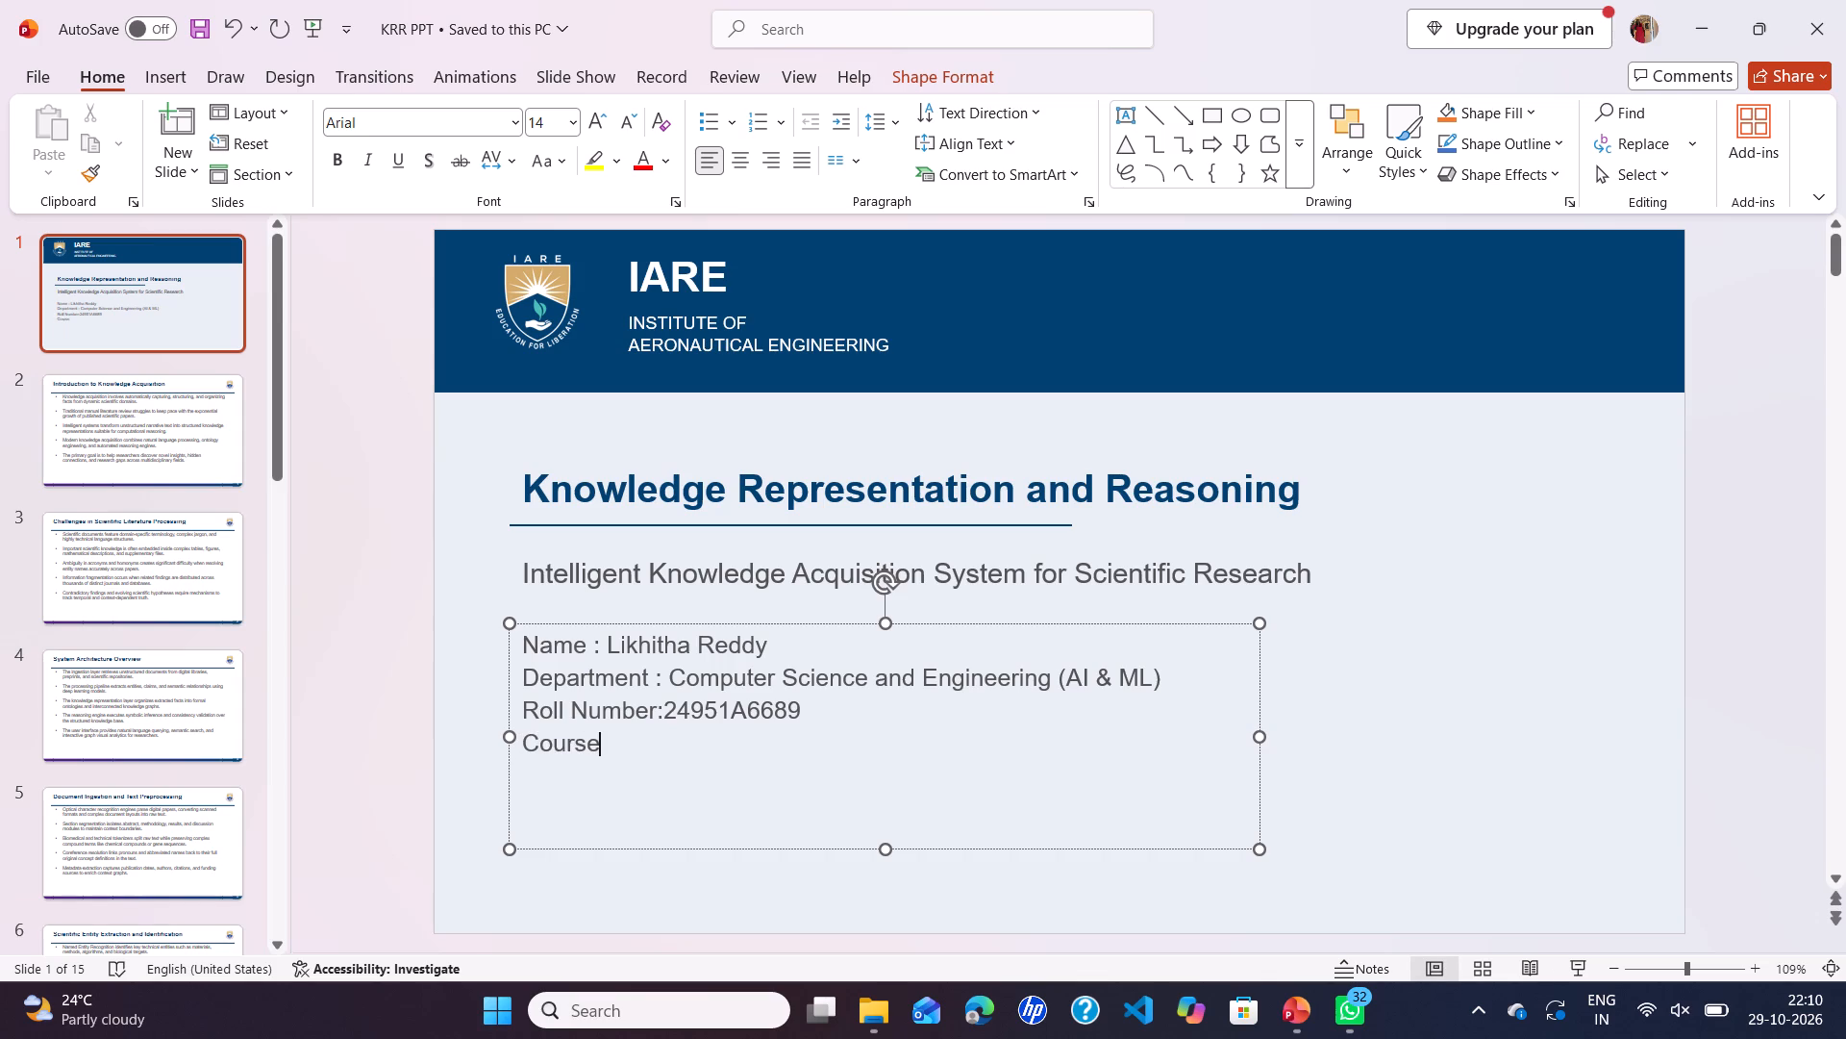
{"action": "key", "text": "space"}
{"action": "key", "text": "BackSpace"}
{"action": "type", "text": "Code"}
{"action": "key", "text": "shift+colon"}
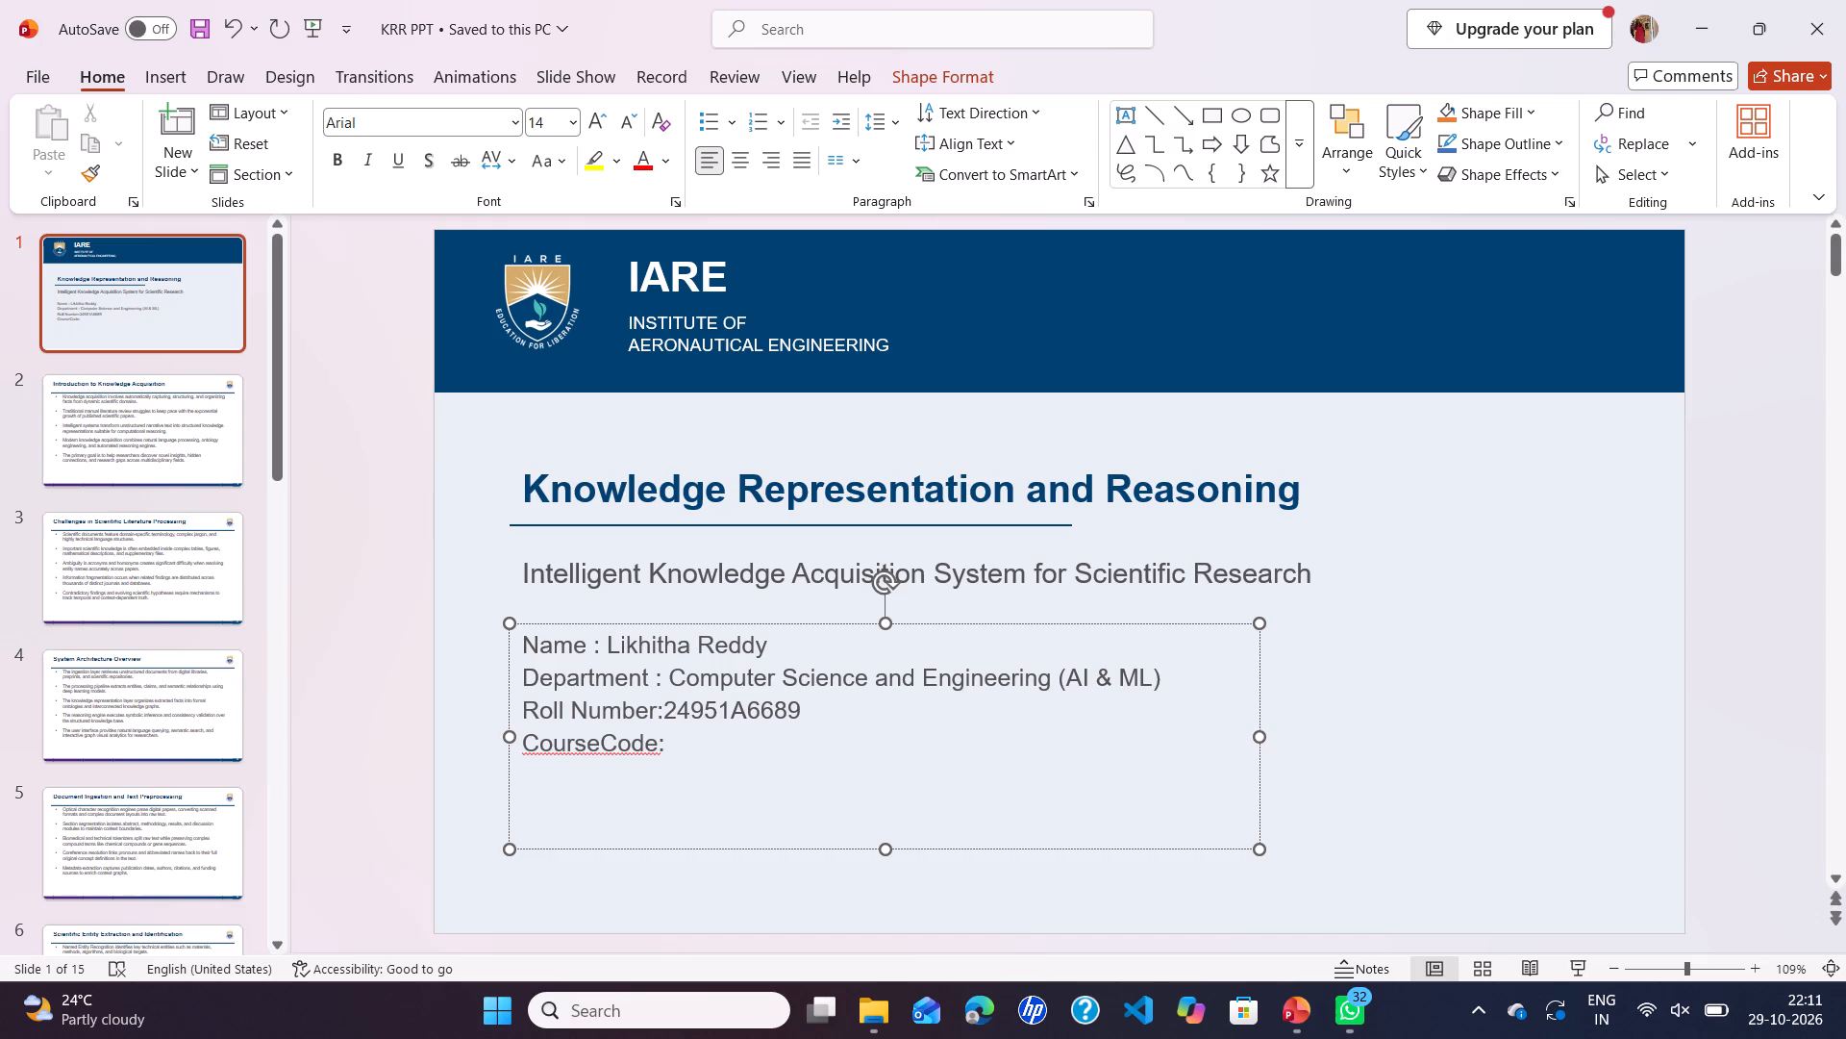
{"action": "type", "text": "ACA"}
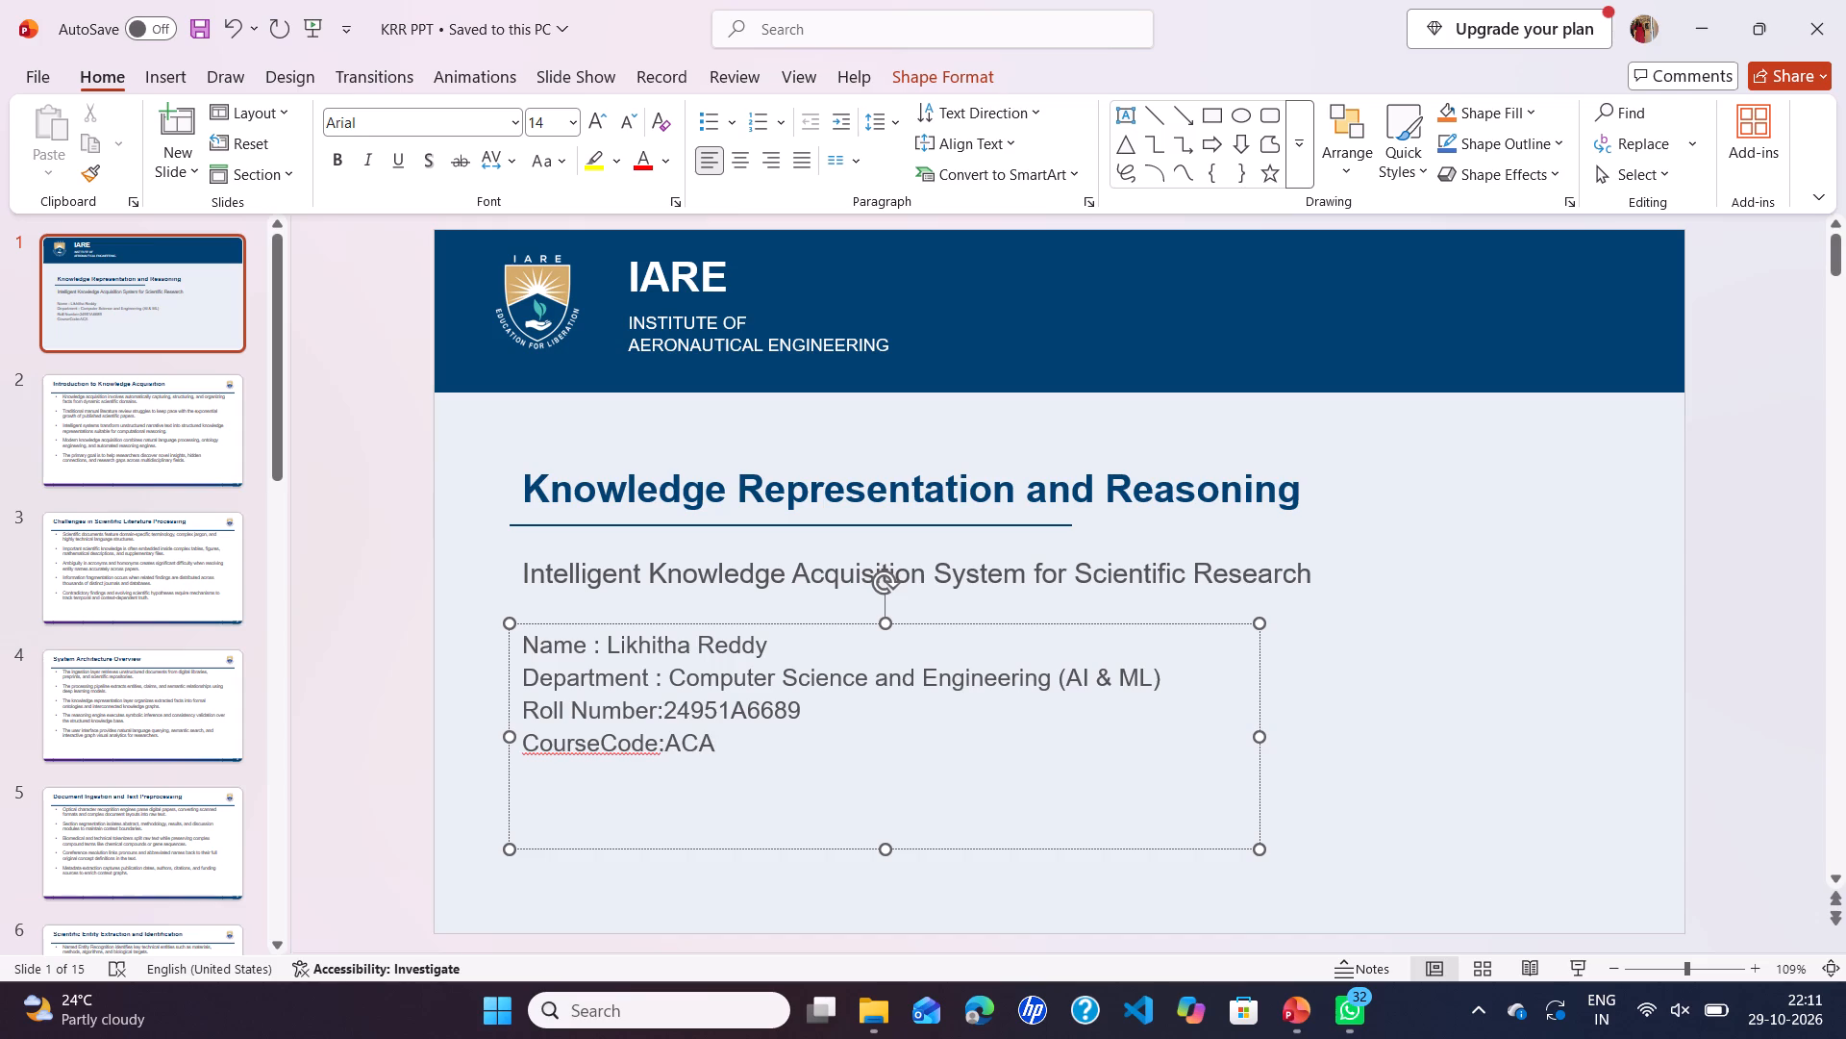
{"action": "type", "text": "D05"}
{"action": "left_click", "coordinate": [417, 697]}
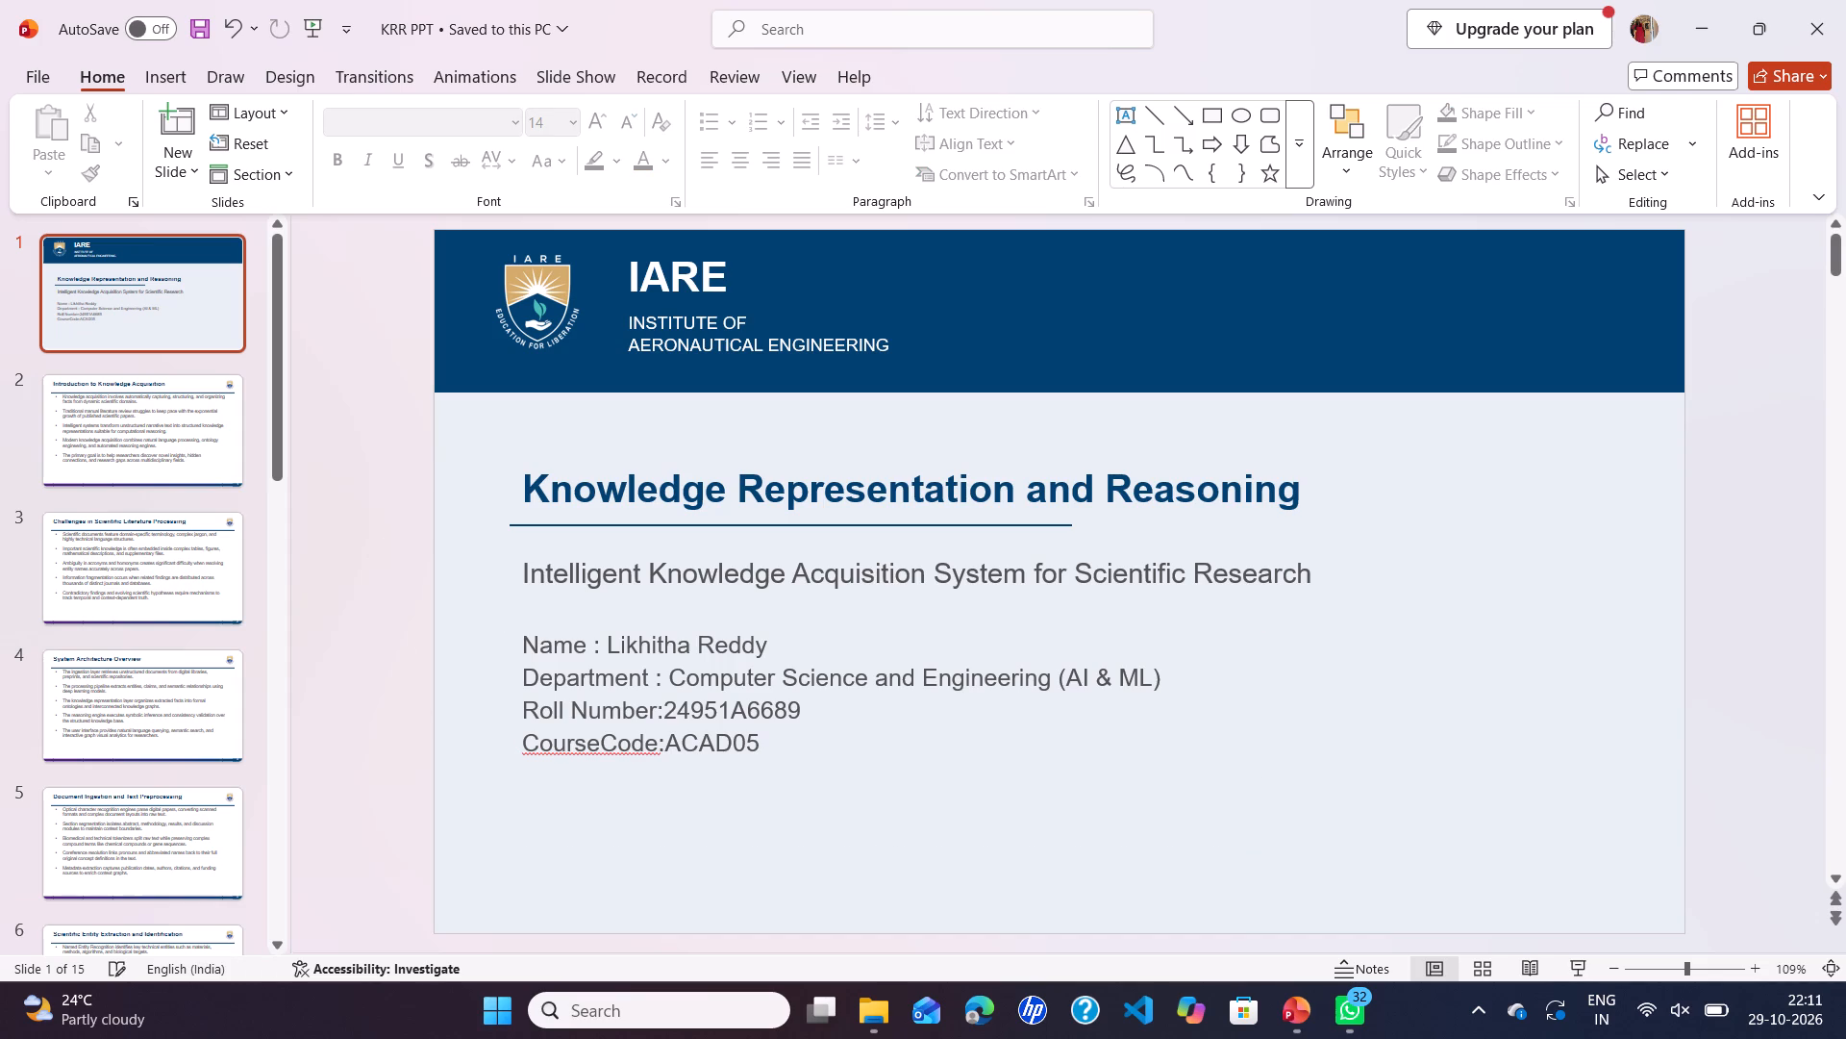
Insert the label "Topic Title:" before the subtitle on the title slide, deselect the text, and save the presentation.
{"action": "left_click", "coordinate": [527, 565]}
{"action": "key", "text": "Left"}
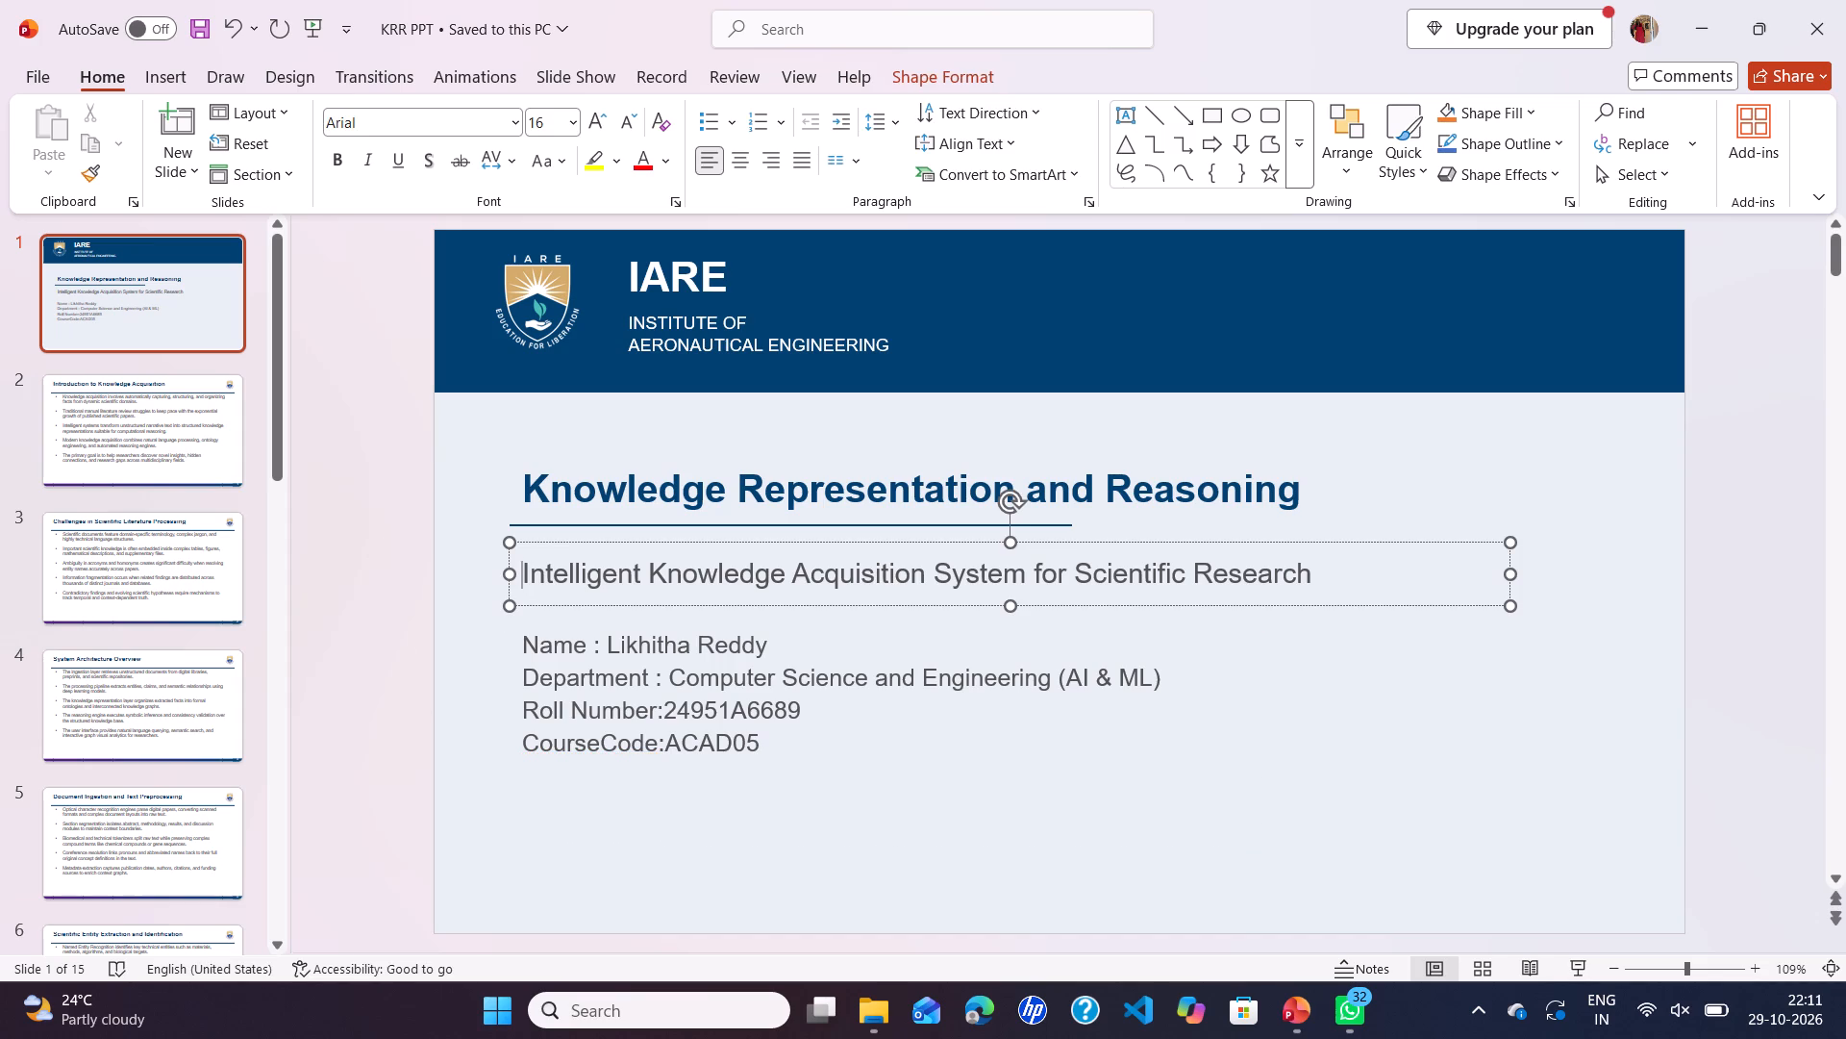
{"action": "key", "text": "t"}
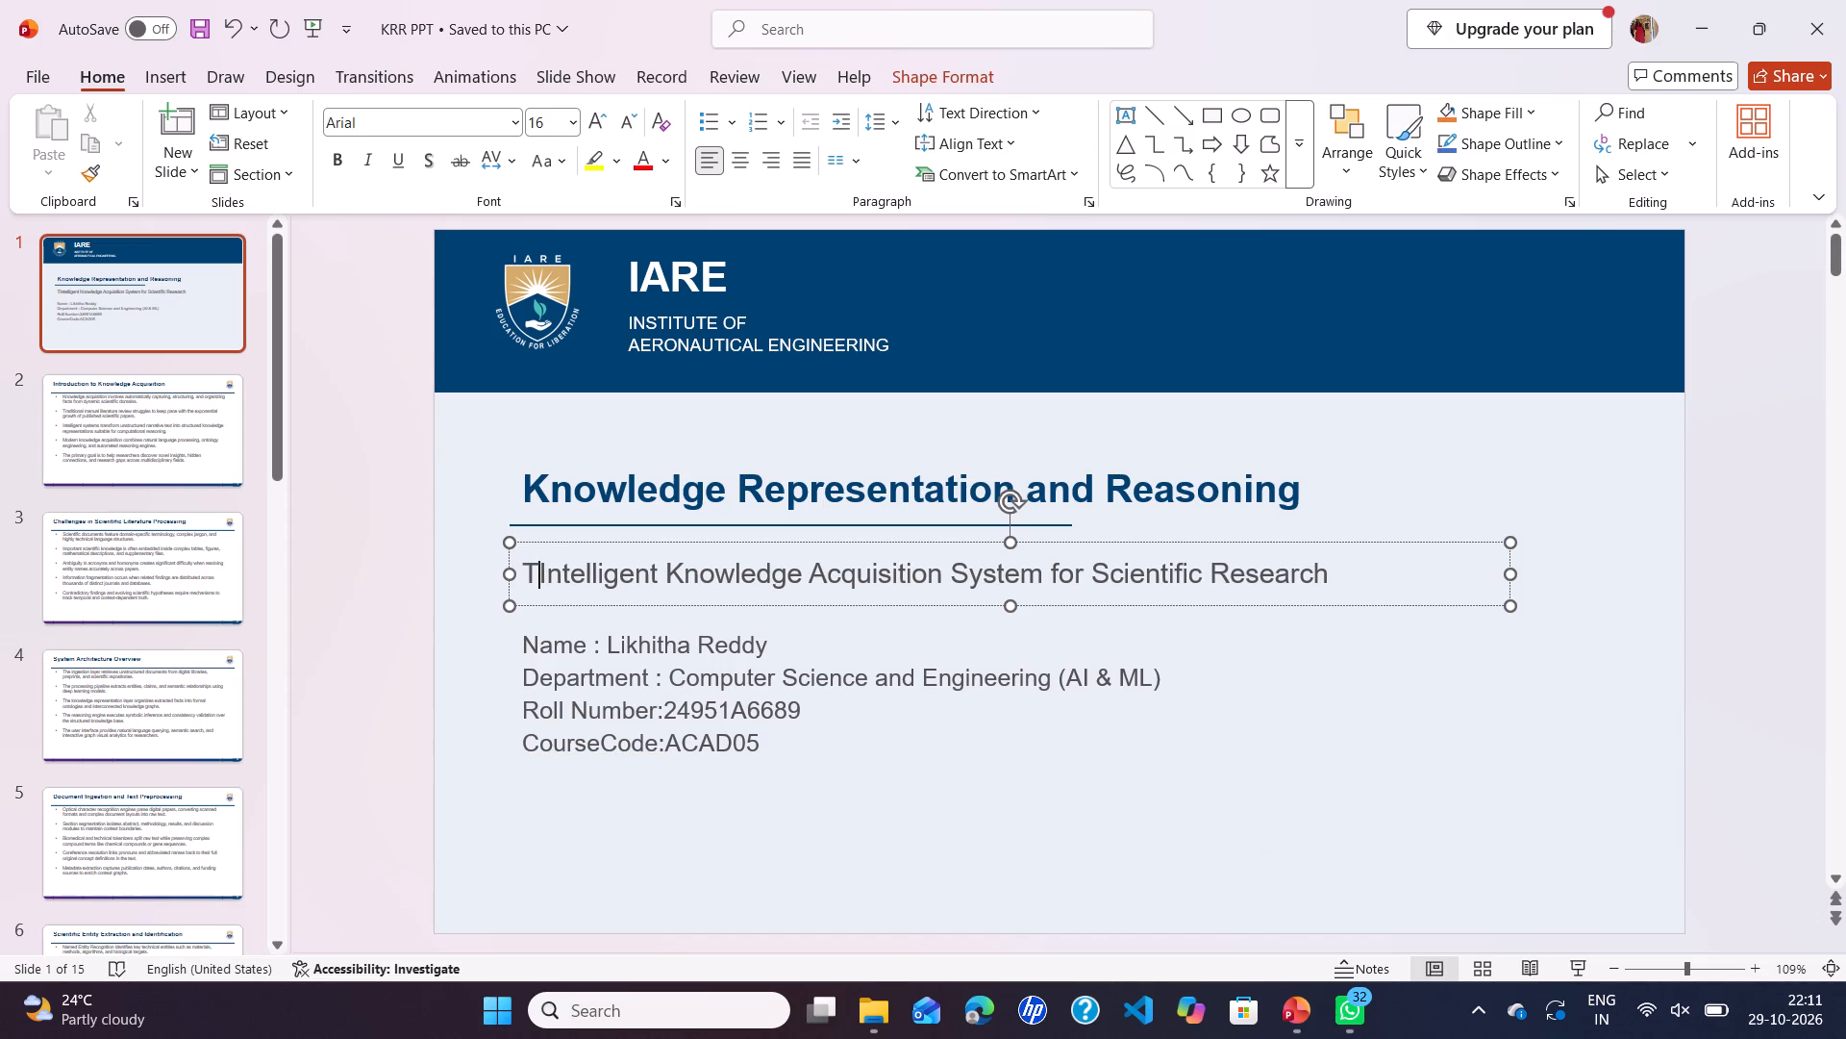
{"action": "type", "text": "opic"}
{"action": "key", "text": "space"}
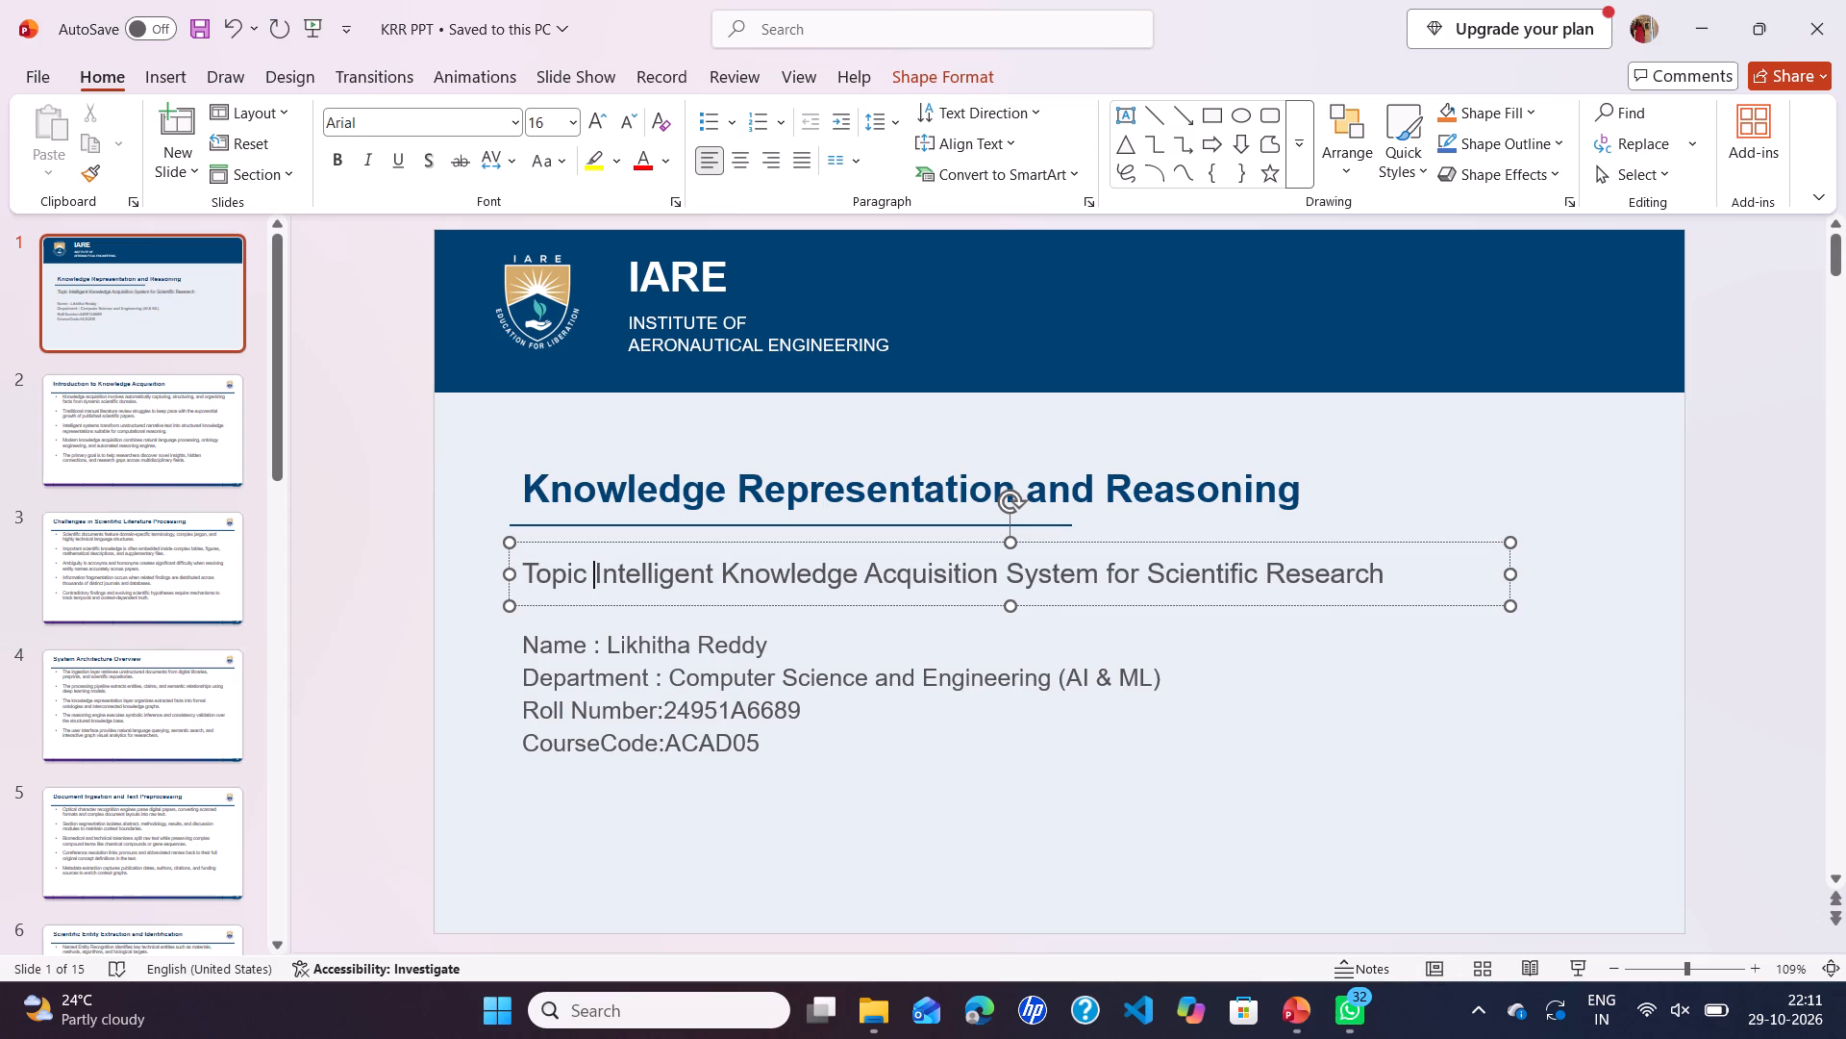
{"action": "type", "text": "Title:"}
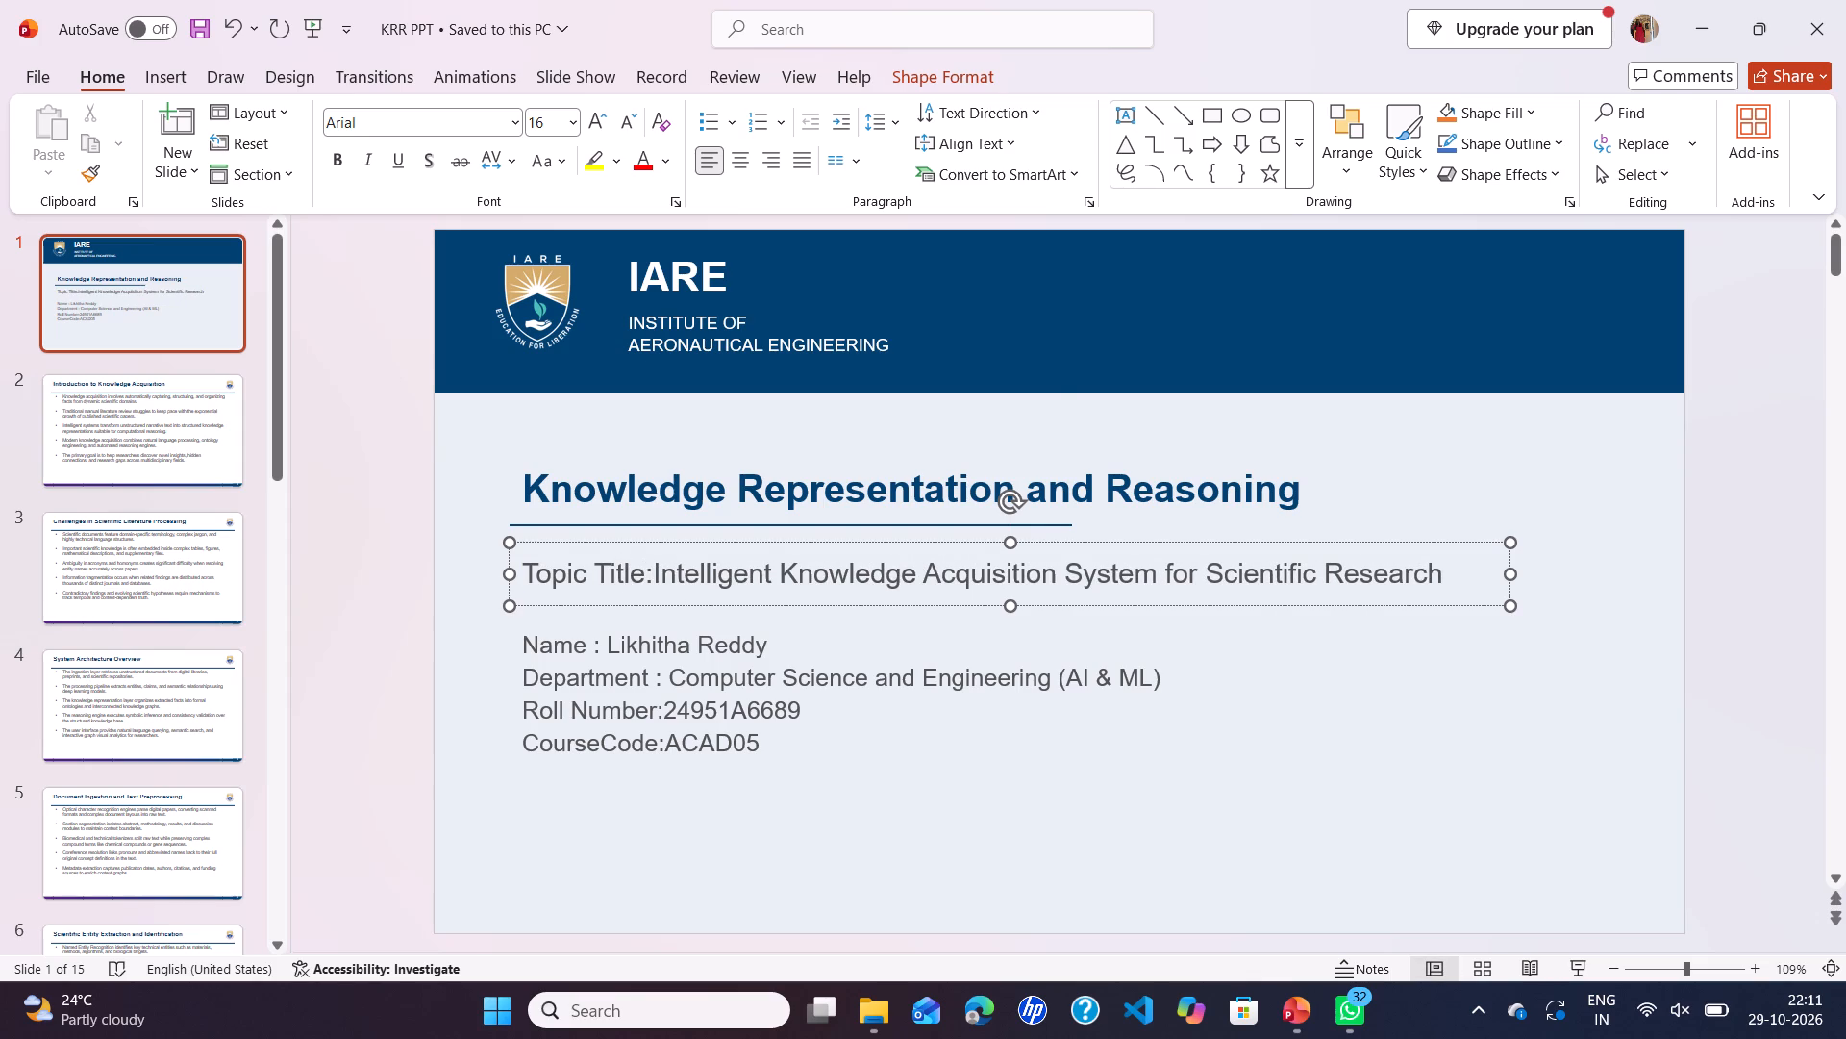
{"action": "left_click", "coordinate": [504, 729]}
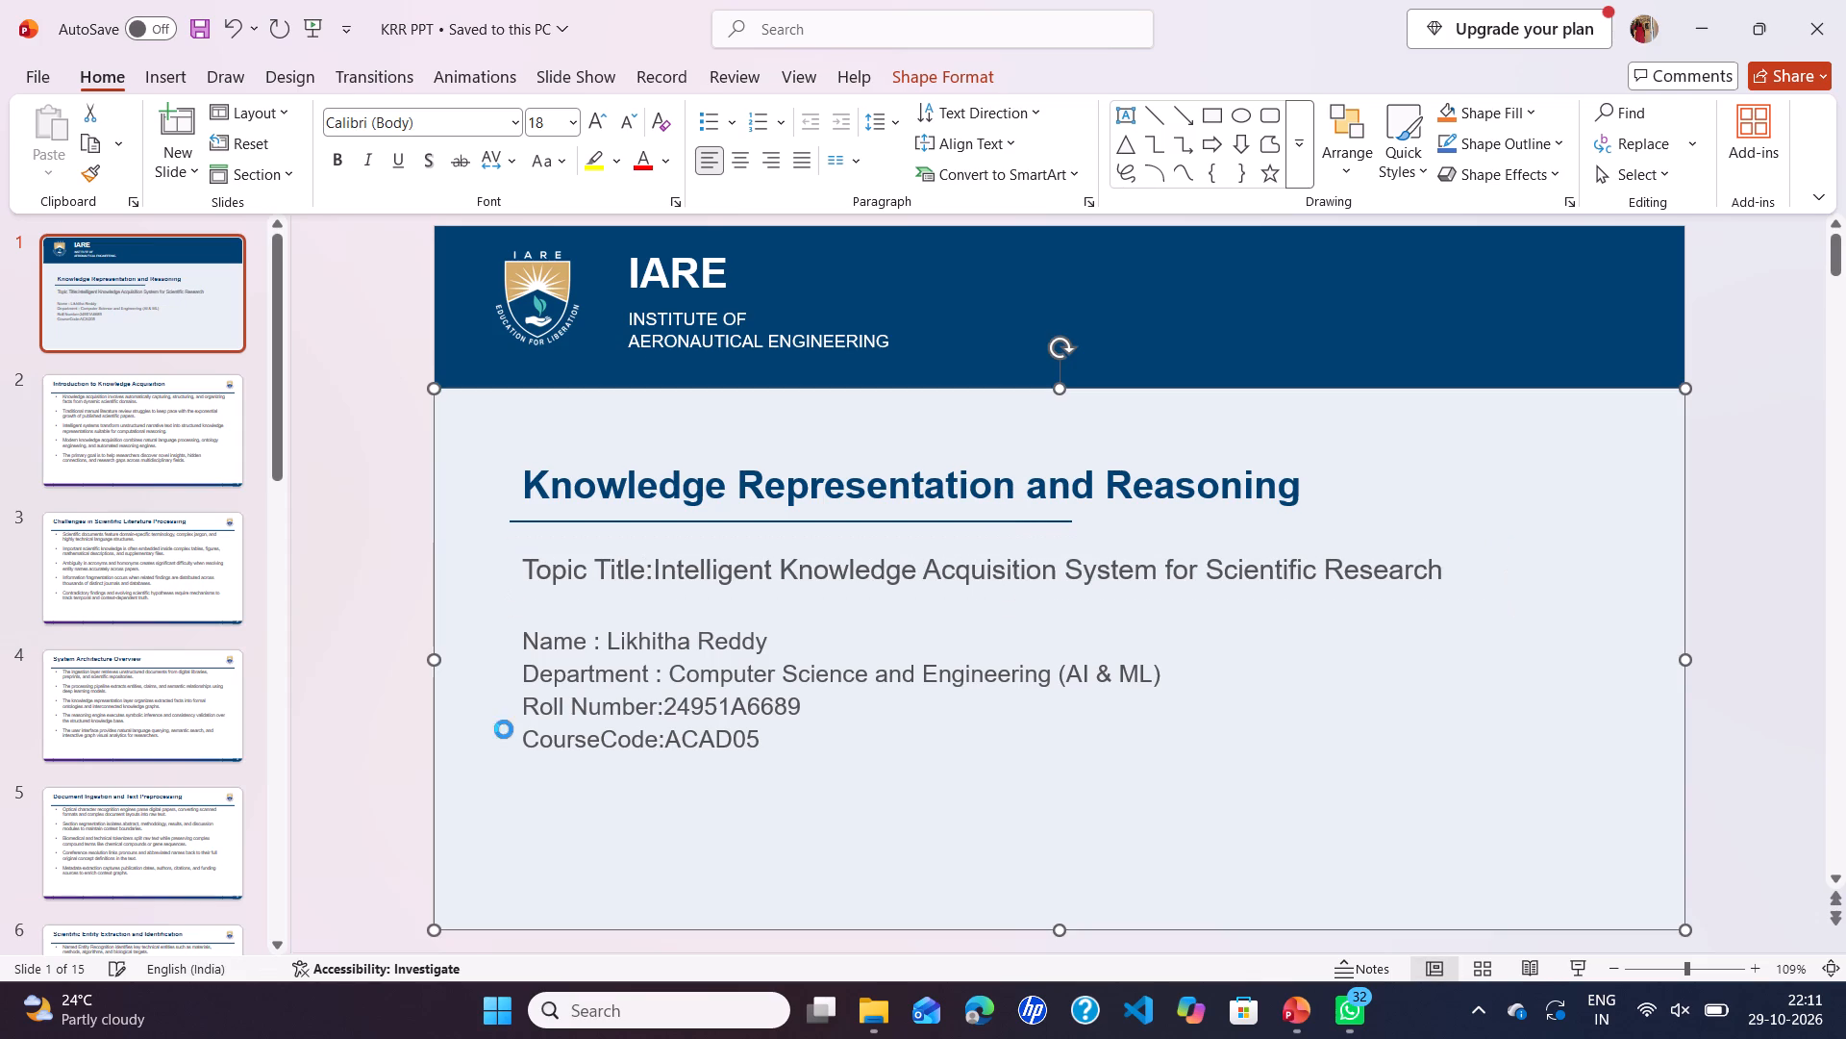
{"action": "key", "text": "ctrl+s"}
Save a copy of the presentation in the Downloads folder under the name "KRR PPT final".
{"action": "left_click", "coordinate": [21, 70]}
{"action": "left_click", "coordinate": [115, 445]}
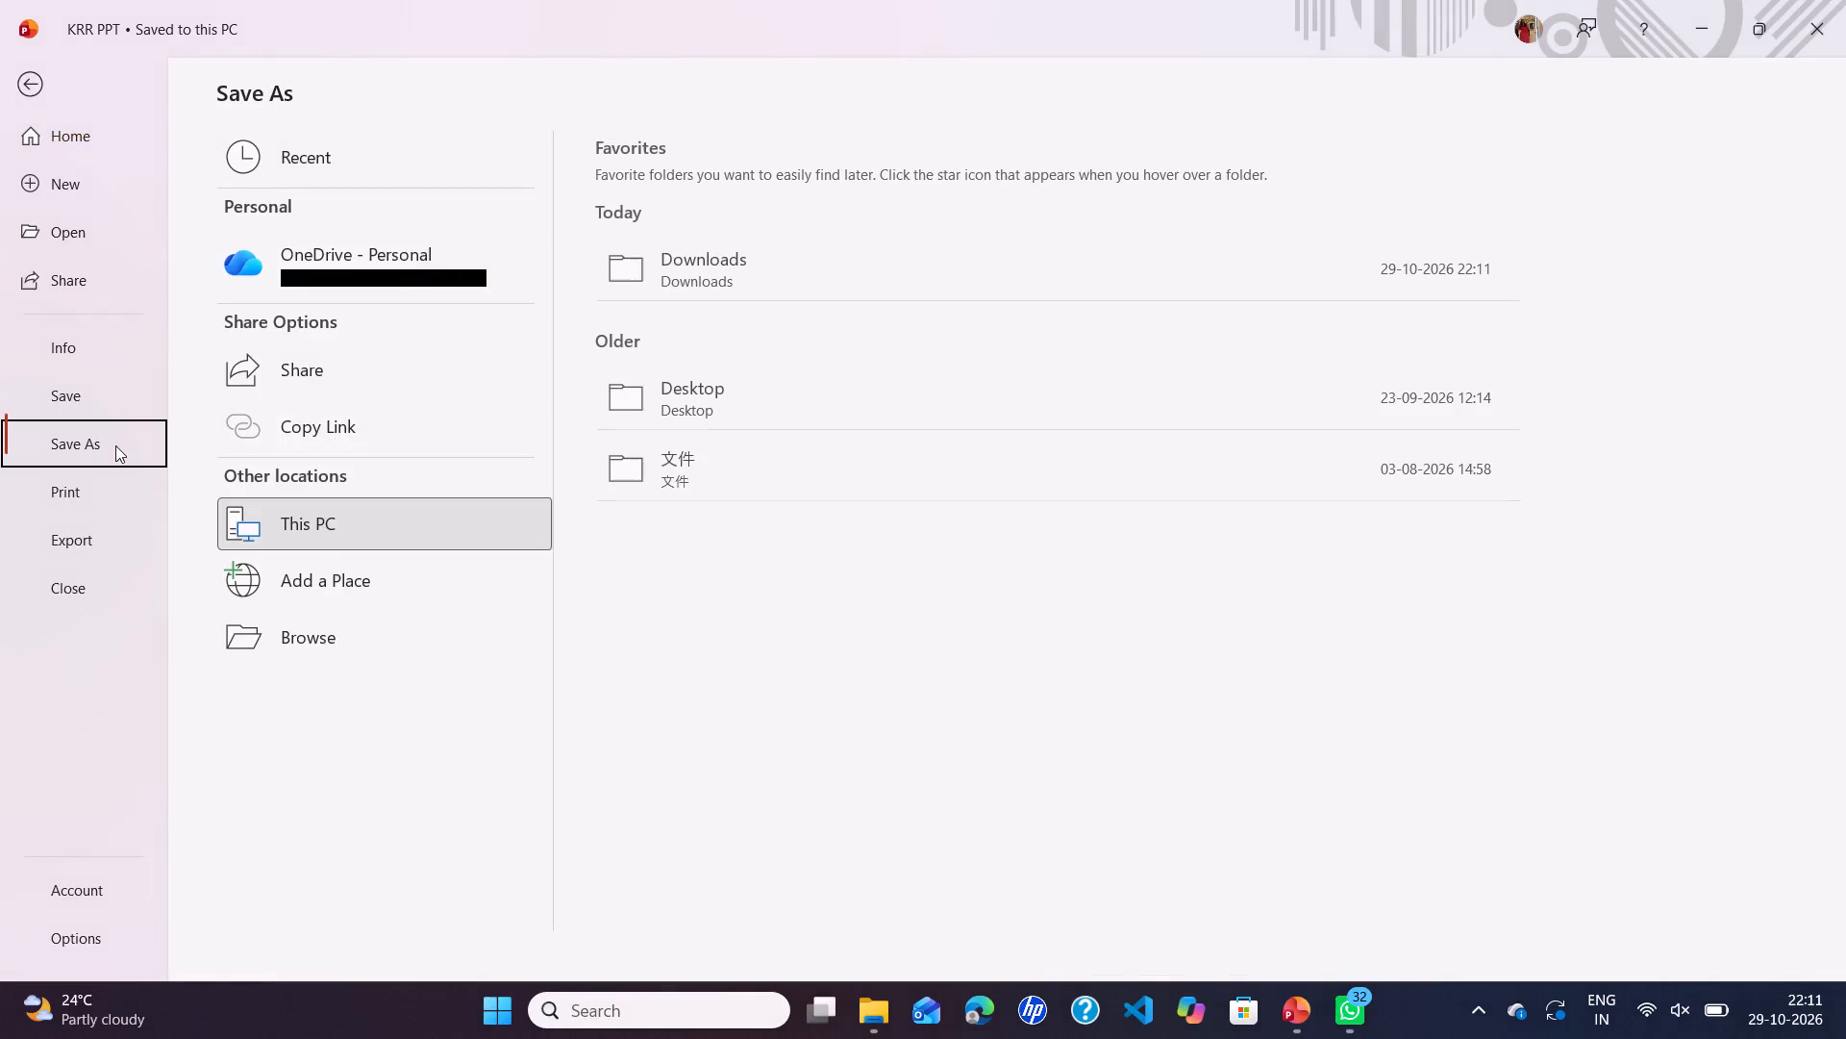
{"action": "left_click", "coordinate": [324, 627]}
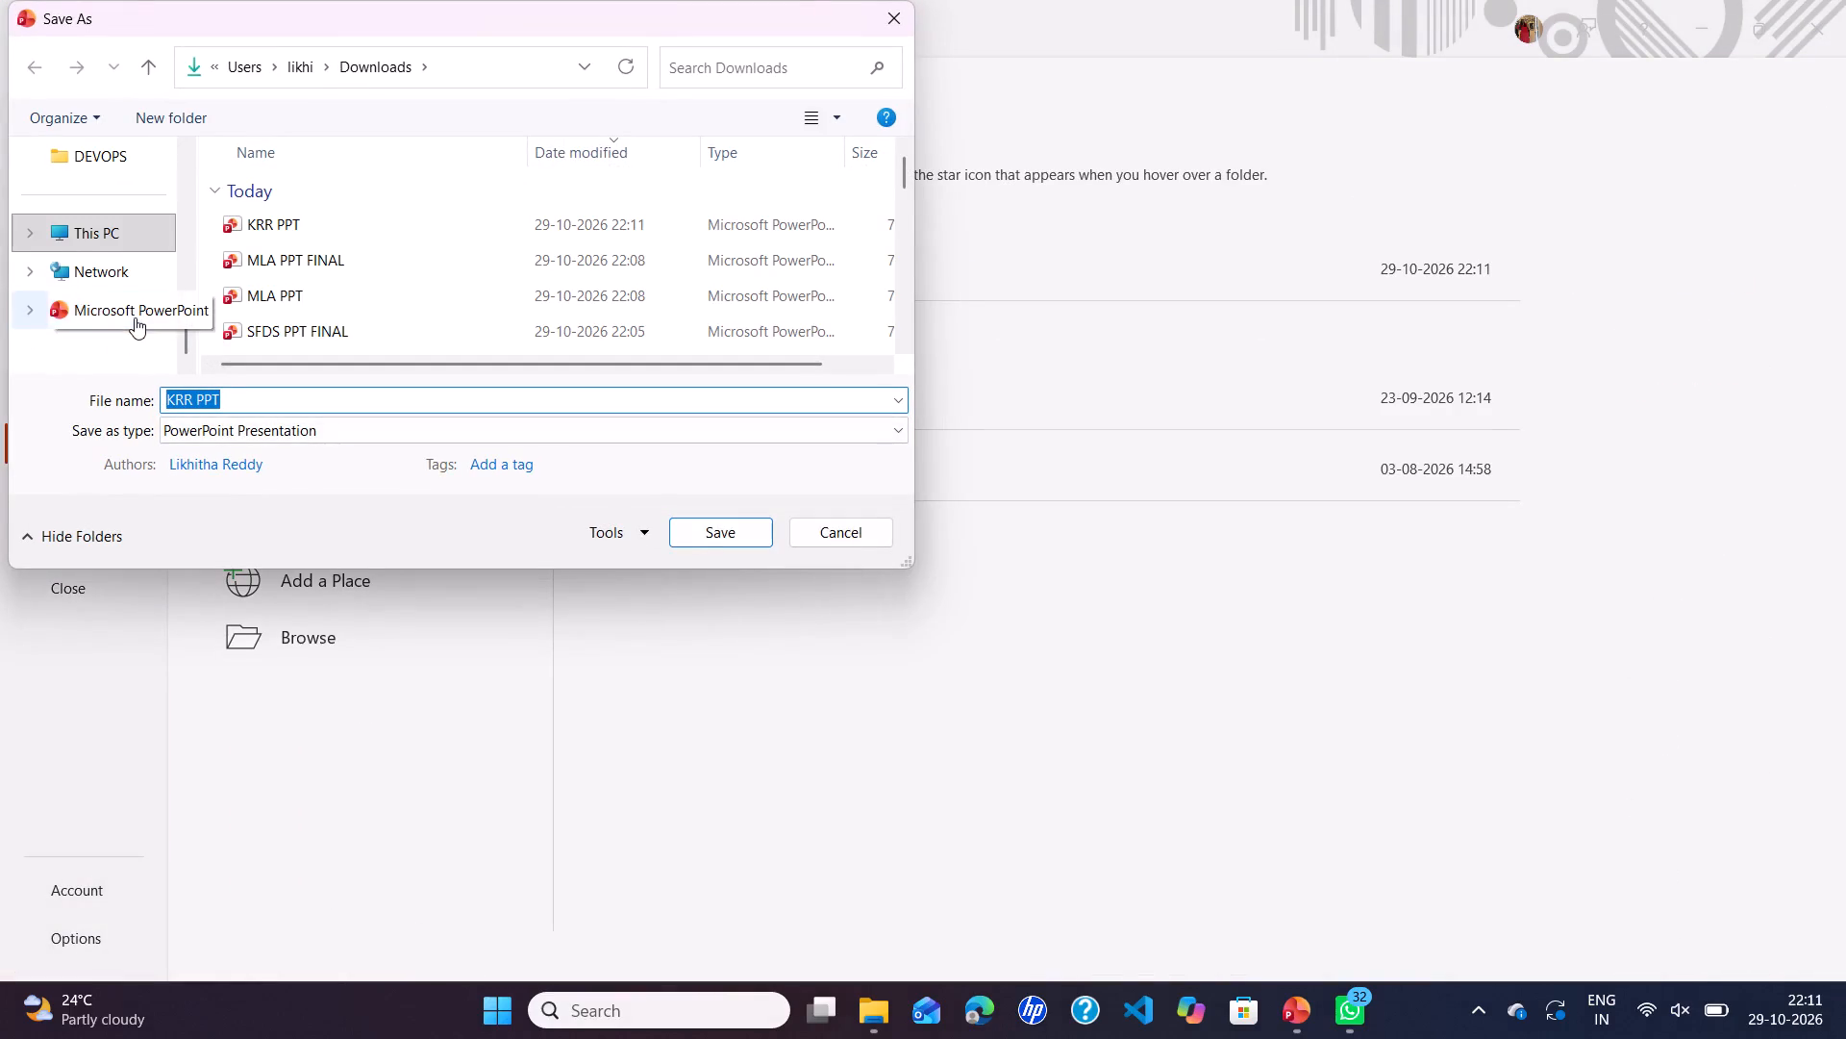
{"action": "left_click", "coordinate": [118, 367]}
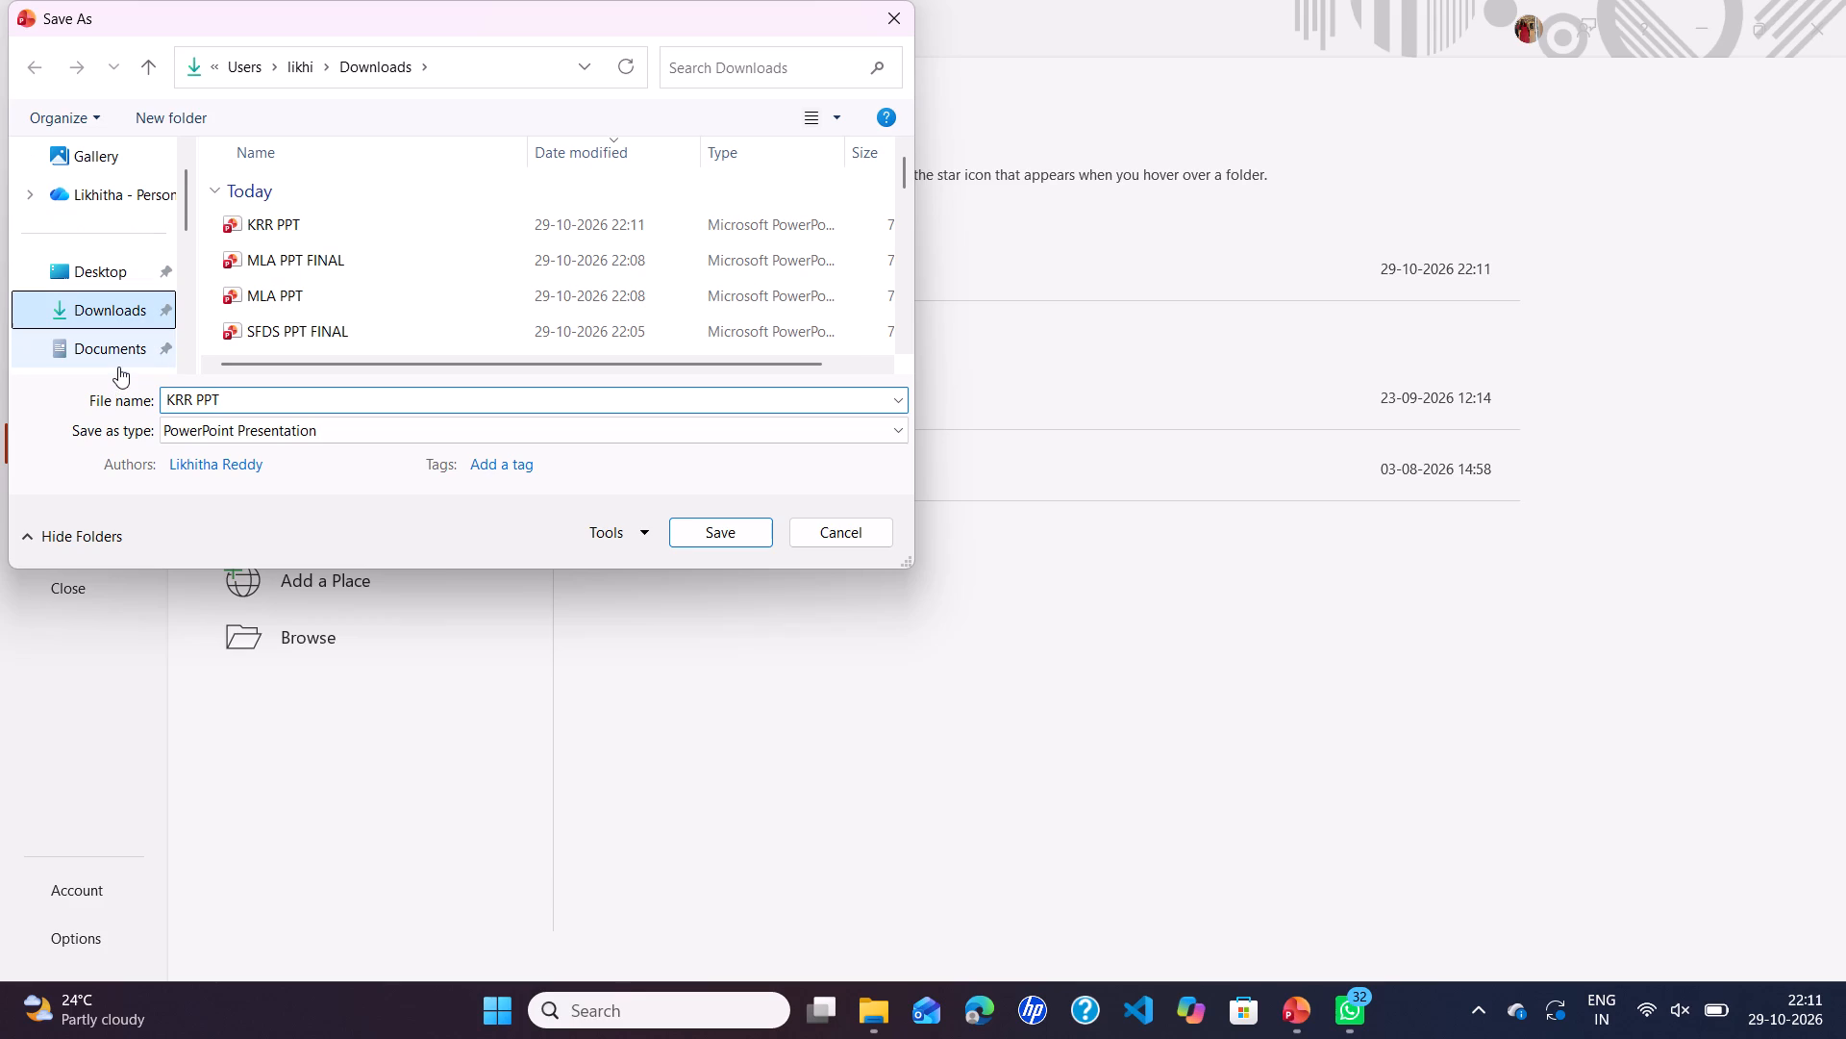
{"action": "left_click", "coordinate": [405, 407]}
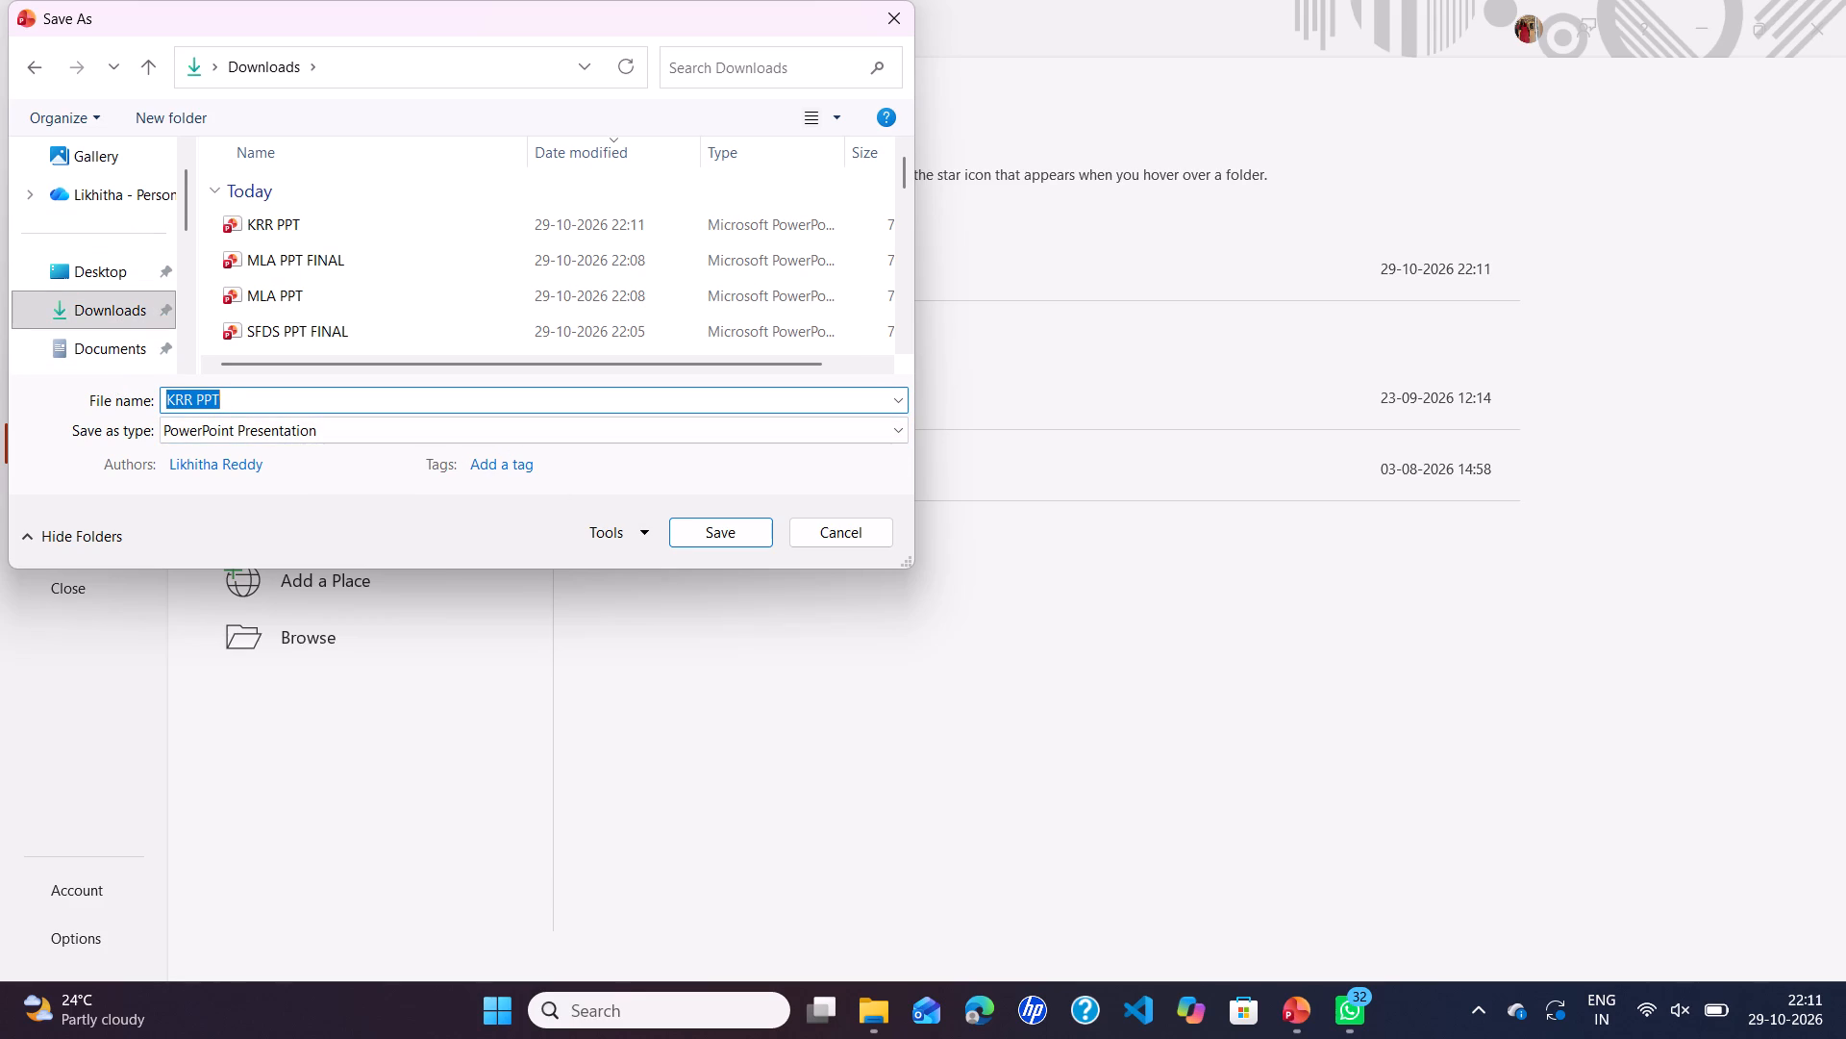
{"action": "left_click", "coordinate": [421, 399]}
{"action": "key", "text": "space"}
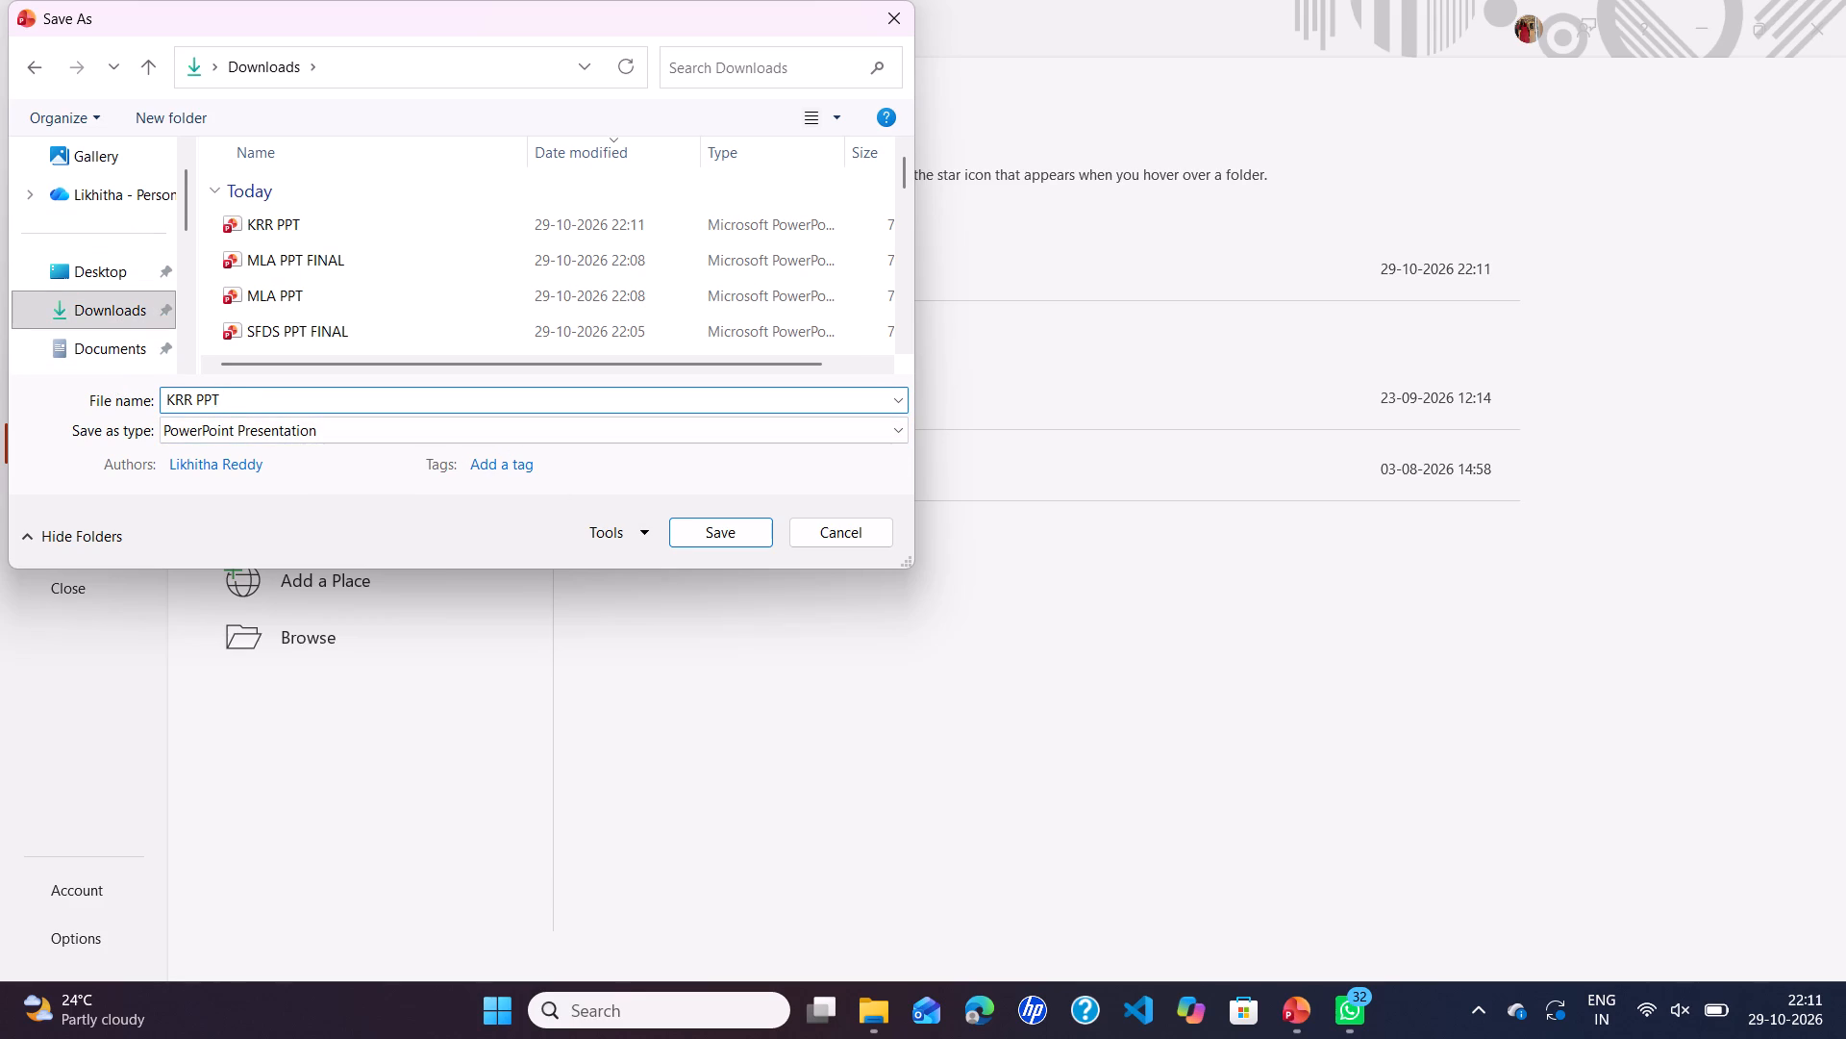
{"action": "type", "text": "fina;"}
{"action": "key", "text": "BackSpace"}
{"action": "key", "text": "l"}
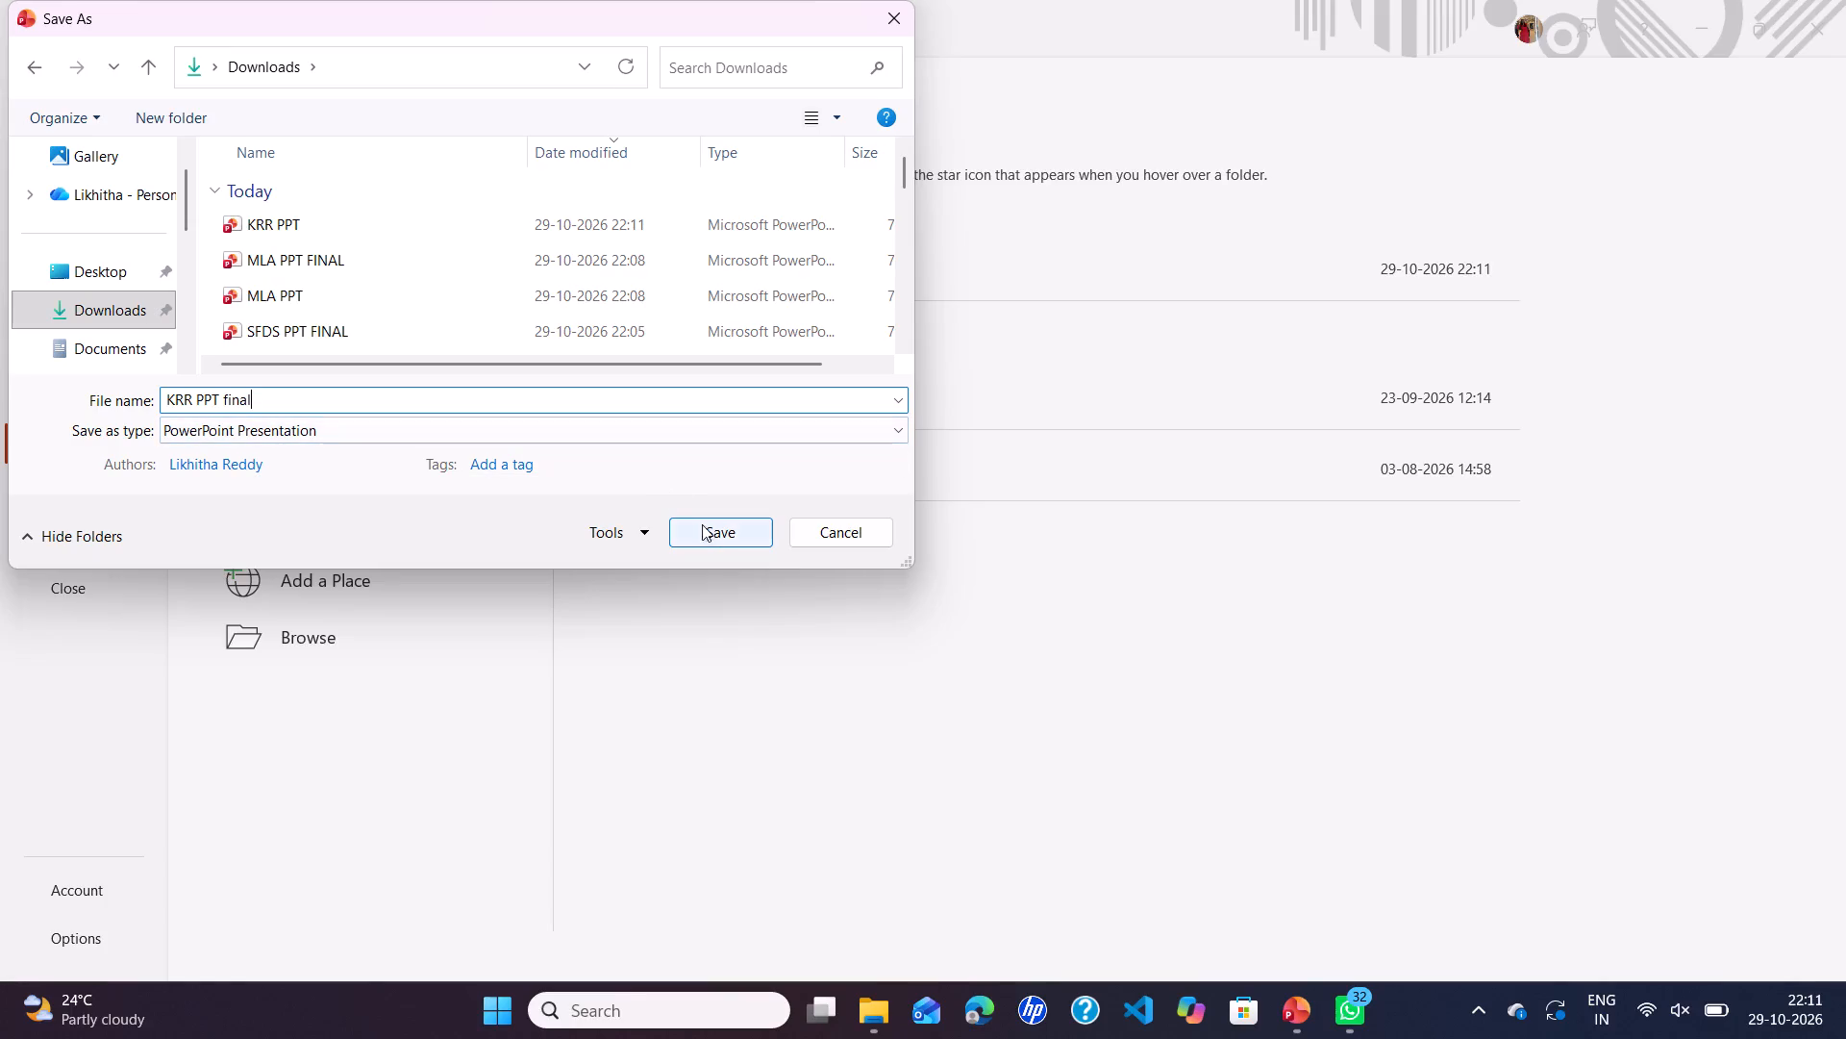
{"action": "left_click", "coordinate": [713, 536]}
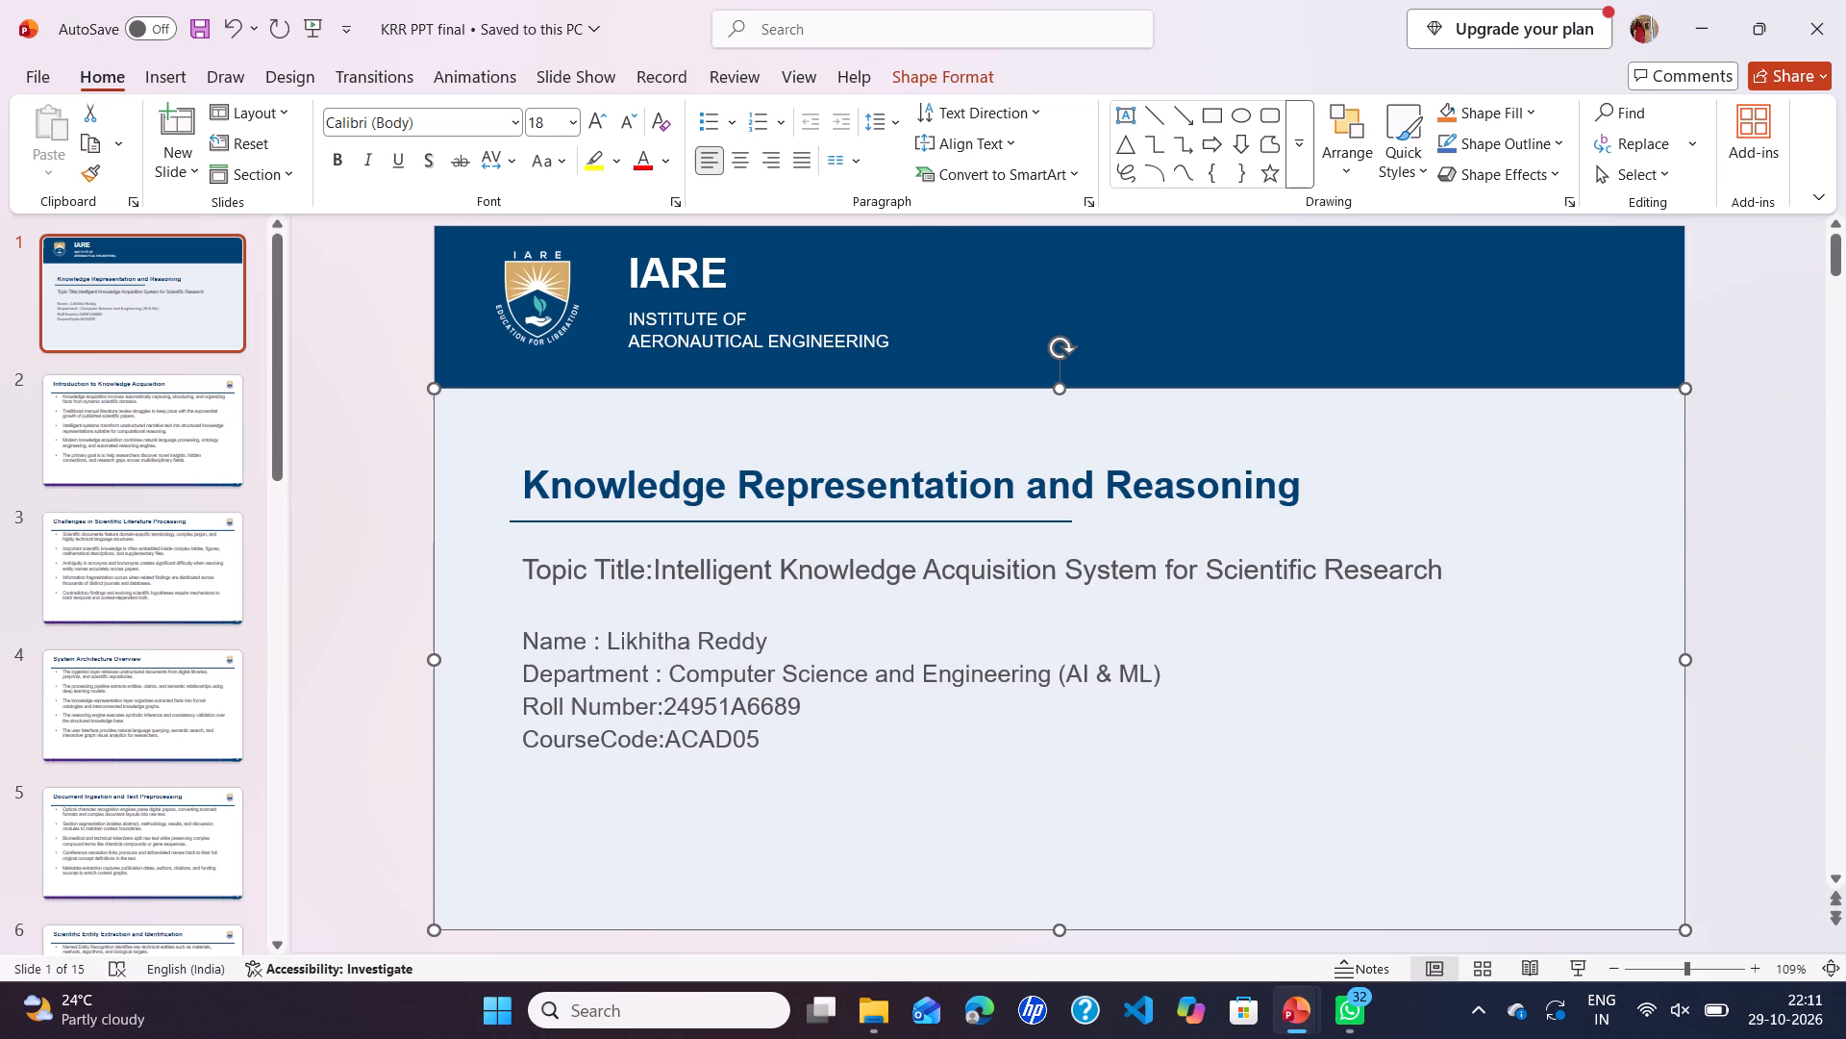
Delete the "Institute of Aeronautical Engineering" line beneath "Thank You" on the closing slide.
{"action": "scroll", "coordinate": [208, 663], "scroll_direction": "down", "scroll_amount": 20}
{"action": "scroll", "coordinate": [208, 663], "scroll_direction": "down", "scroll_amount": 4}
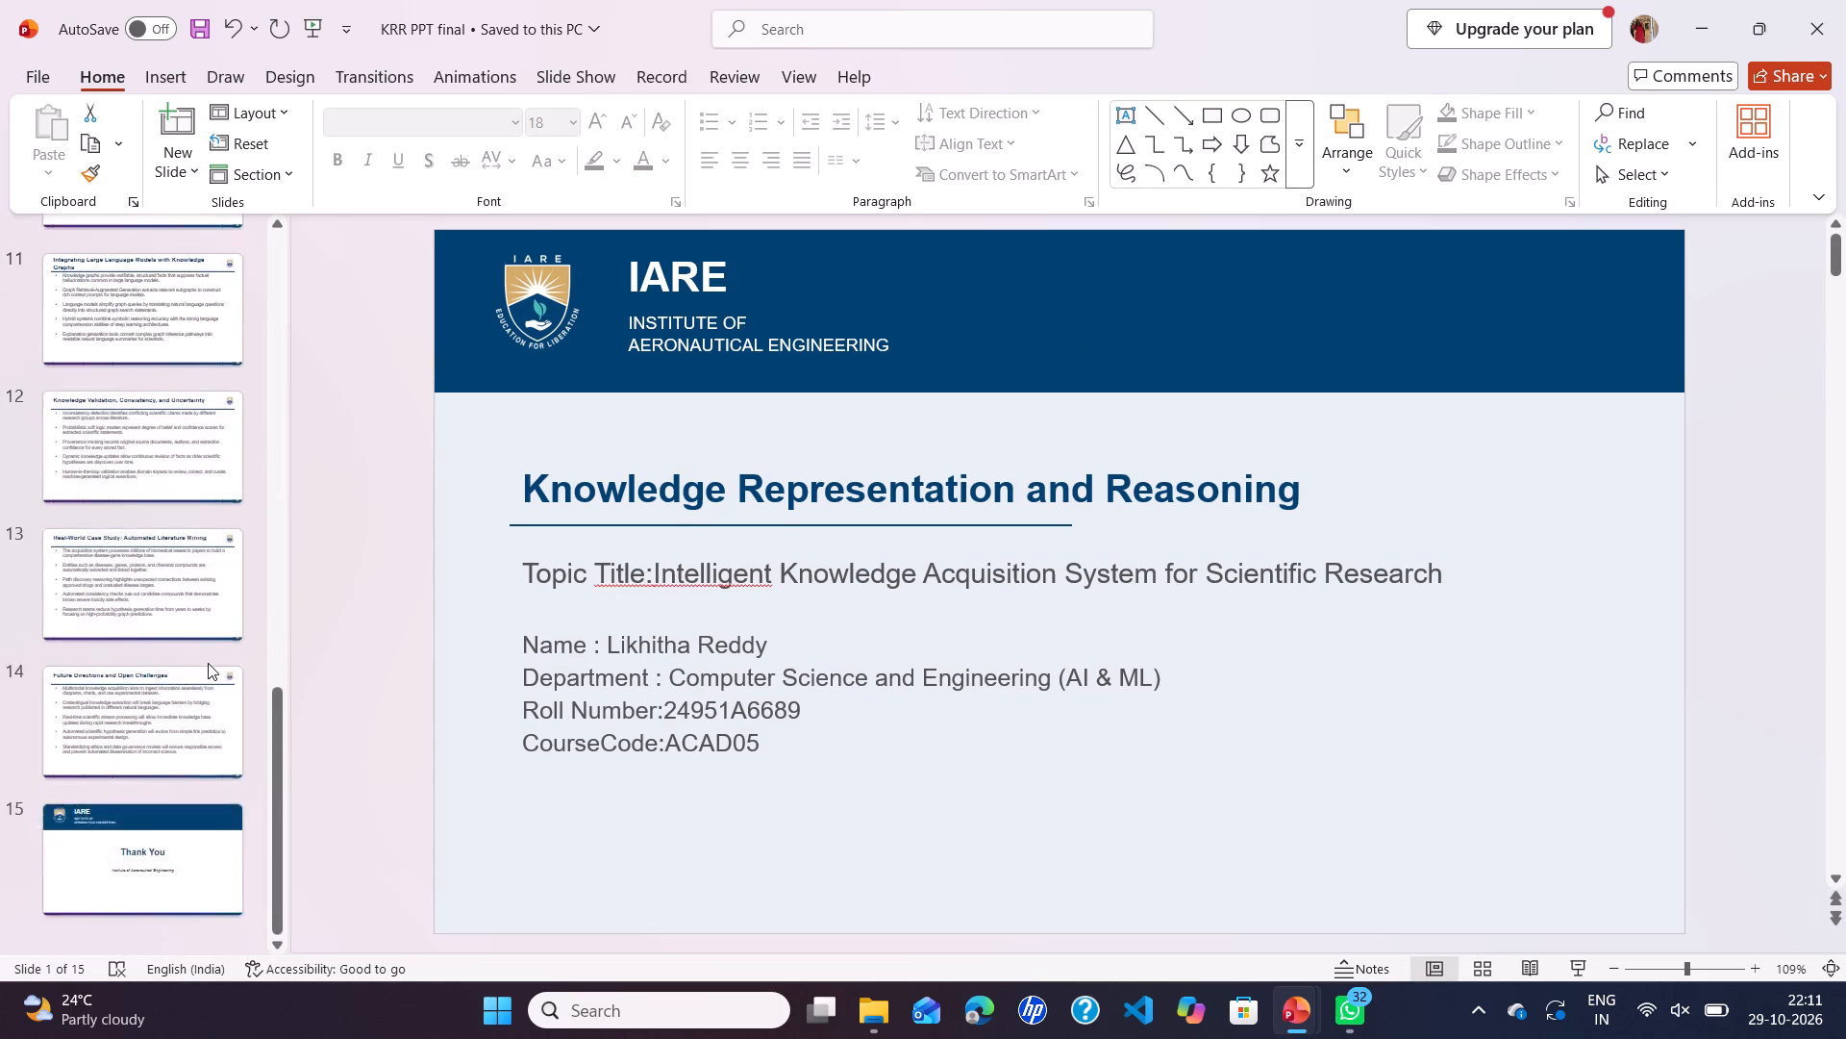
{"action": "left_click", "coordinate": [150, 885]}
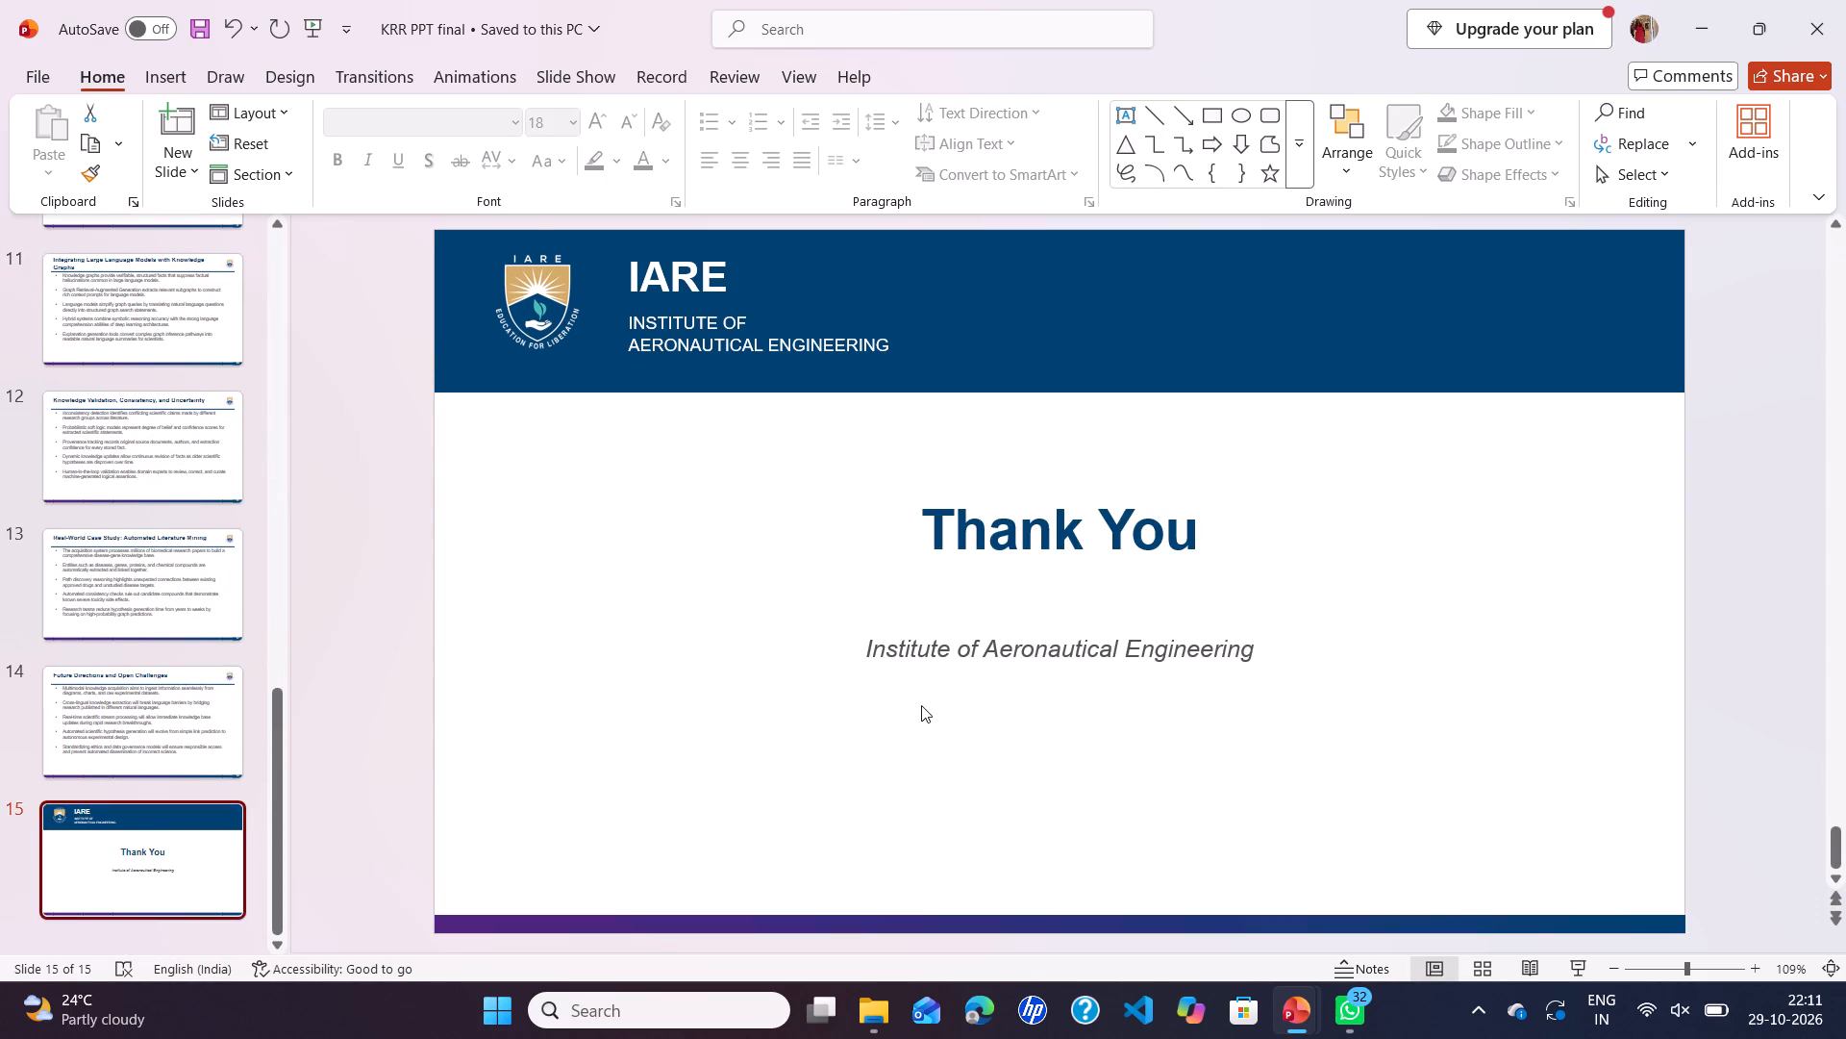
{"action": "left_click", "coordinate": [871, 648]}
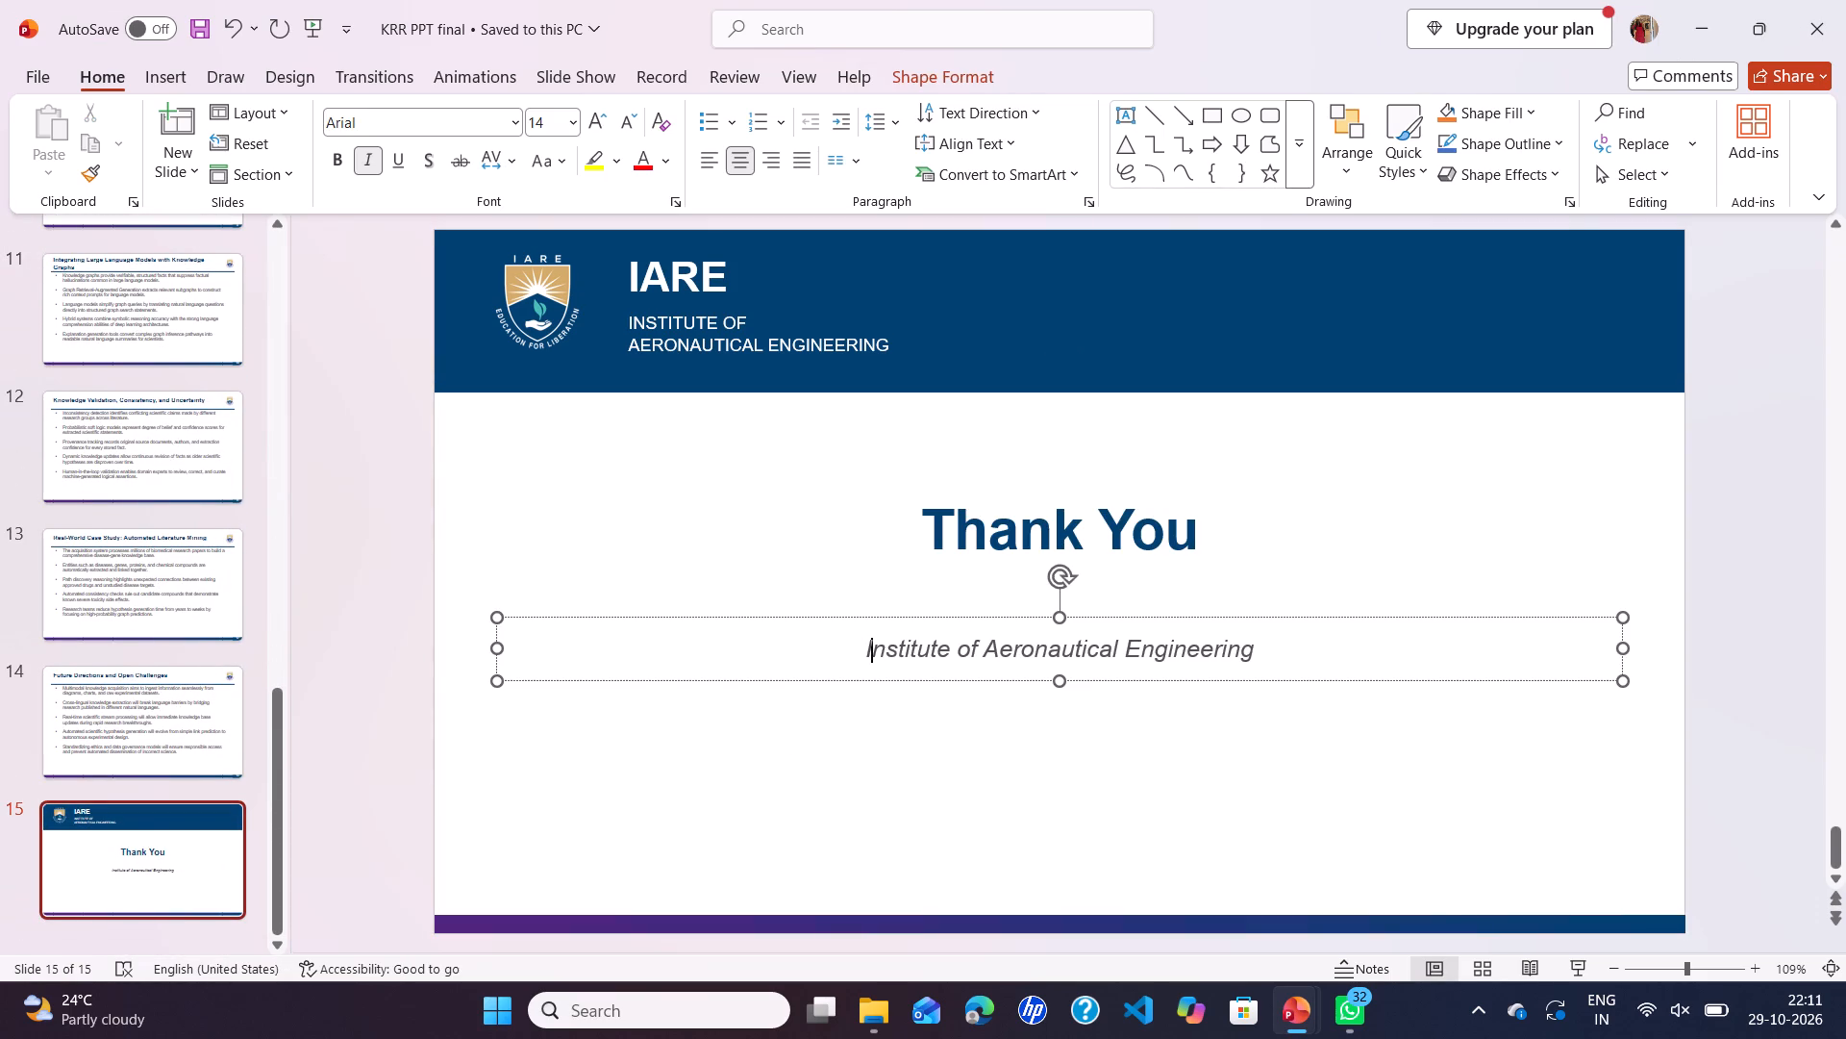
{"action": "left_click", "coordinate": [871, 648]}
{"action": "key", "text": "Right"}
{"action": "key", "text": "Right"}
{"action": "key", "text": "Right"}
{"action": "key", "text": "Right"}
{"action": "key", "text": "Right"}
{"action": "key", "text": "Right"}
{"action": "key", "text": "Right"}
{"action": "key", "text": "Right"}
{"action": "key", "text": "Right"}
{"action": "key", "text": "Right"}
{"action": "key", "text": "Right"}
{"action": "key", "text": "Right"}
{"action": "key", "text": "Right"}
{"action": "key", "text": "Right"}
{"action": "key", "text": "Right"}
{"action": "key", "text": "Right"}
{"action": "key", "text": "Right"}
{"action": "key", "text": "Right"}
{"action": "key", "text": "Right"}
{"action": "key", "text": "Right"}
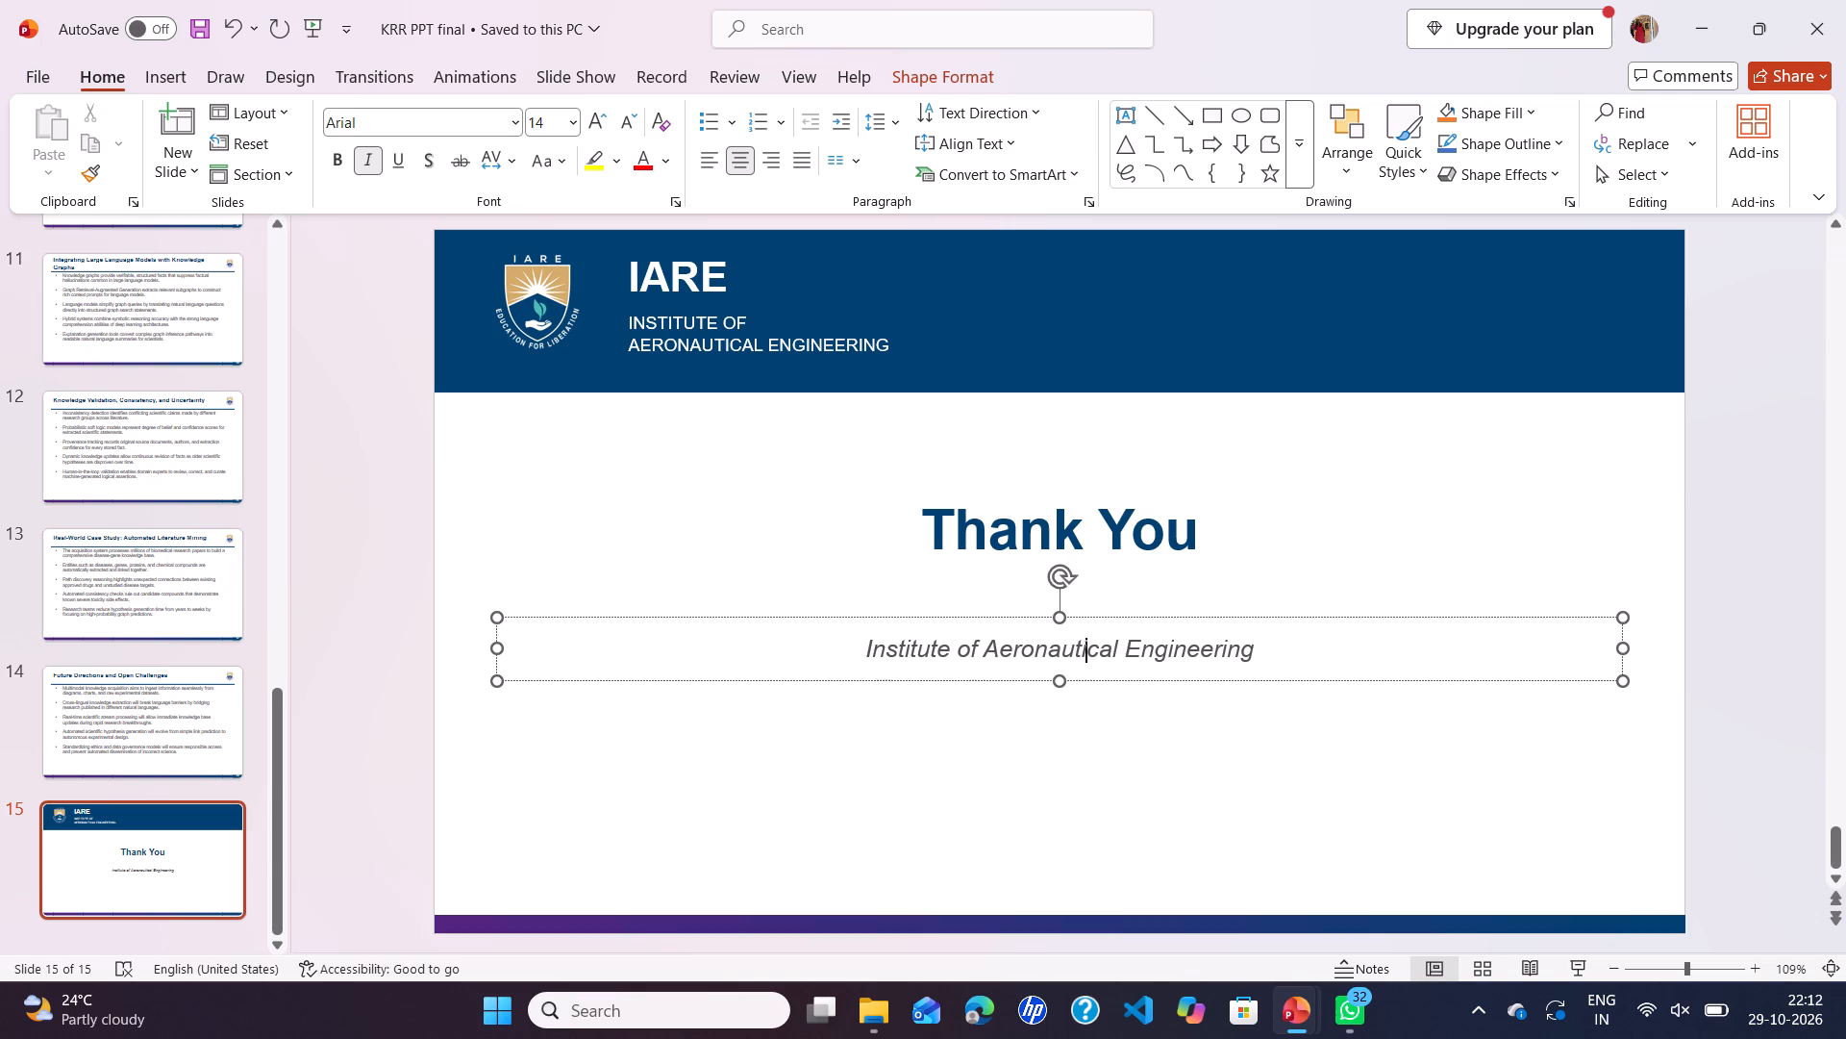
{"action": "key", "text": "Right"}
{"action": "key", "text": "Right"}
{"action": "key", "text": "Right"}
{"action": "key", "text": "Right"}
{"action": "key", "text": "BackSpace"}
{"action": "key", "text": "BackSpace"}
{"action": "key", "text": "BackSpace"}
{"action": "key", "text": "BackSpace"}
{"action": "key", "text": "BackSpace"}
{"action": "key", "text": "BackSpace"}
{"action": "key", "text": "BackSpace"}
{"action": "key", "text": "BackSpace"}
{"action": "key", "text": "BackSpace"}
{"action": "key", "text": "BackSpace"}
{"action": "key", "text": "BackSpace"}
{"action": "key", "text": "BackSpace"}
{"action": "key", "text": "BackSpace"}
{"action": "key", "text": "BackSpace"}
{"action": "key", "text": "BackSpace"}
{"action": "key", "text": "BackSpace"}
{"action": "key", "text": "BackSpace"}
{"action": "key", "text": "BackSpace"}
{"action": "key", "text": "BackSpace"}
{"action": "key", "text": "BackSpace"}
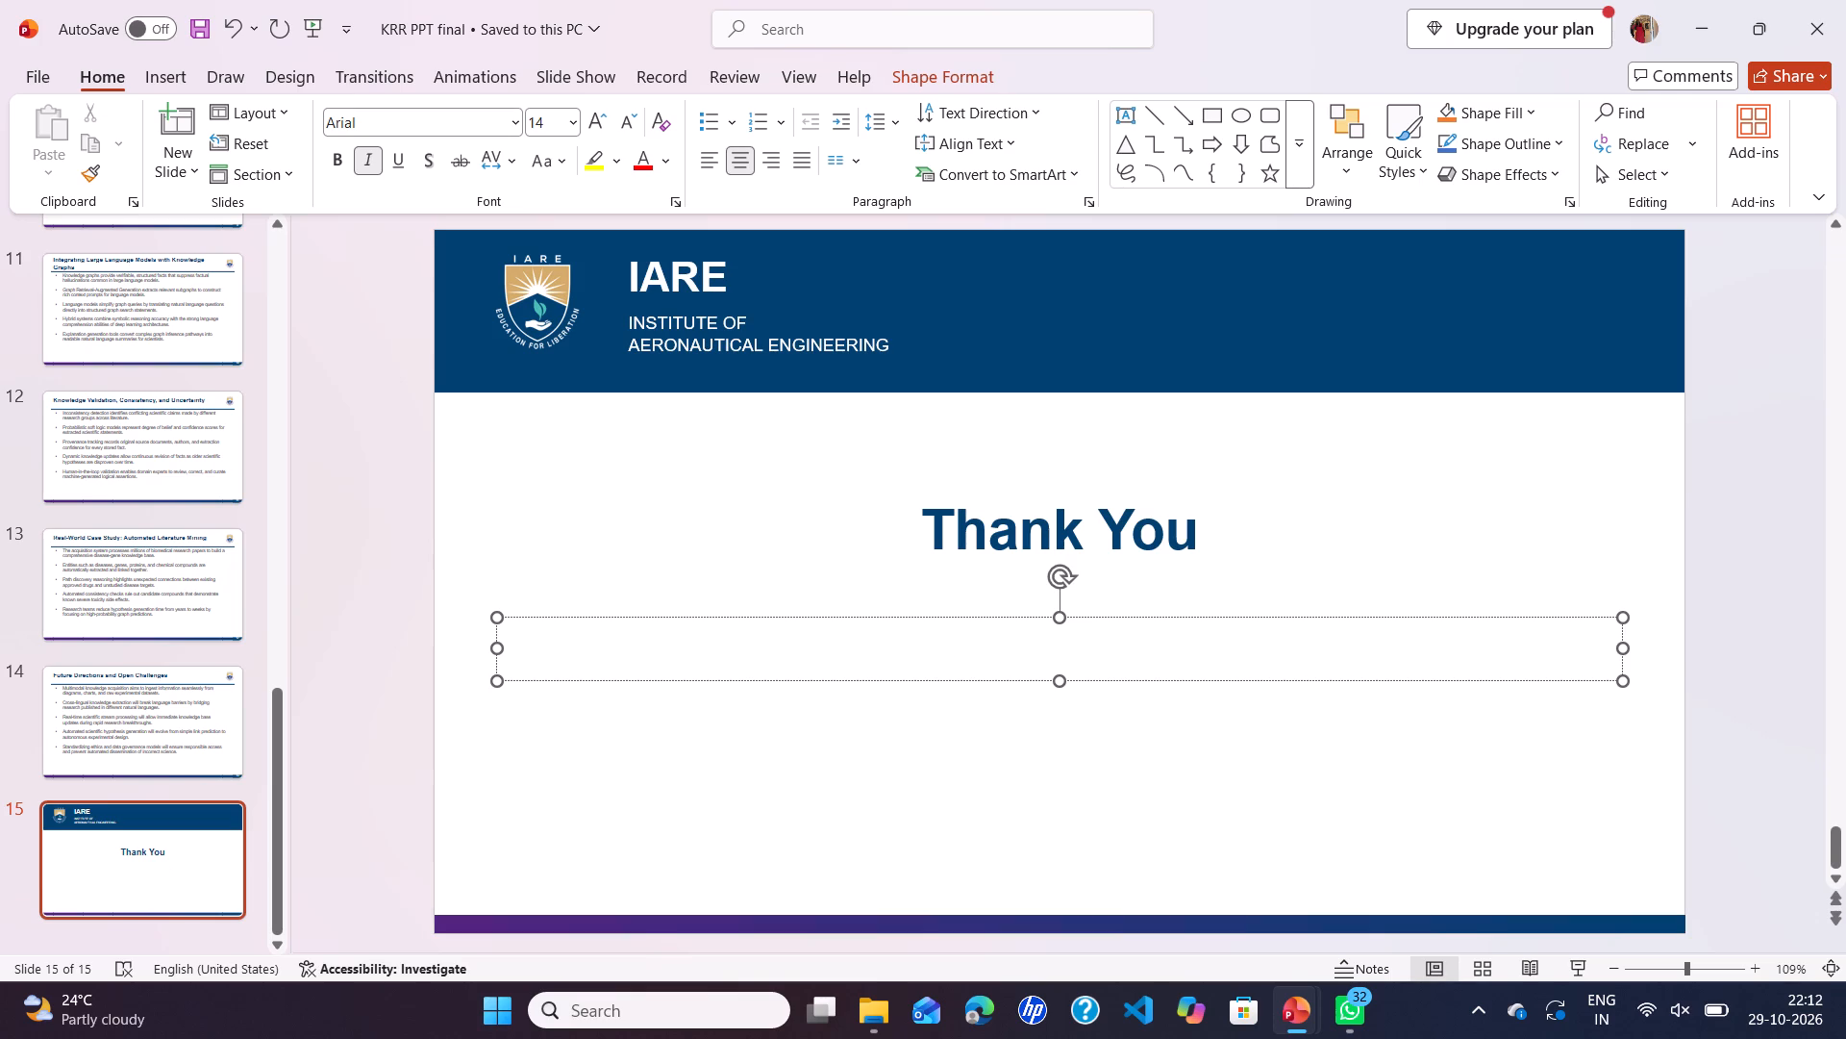
Save the final copy with the cleaned-up closing slide and deselect the emptied text box.
{"action": "key", "text": "ctrl+s"}
{"action": "key", "text": "ctrl+s"}
{"action": "key", "text": "ctrl+s"}
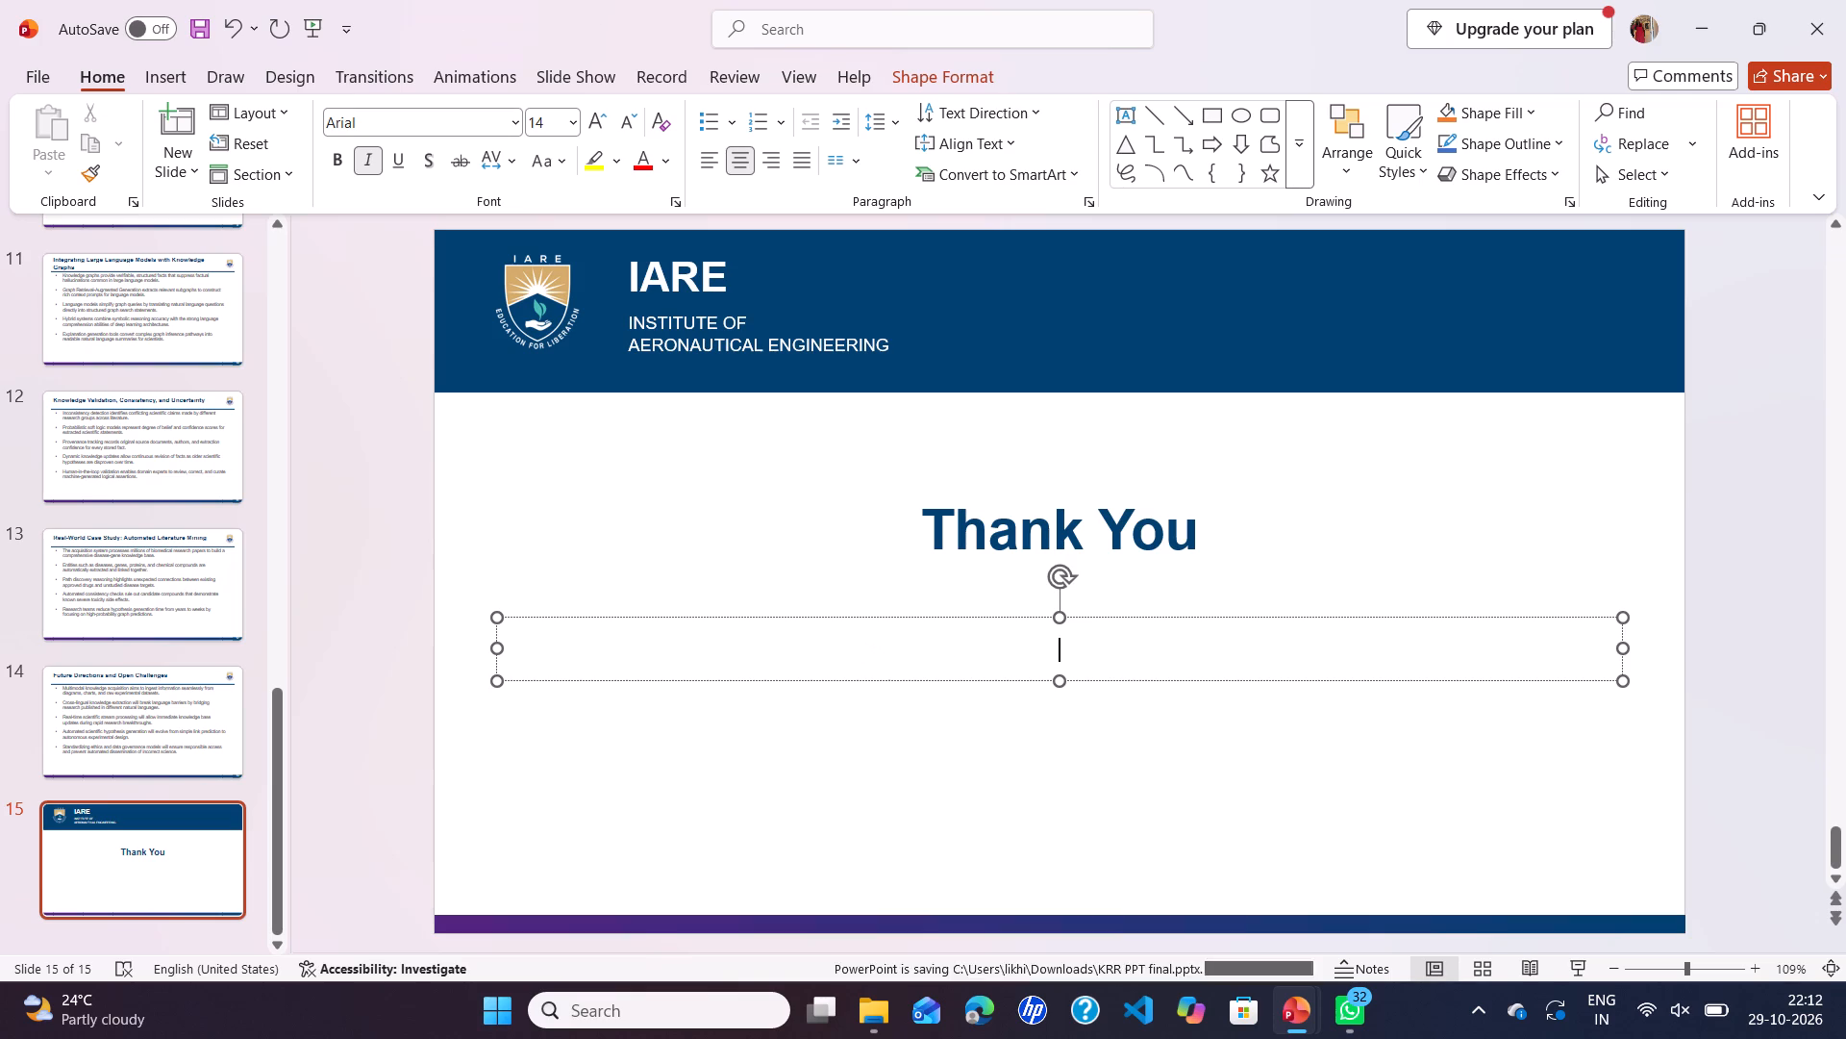
{"action": "left_click", "coordinate": [388, 453]}
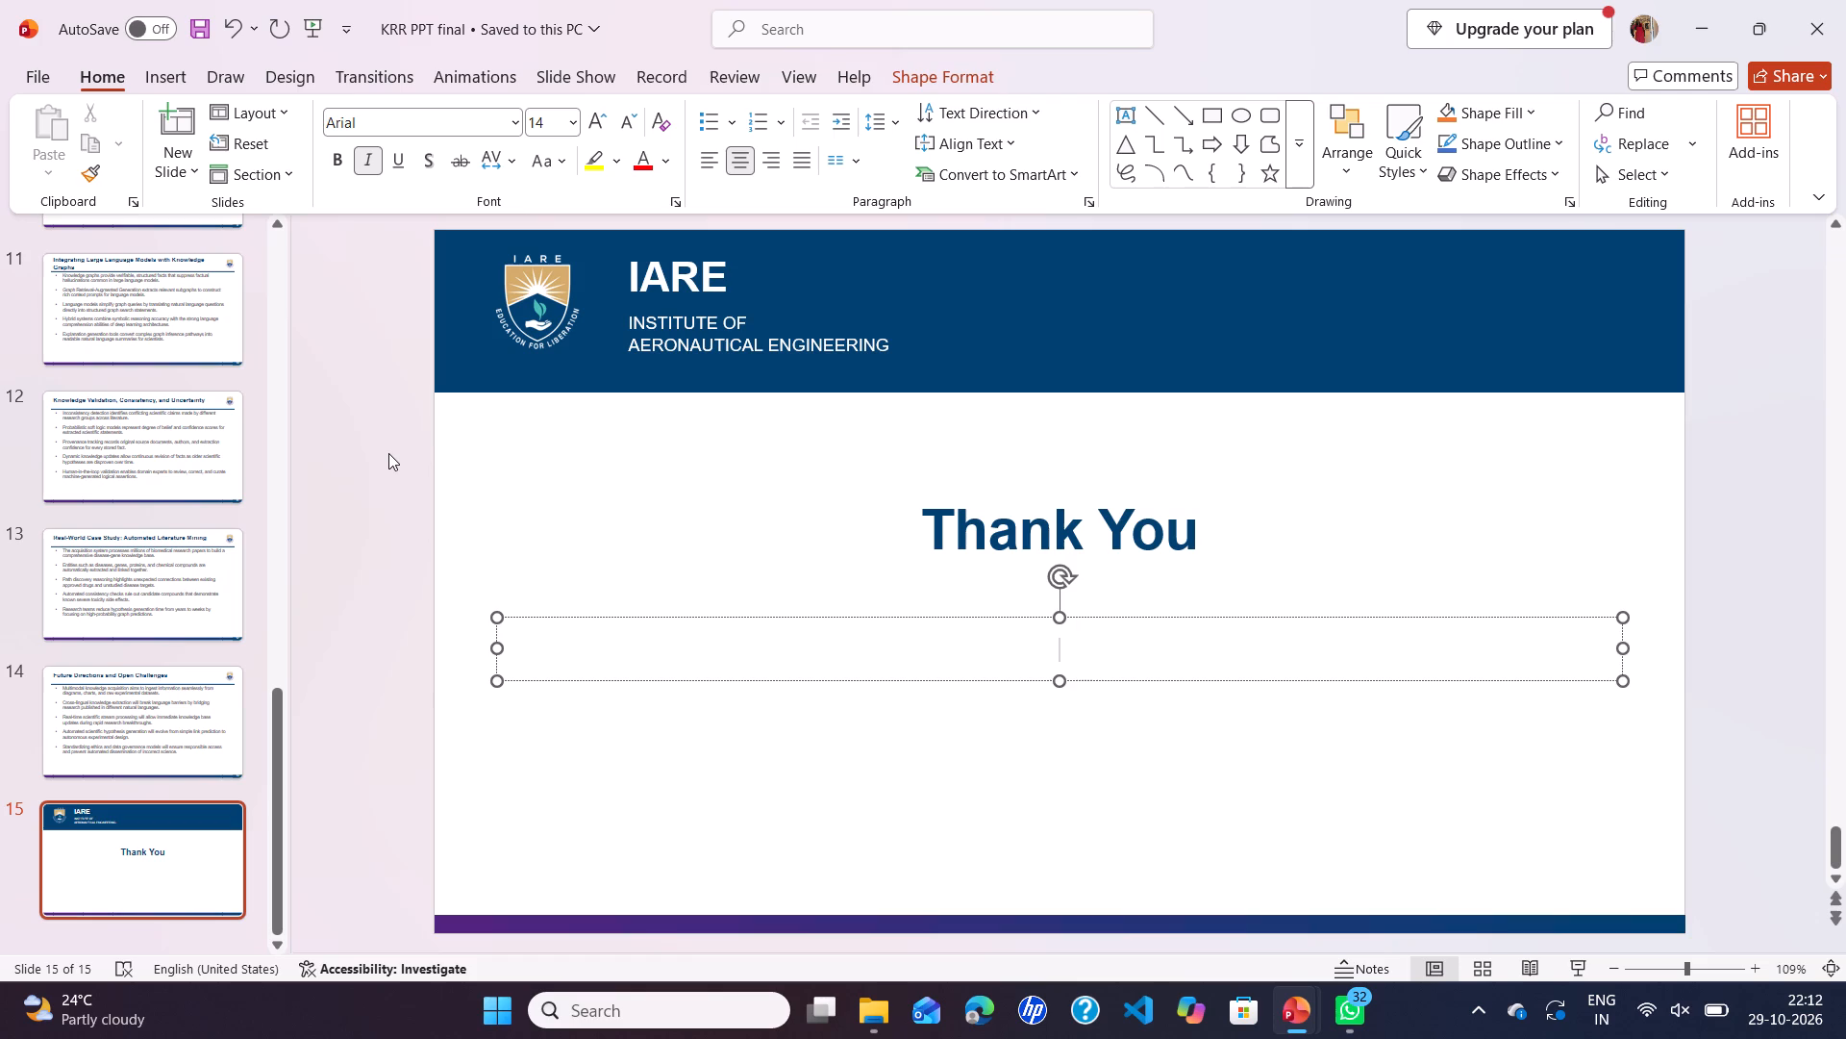
{"action": "key", "text": "ctrl+s"}
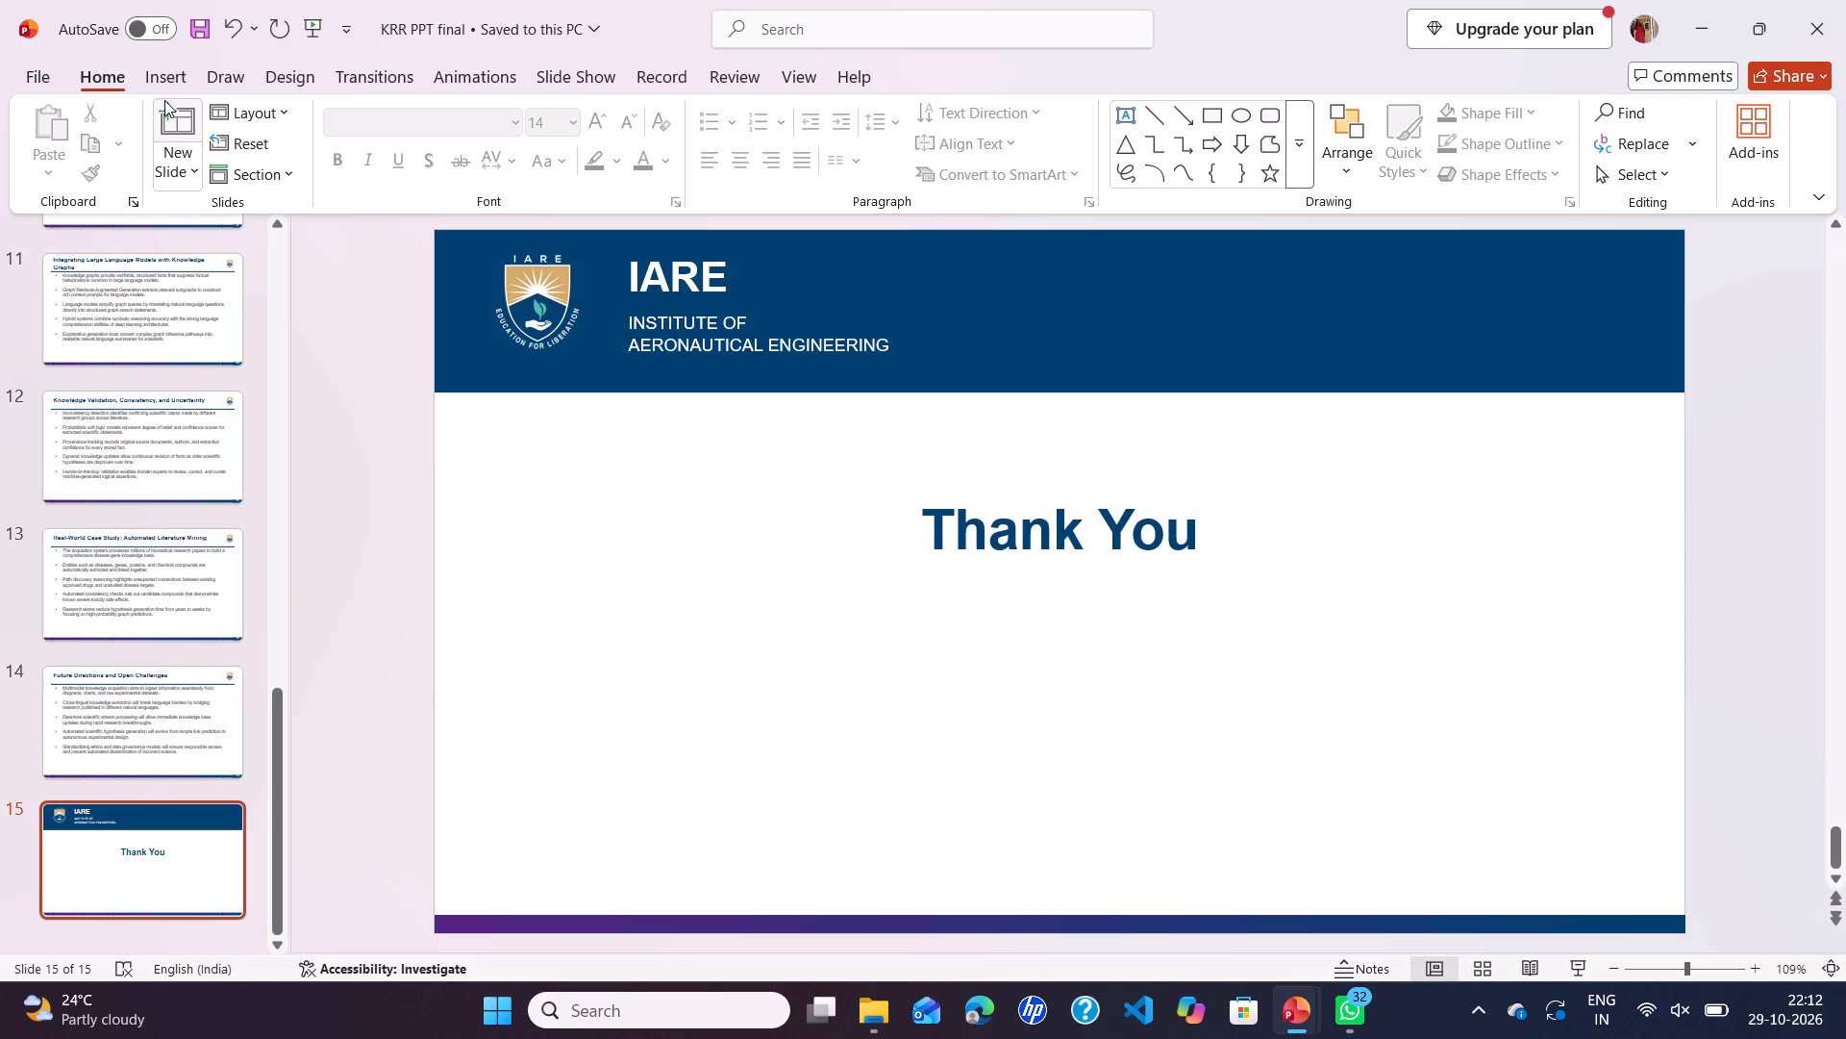
Go back to the start of the slide list and minimize the final copy's window.
{"action": "scroll", "coordinate": [160, 272], "scroll_direction": "up", "scroll_amount": 14}
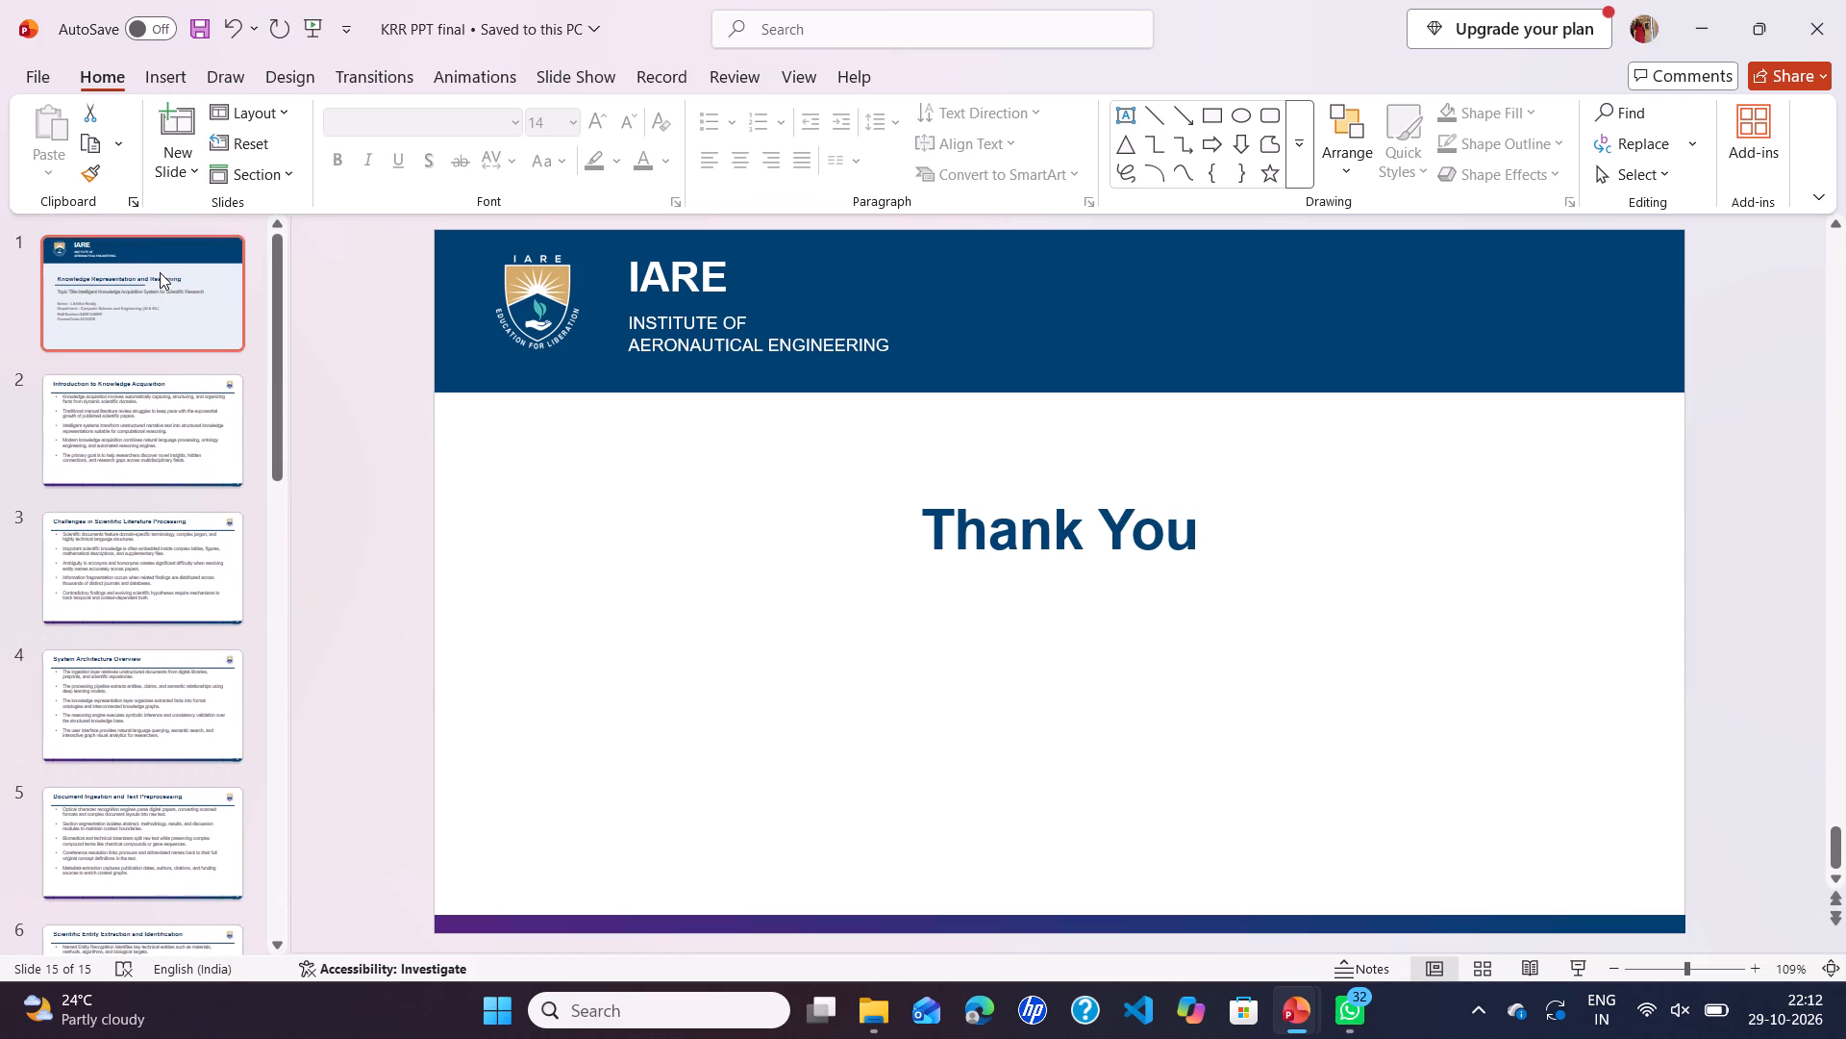
{"action": "left_click", "coordinate": [1691, 40]}
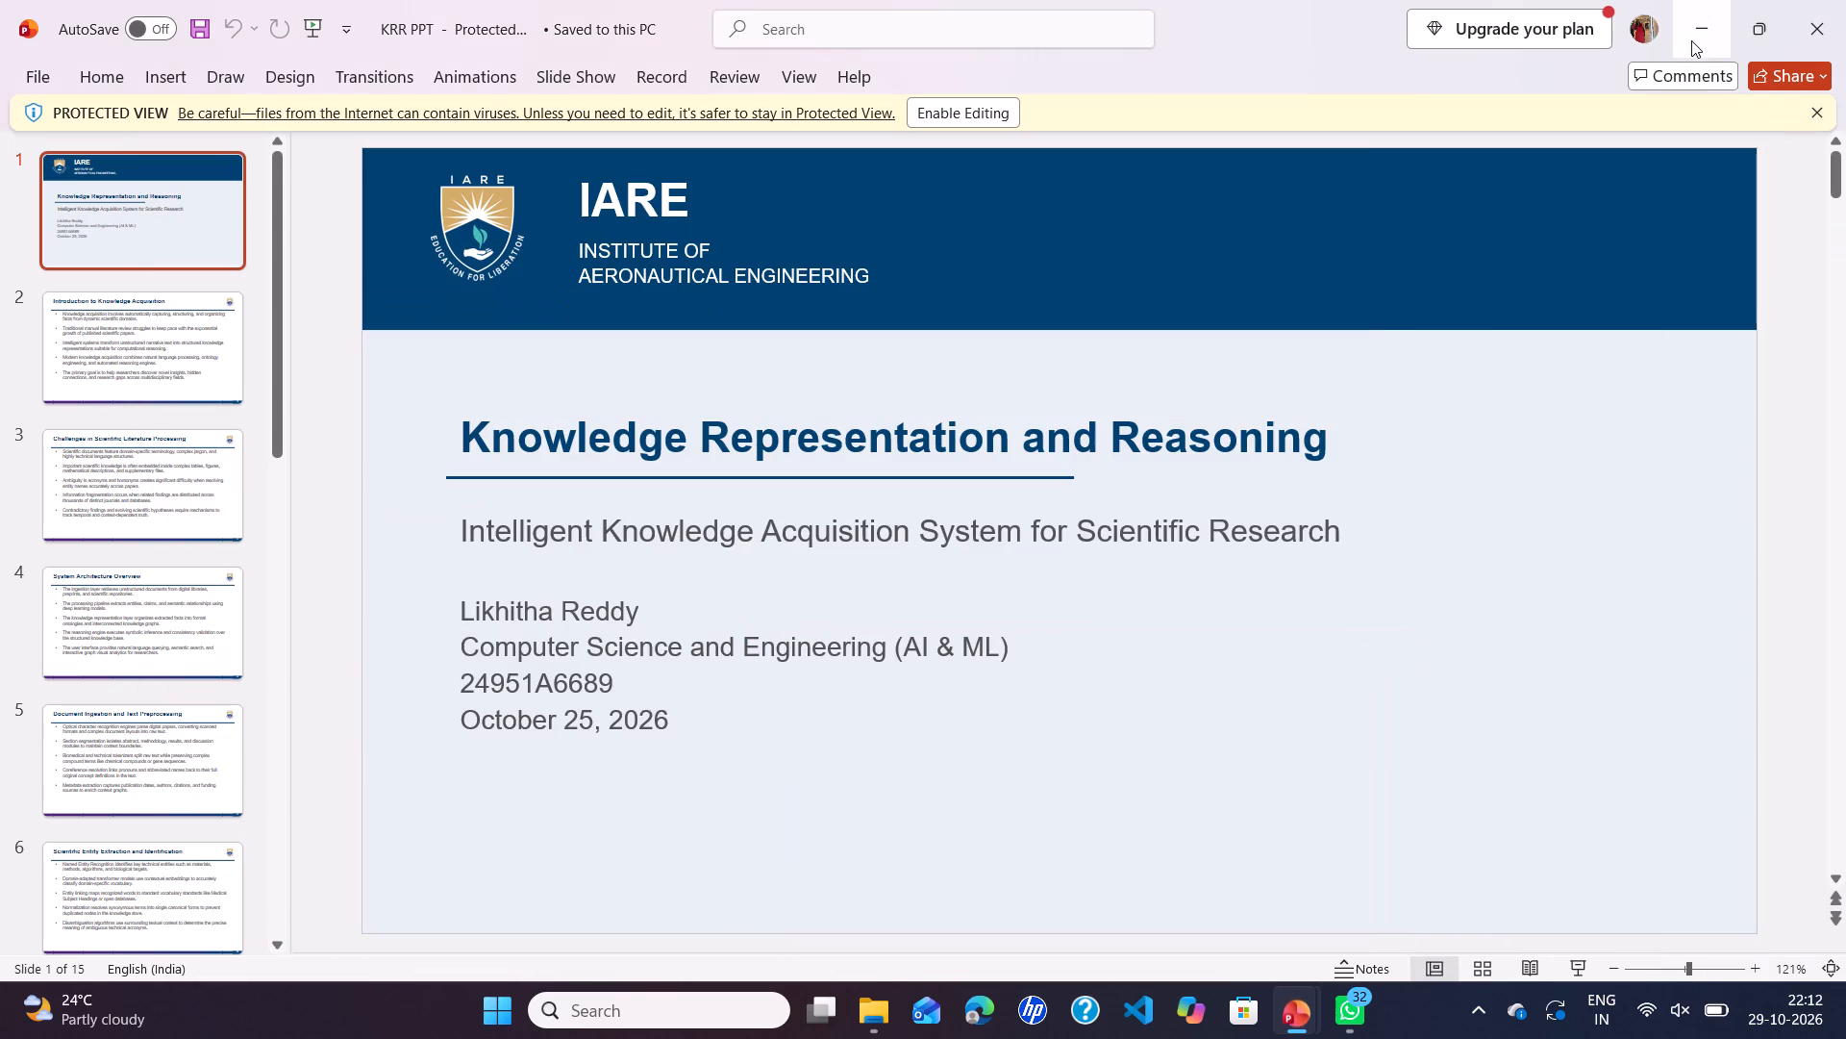
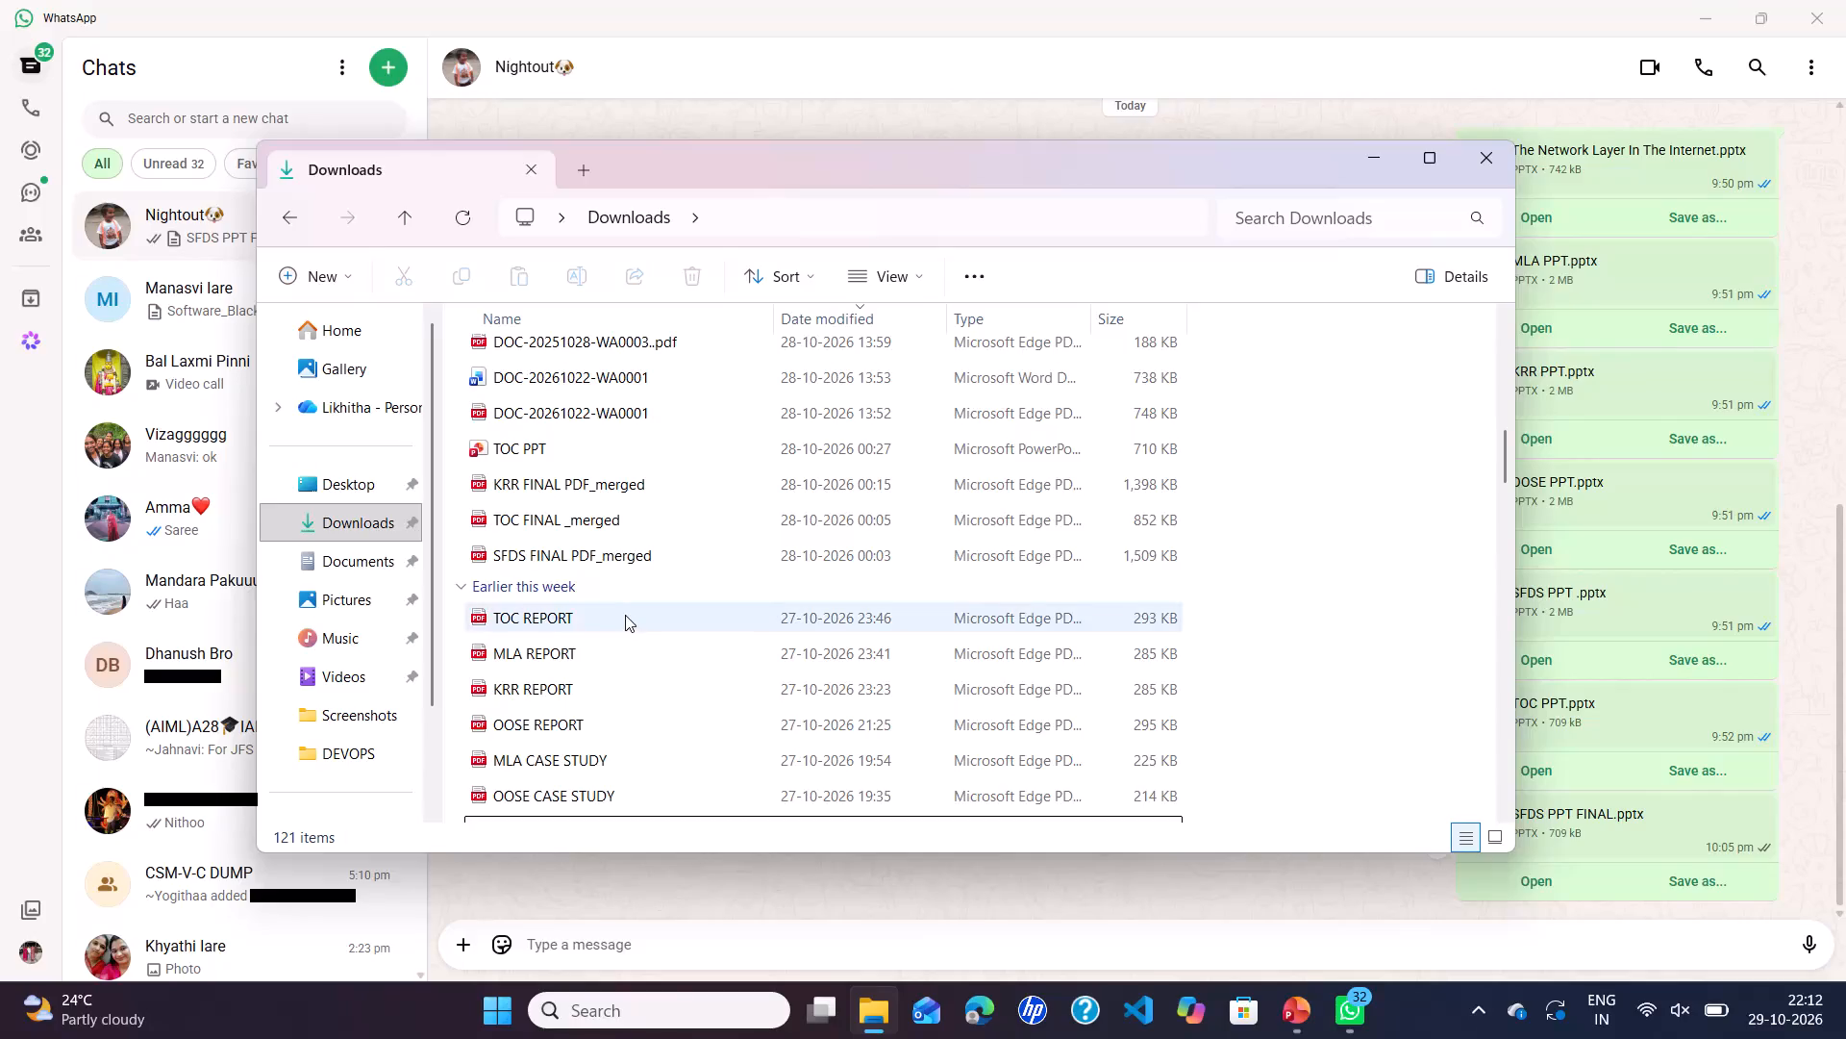
Open the TOC PPT presentation from the Downloads folder.
{"action": "double_click", "coordinate": [625, 615]}
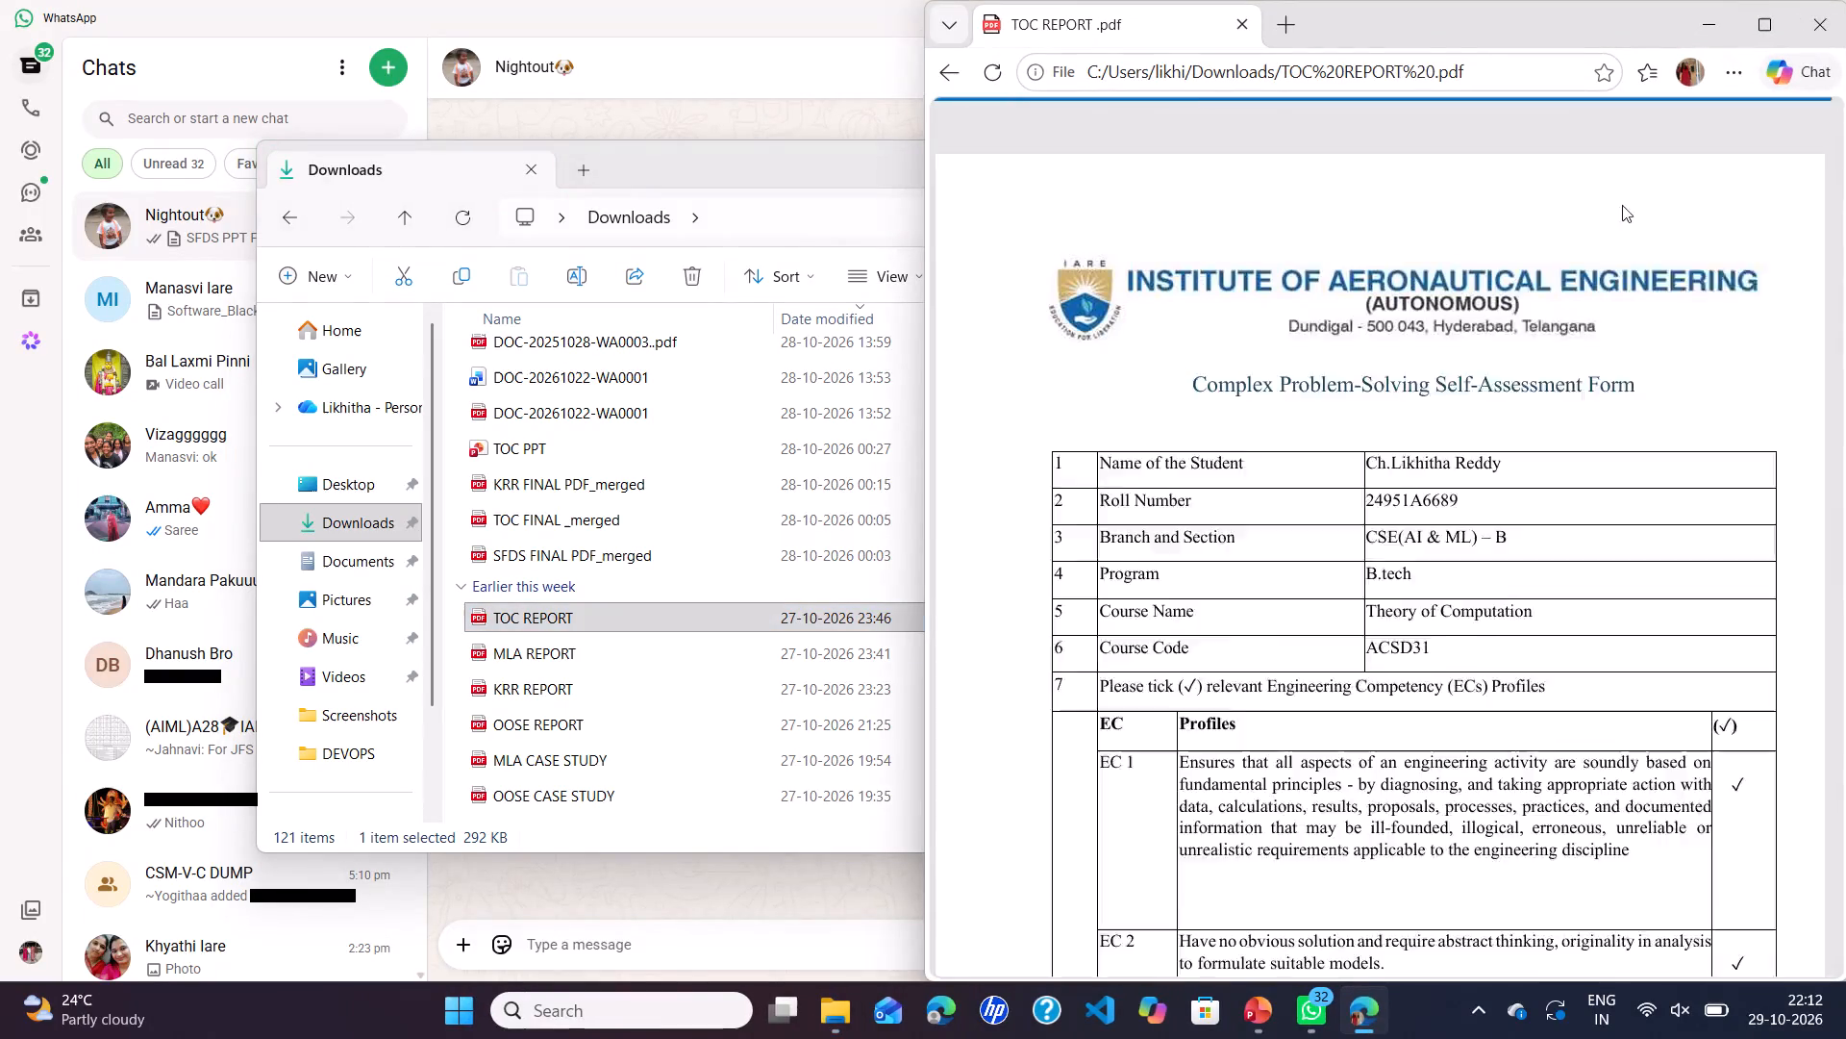
{"action": "left_click", "coordinate": [1829, 2]}
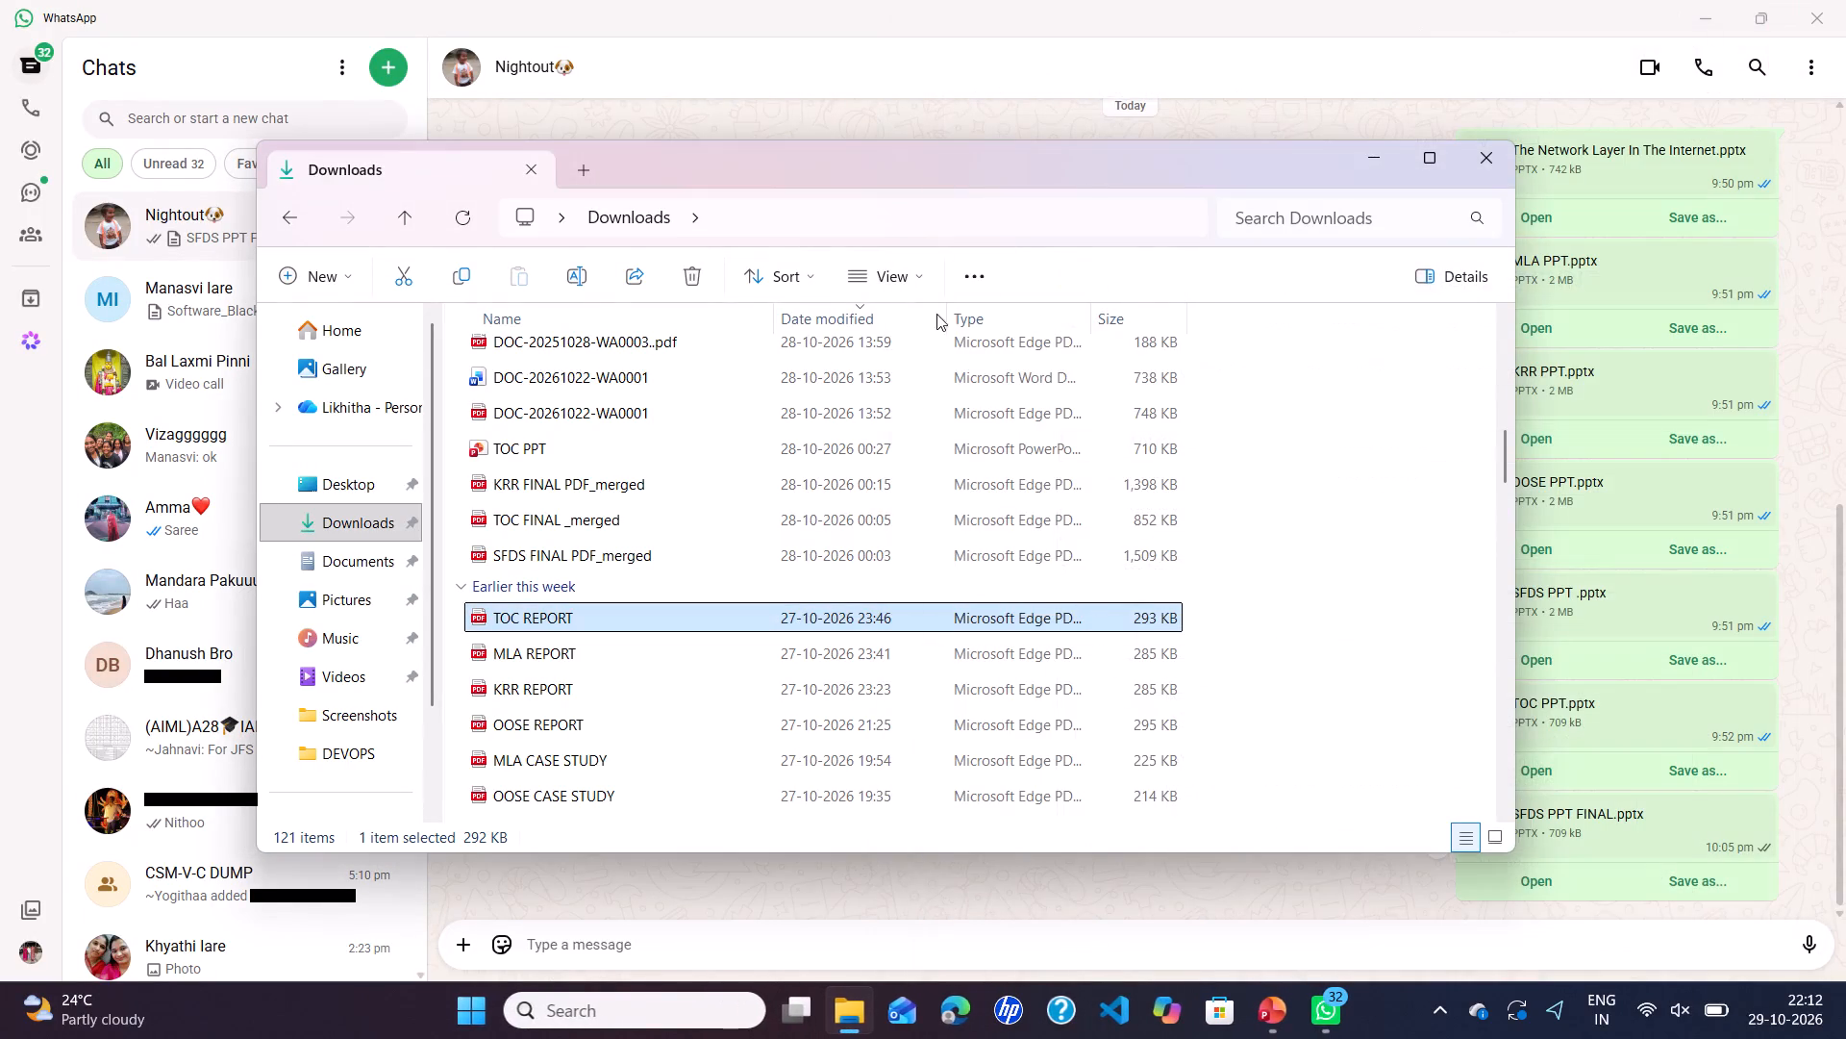
{"action": "scroll", "coordinate": [870, 590], "scroll_direction": "down", "scroll_amount": 3}
{"action": "scroll", "coordinate": [870, 590], "scroll_direction": "up", "scroll_amount": 1}
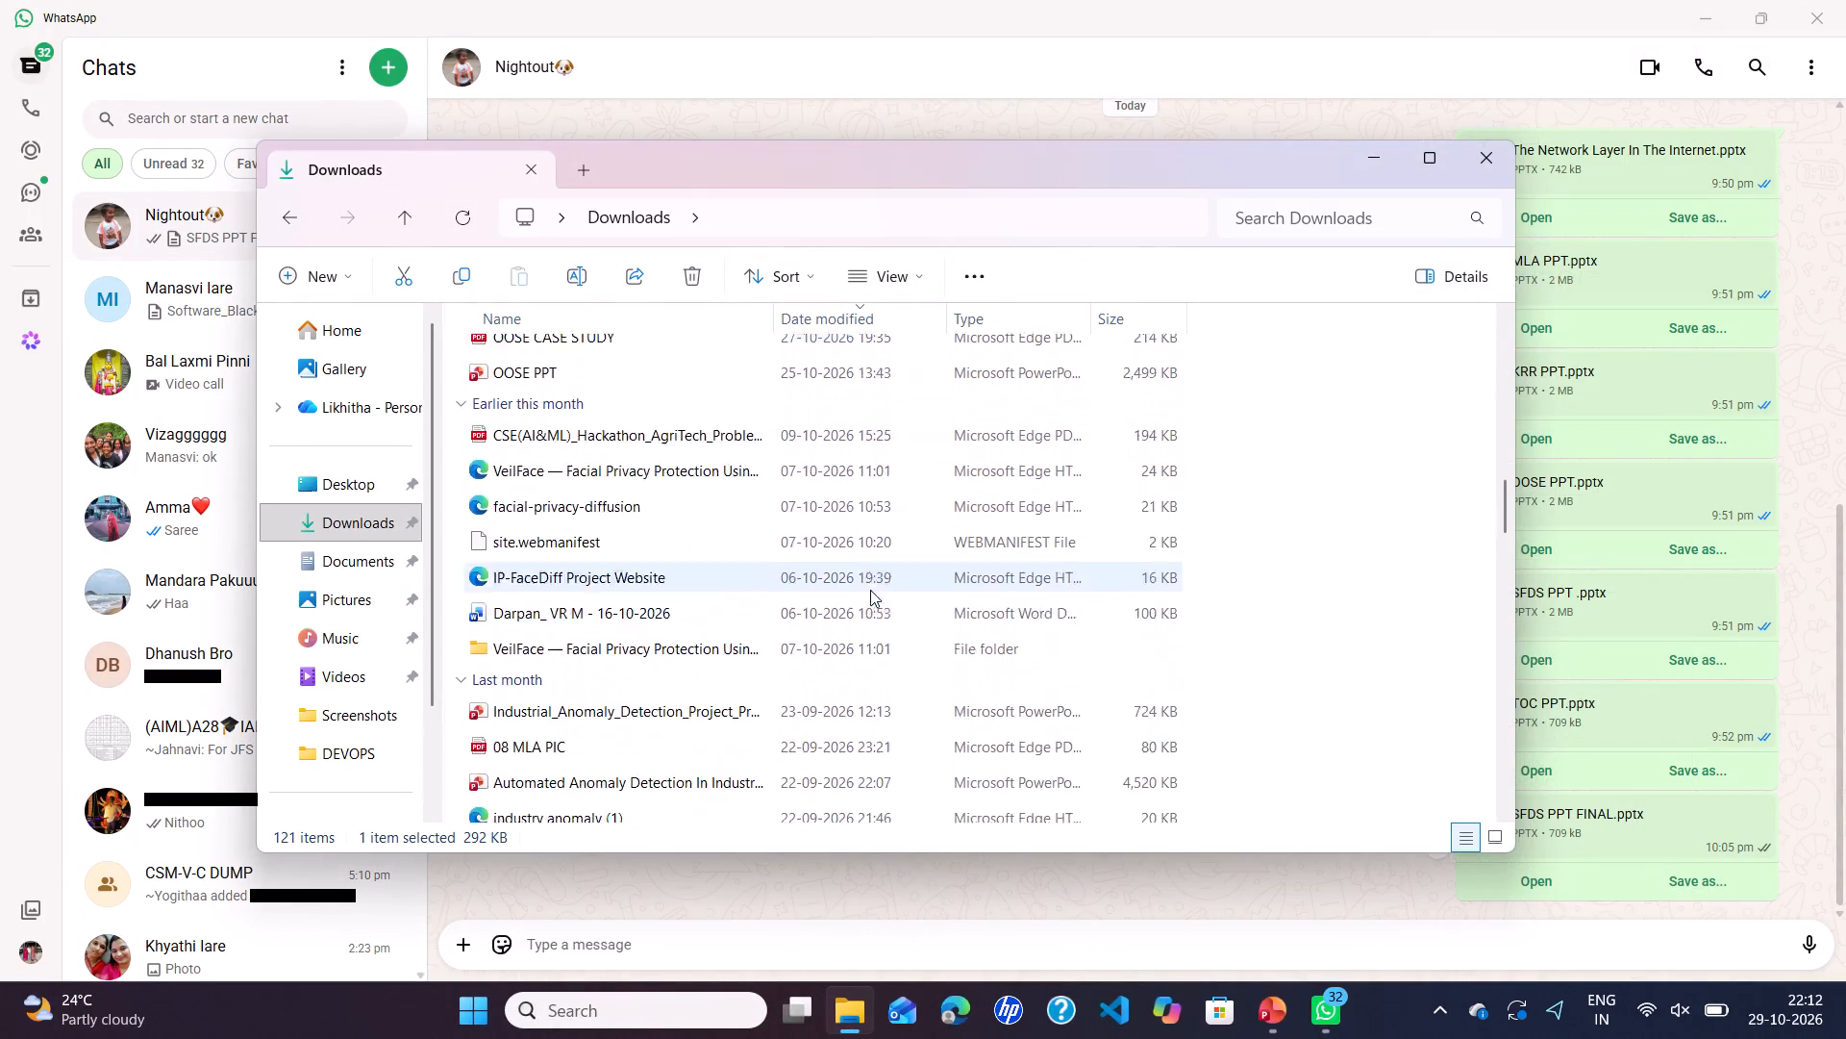
{"action": "scroll", "coordinate": [870, 590], "scroll_direction": "up", "scroll_amount": 2}
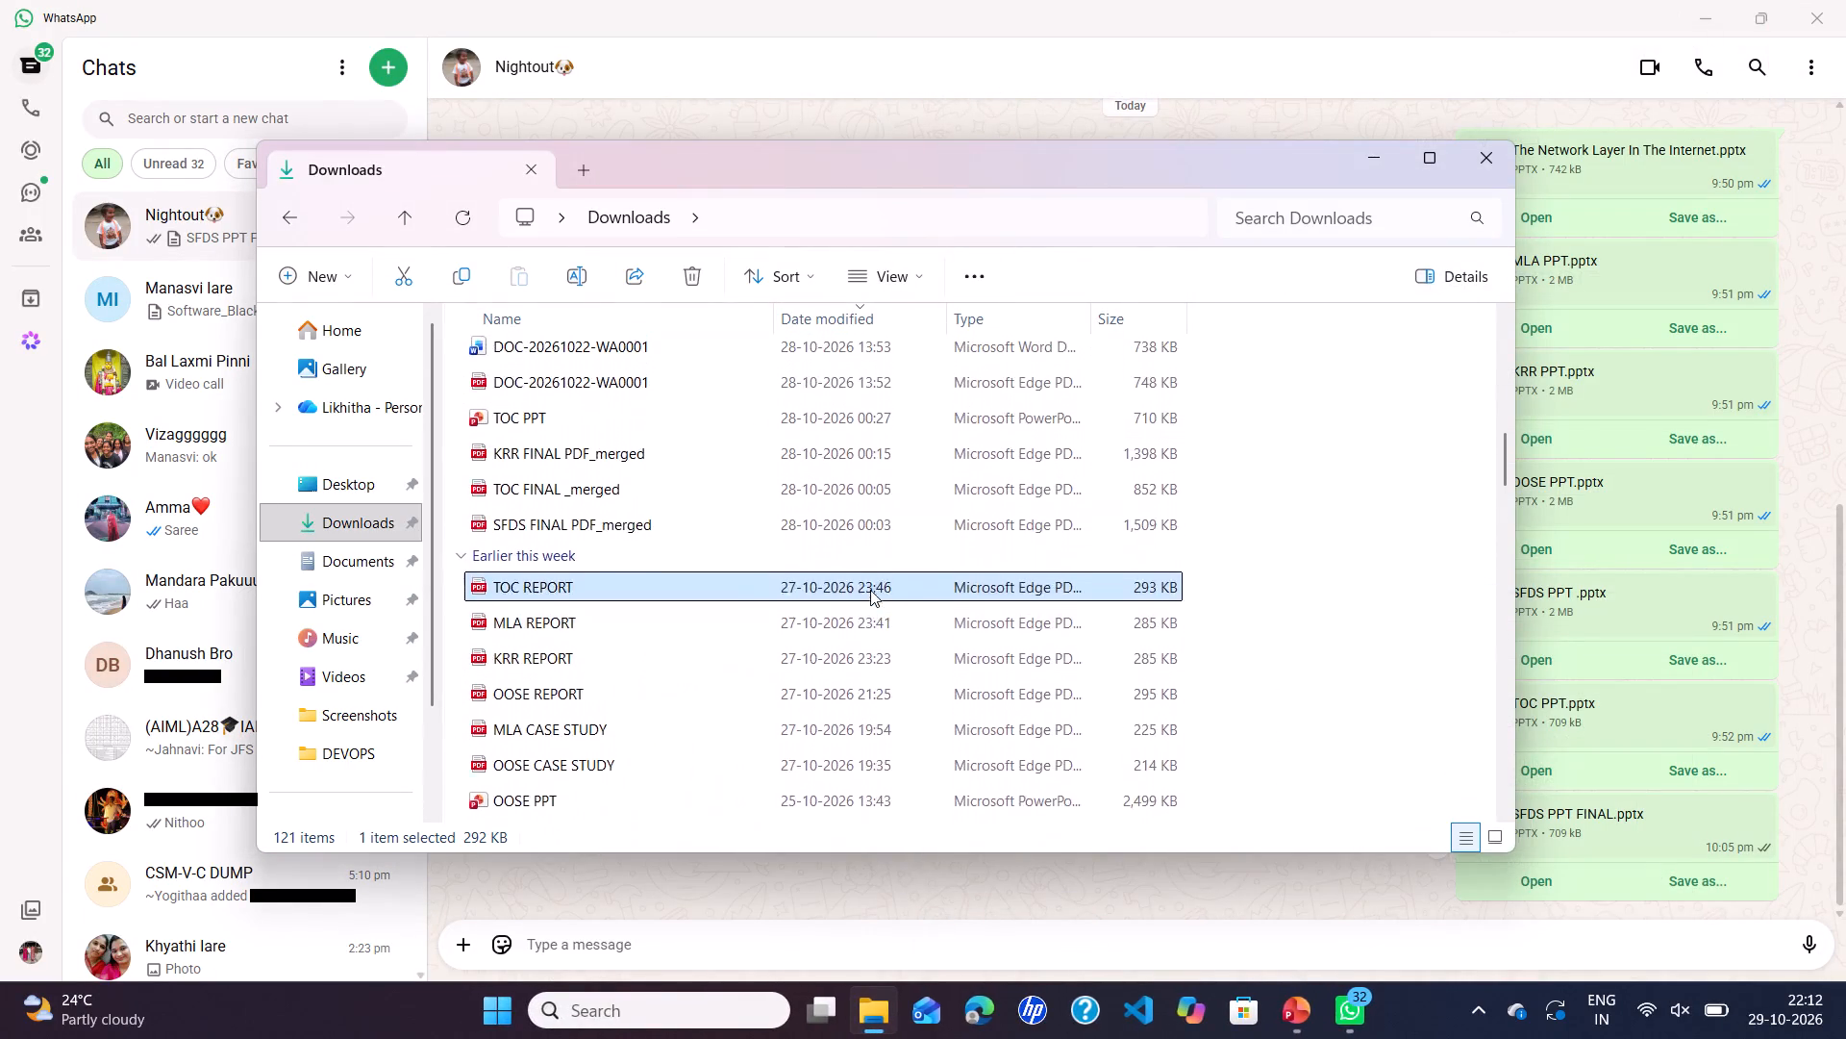
{"action": "scroll", "coordinate": [870, 590], "scroll_direction": "up", "scroll_amount": 2}
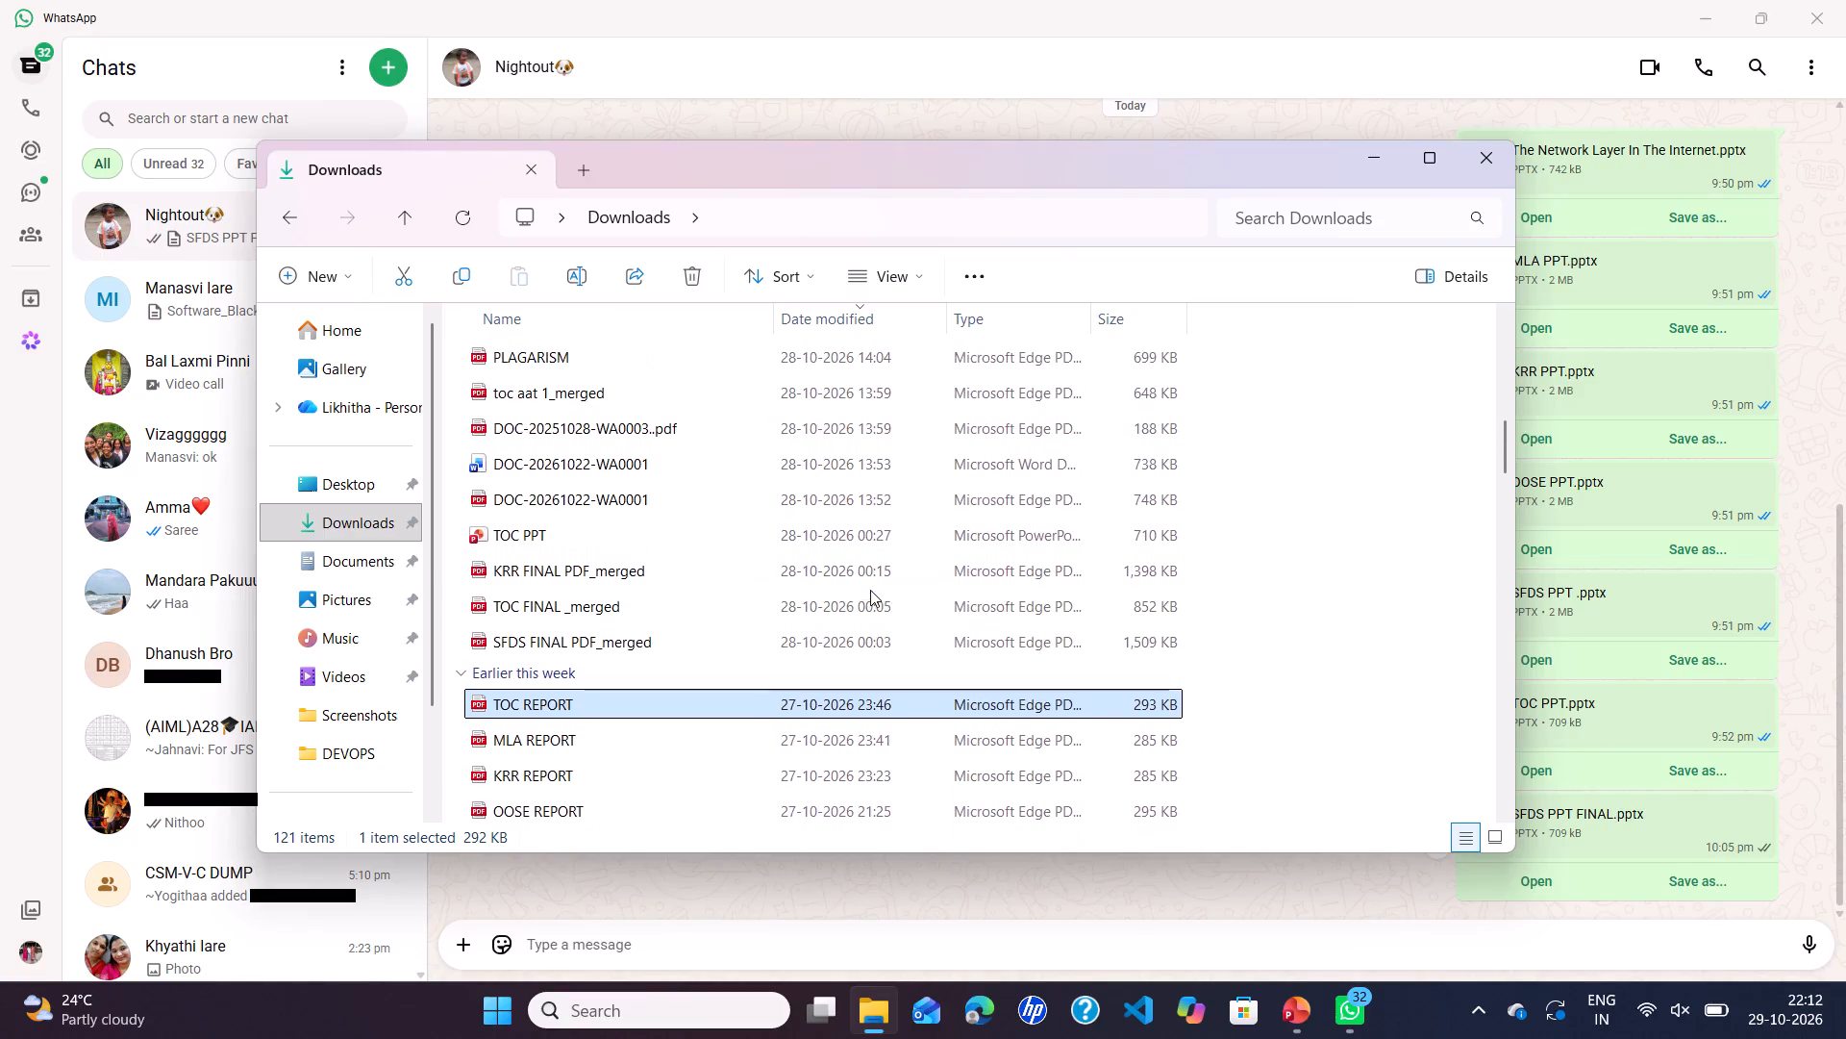
{"action": "scroll", "coordinate": [870, 590], "scroll_direction": "up", "scroll_amount": 2}
{"action": "double_click", "coordinate": [859, 592]}
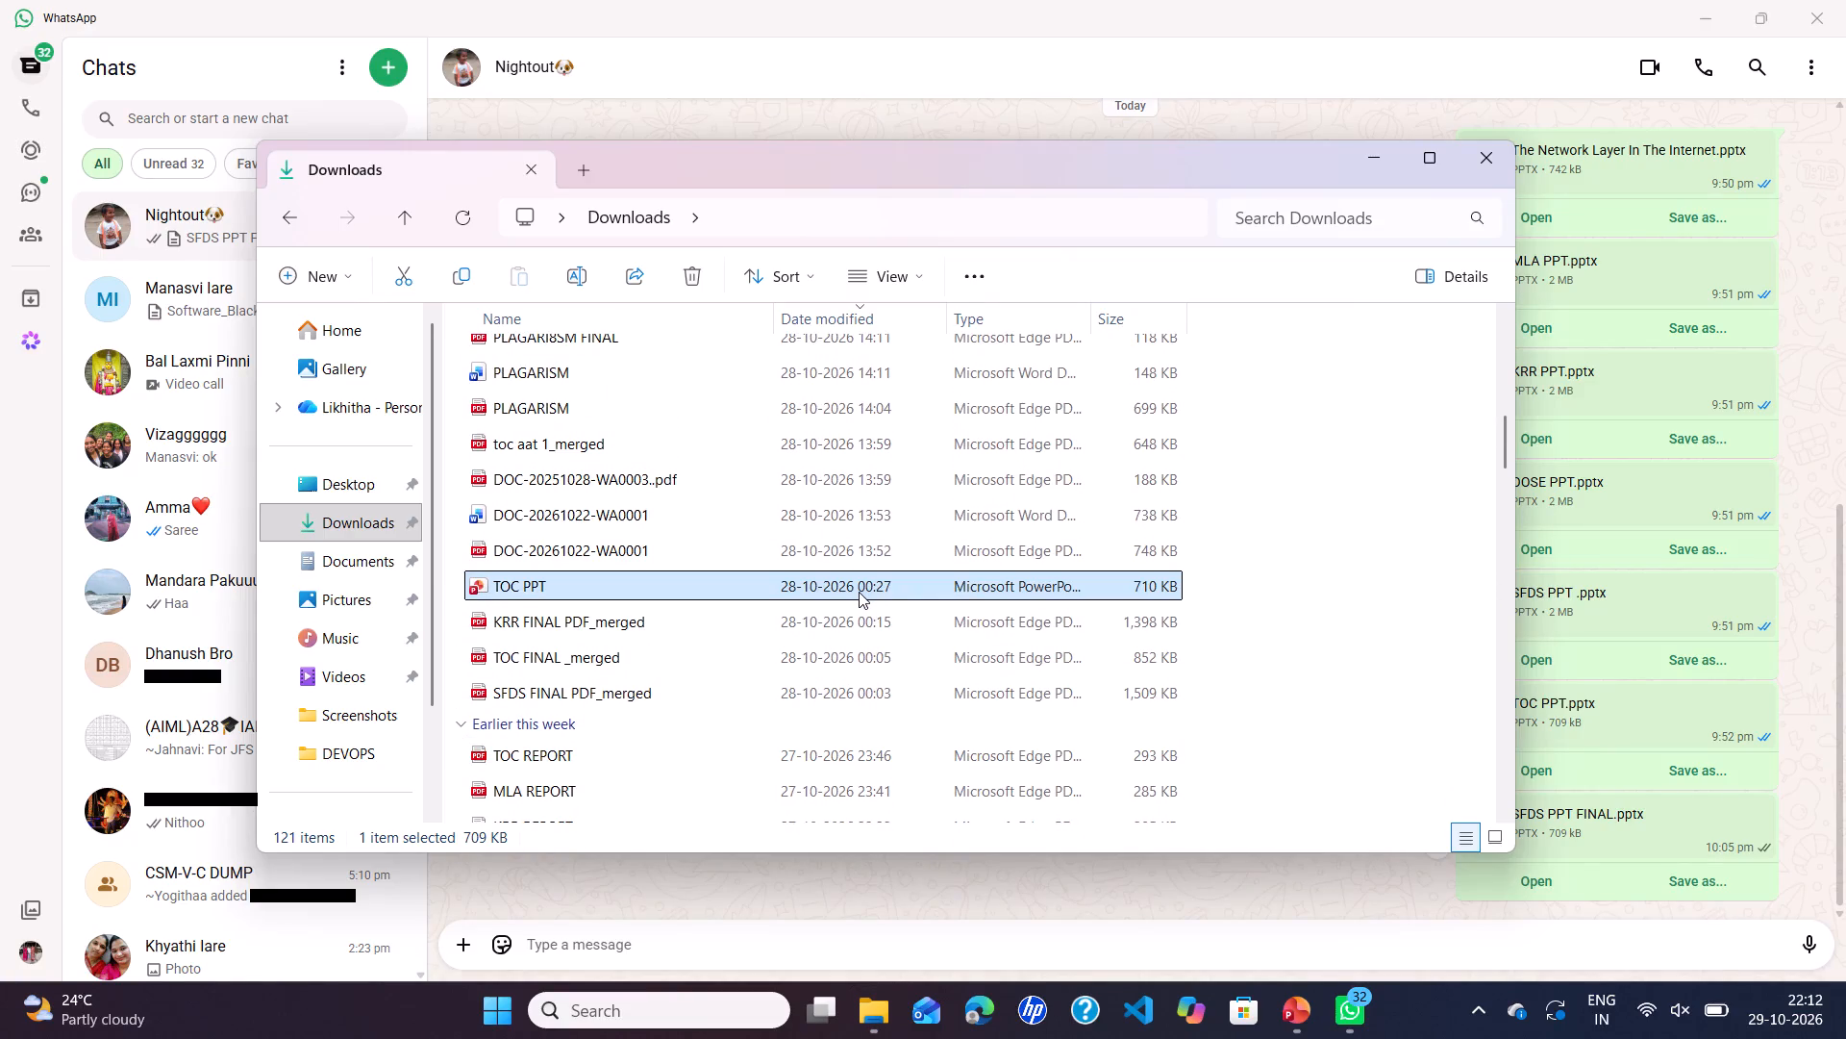
{"action": "double_click", "coordinate": [859, 592]}
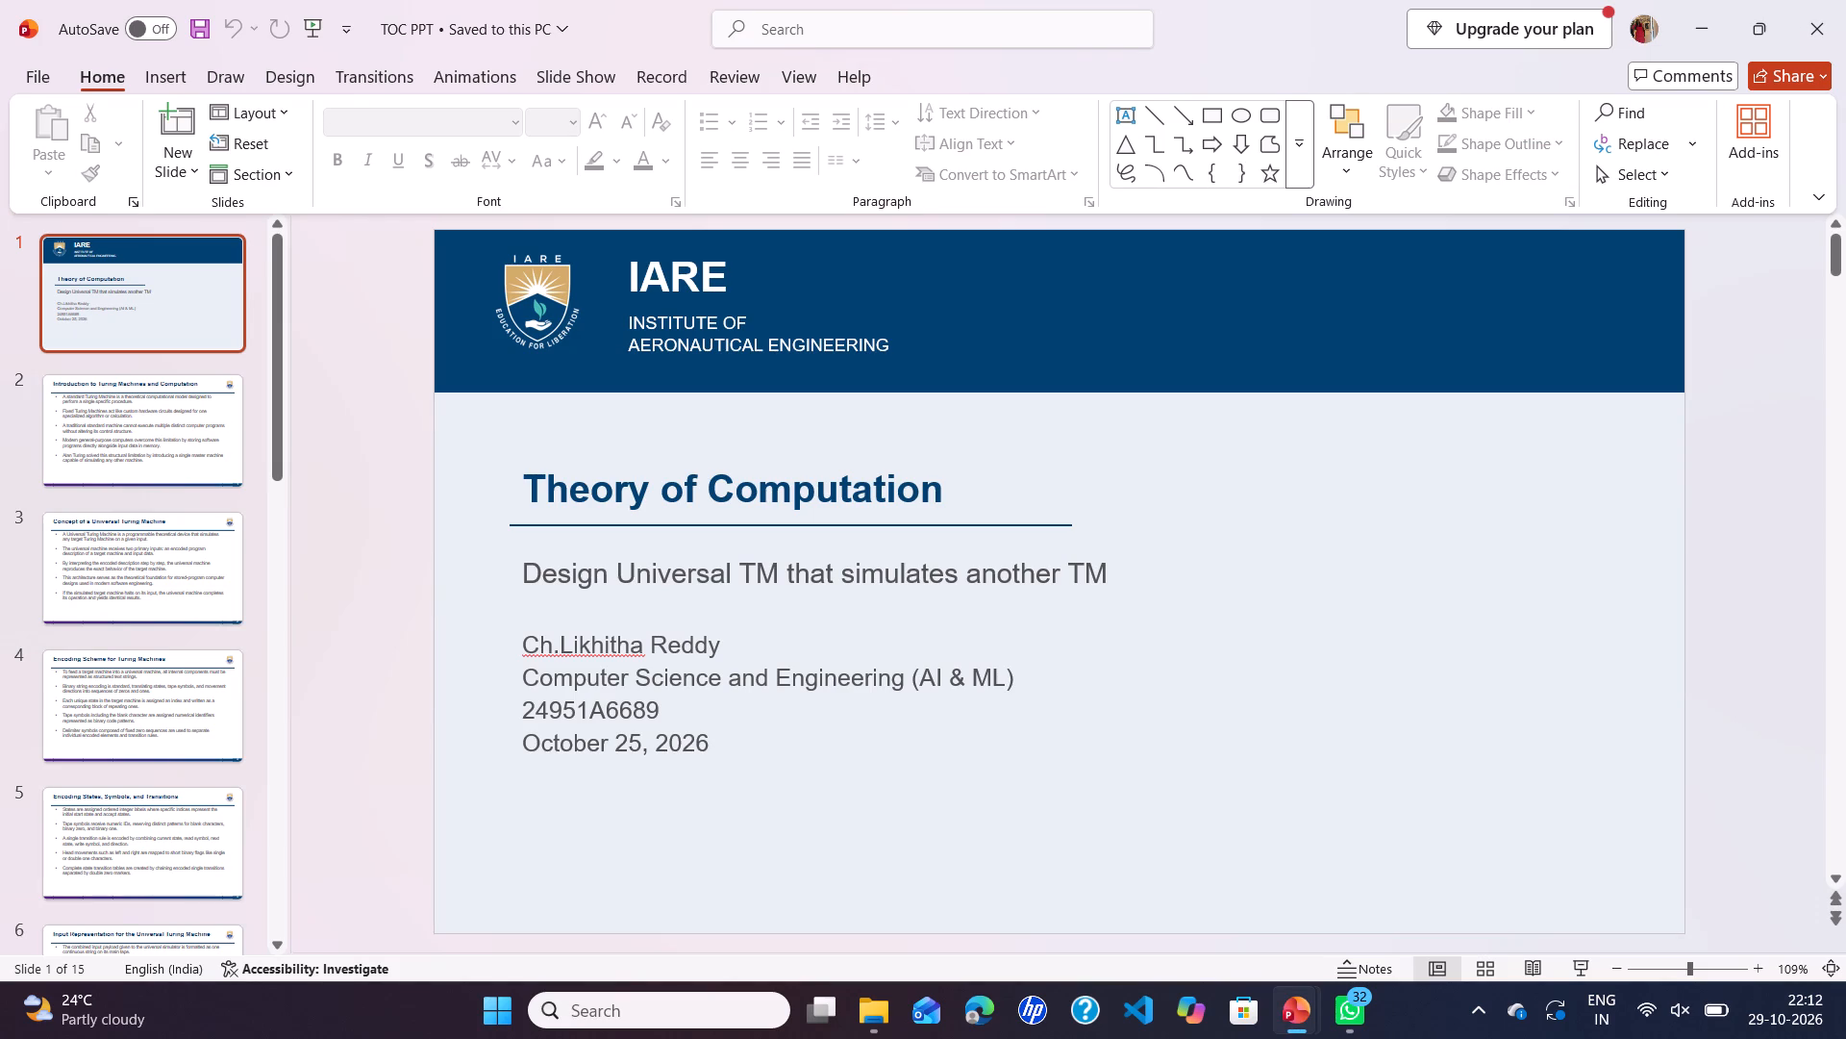
Add the label "Topic Title:" in front of the universal TM topic line on the title slide.
{"action": "left_click", "coordinate": [527, 583]}
{"action": "type", "text": "Topic"}
{"action": "key", "text": "space"}
{"action": "key", "text": "t"}
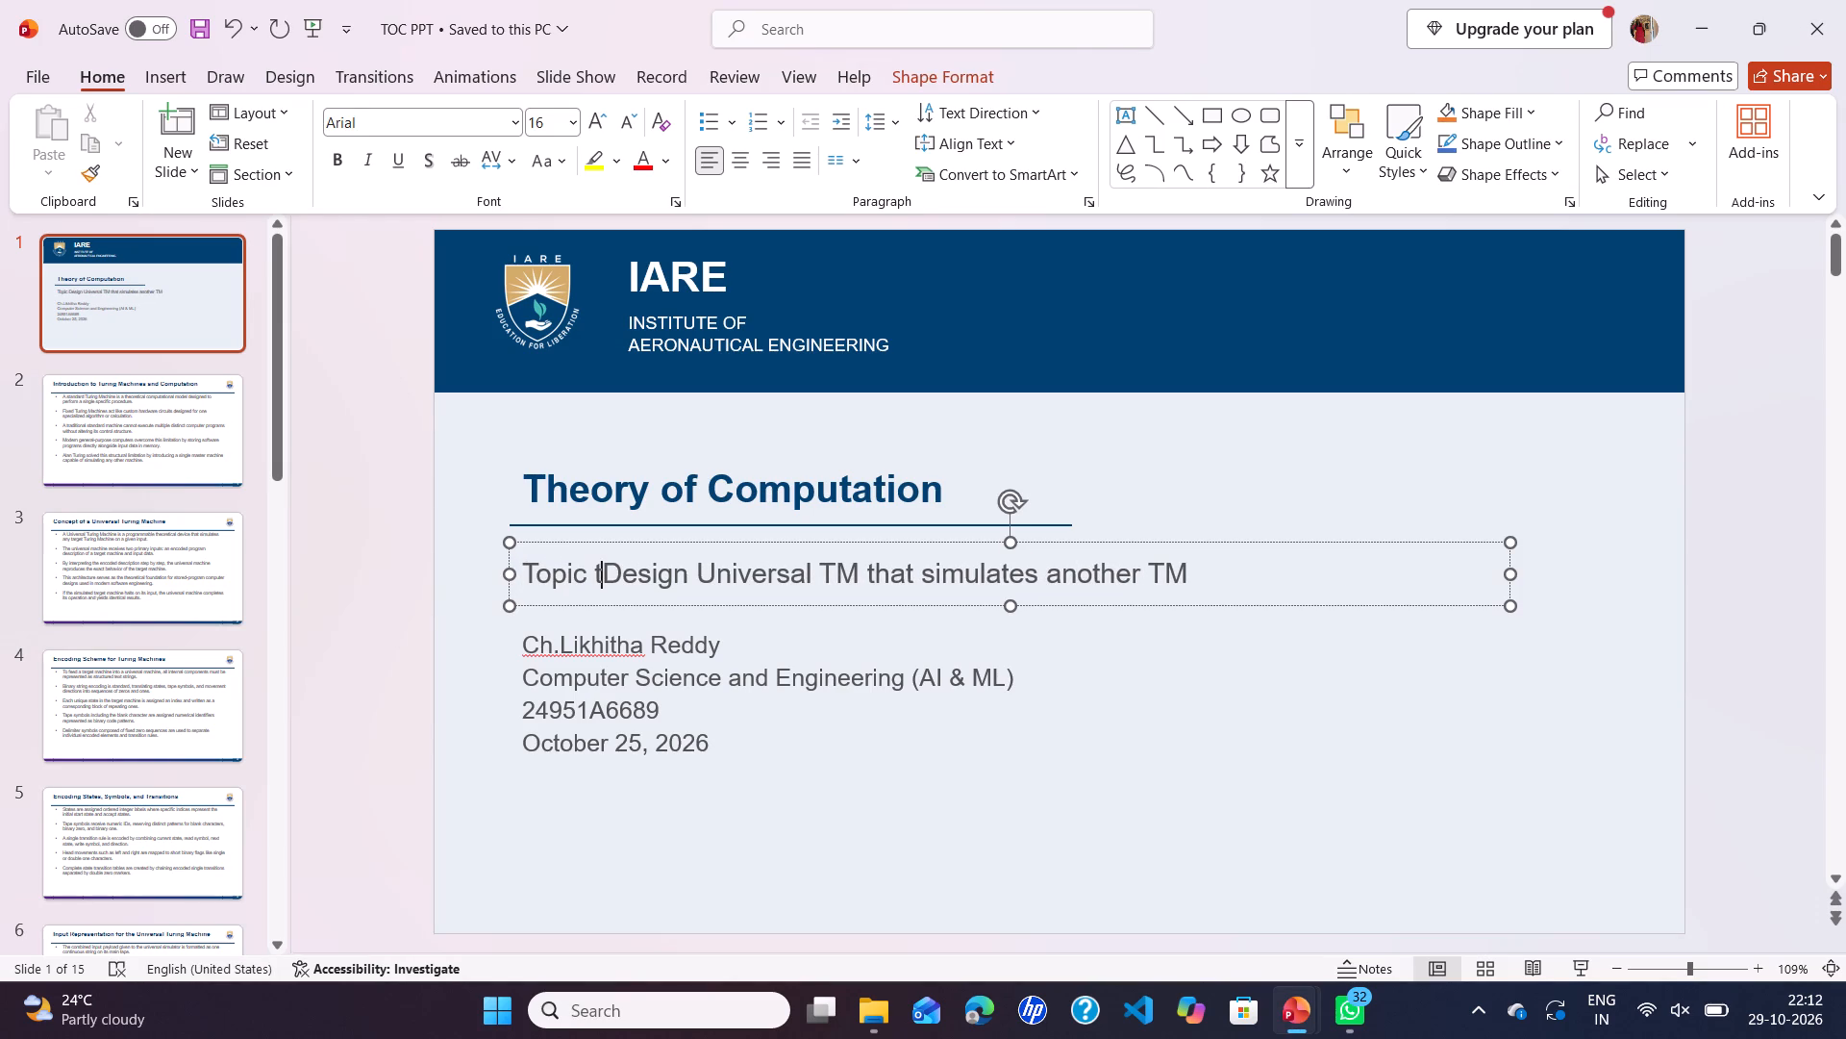
{"action": "type", "text": "tle"}
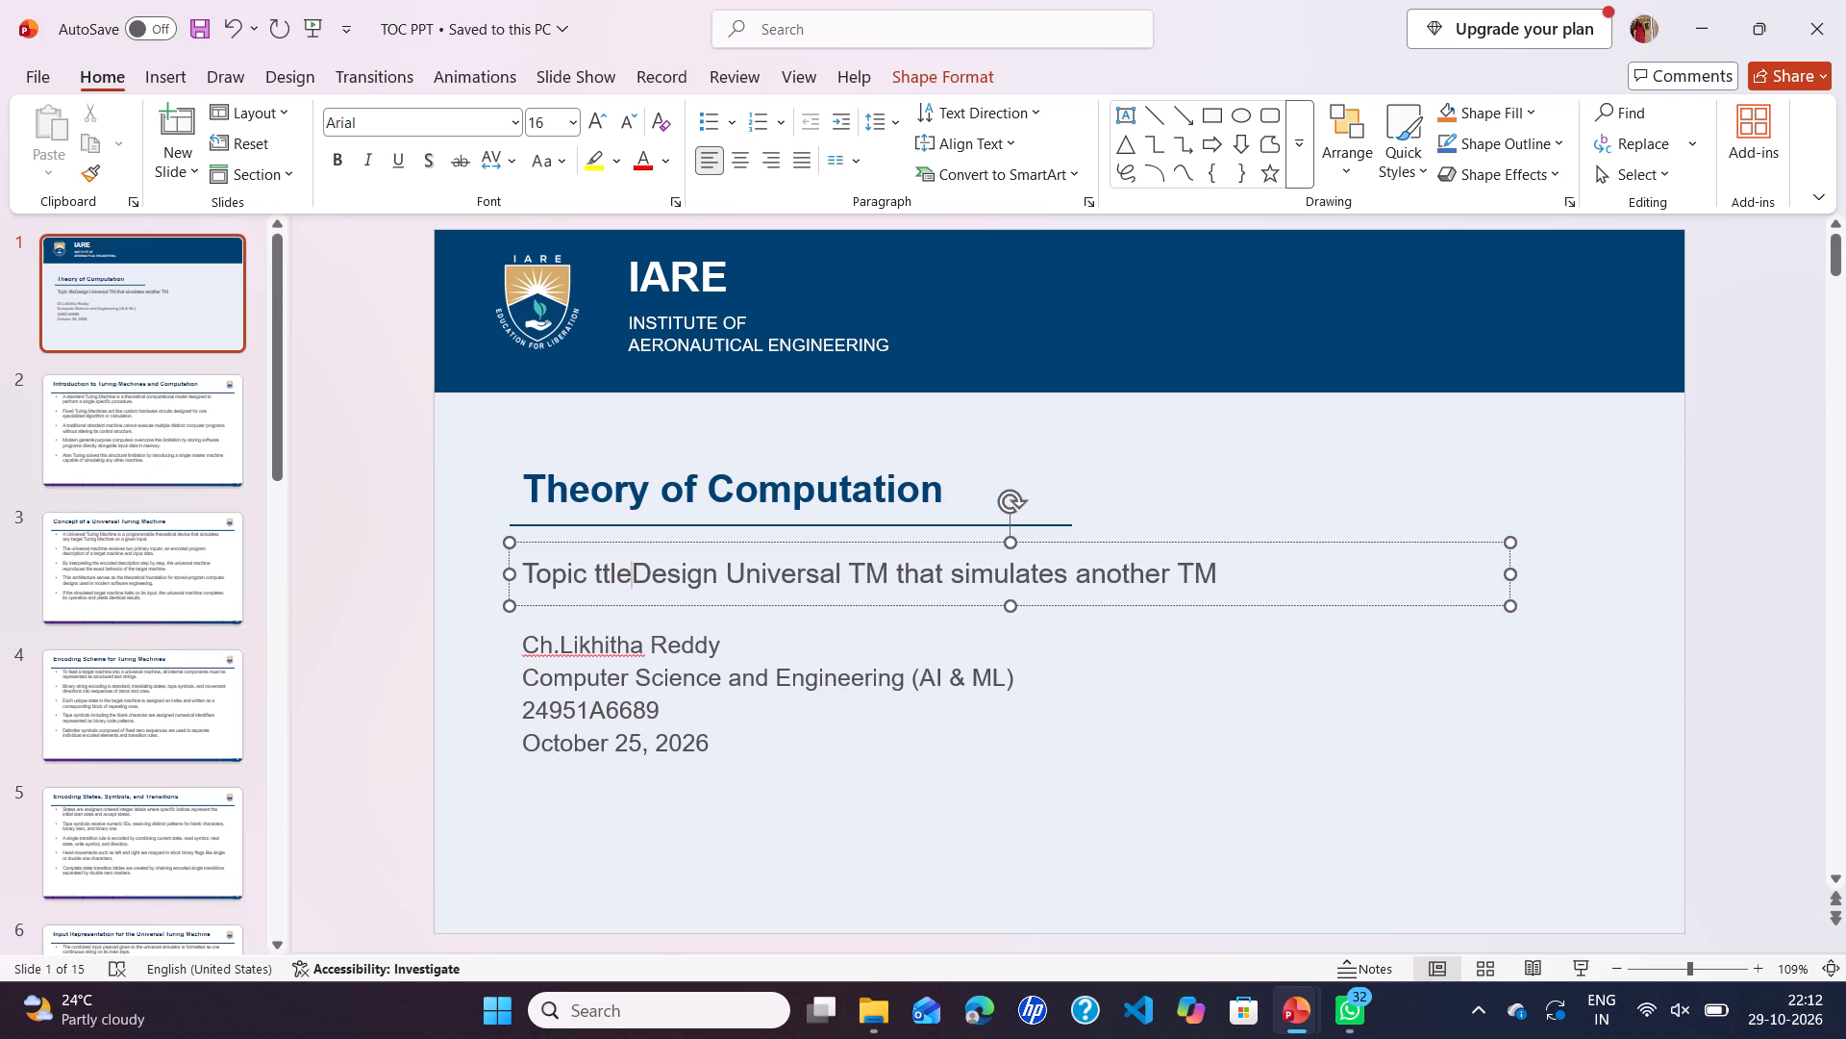
{"action": "key", "text": "BackSpace"}
{"action": "key", "text": "BackSpace"}
{"action": "key", "text": "BackSpace"}
{"action": "key", "text": "BackSpace"}
{"action": "type", "text": "Tit"}
{"action": "type", "text": "le:"}
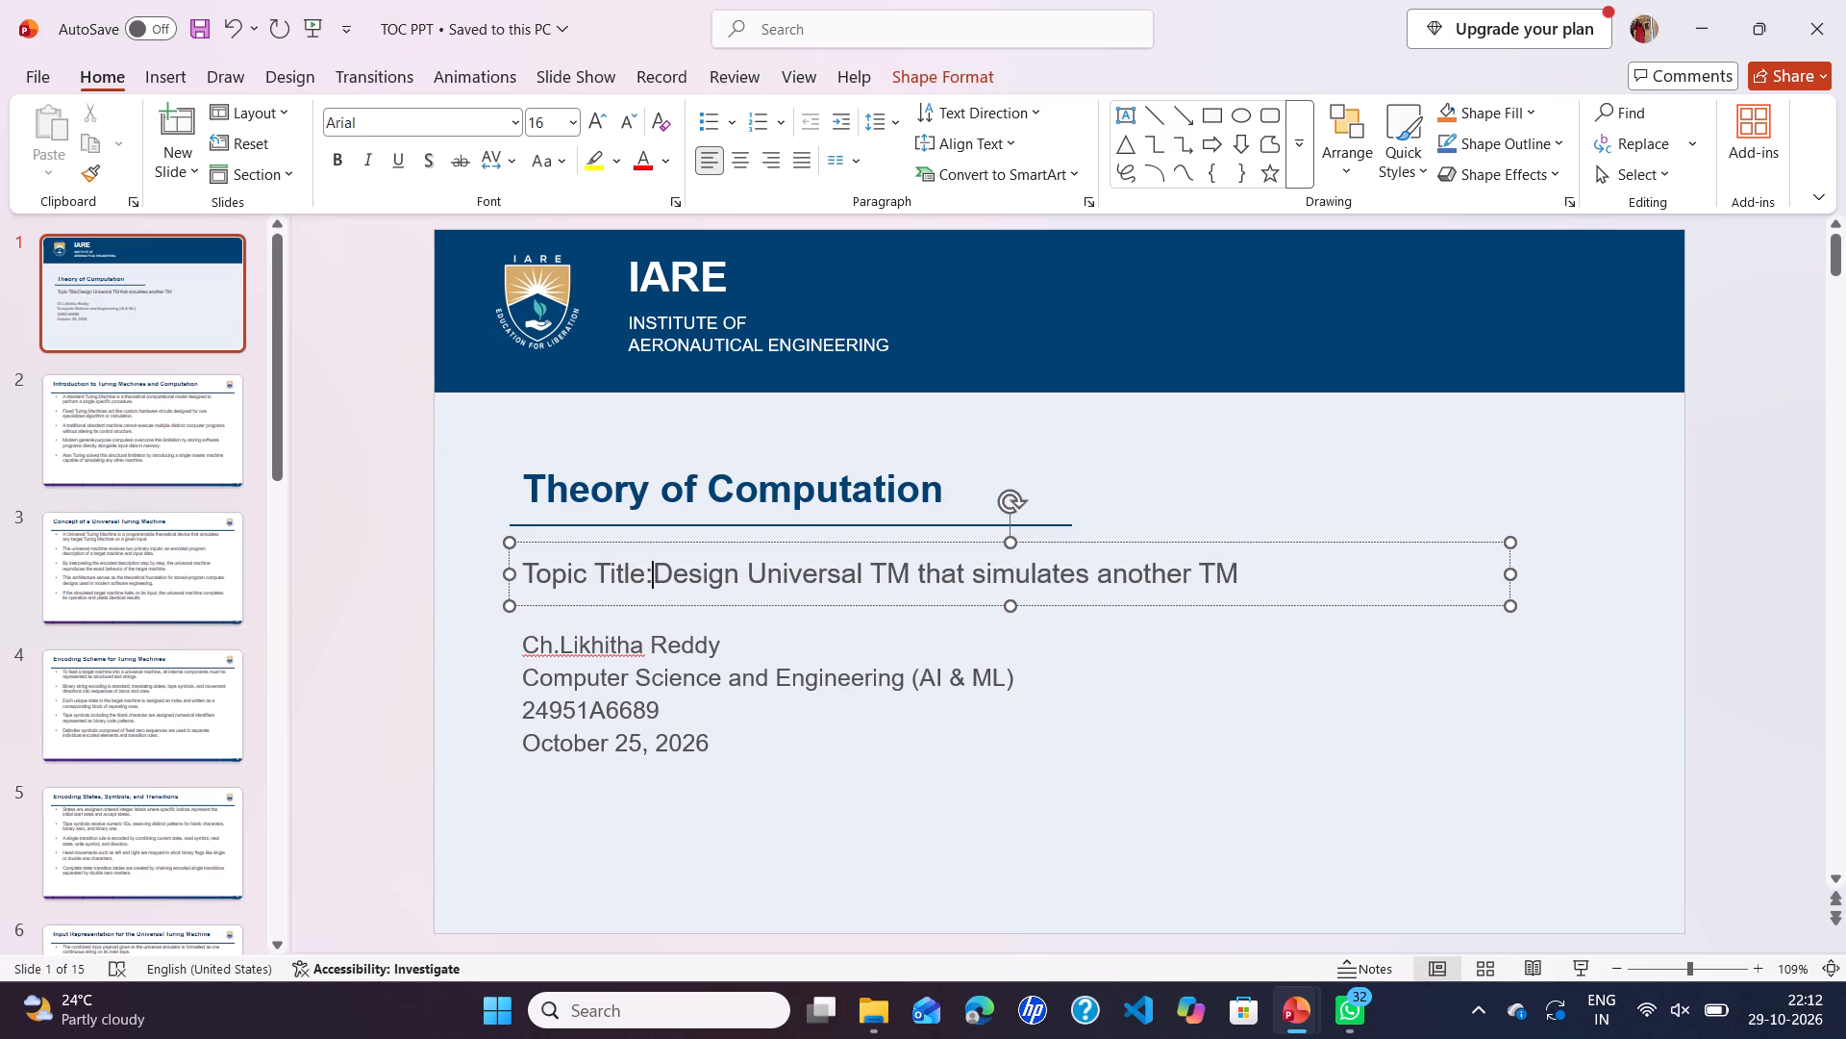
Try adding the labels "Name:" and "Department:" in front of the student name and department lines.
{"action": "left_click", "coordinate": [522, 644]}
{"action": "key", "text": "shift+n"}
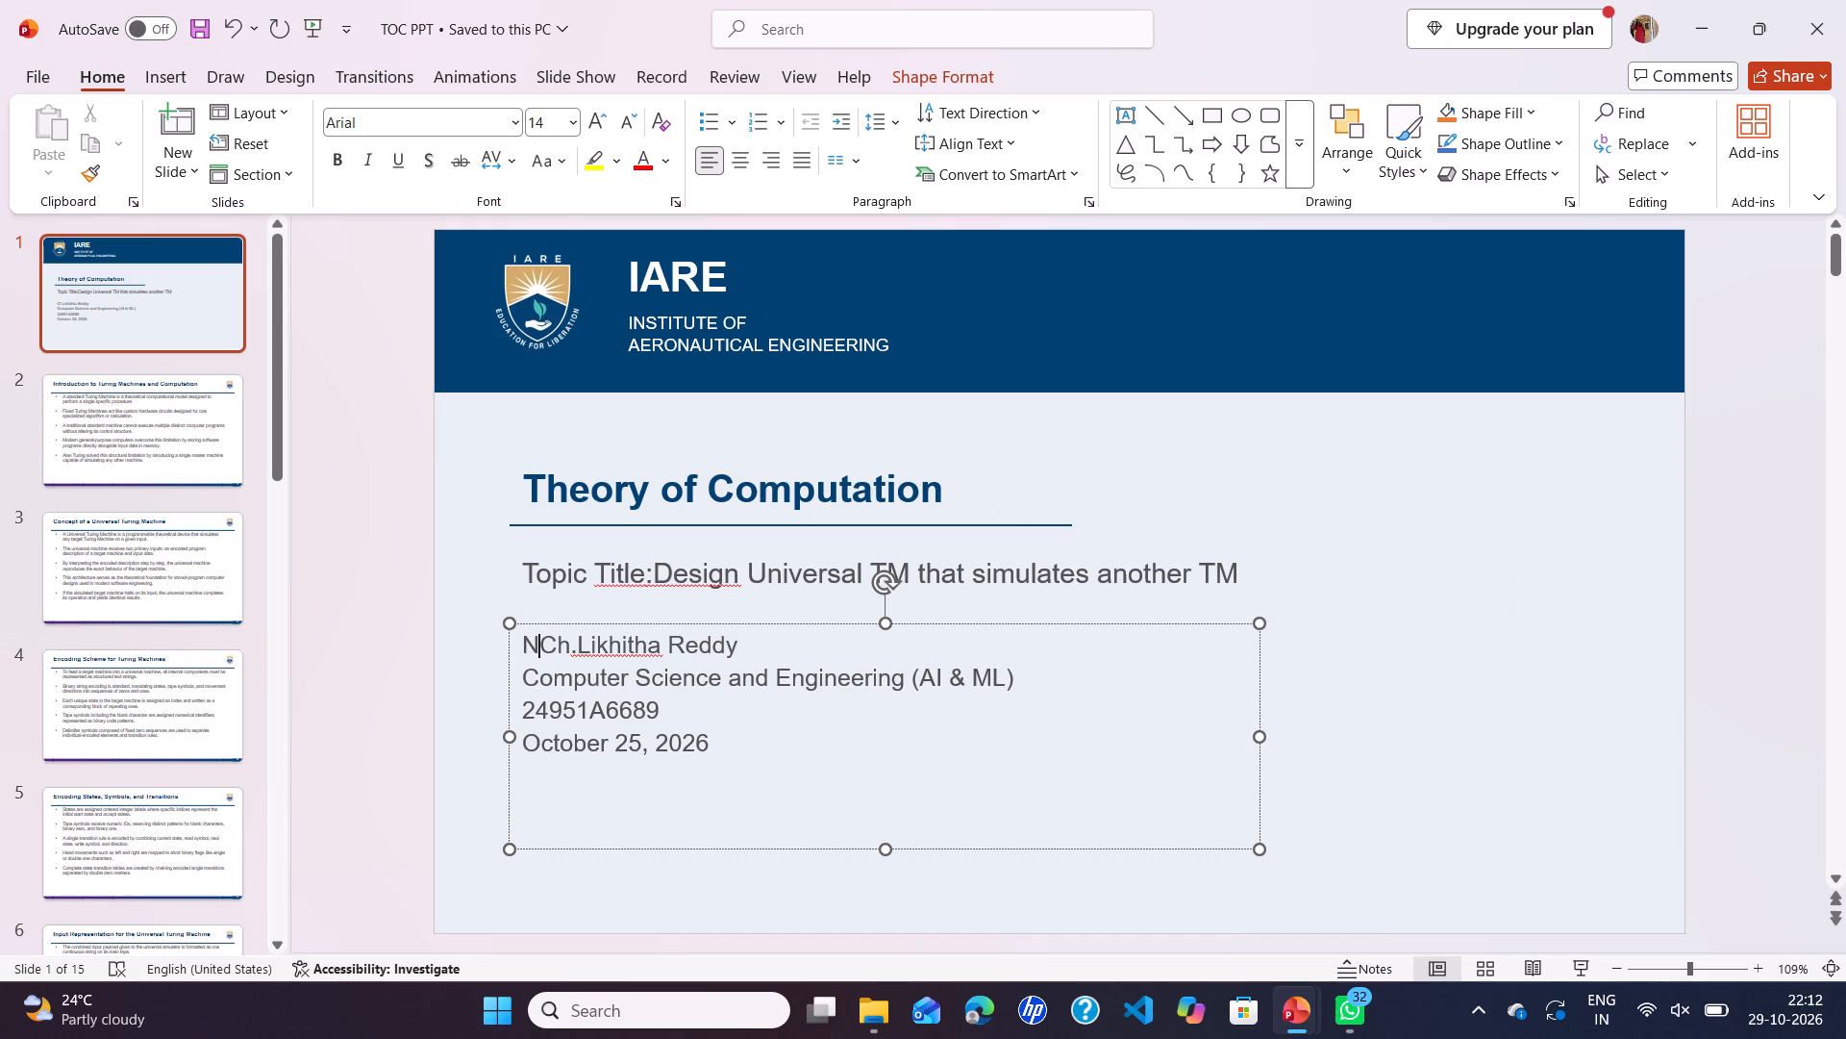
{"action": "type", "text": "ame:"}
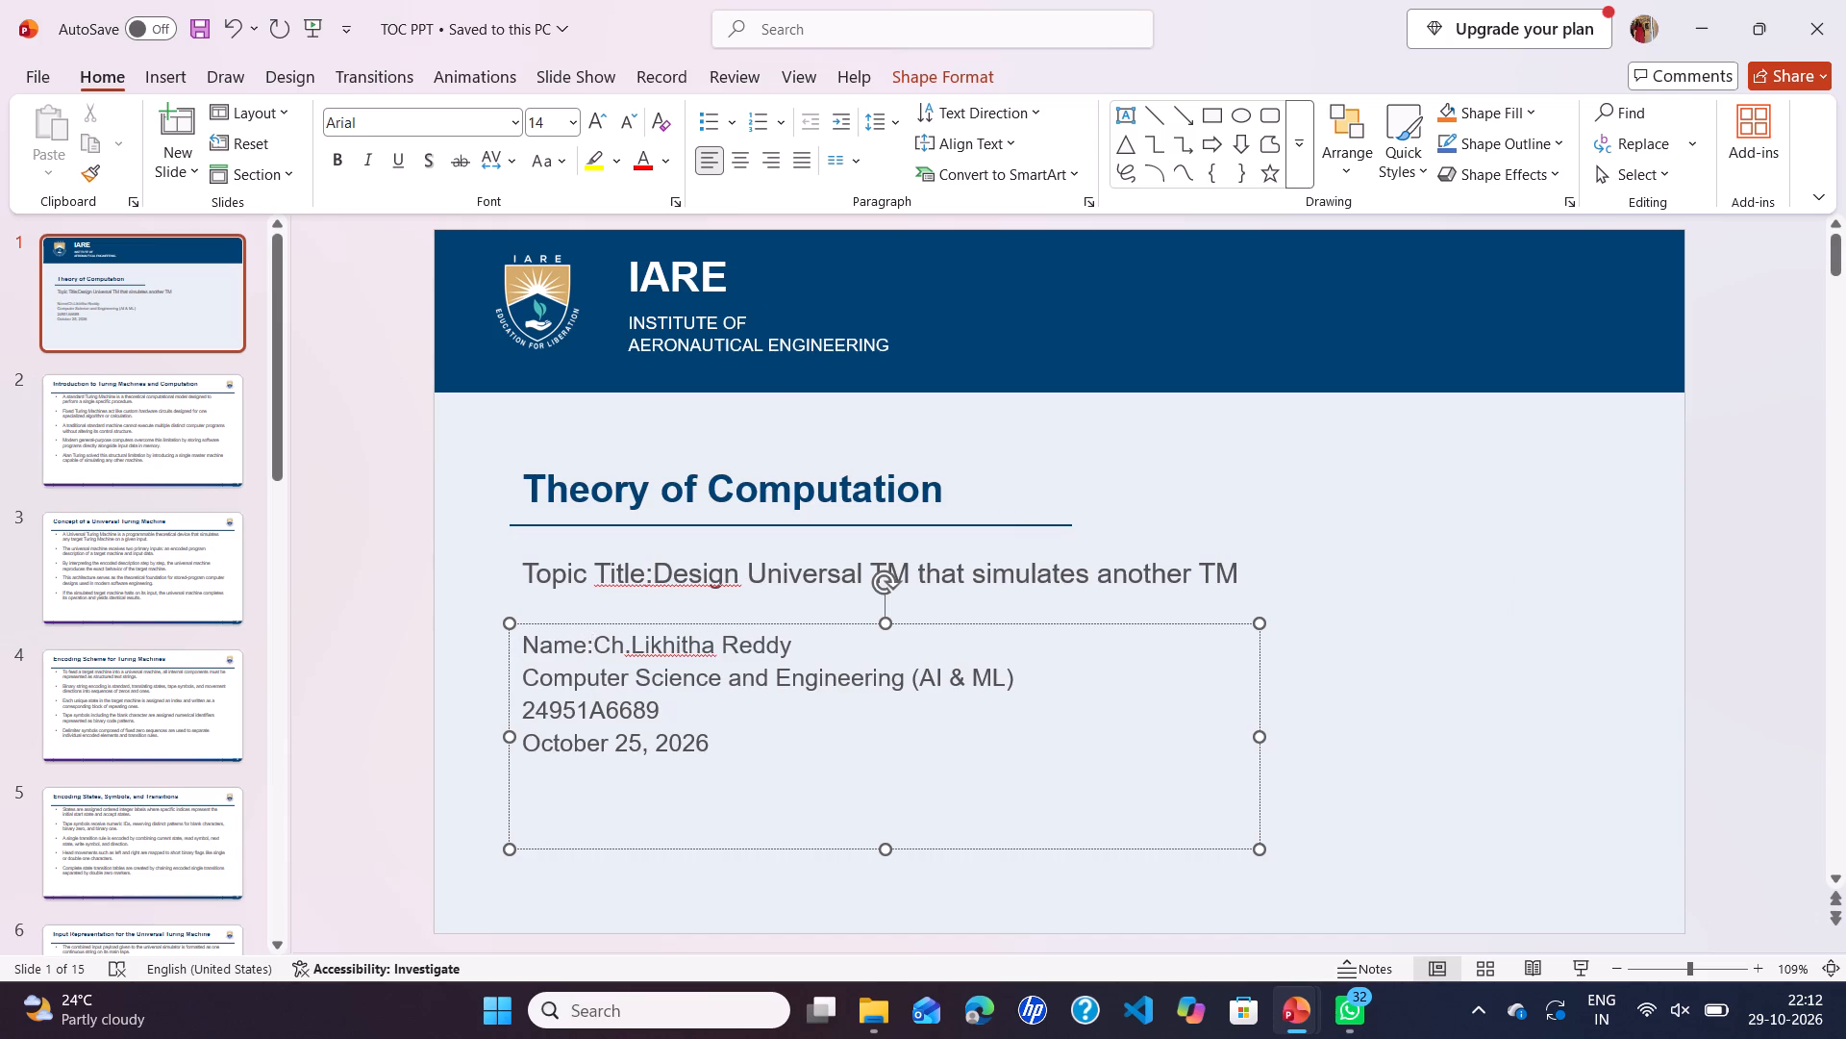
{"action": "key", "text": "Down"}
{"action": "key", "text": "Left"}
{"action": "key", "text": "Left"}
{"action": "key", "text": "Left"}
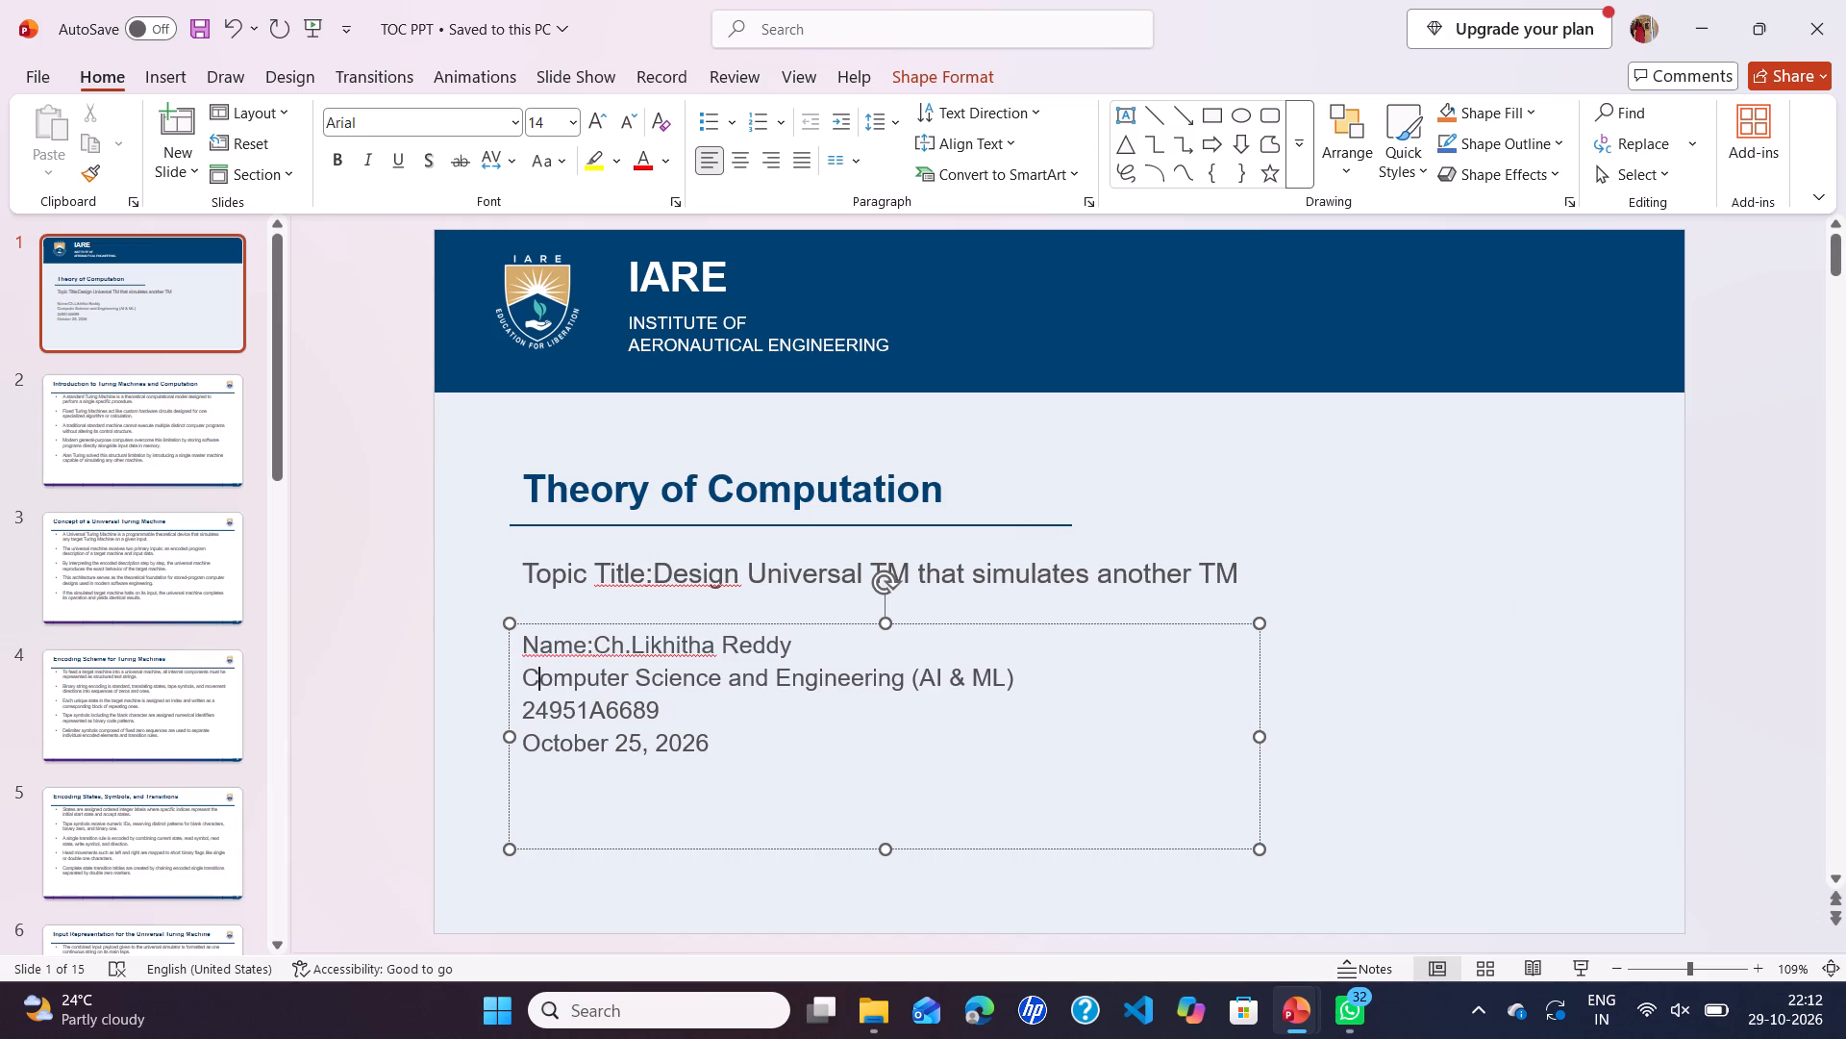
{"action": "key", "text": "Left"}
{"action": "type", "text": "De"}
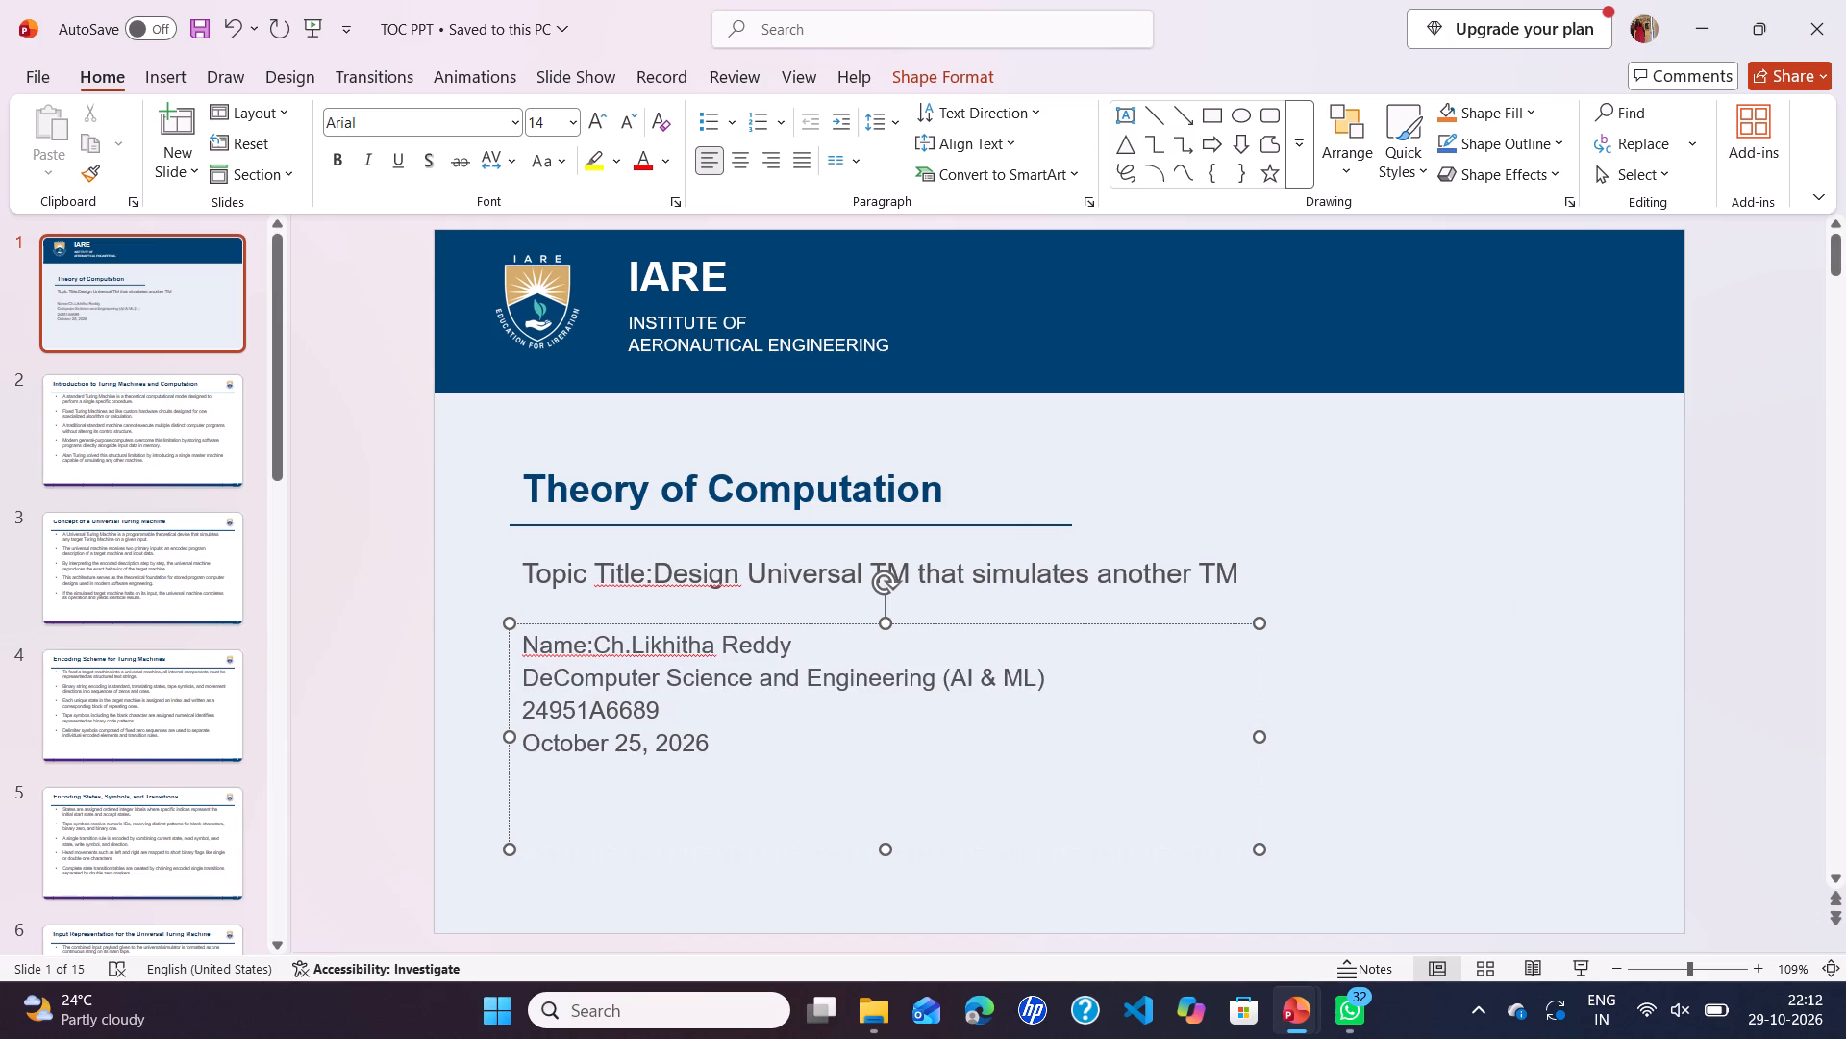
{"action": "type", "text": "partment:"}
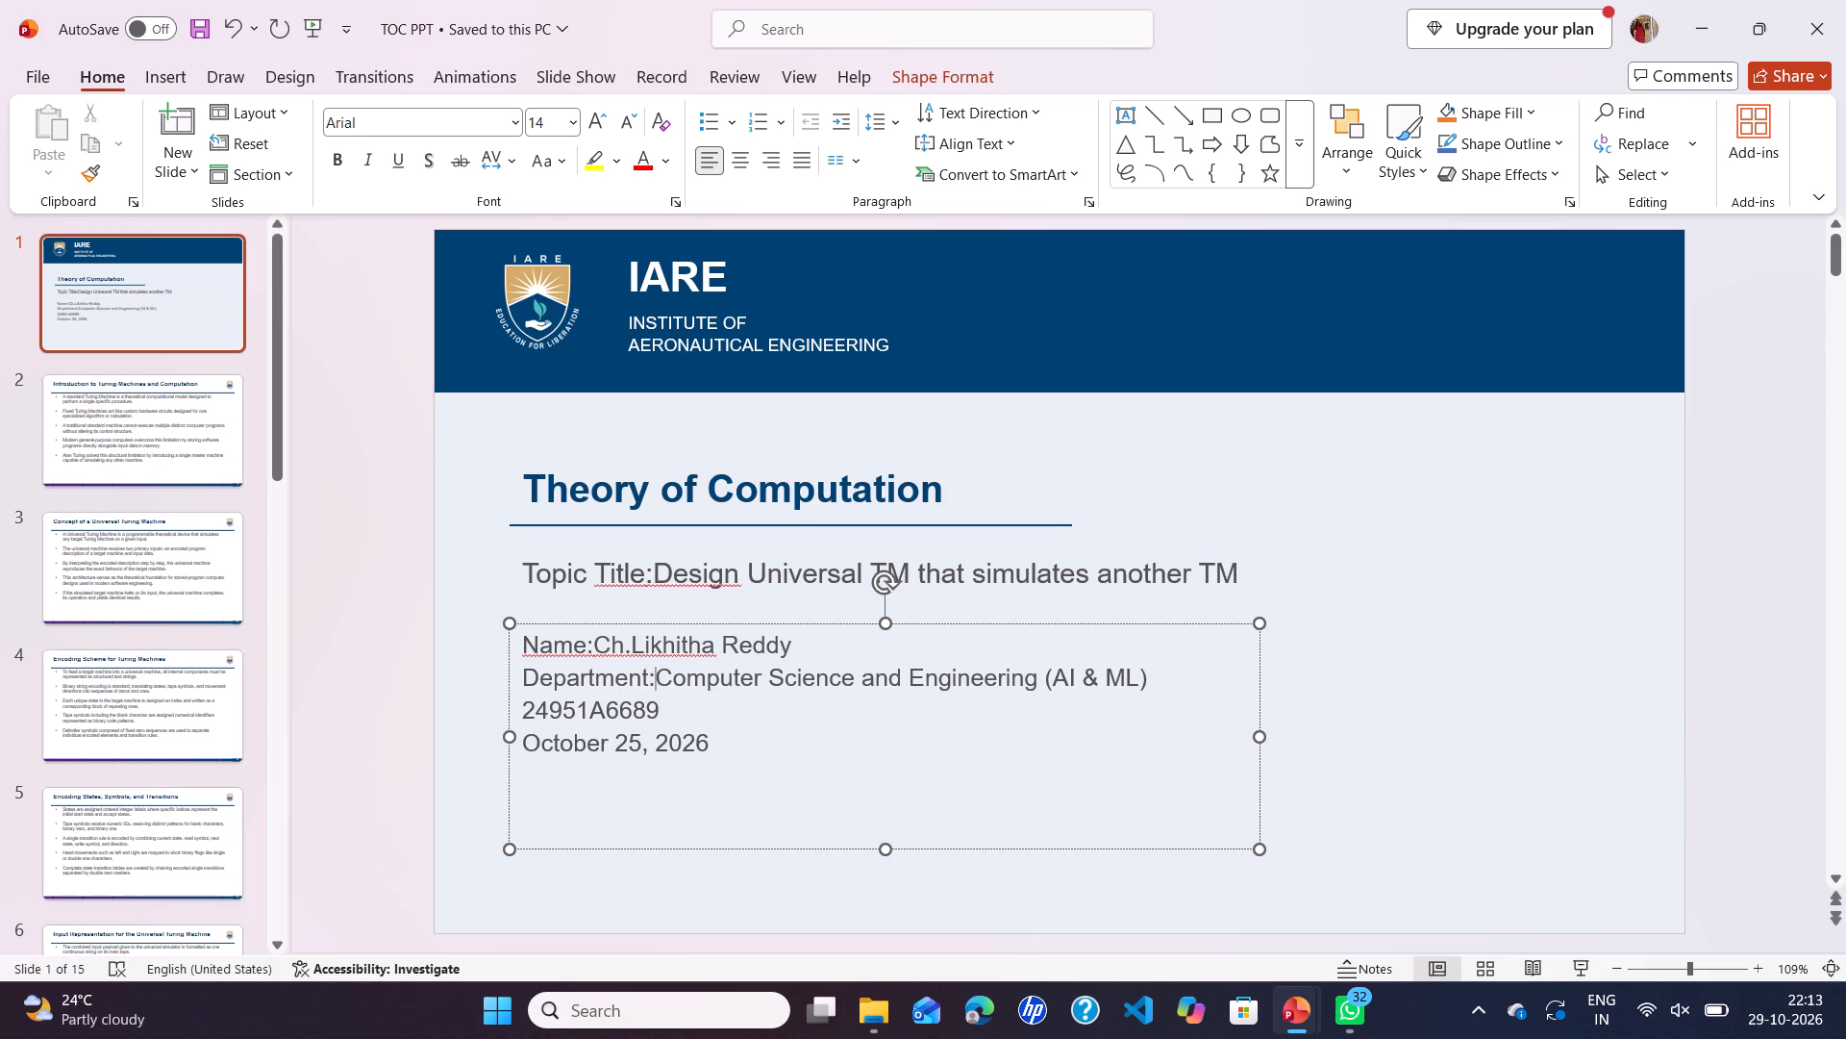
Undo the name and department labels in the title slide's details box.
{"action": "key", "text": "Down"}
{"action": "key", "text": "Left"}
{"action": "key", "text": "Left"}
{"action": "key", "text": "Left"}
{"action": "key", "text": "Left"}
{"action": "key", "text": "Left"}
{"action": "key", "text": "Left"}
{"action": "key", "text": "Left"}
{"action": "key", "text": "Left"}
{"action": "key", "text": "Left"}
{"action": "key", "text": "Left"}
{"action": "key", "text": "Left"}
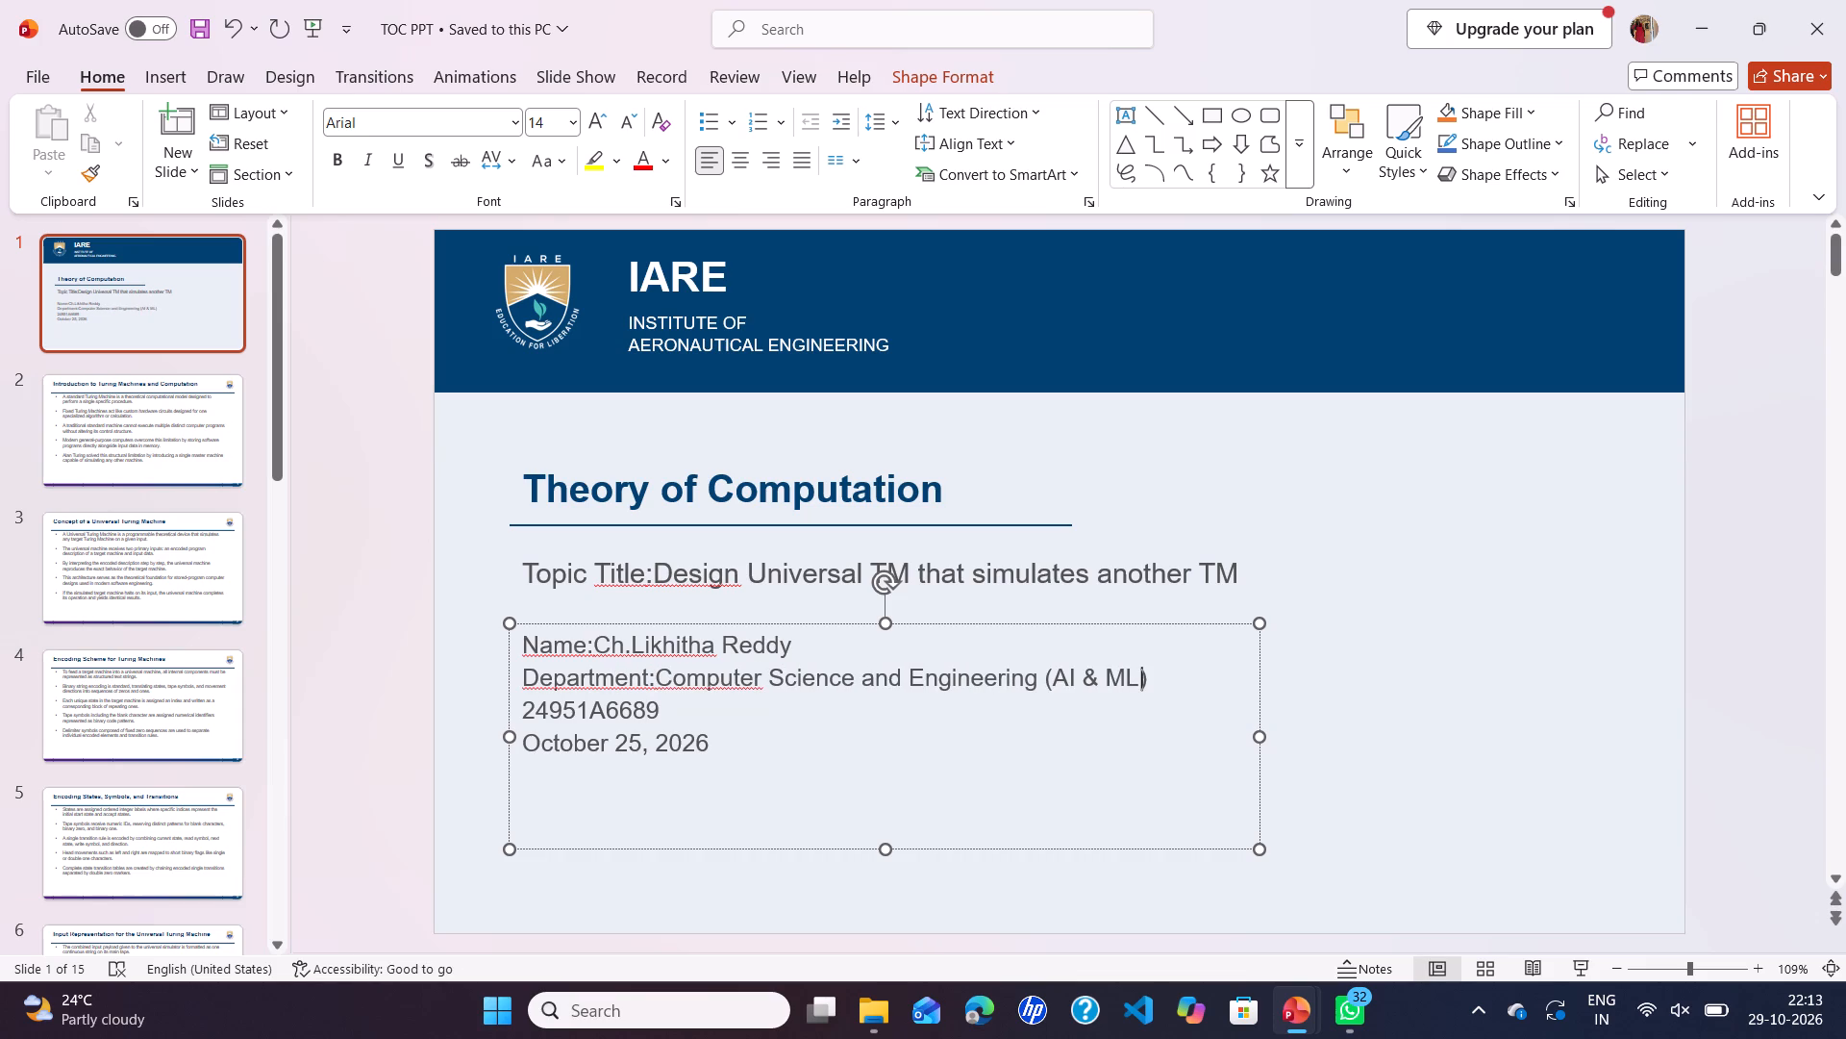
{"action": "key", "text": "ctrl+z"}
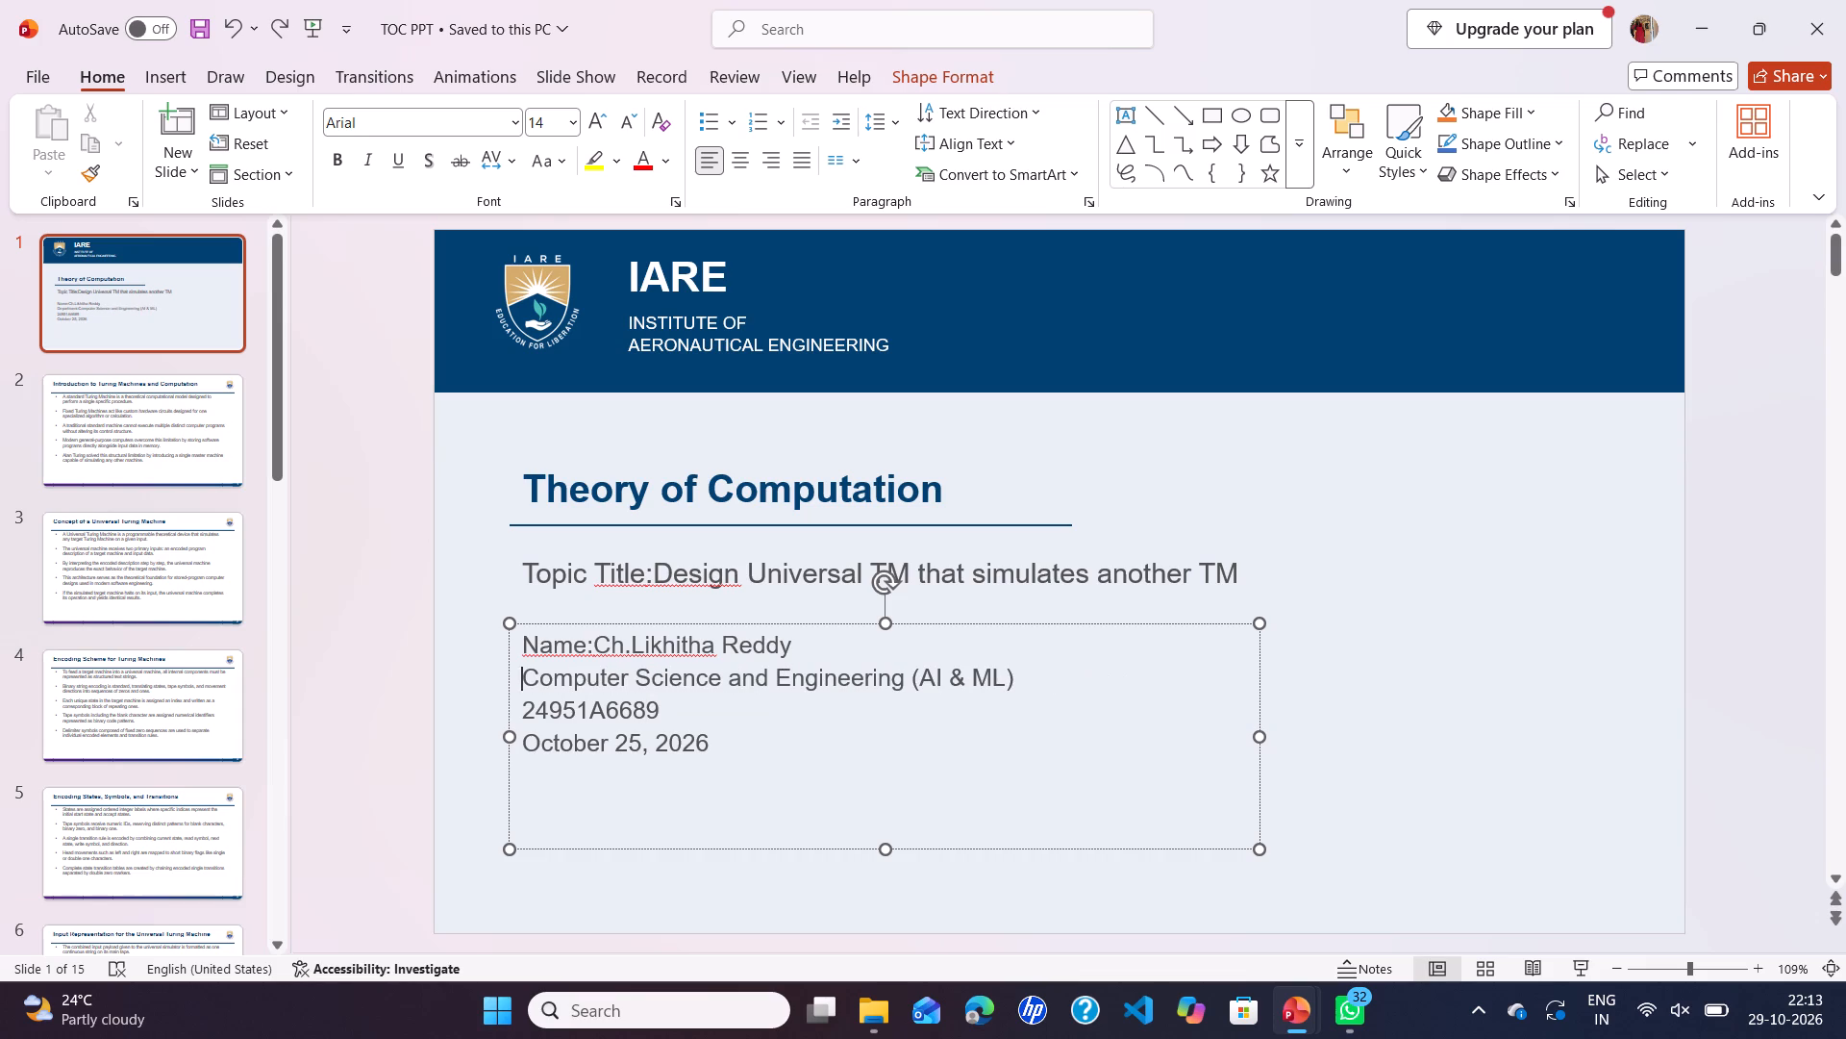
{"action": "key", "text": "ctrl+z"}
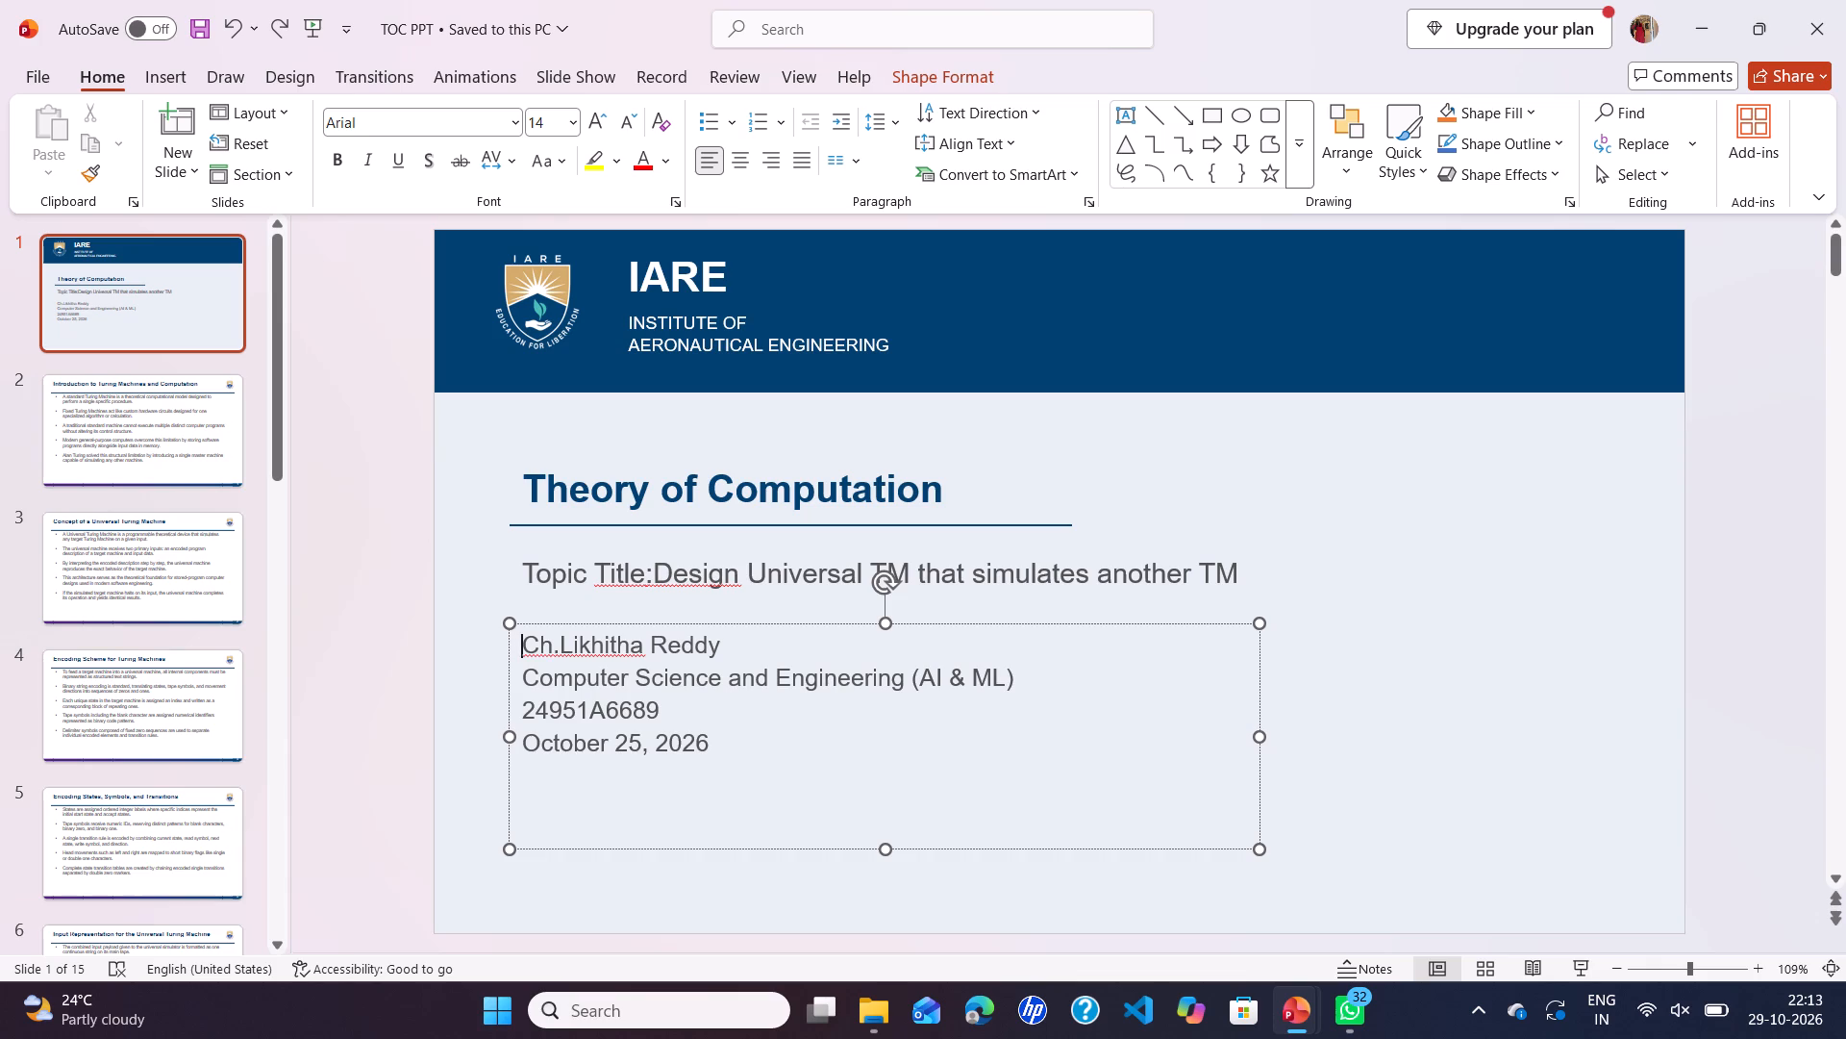
Add the label "Name:" in front of the student name on the title slide.
{"action": "type", "text": "Name:"}
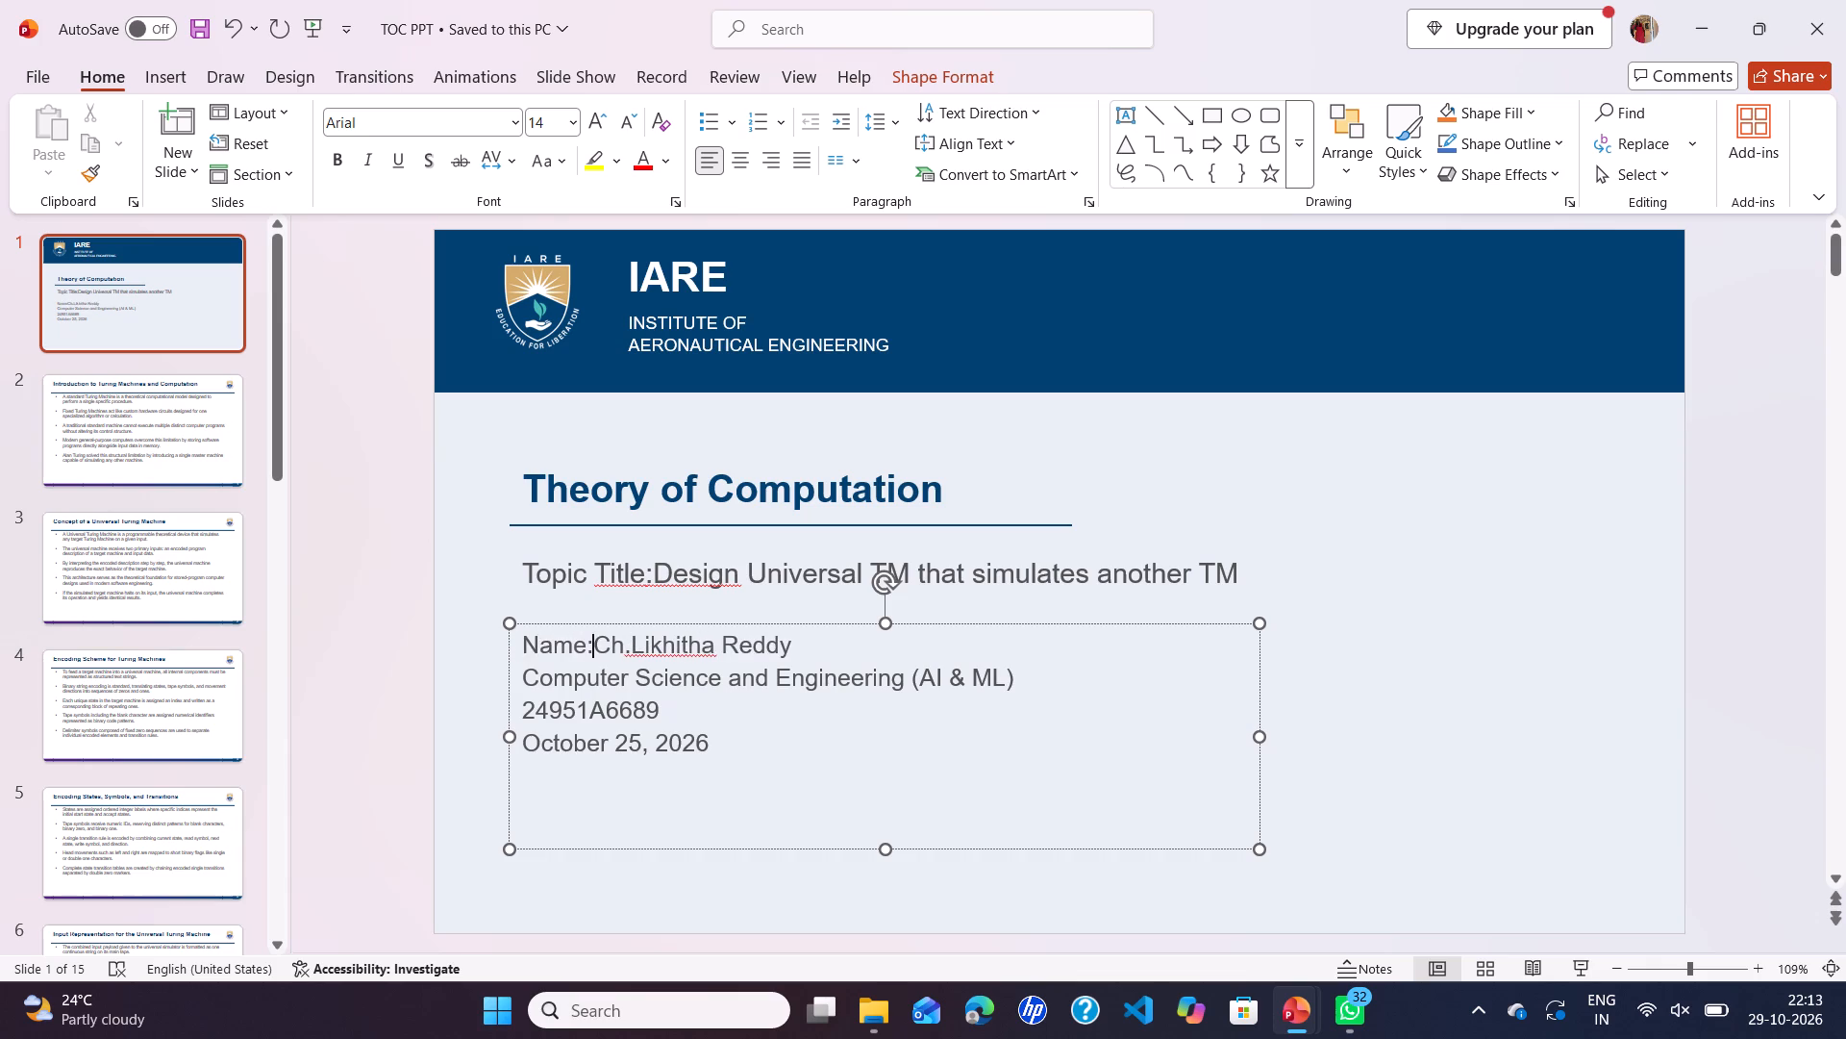
Add the label "Department:" in front of the Computer Science and Engineering (AI & ML) line.
{"action": "key", "text": "Down"}
{"action": "key", "text": "Left"}
{"action": "key", "text": "Left"}
{"action": "key", "text": "Left"}
{"action": "key", "text": "Left"}
{"action": "key", "text": "Left"}
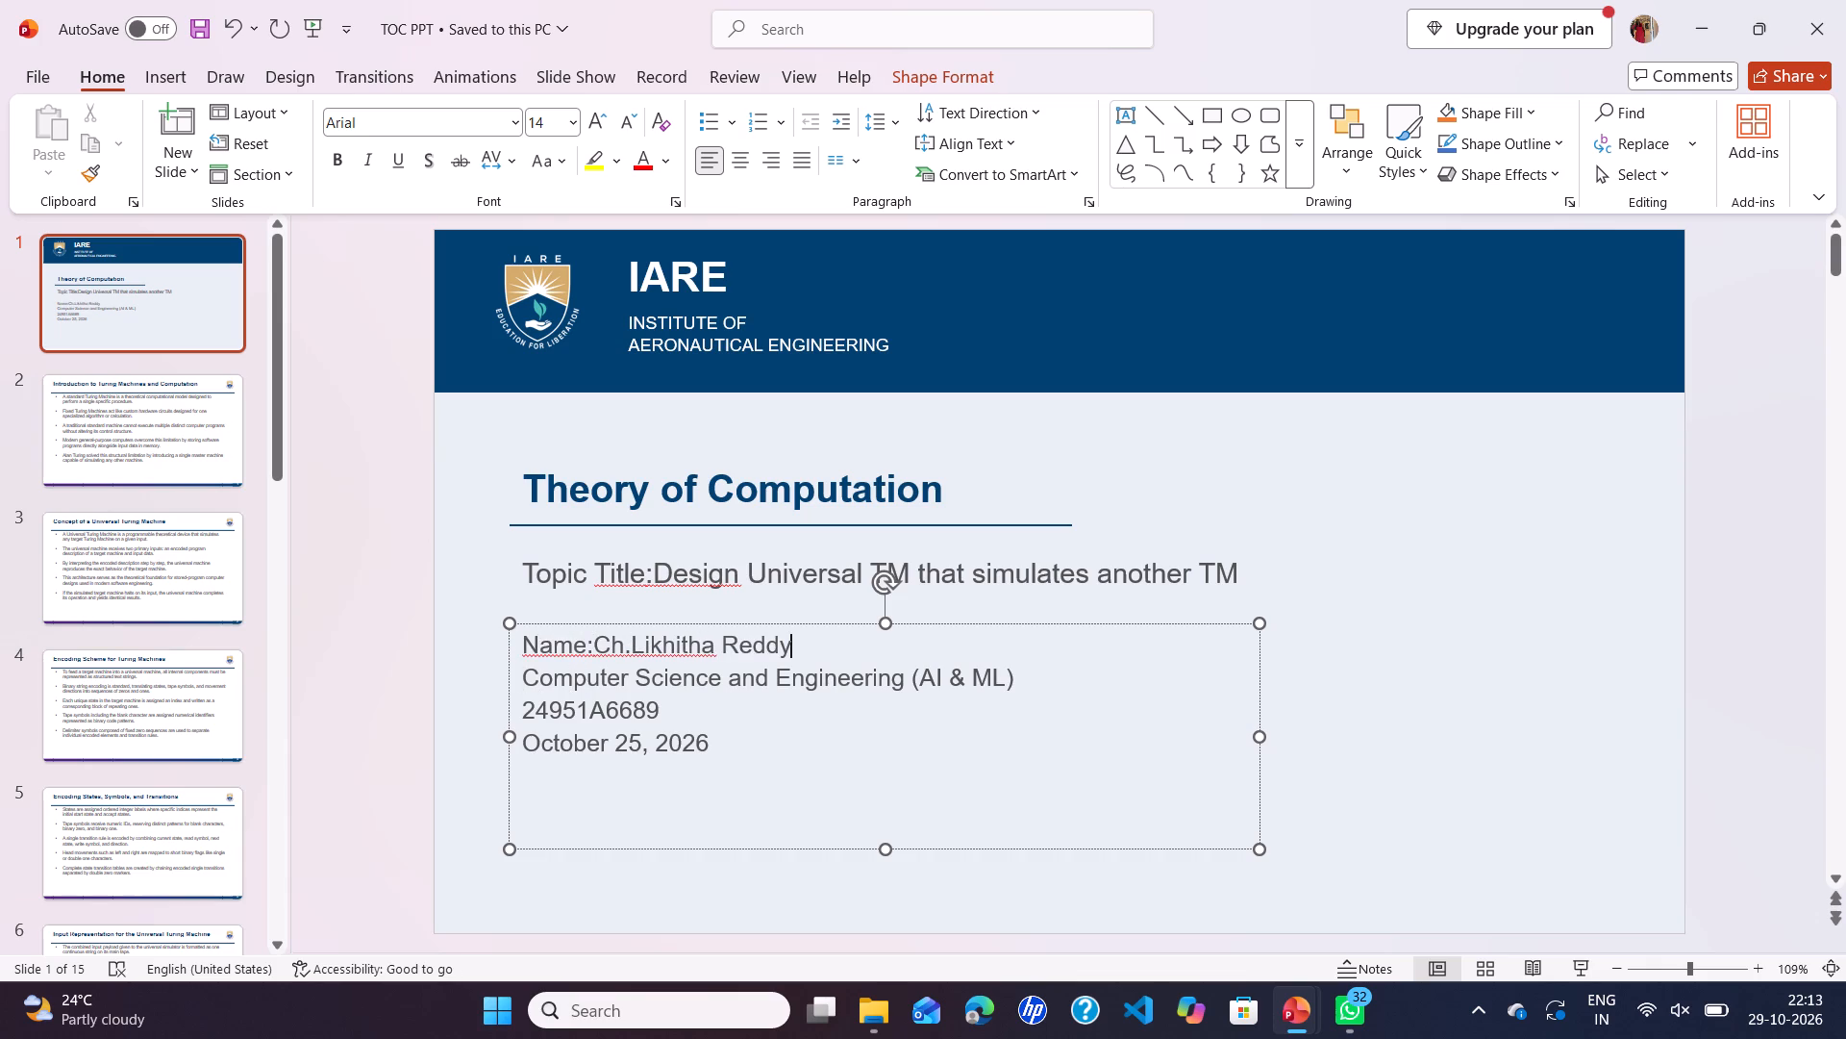
{"action": "key", "text": "Down"}
{"action": "key", "text": "Left"}
{"action": "key", "text": "Left"}
{"action": "key", "text": "Left"}
{"action": "key", "text": "Left"}
{"action": "key", "text": "Left"}
{"action": "key", "text": "Left"}
{"action": "key", "text": "Left"}
{"action": "key", "text": "Left"}
{"action": "key", "text": "Left"}
{"action": "key", "text": "Left"}
{"action": "key", "text": "Left"}
{"action": "key", "text": "Left"}
{"action": "key", "text": "Left"}
{"action": "key", "text": "Left"}
{"action": "key", "text": "Left"}
{"action": "key", "text": "Left"}
{"action": "key", "text": "Left"}
{"action": "key", "text": "Left"}
{"action": "key", "text": "Left"}
{"action": "key", "text": "Left"}
{"action": "key", "text": "Left"}
{"action": "key", "text": "Left"}
{"action": "type", "text": "De"}
{"action": "type", "text": "partment"}
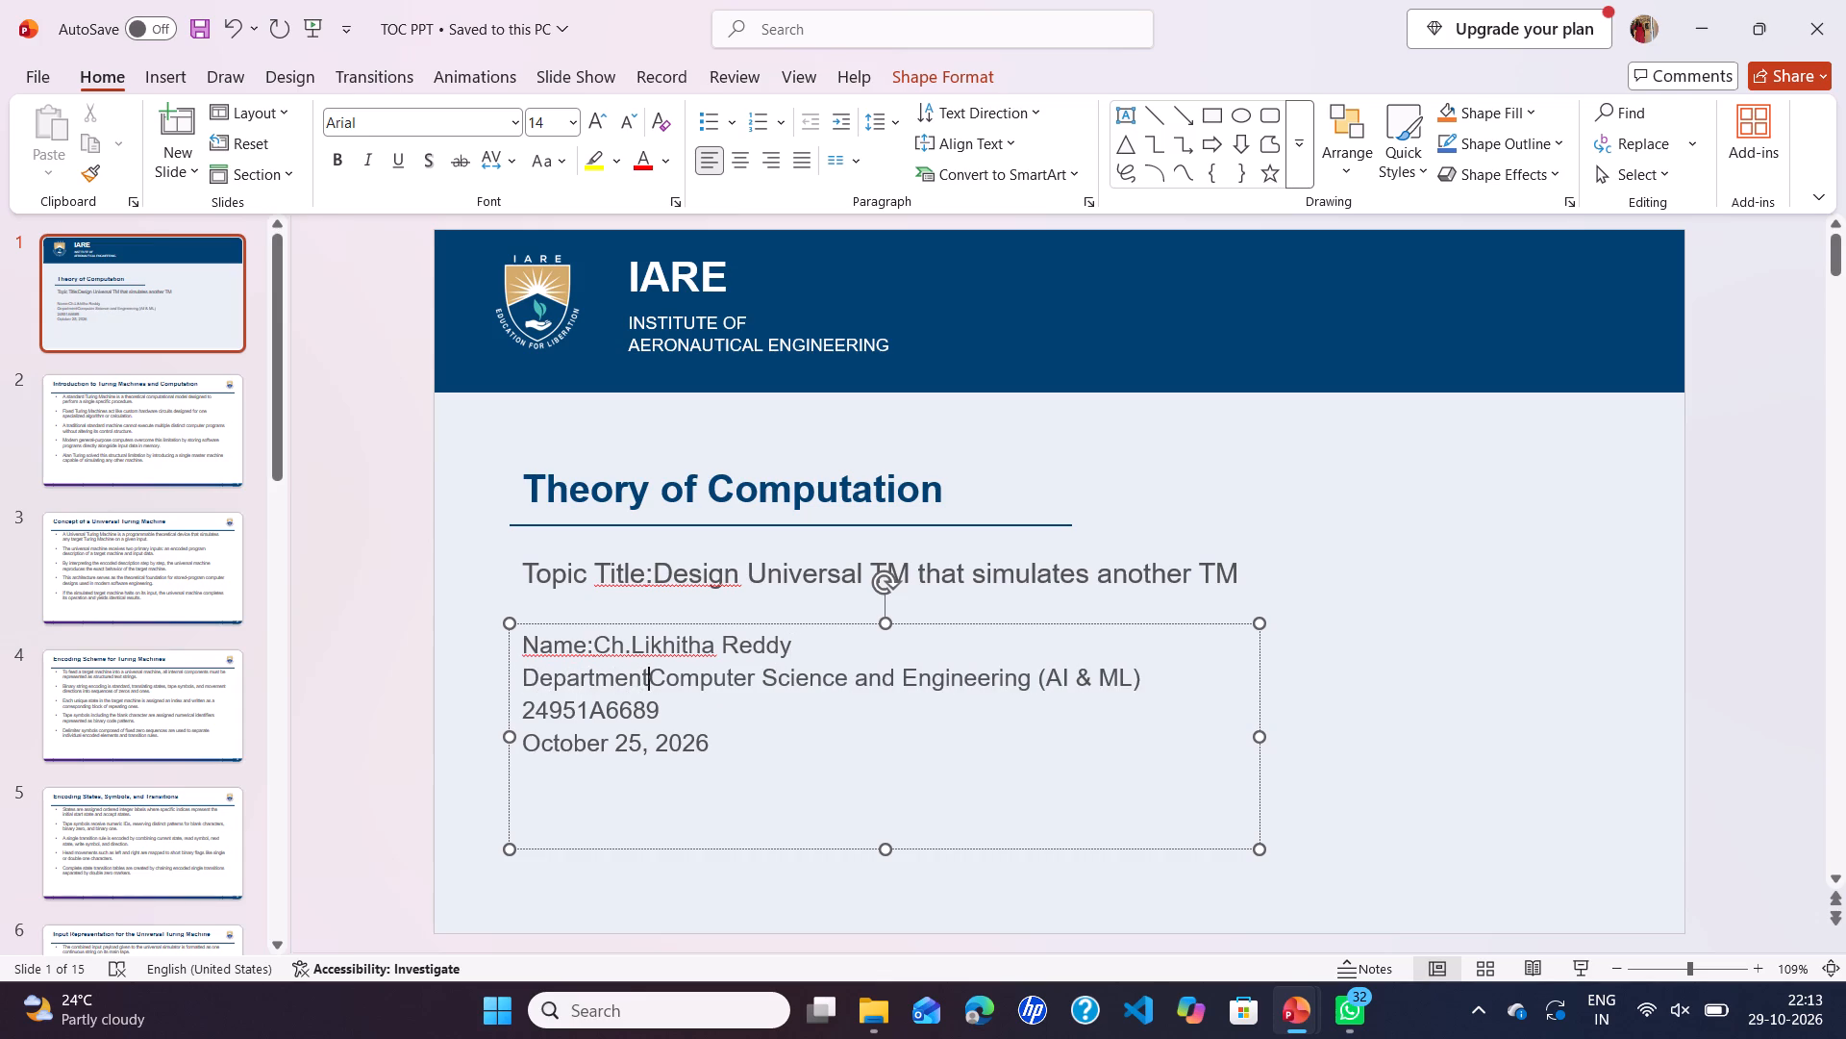
{"action": "key", "text": "shift+colon"}
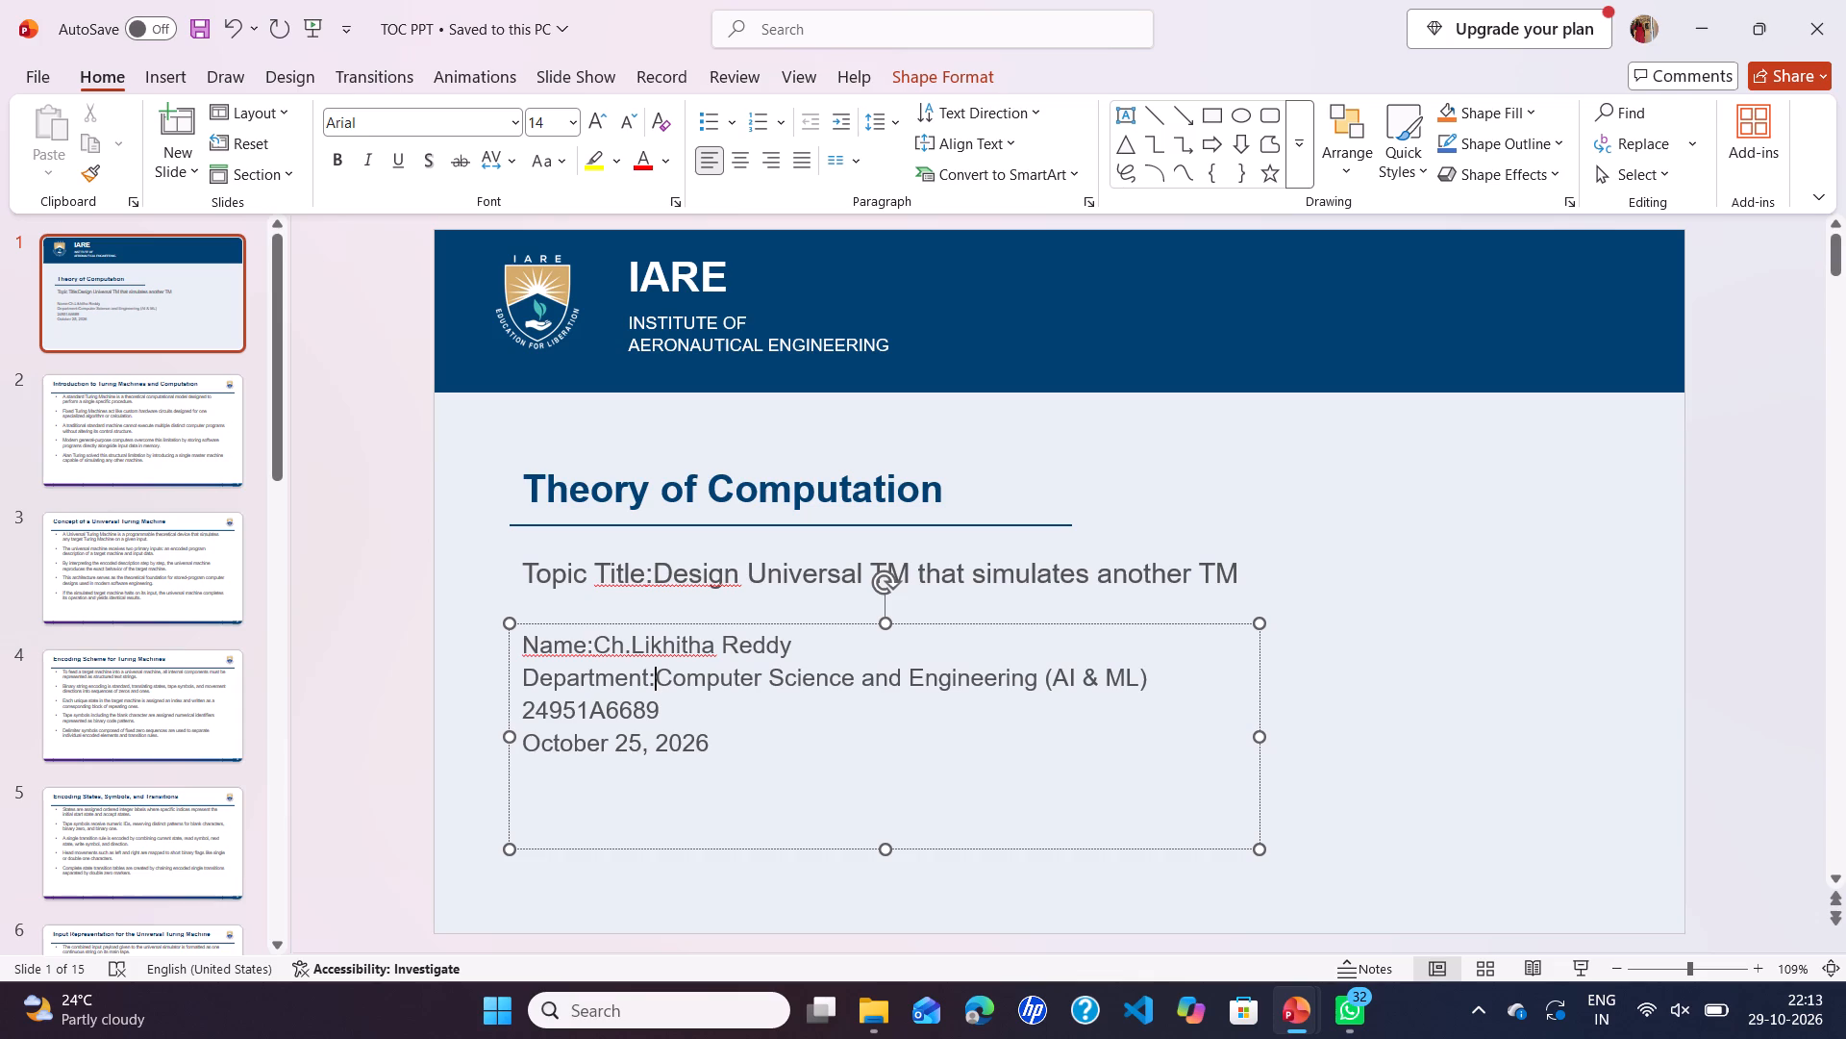
Add the label "Roll Number:" in front of the student's roll number on the title slide.
{"action": "left_click", "coordinate": [528, 712]}
{"action": "key", "text": "shift+r"}
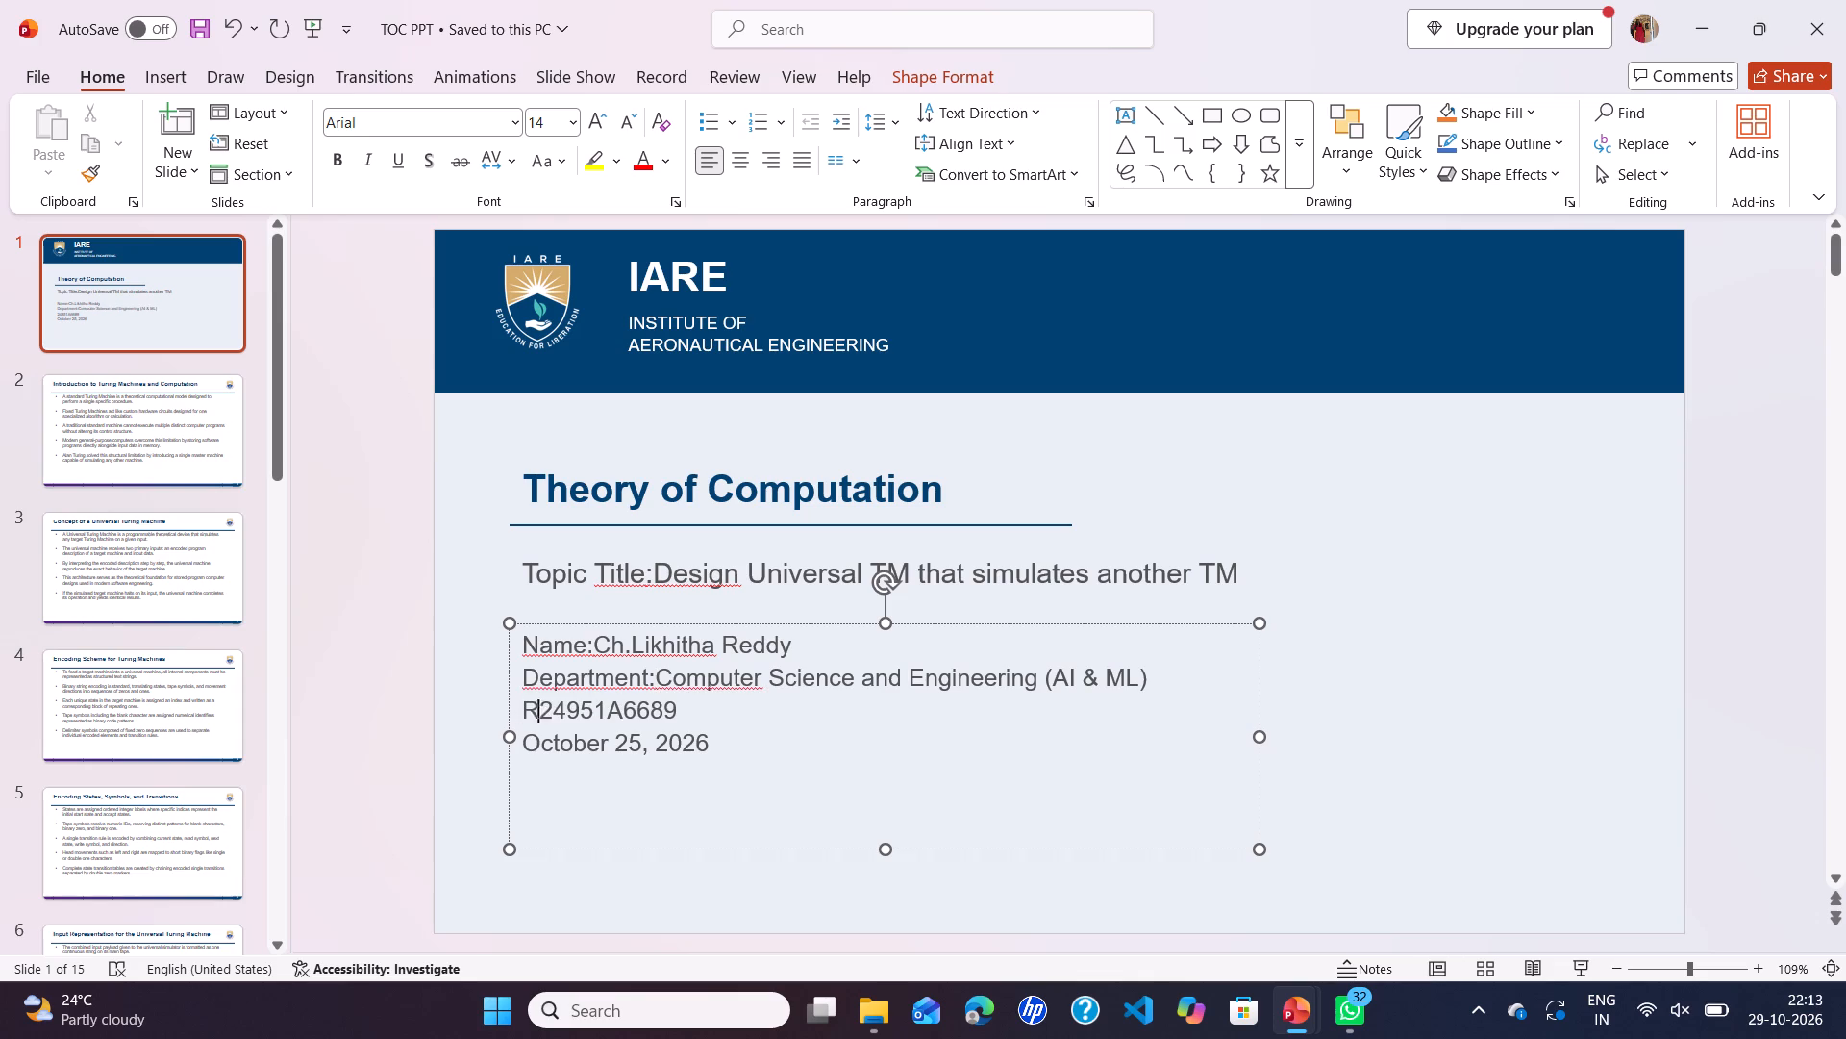
{"action": "type", "text": "oll"}
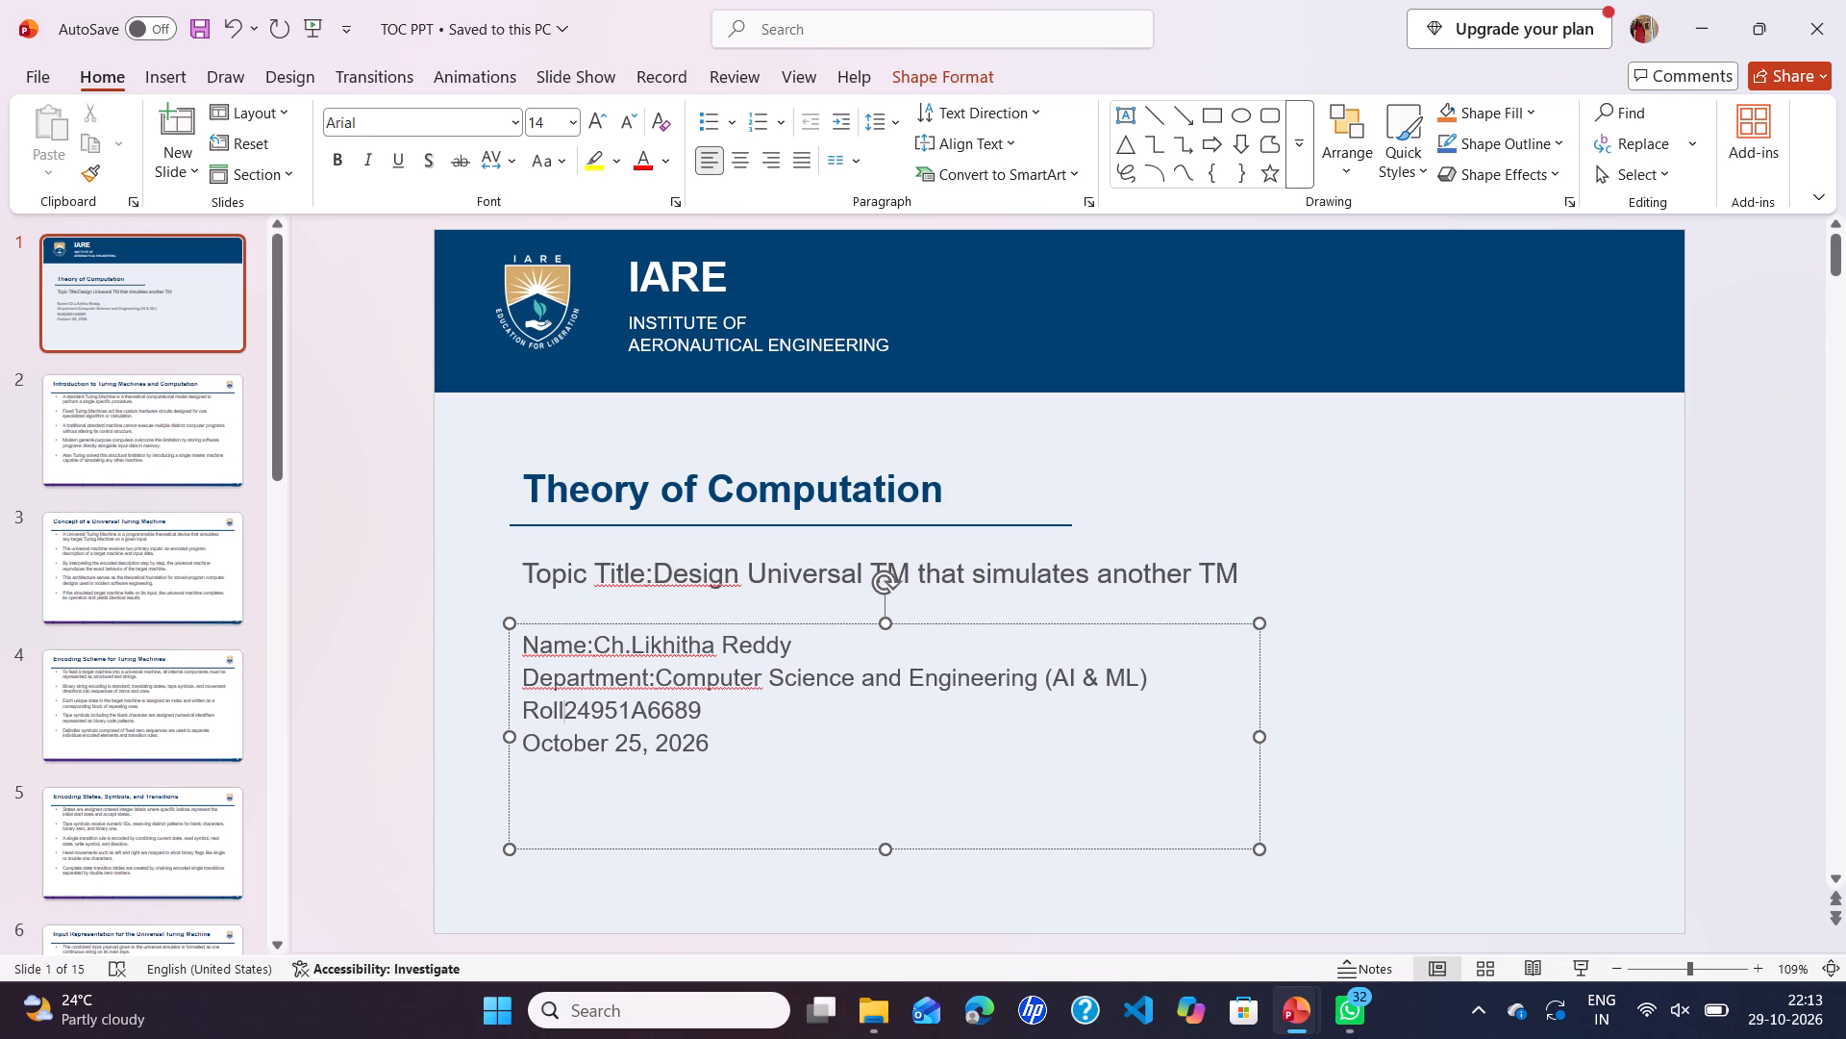
{"action": "key", "text": "space"}
{"action": "type", "text": "n"}
{"action": "key", "text": "BackSpace"}
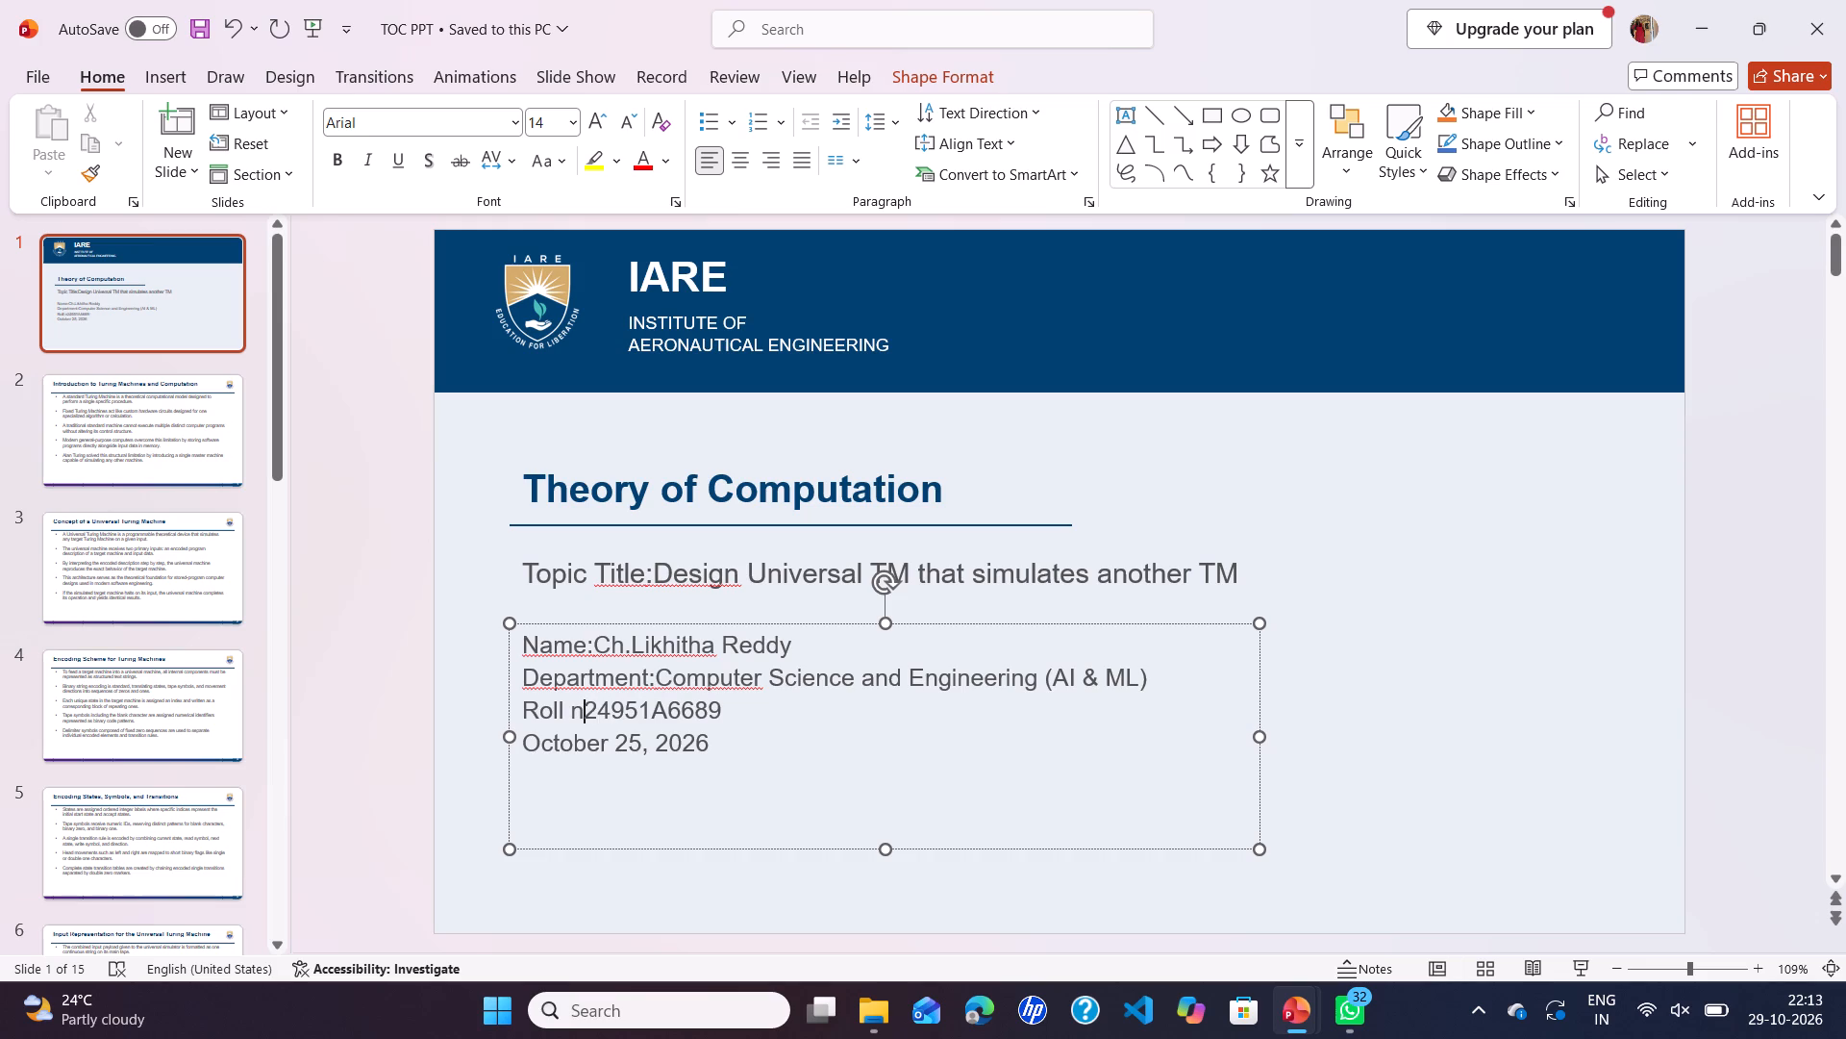
{"action": "key", "text": "BackSpace"}
{"action": "type", "text": "Nu,"}
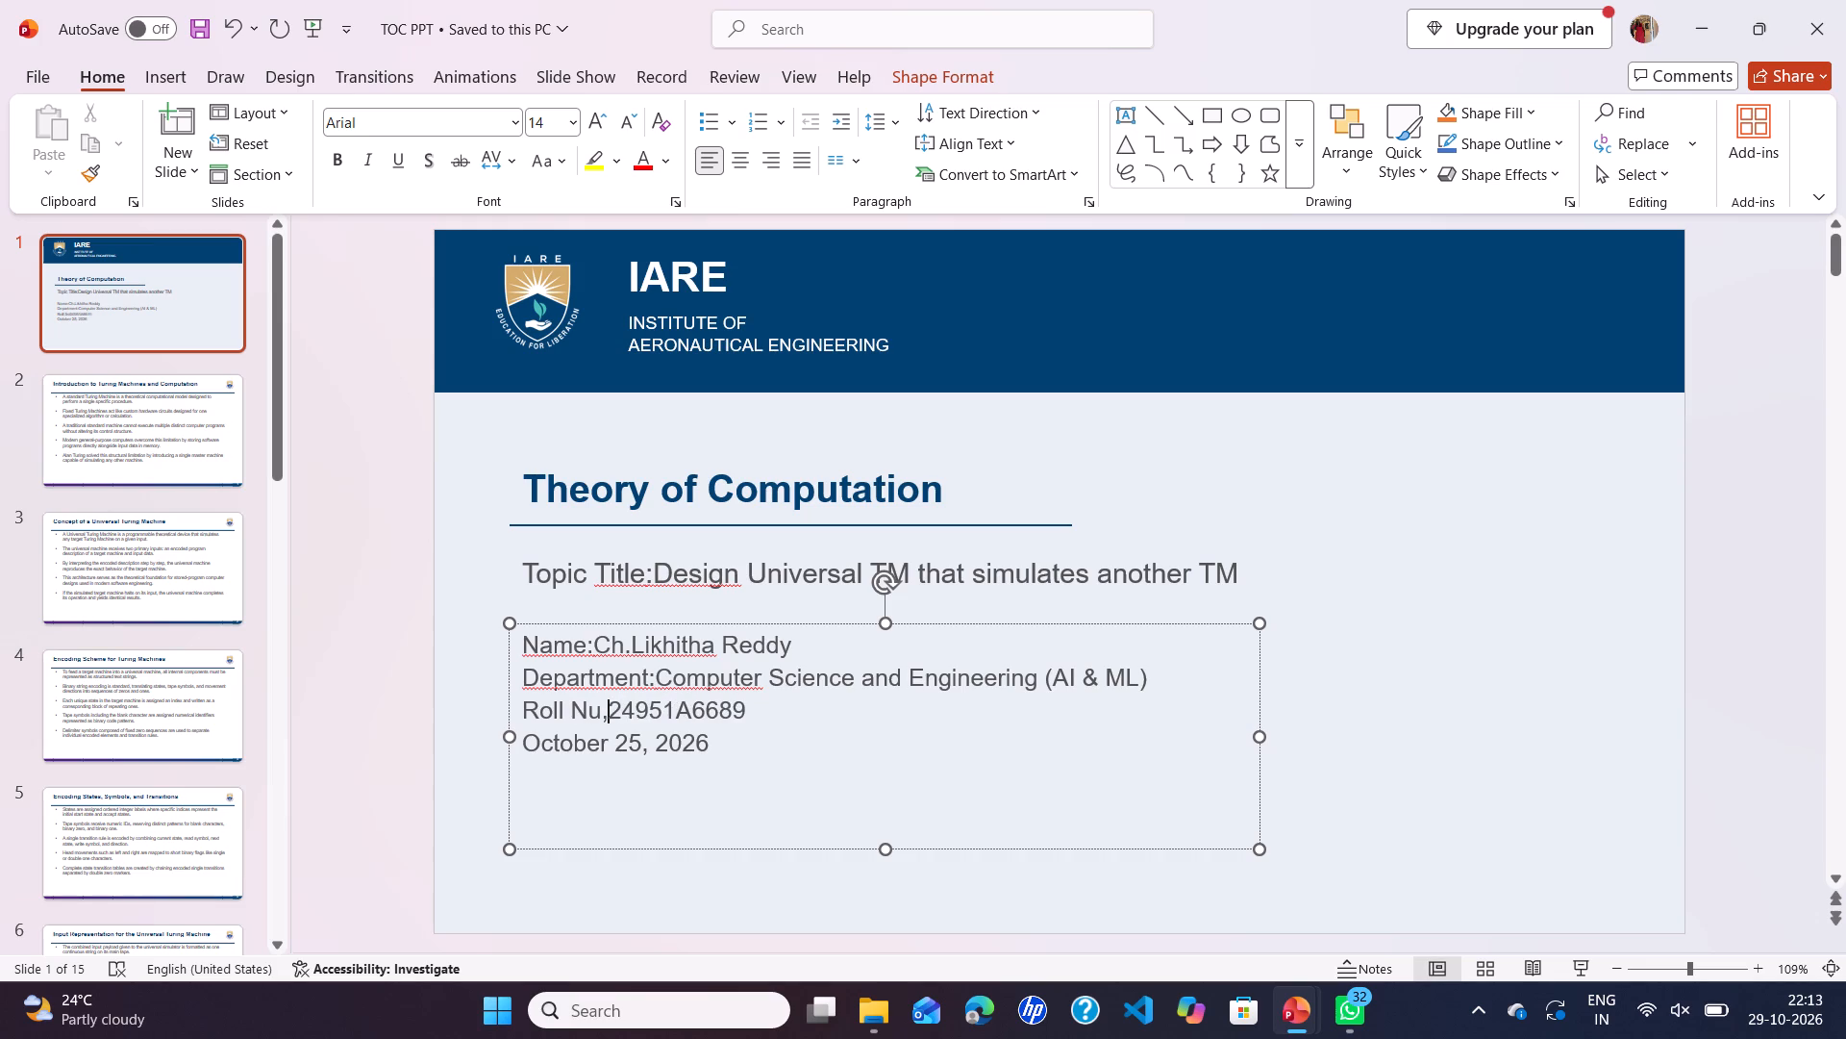
{"action": "key", "text": "BackSpace"}
{"action": "type", "text": "mber"}
{"action": "key", "text": "shift+colon"}
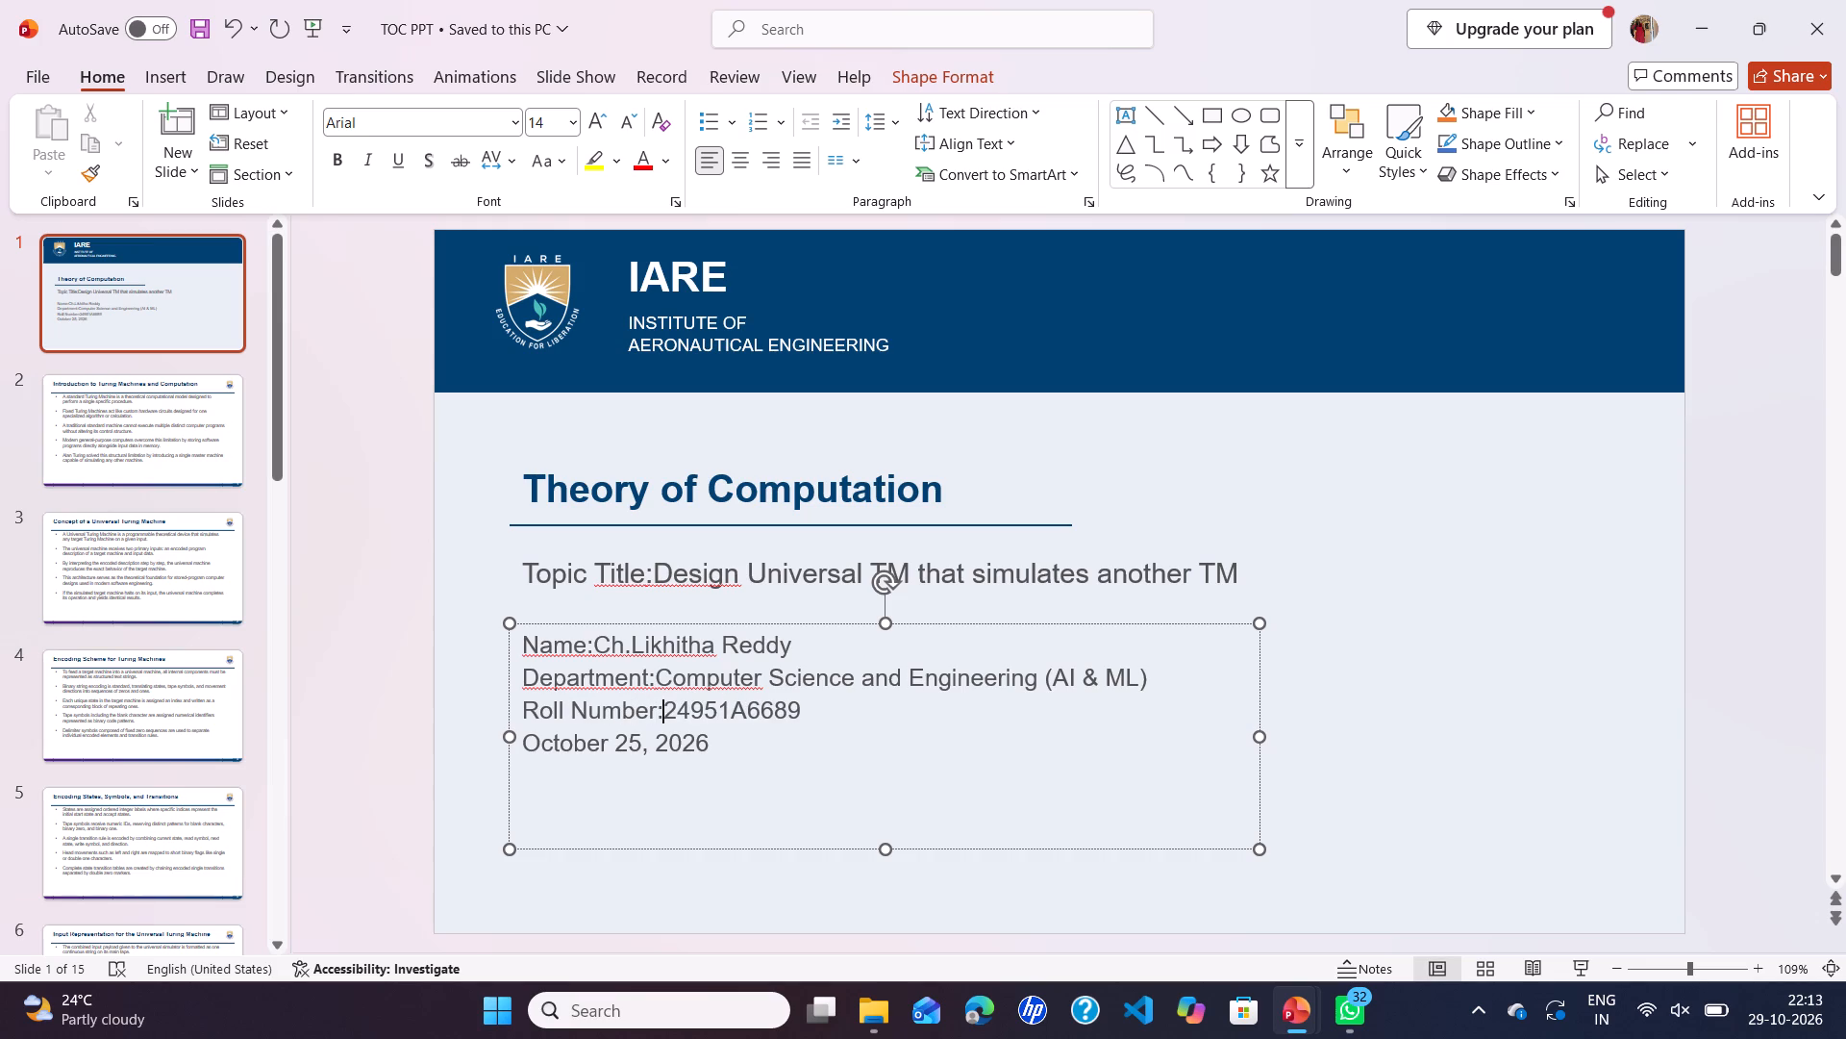
Replace the date line in the title slide's details box with "Course Code:ACSD31".
{"action": "left_click", "coordinate": [698, 749]}
{"action": "key", "text": "Right"}
{"action": "key", "text": "BackSpace"}
{"action": "key", "text": "BackSpace"}
{"action": "key", "text": "BackSpace"}
{"action": "key", "text": "BackSpace"}
{"action": "key", "text": "BackSpace"}
{"action": "key", "text": "BackSpace"}
{"action": "key", "text": "BackSpace"}
{"action": "key", "text": "BackSpace"}
{"action": "key", "text": "BackSpace"}
{"action": "key", "text": "BackSpace"}
{"action": "key", "text": "BackSpace"}
{"action": "key", "text": "BackSpace"}
{"action": "key", "text": "BackSpace"}
{"action": "key", "text": "BackSpace"}
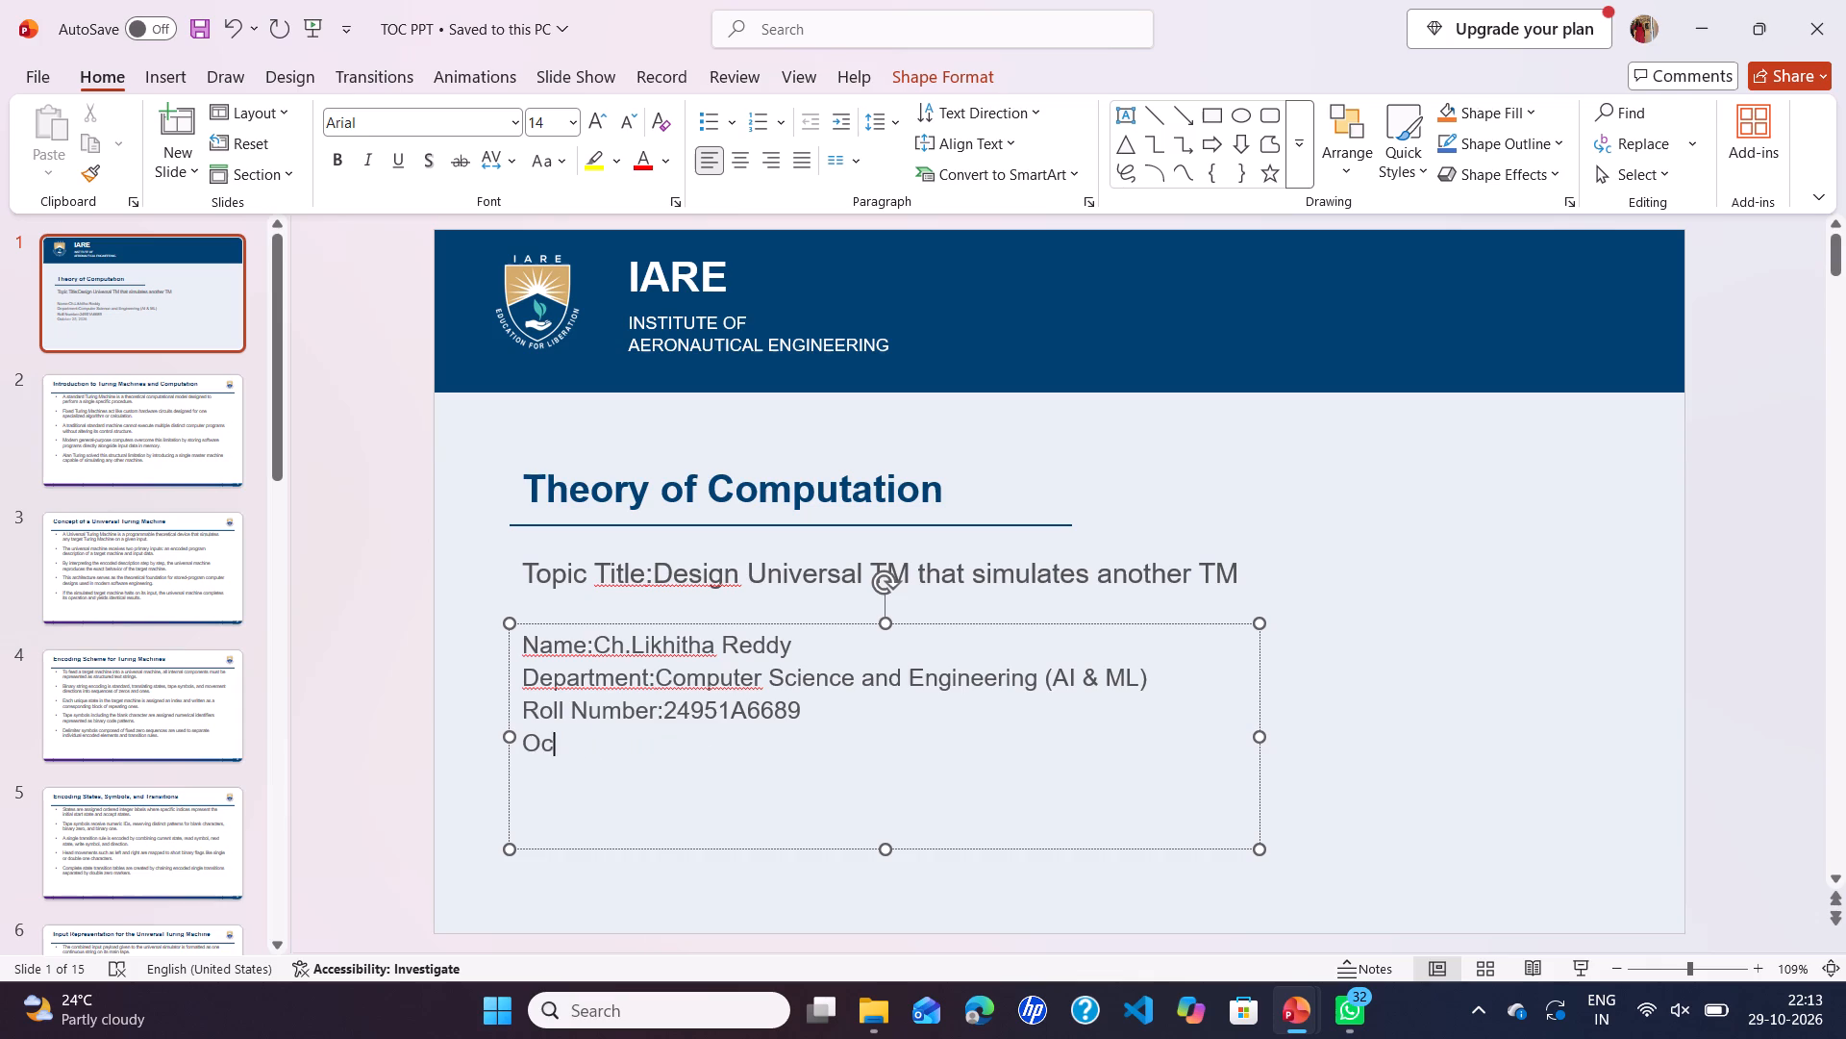
{"action": "key", "text": "BackSpace"}
{"action": "key", "text": "BackSpace"}
{"action": "type", "text": "Course"}
{"action": "key", "text": "space"}
{"action": "type", "text": "Codse"}
{"action": "key", "text": "BackSpace"}
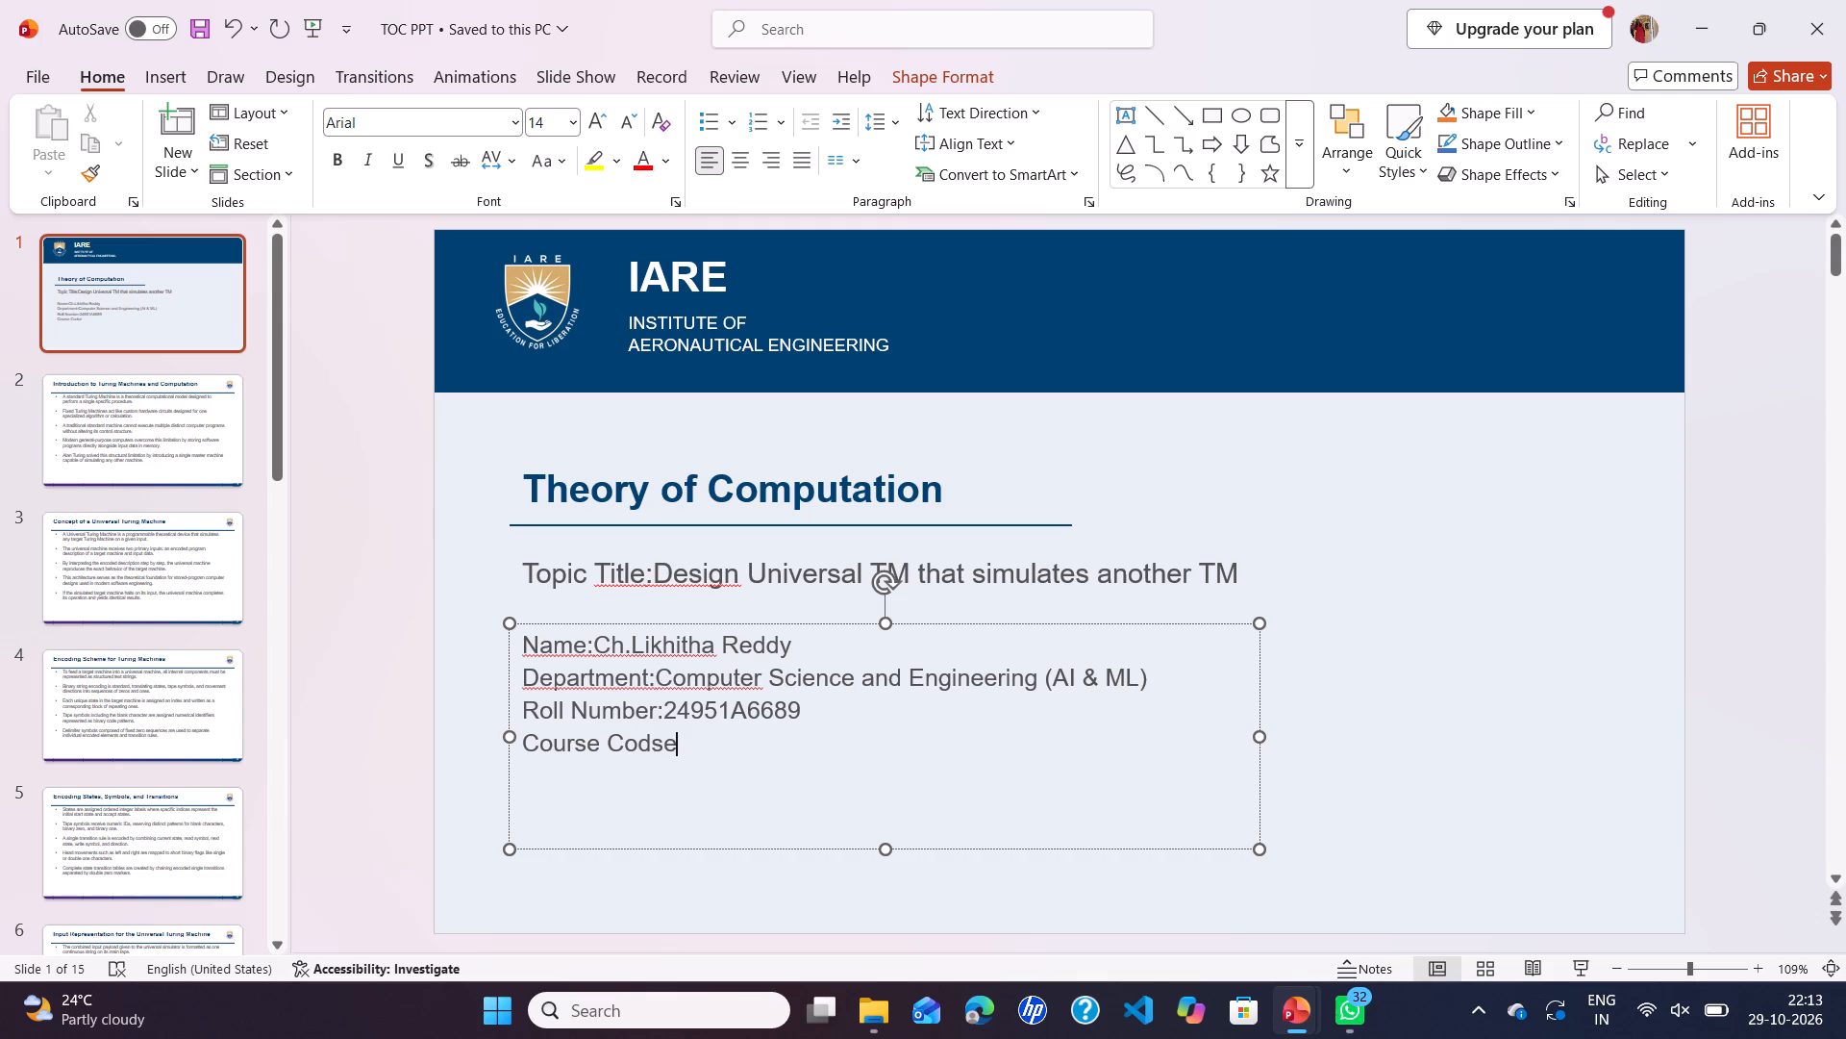
{"action": "key", "text": "BackSpace"}
{"action": "type", "text": "e:"}
{"action": "type", "text": "ACS"}
{"action": "type", "text": "D31"}
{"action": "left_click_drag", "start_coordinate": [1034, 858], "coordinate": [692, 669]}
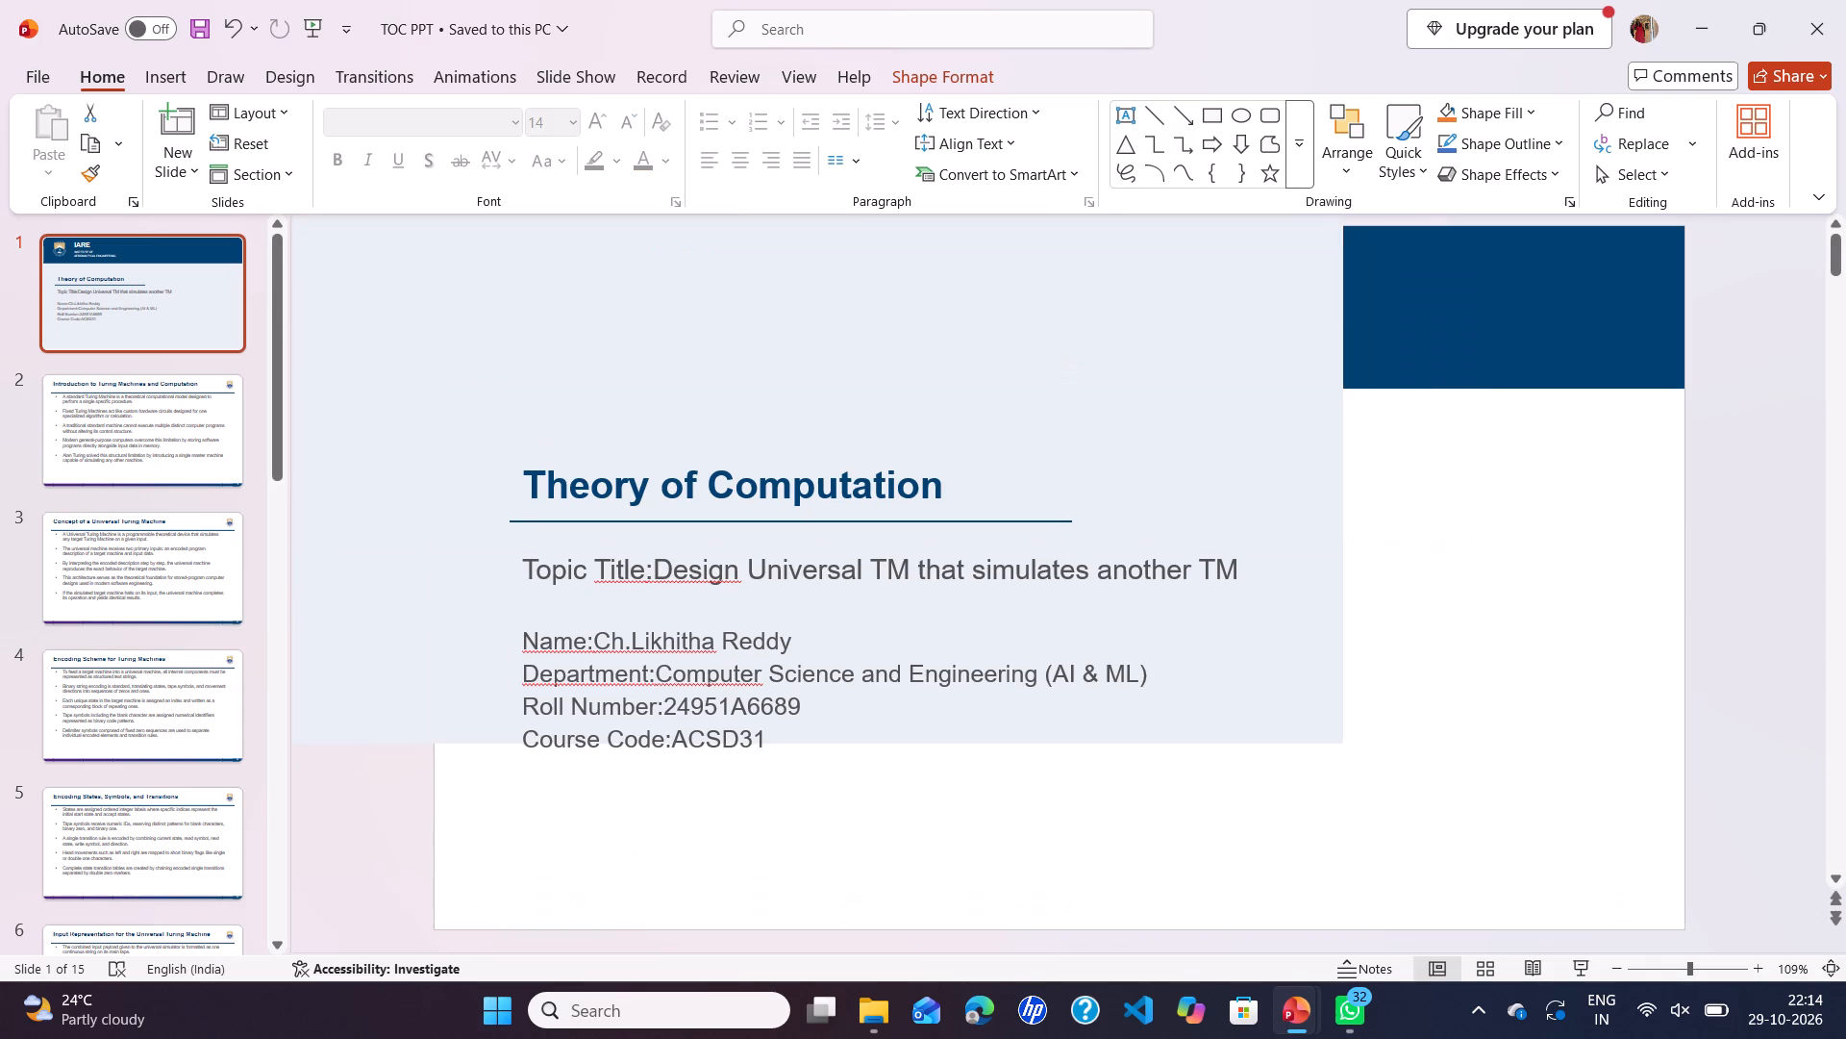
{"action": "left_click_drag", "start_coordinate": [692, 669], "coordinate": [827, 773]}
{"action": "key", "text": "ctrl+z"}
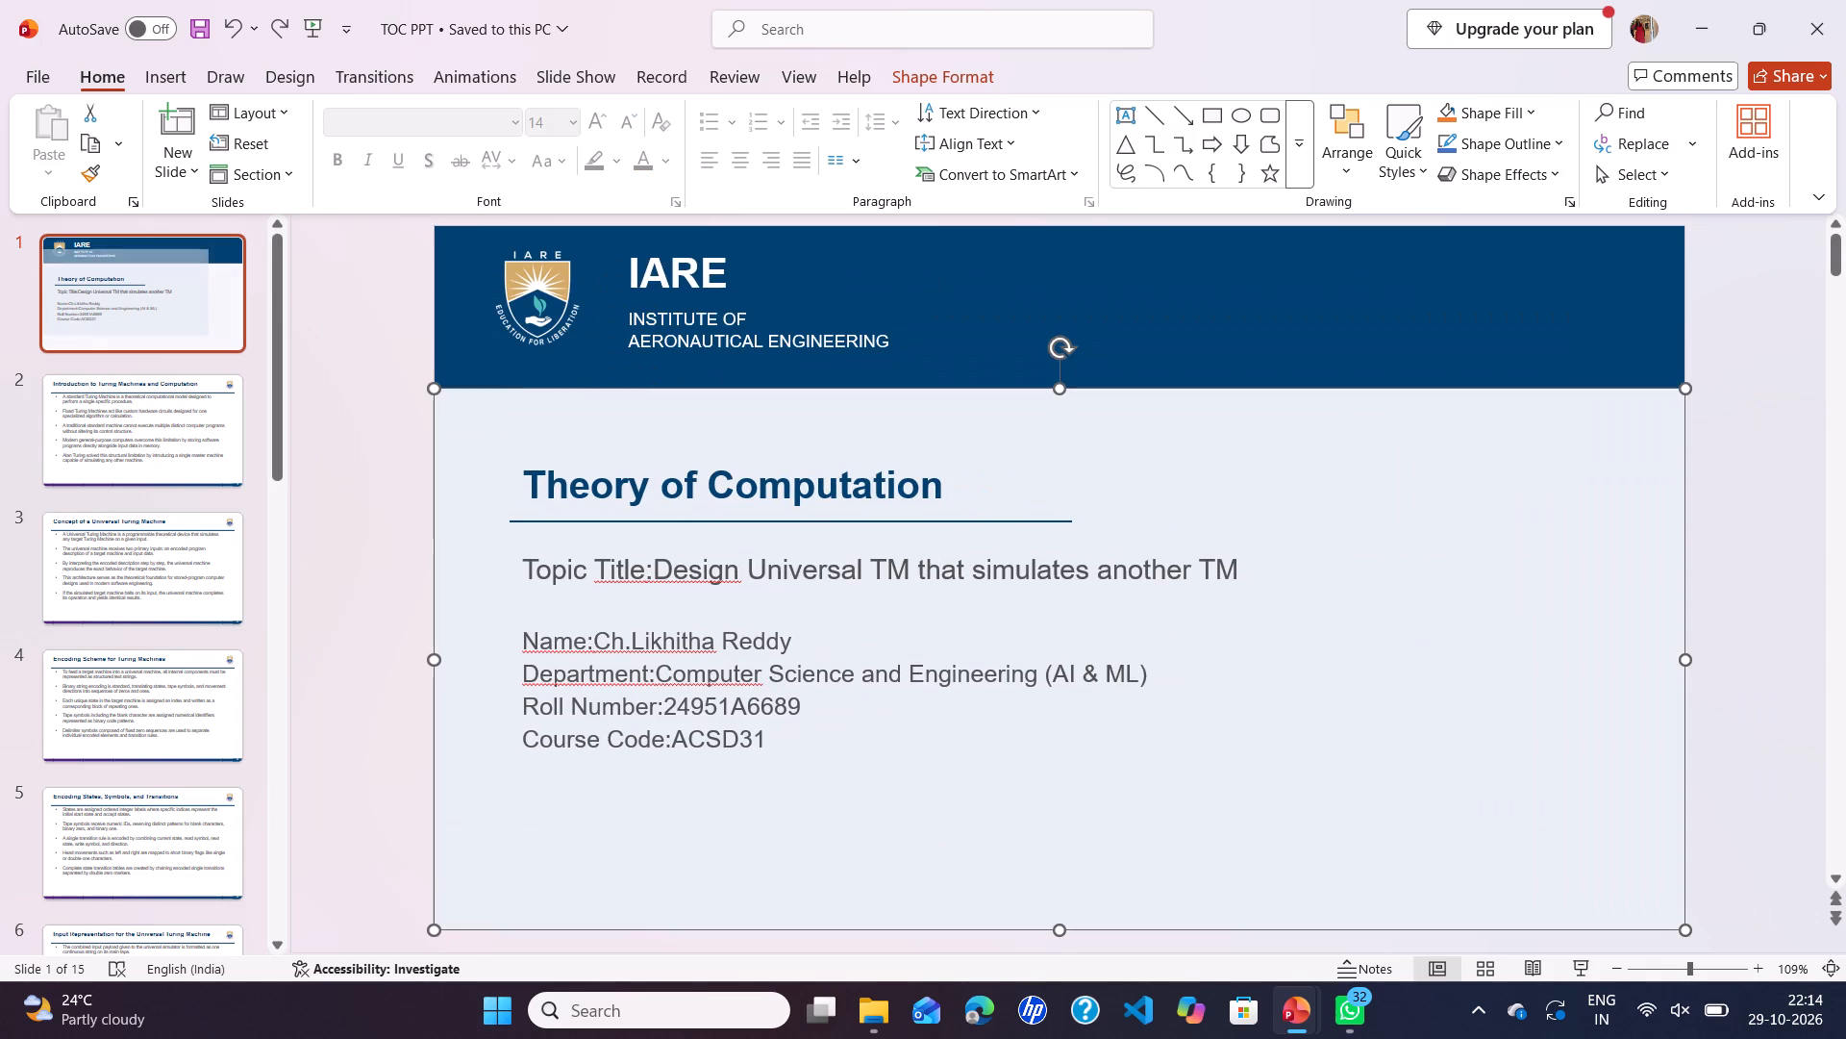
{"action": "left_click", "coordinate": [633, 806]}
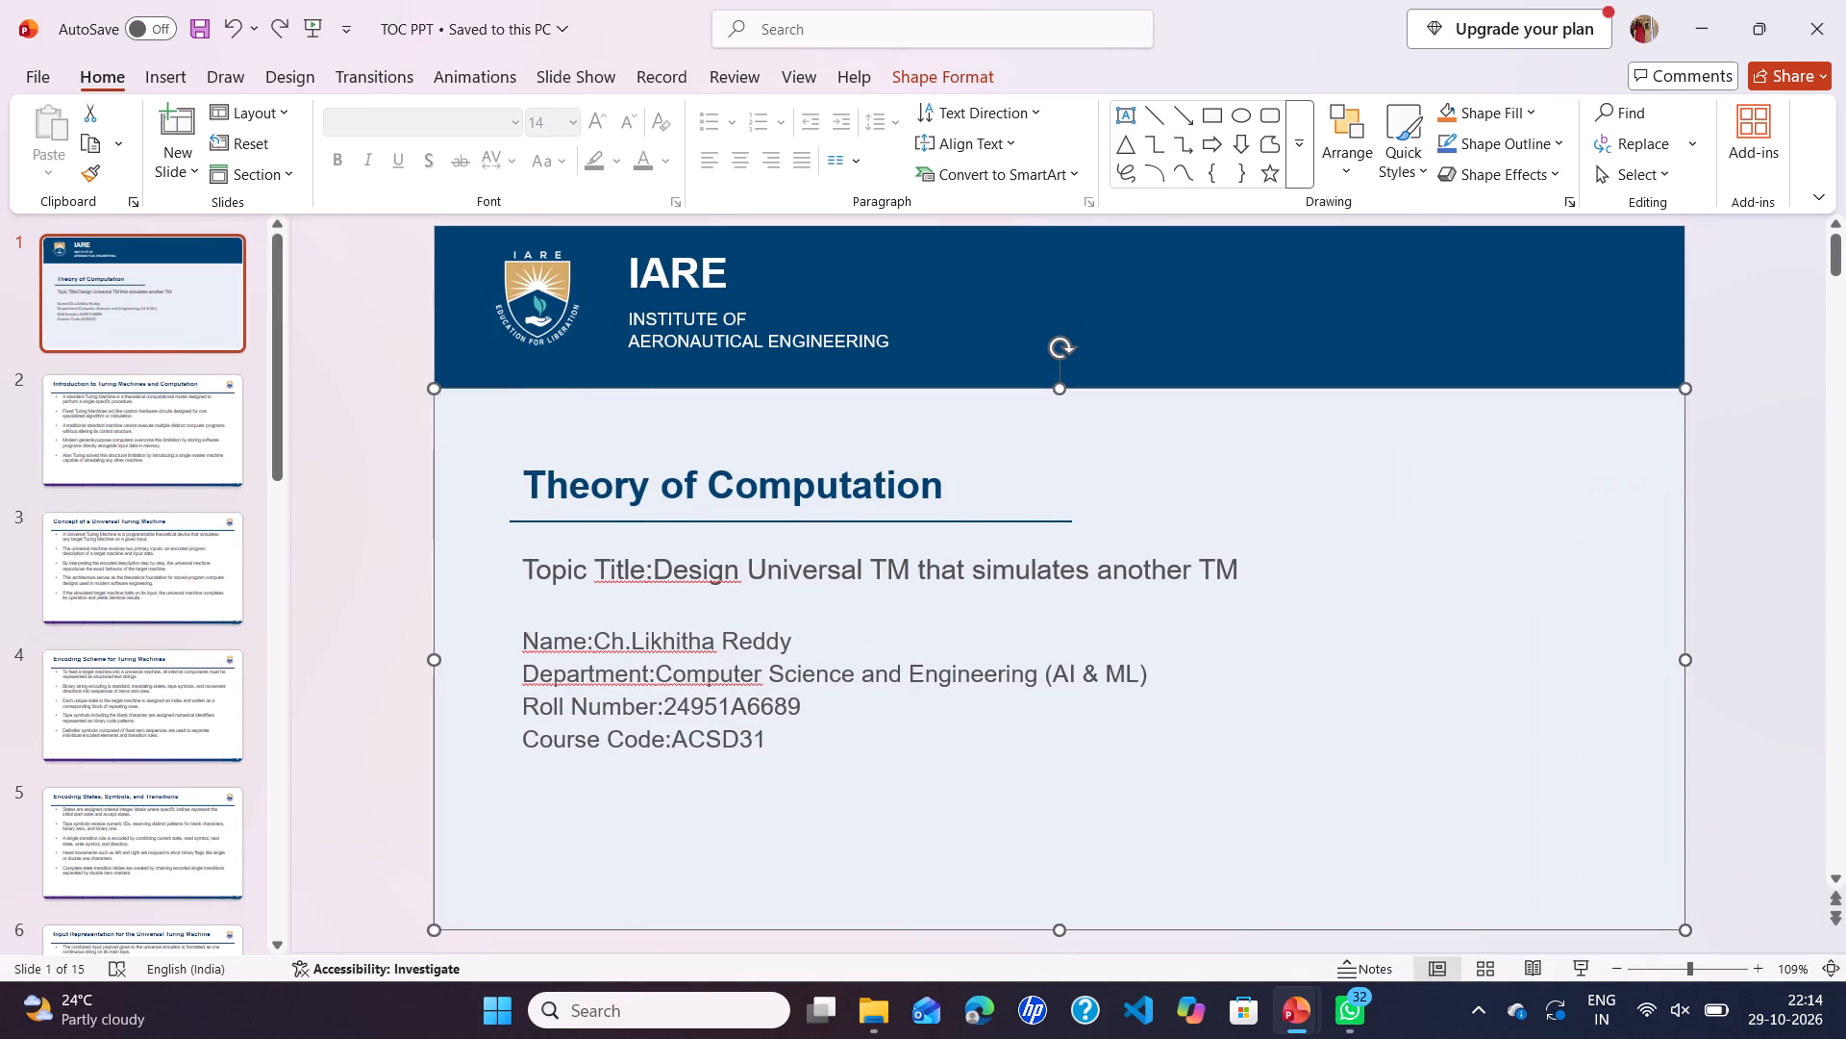
Insert a space before and after the colon in the "Name" line of the title slide.
{"action": "left_click", "coordinate": [603, 641]}
{"action": "key", "text": "Left"}
{"action": "key", "text": "space"}
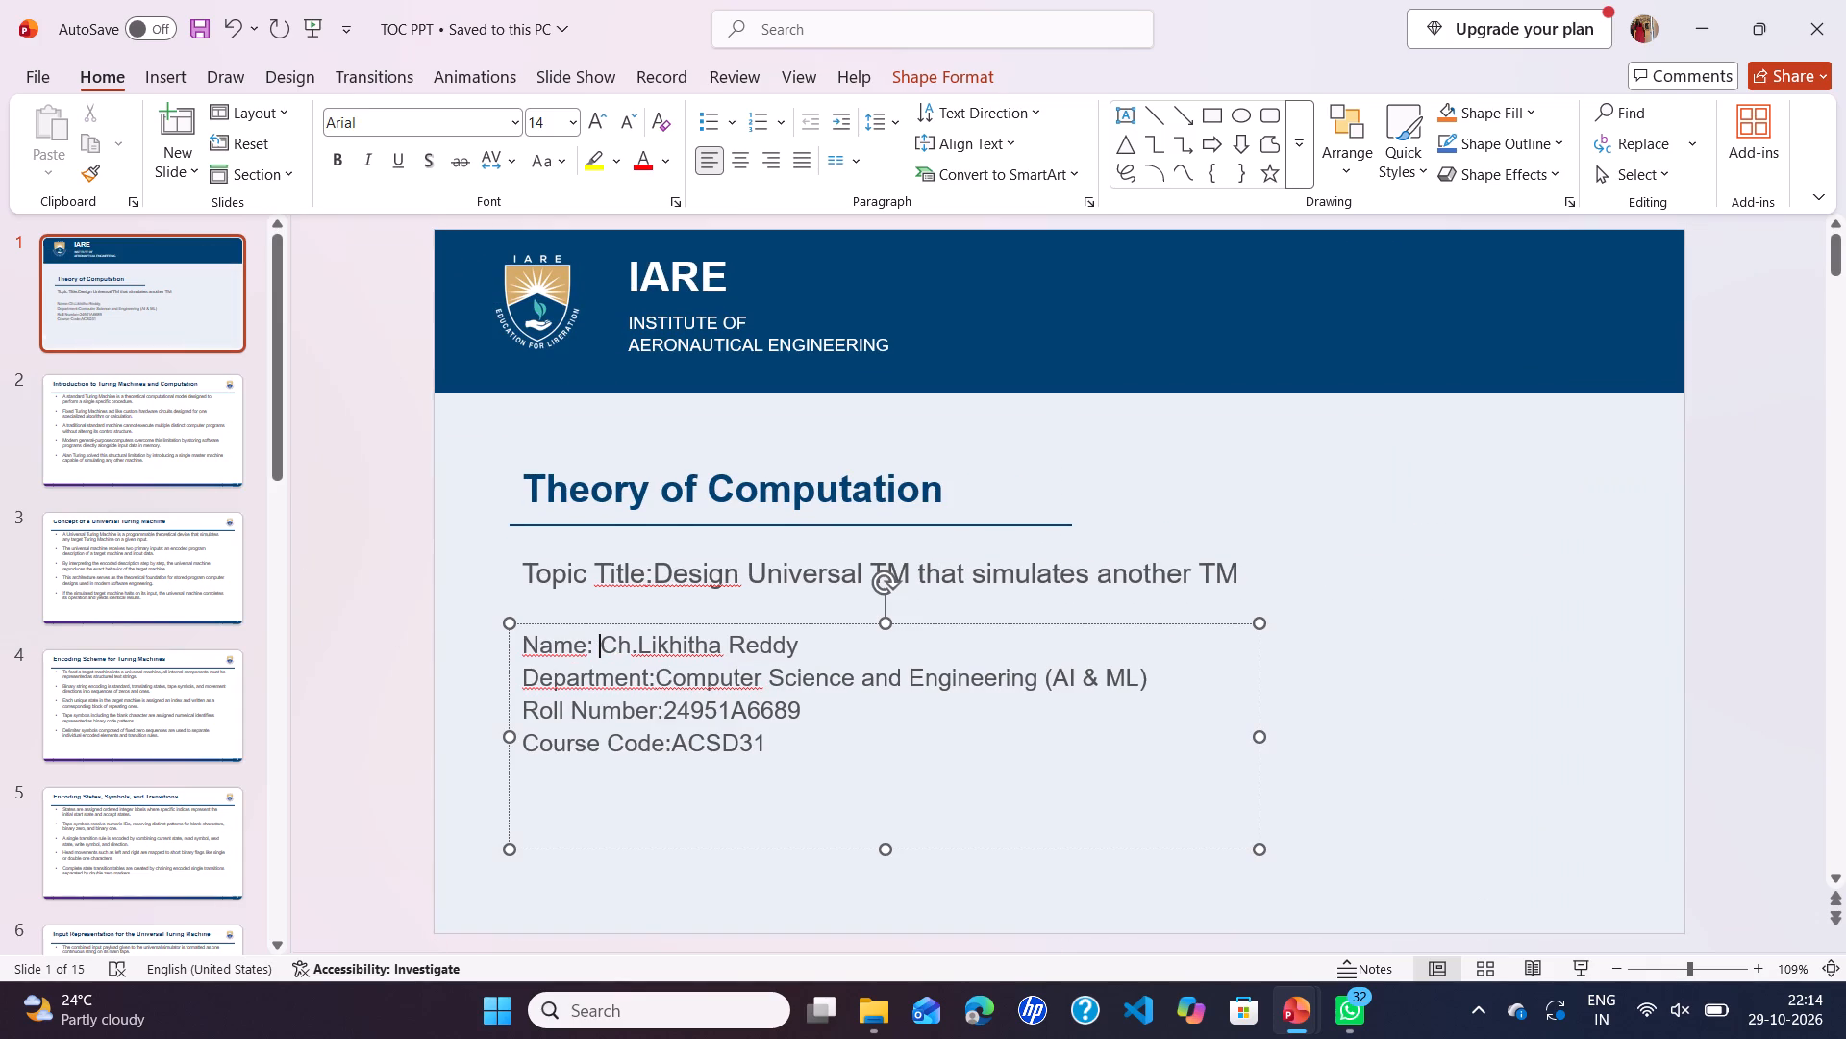
{"action": "key", "text": "Left"}
{"action": "key", "text": "Left"}
{"action": "key", "text": "space"}
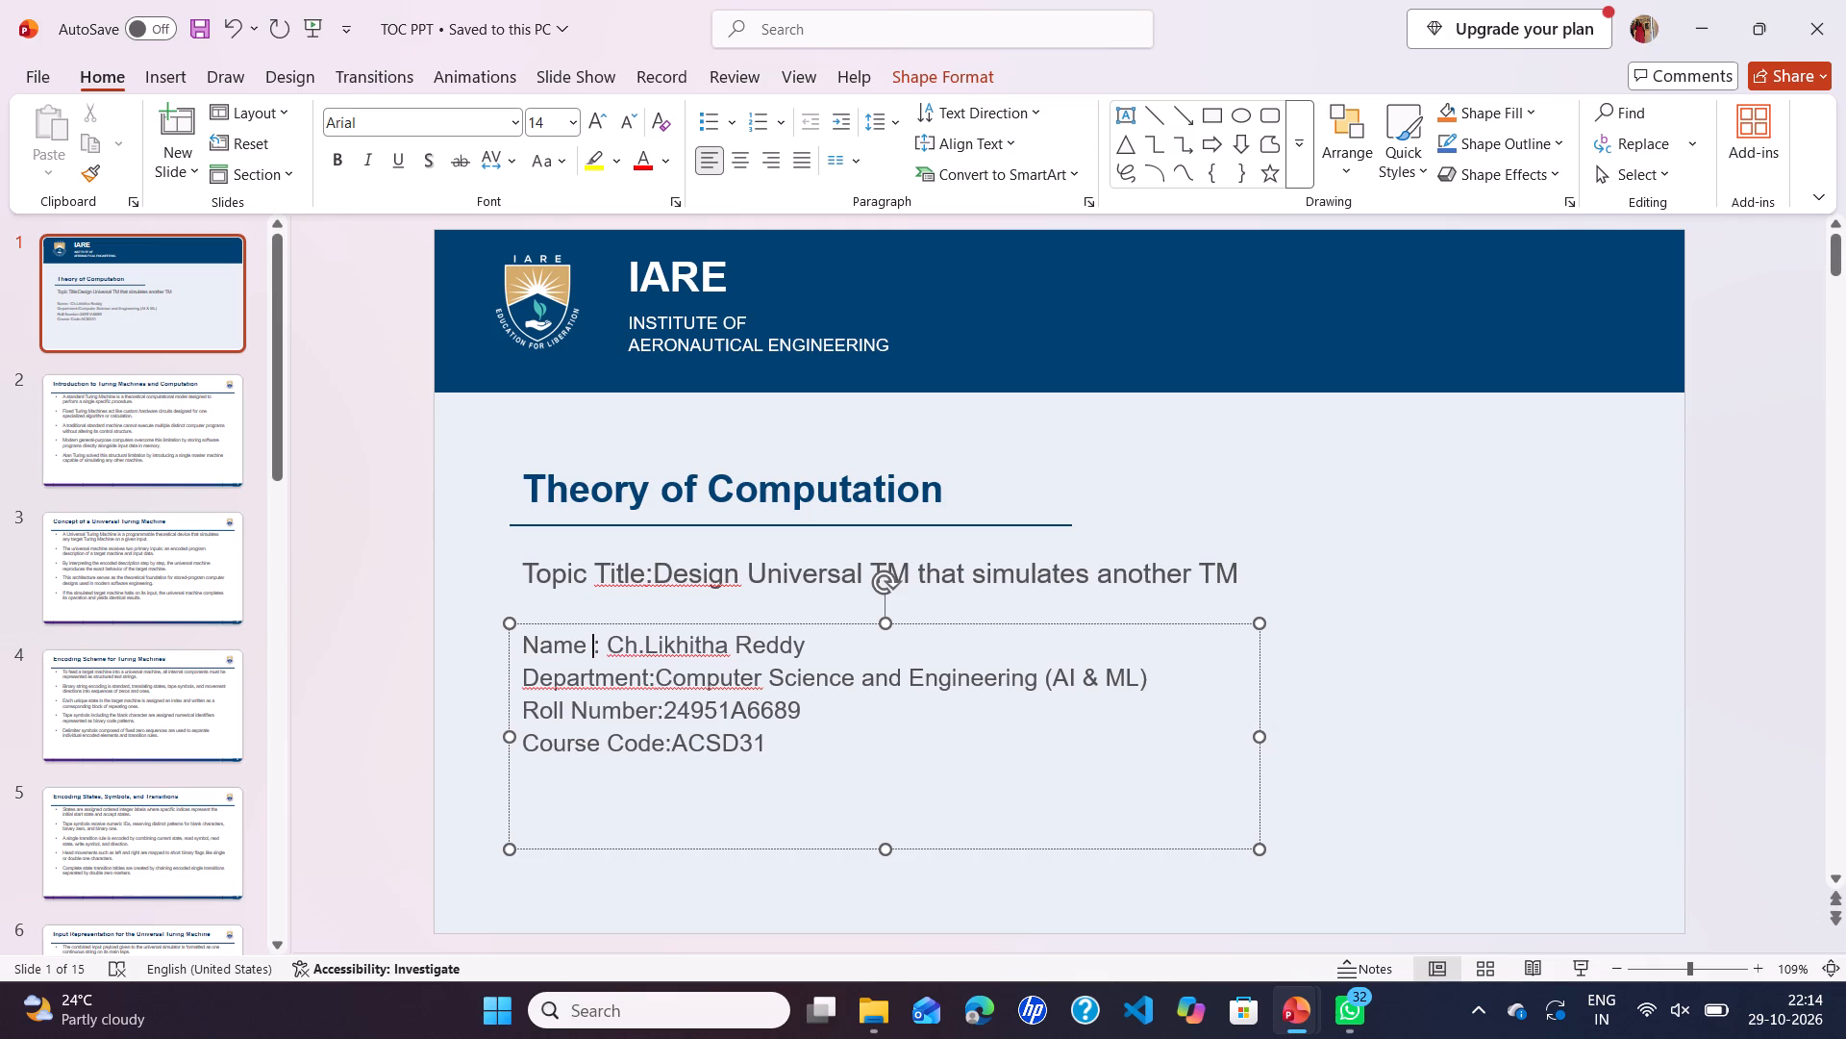
Insert a space before and after the colon in the "Department" line of the title slide.
{"action": "left_click", "coordinate": [658, 660]}
{"action": "key", "text": "Down"}
{"action": "key", "text": "space"}
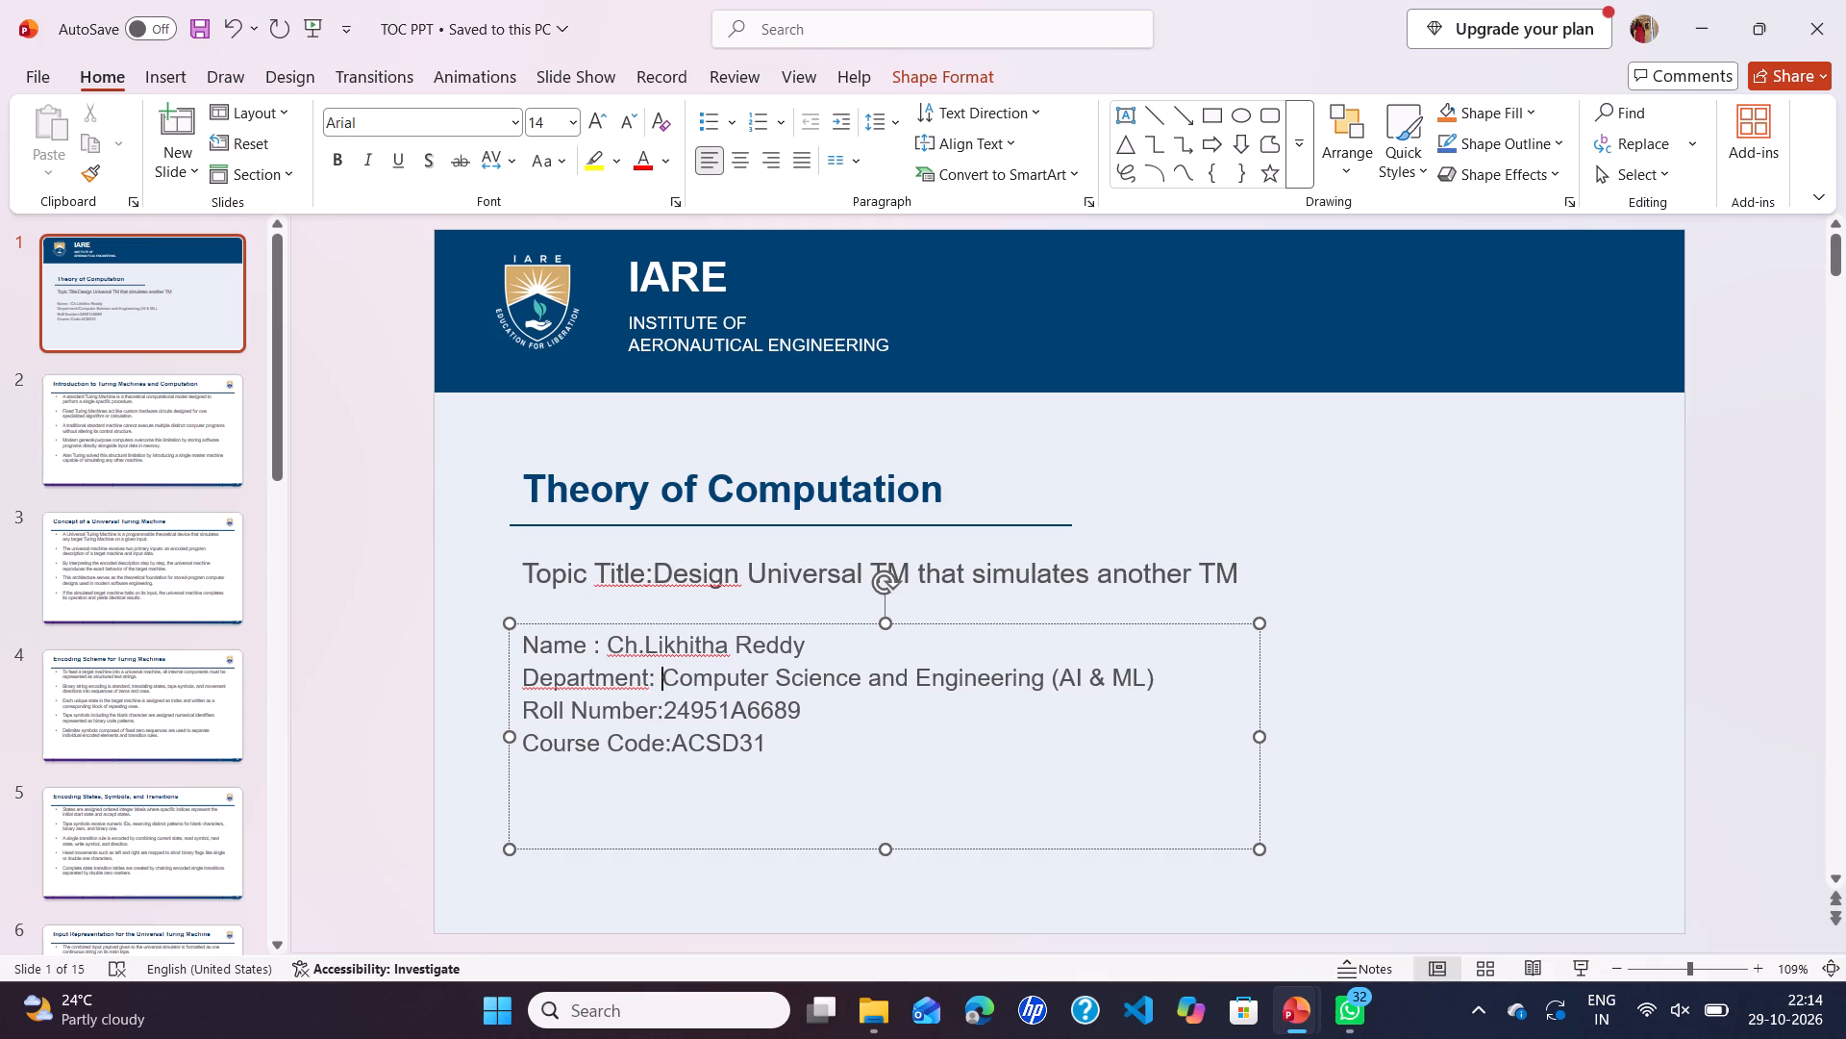
{"action": "key", "text": "Left"}
{"action": "key", "text": "Left"}
{"action": "key", "text": "space"}
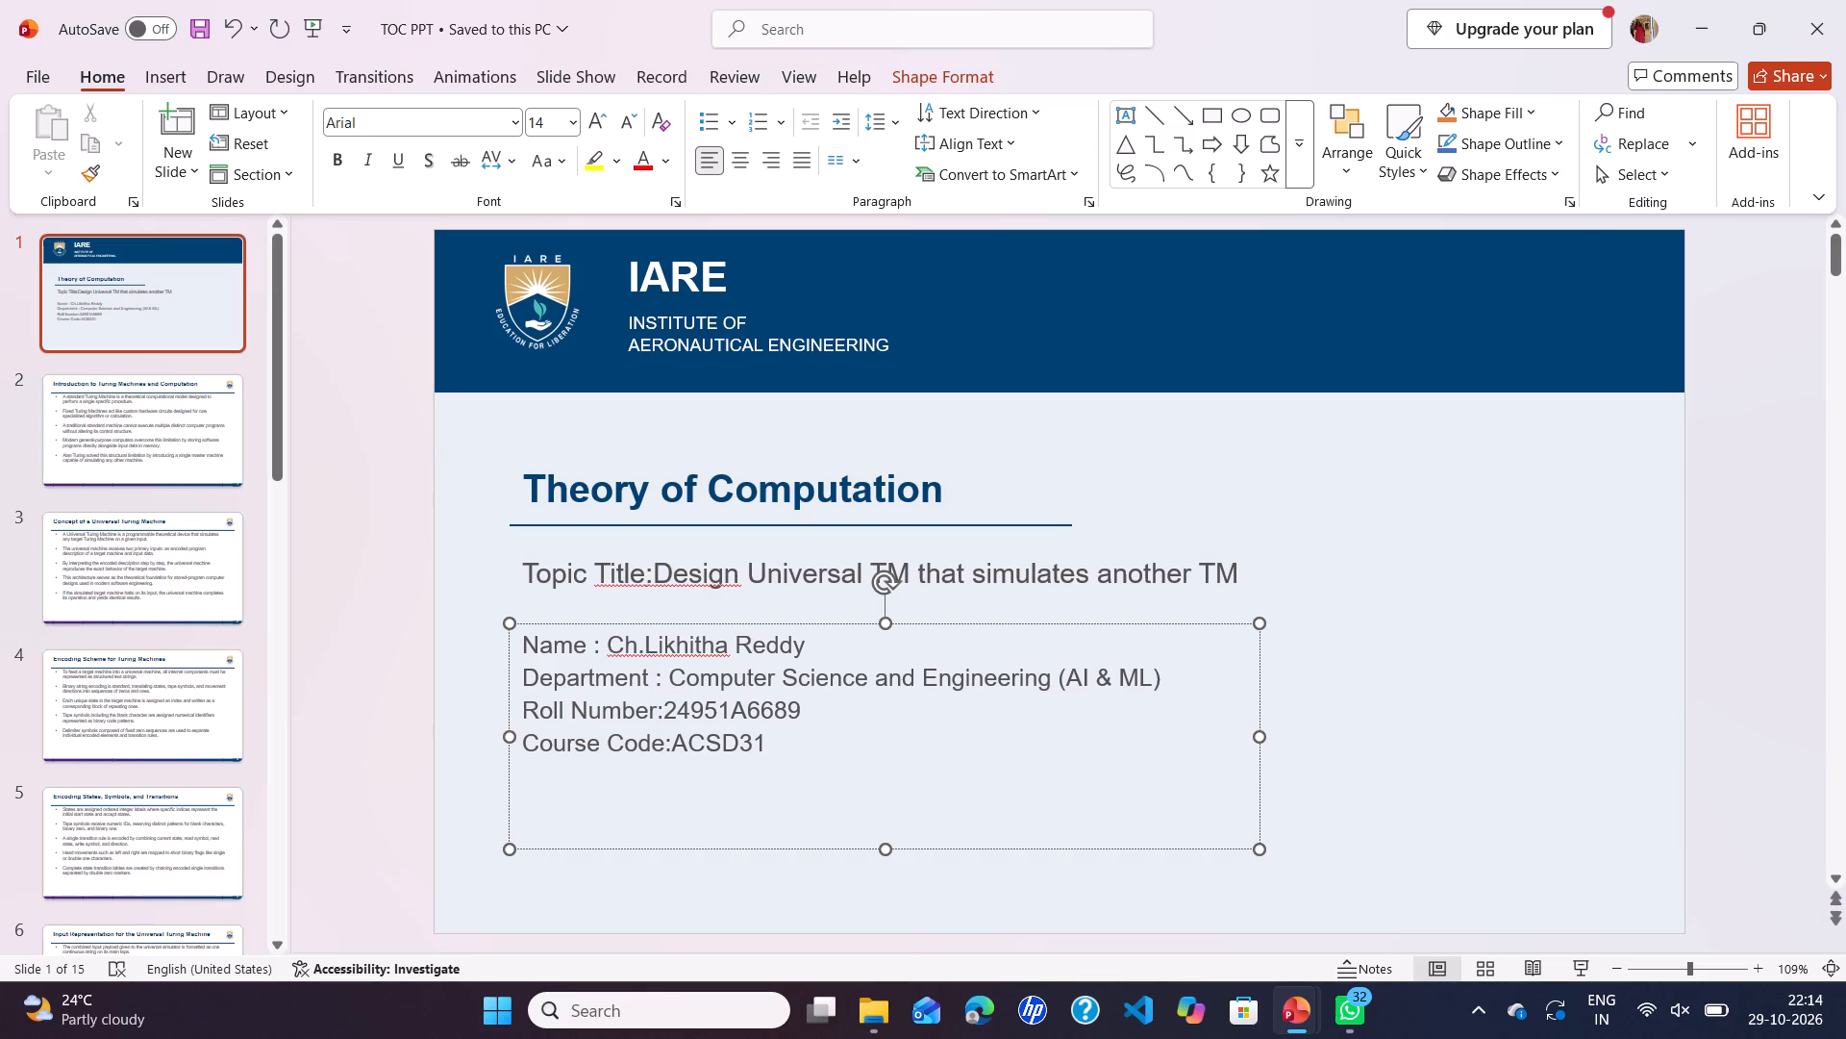
Insert a space before and after the colon in the "Topic Title" line of the title slide.
{"action": "key", "text": "Up"}
{"action": "key", "text": "Up"}
{"action": "key", "text": "Up"}
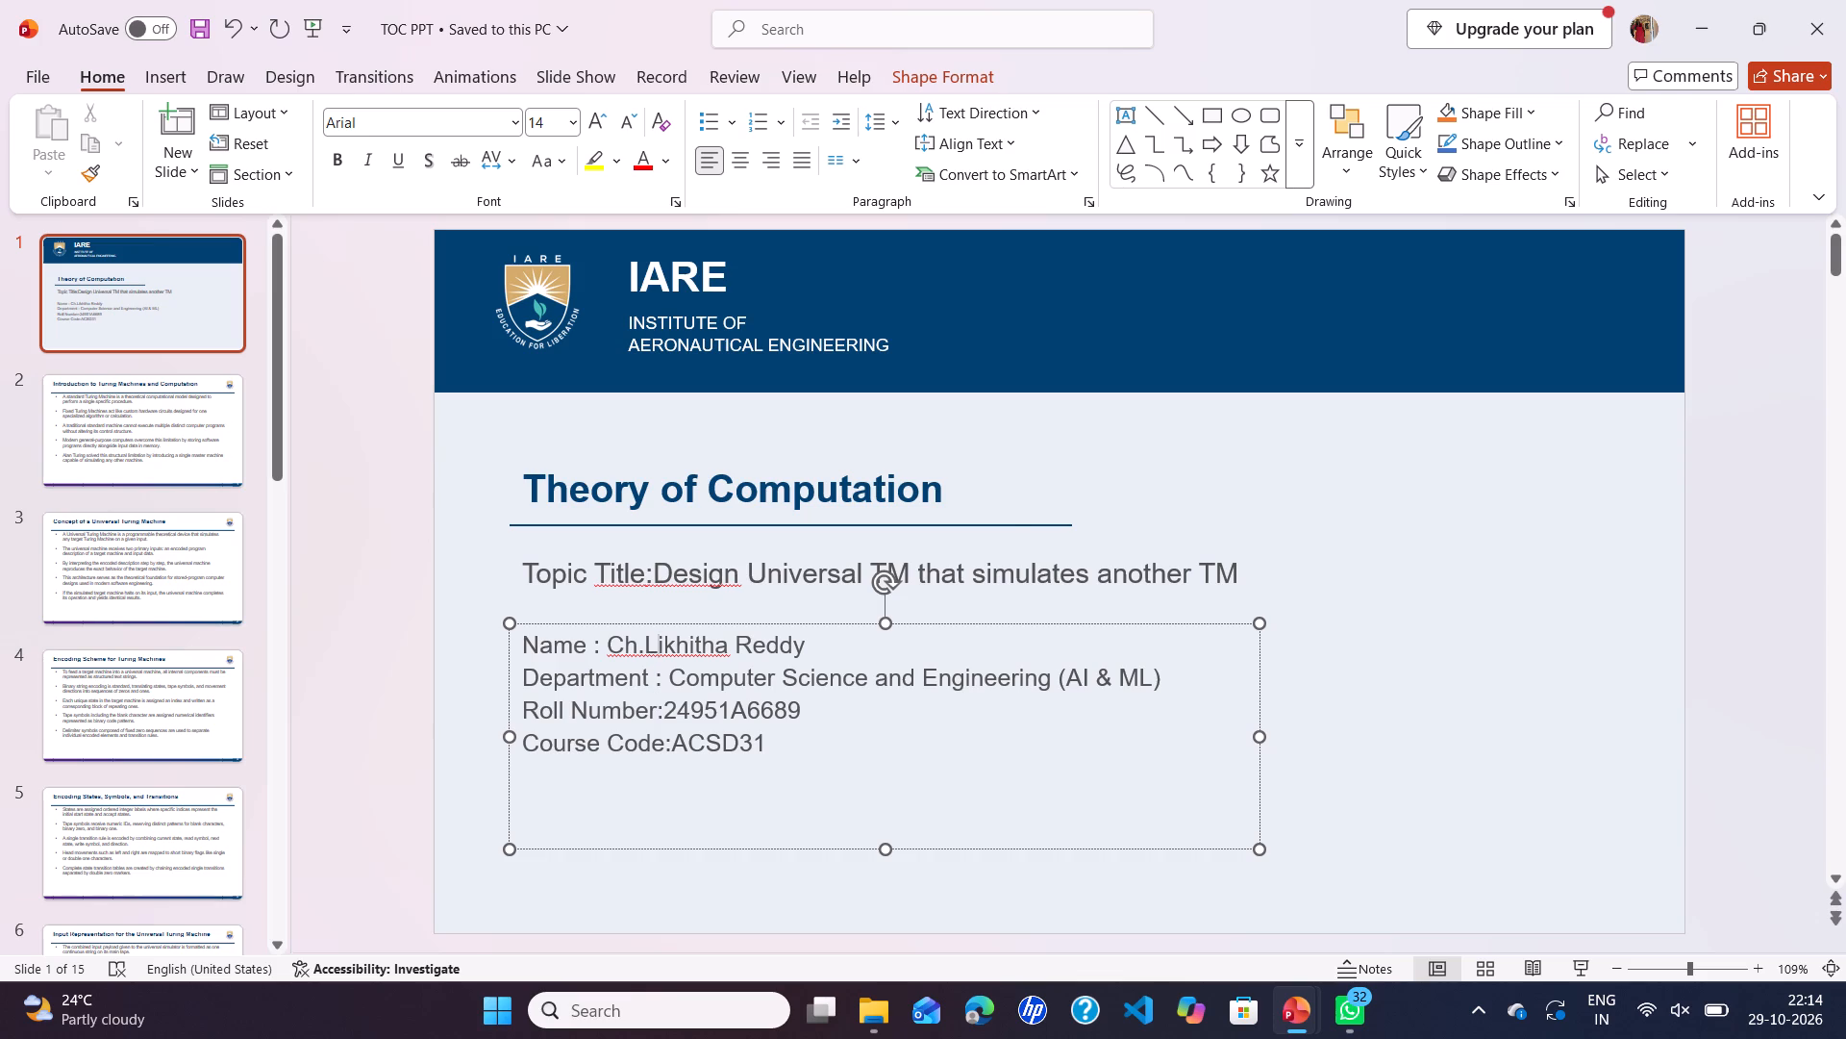
{"action": "left_click", "coordinate": [654, 579]}
{"action": "key", "text": "space"}
{"action": "key", "text": "Left"}
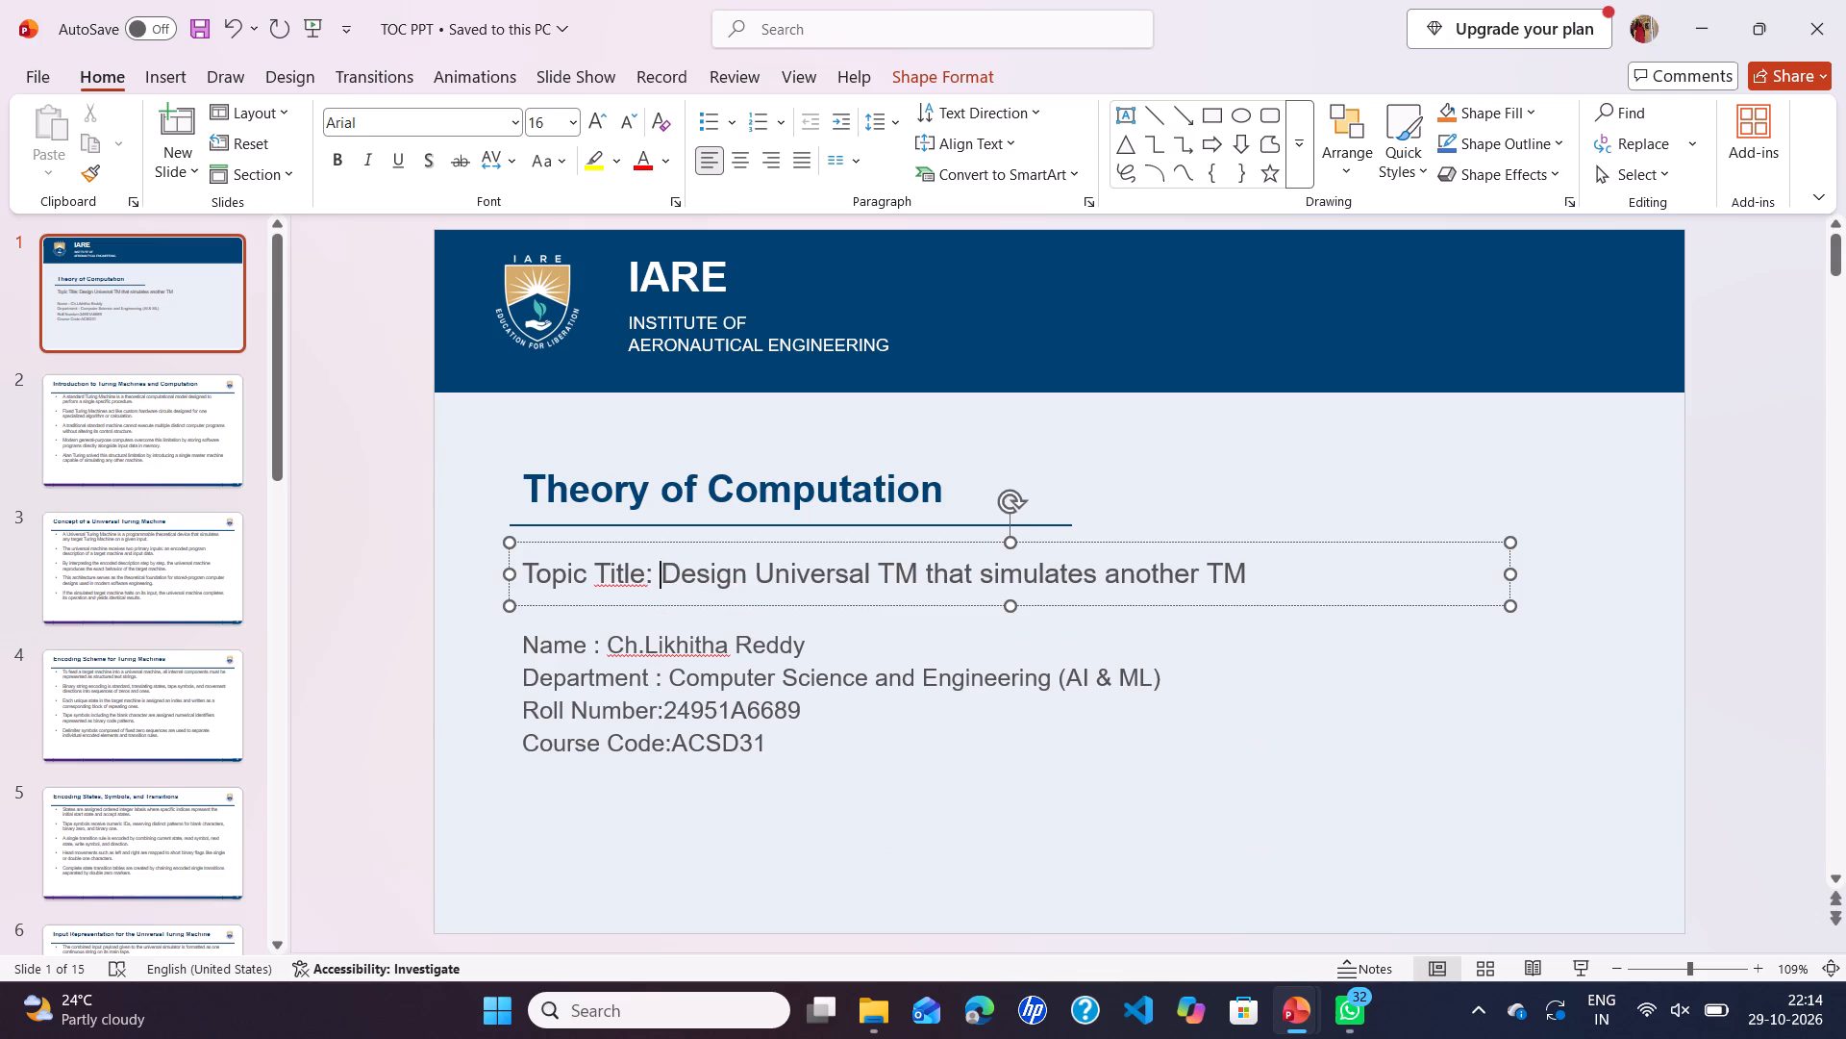
{"action": "key", "text": "Left"}
{"action": "key", "text": "space"}
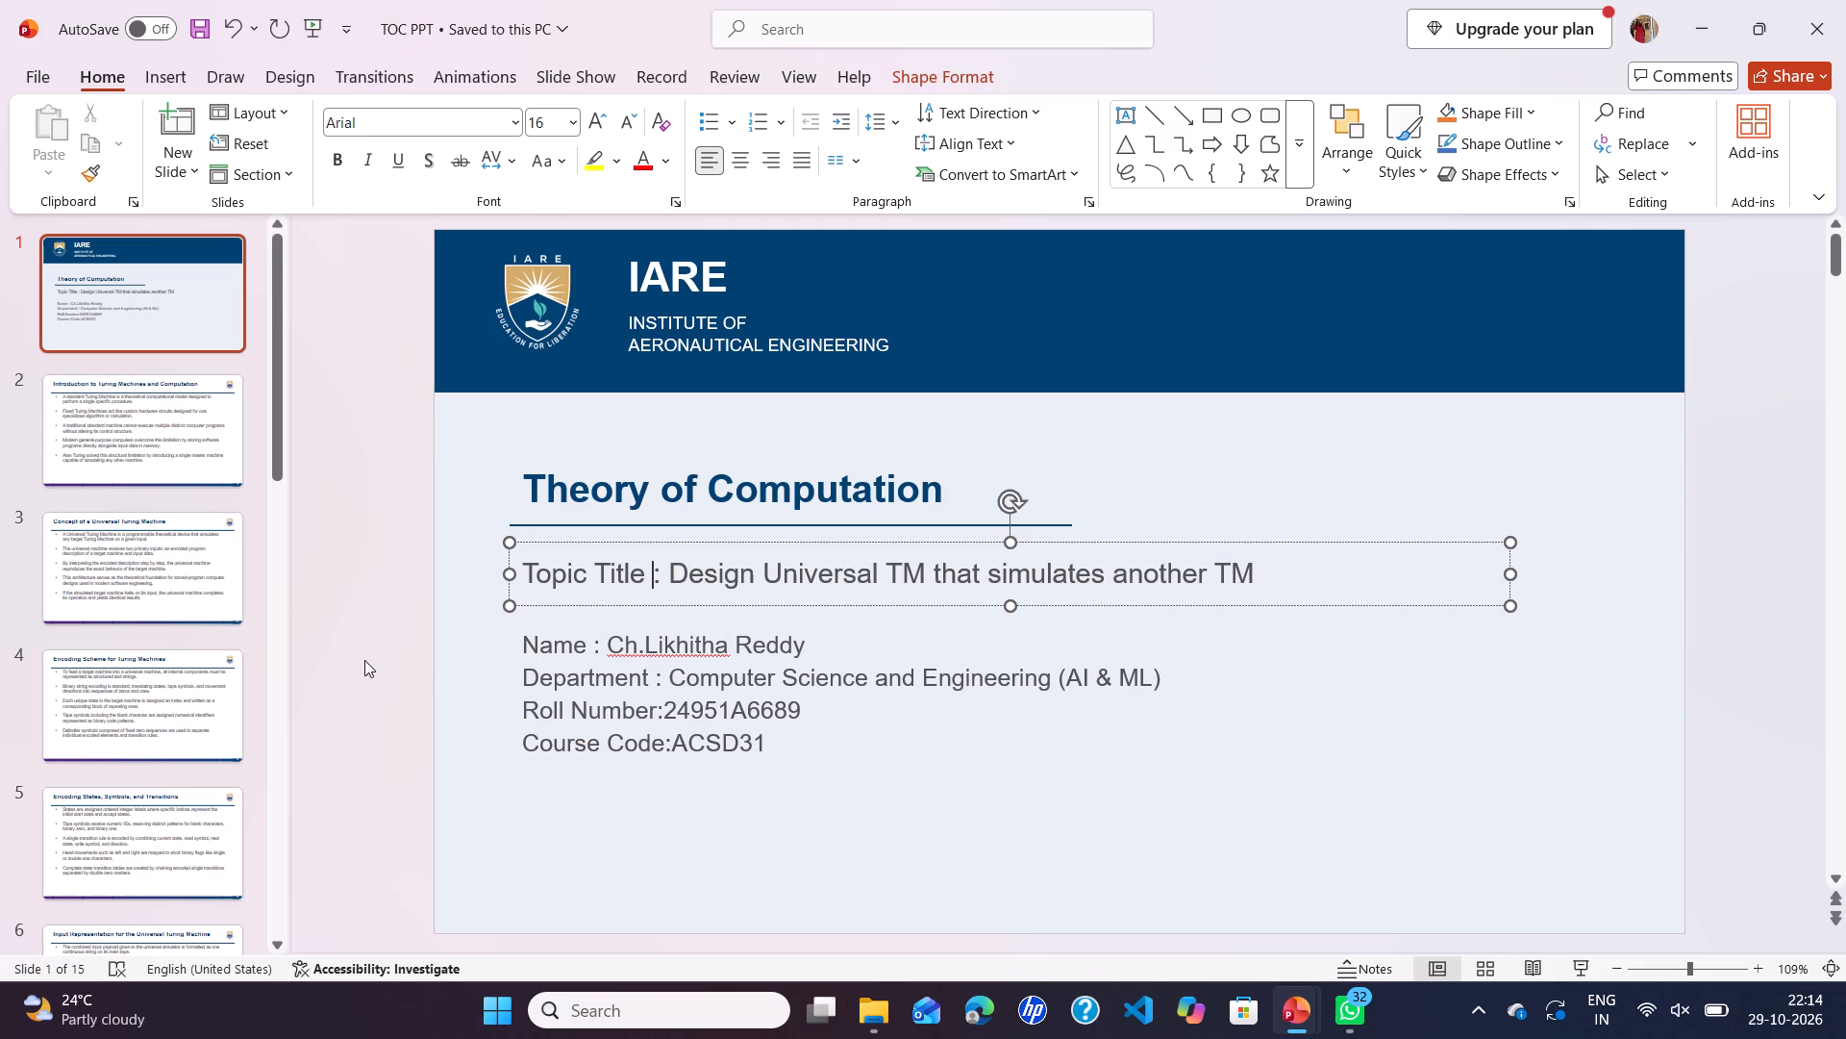
{"action": "left_click", "coordinate": [364, 660]}
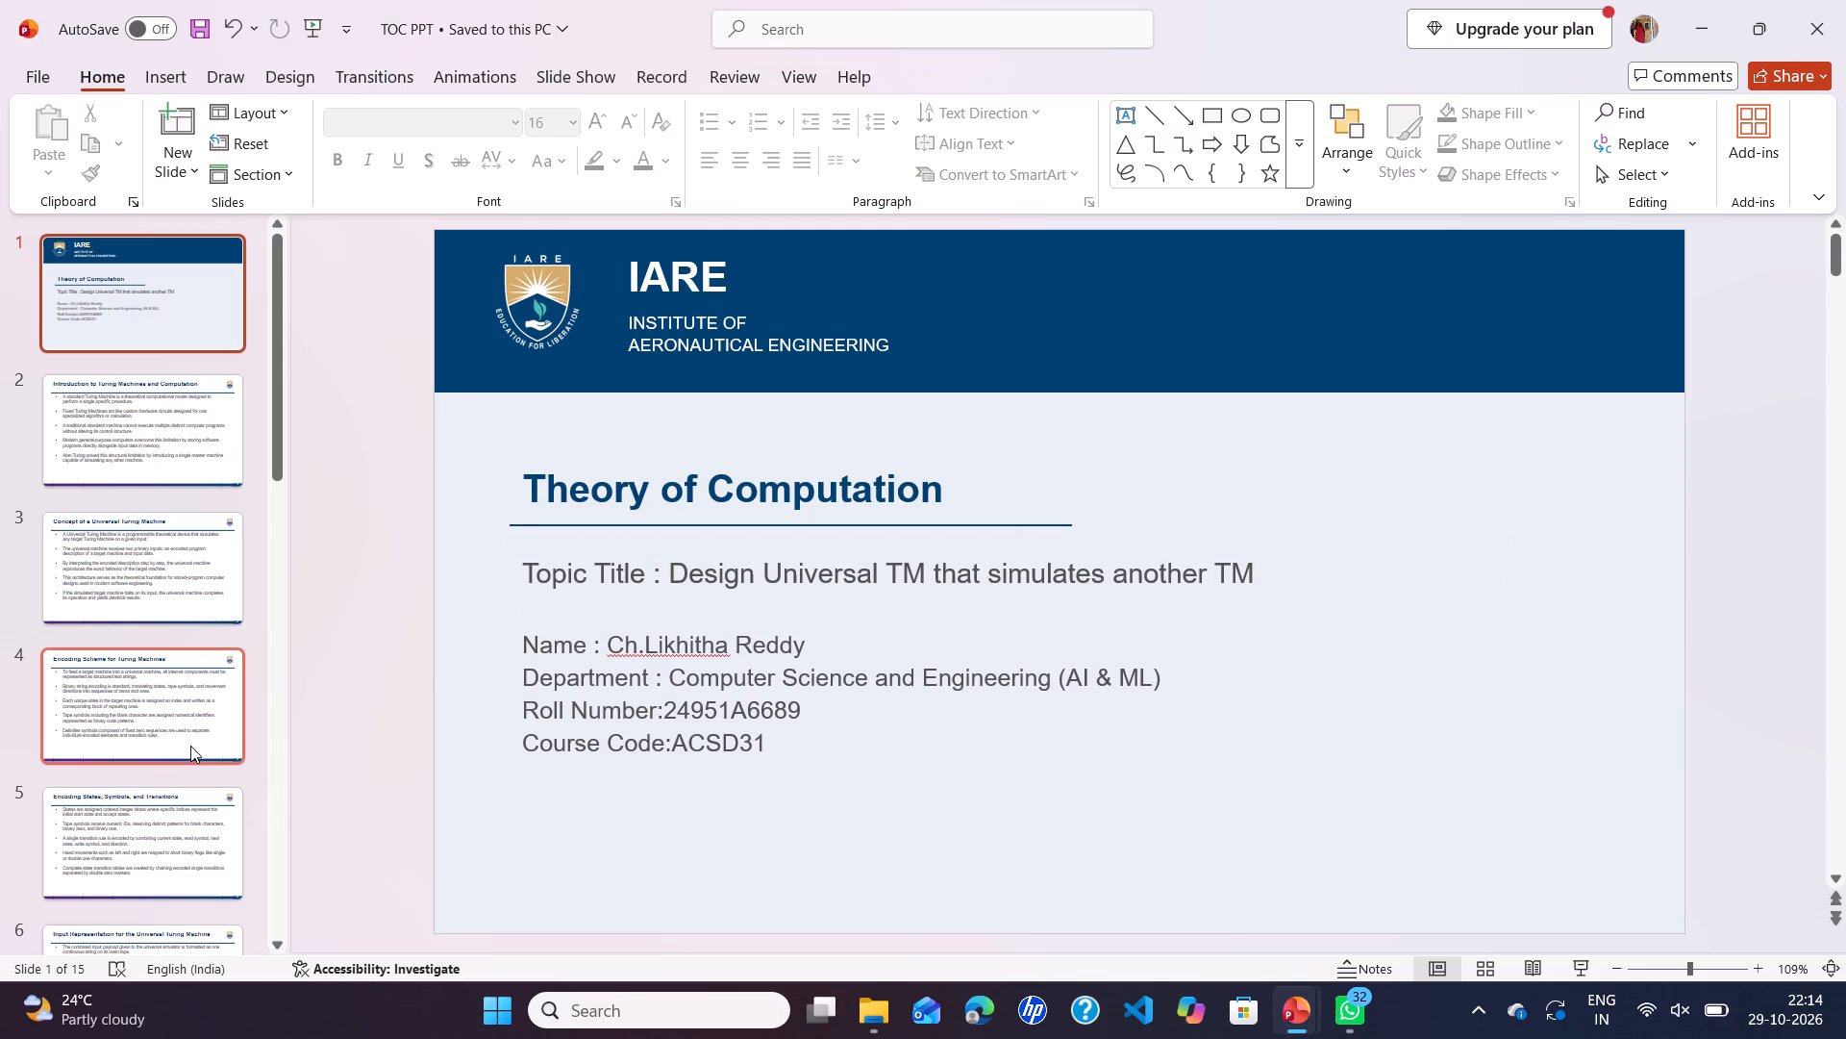
Delete the "Institute of Aeronautical Engineering" text beneath "Thank You" on the closing slide 15.
{"action": "scroll", "coordinate": [188, 744], "scroll_direction": "down", "scroll_amount": 15}
{"action": "left_click", "coordinate": [167, 833]}
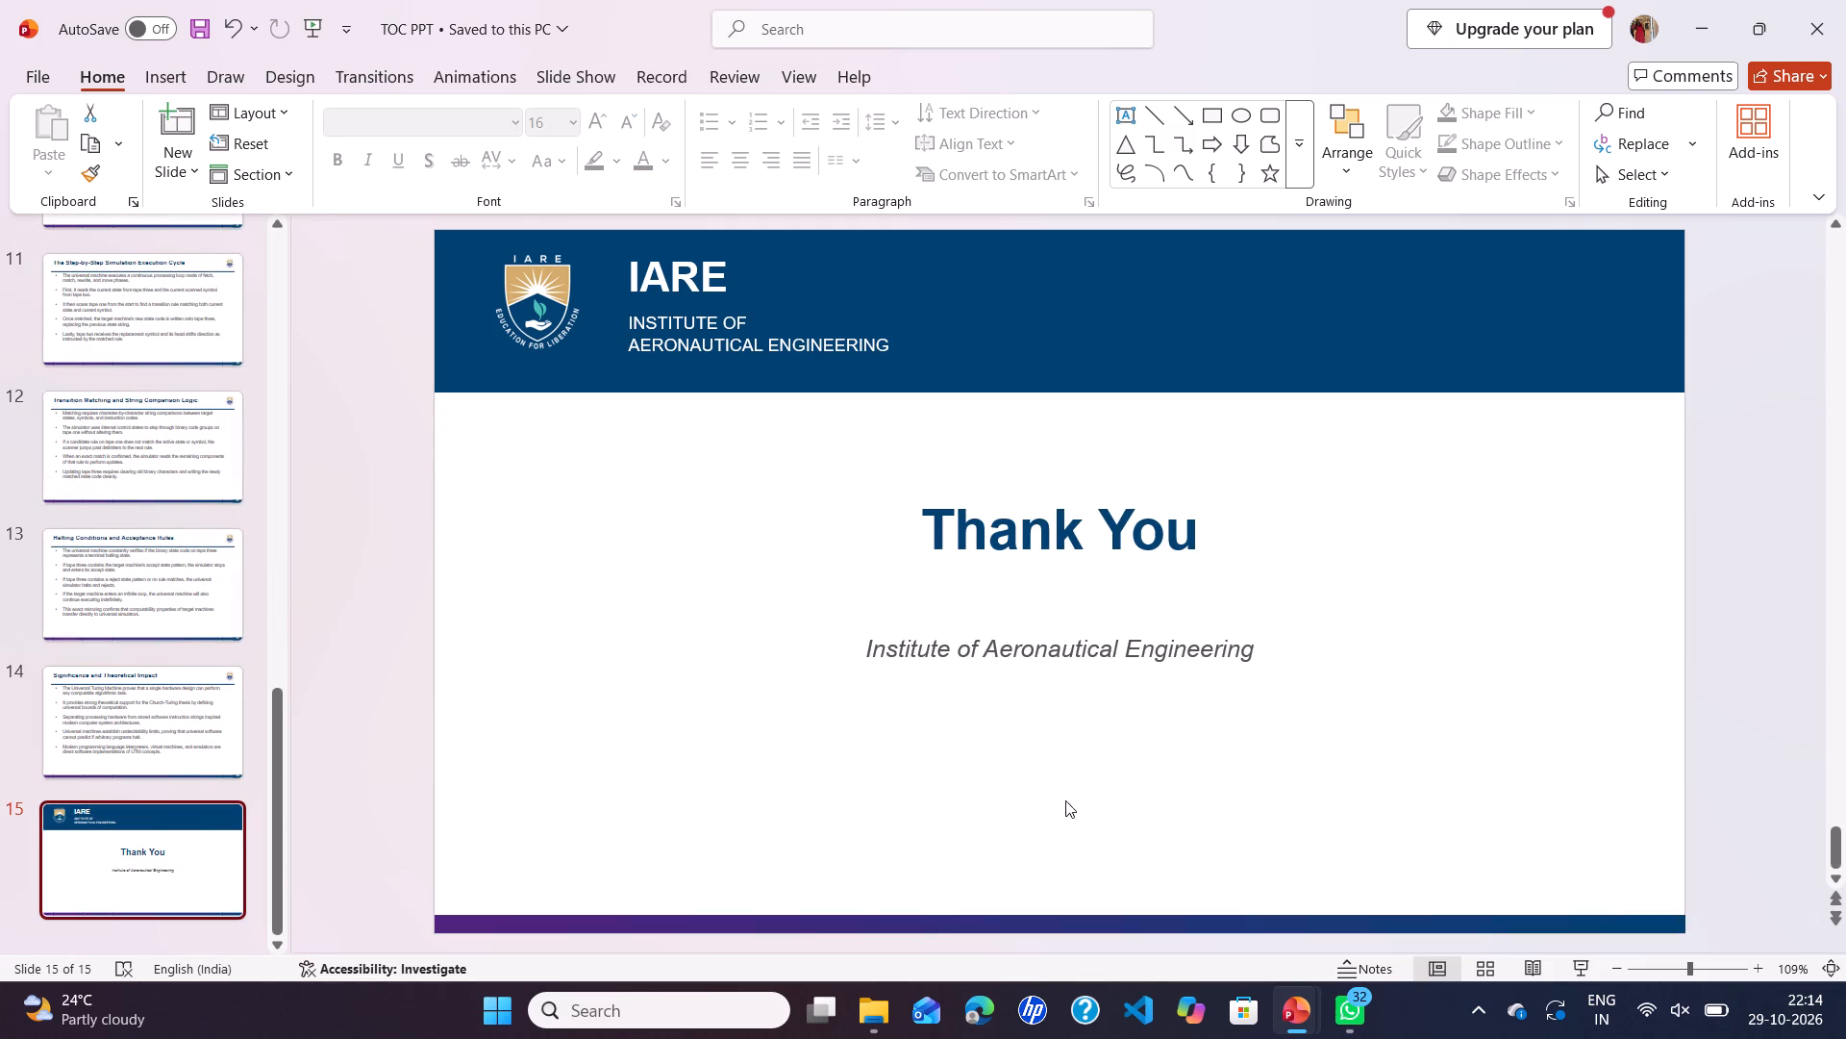
{"action": "left_click", "coordinate": [1250, 653]}
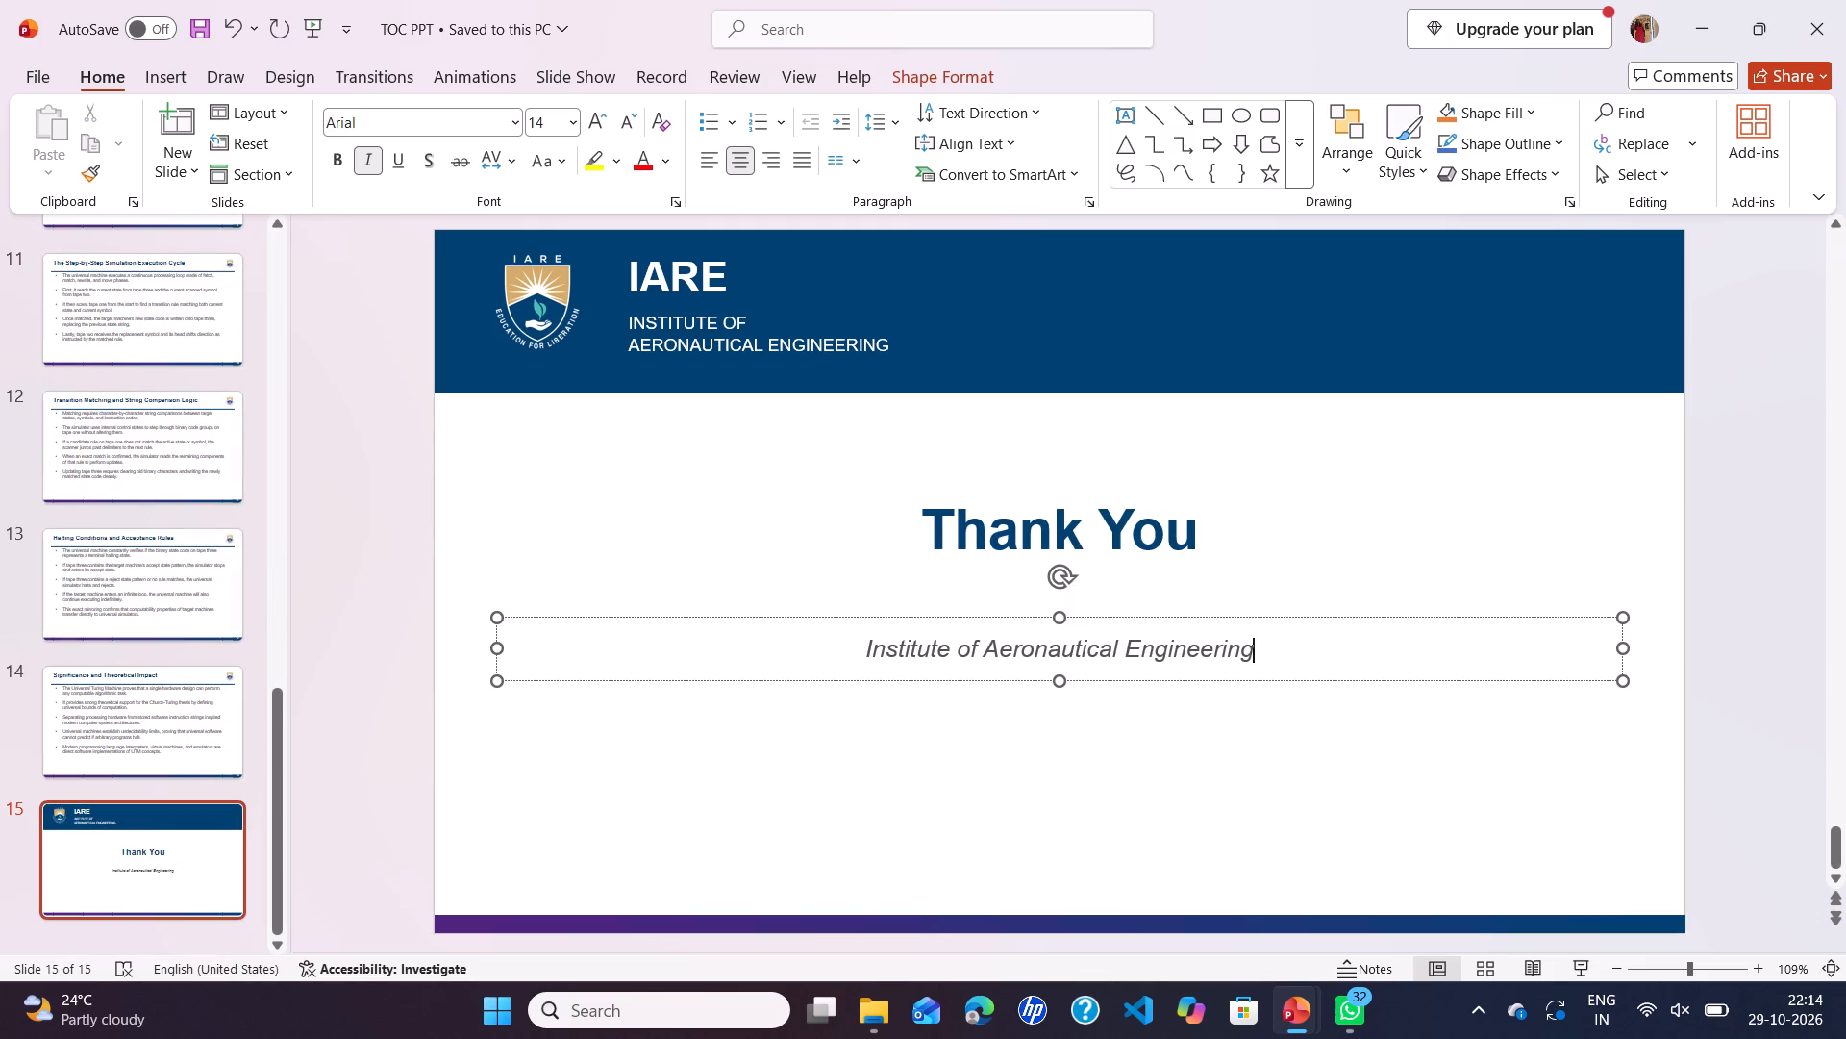
{"action": "key", "text": "BackSpace"}
{"action": "key", "text": "BackSpace"}
{"action": "key", "text": "BackSpace"}
{"action": "key", "text": "BackSpace"}
{"action": "key", "text": "BackSpace"}
{"action": "key", "text": "BackSpace"}
{"action": "key", "text": "BackSpace"}
{"action": "key", "text": "BackSpace"}
{"action": "key", "text": "BackSpace"}
{"action": "key", "text": "BackSpace"}
{"action": "key", "text": "BackSpace"}
{"action": "key", "text": "BackSpace"}
{"action": "key", "text": "BackSpace"}
{"action": "key", "text": "BackSpace"}
{"action": "key", "text": "BackSpace"}
{"action": "key", "text": "BackSpace"}
{"action": "key", "text": "BackSpace"}
{"action": "key", "text": "BackSpace"}
{"action": "key", "text": "BackSpace"}
{"action": "key", "text": "BackSpace"}
{"action": "key", "text": "BackSpace"}
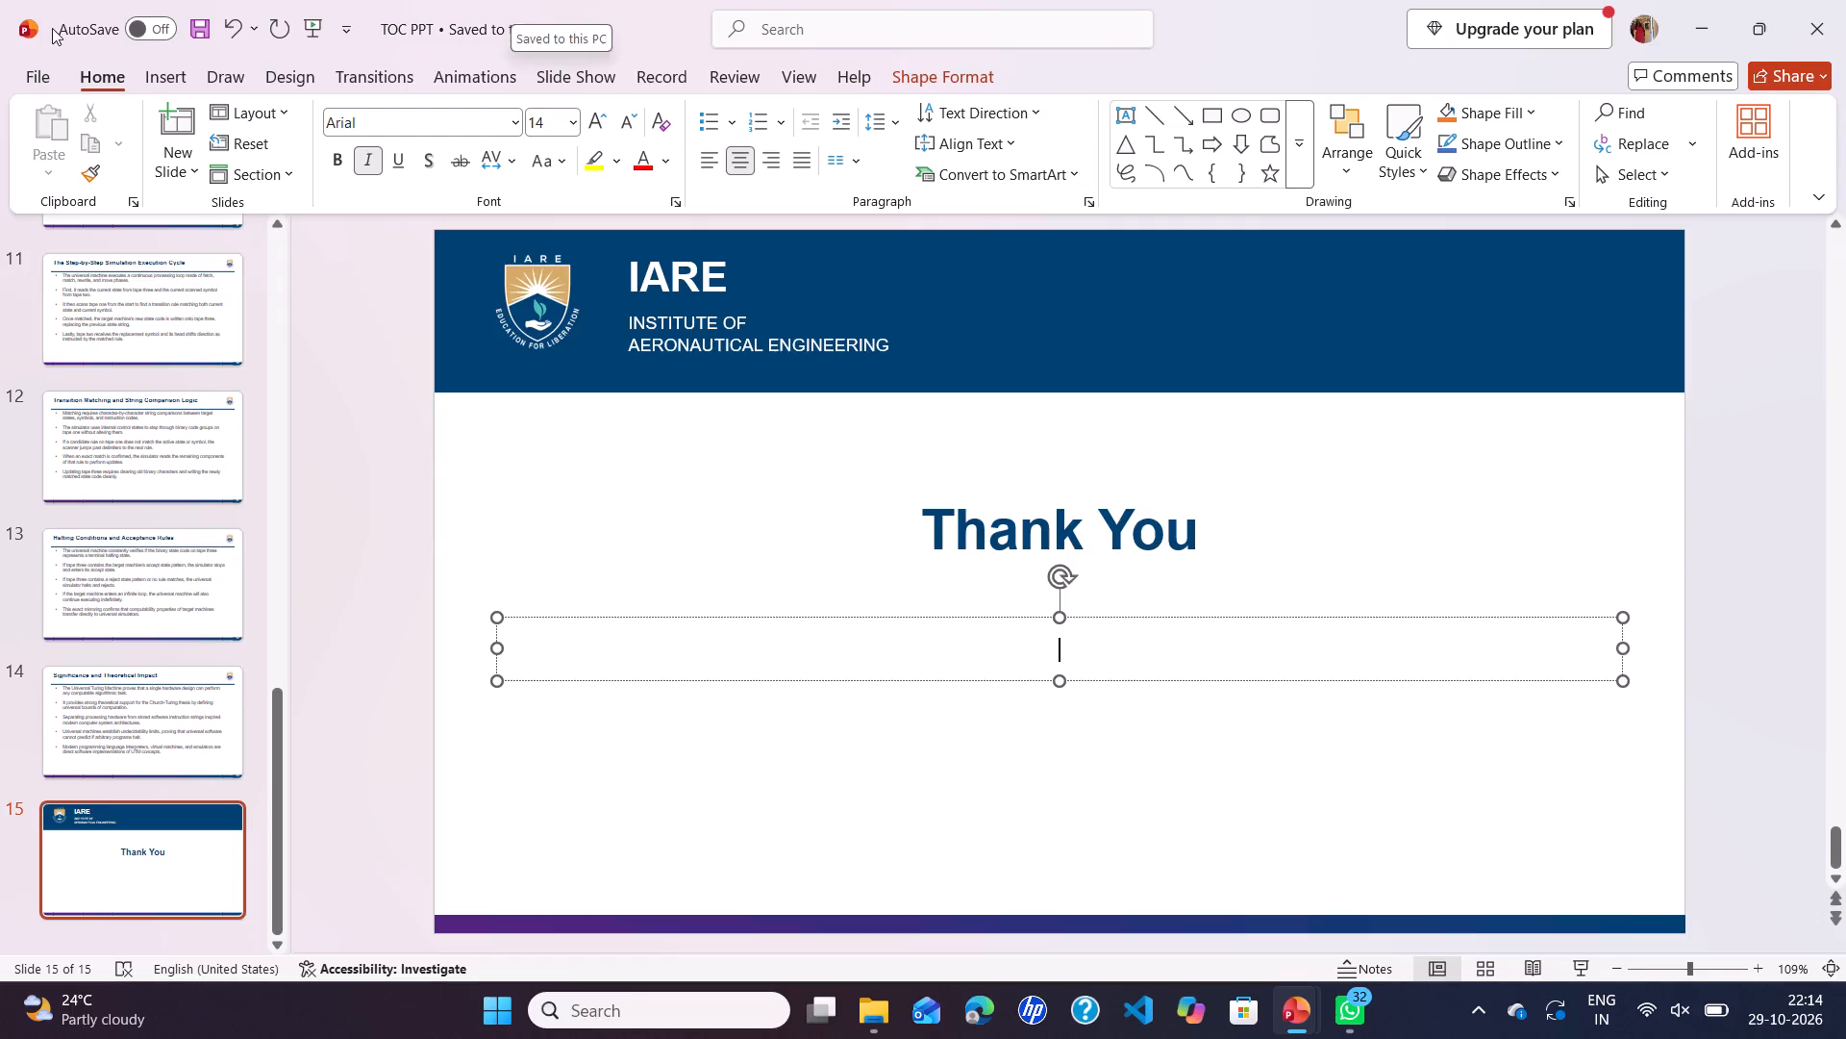
Save a copy of the presentation as "TOC PPT FINAL" in the Downloads folder.
{"action": "left_click", "coordinate": [37, 80]}
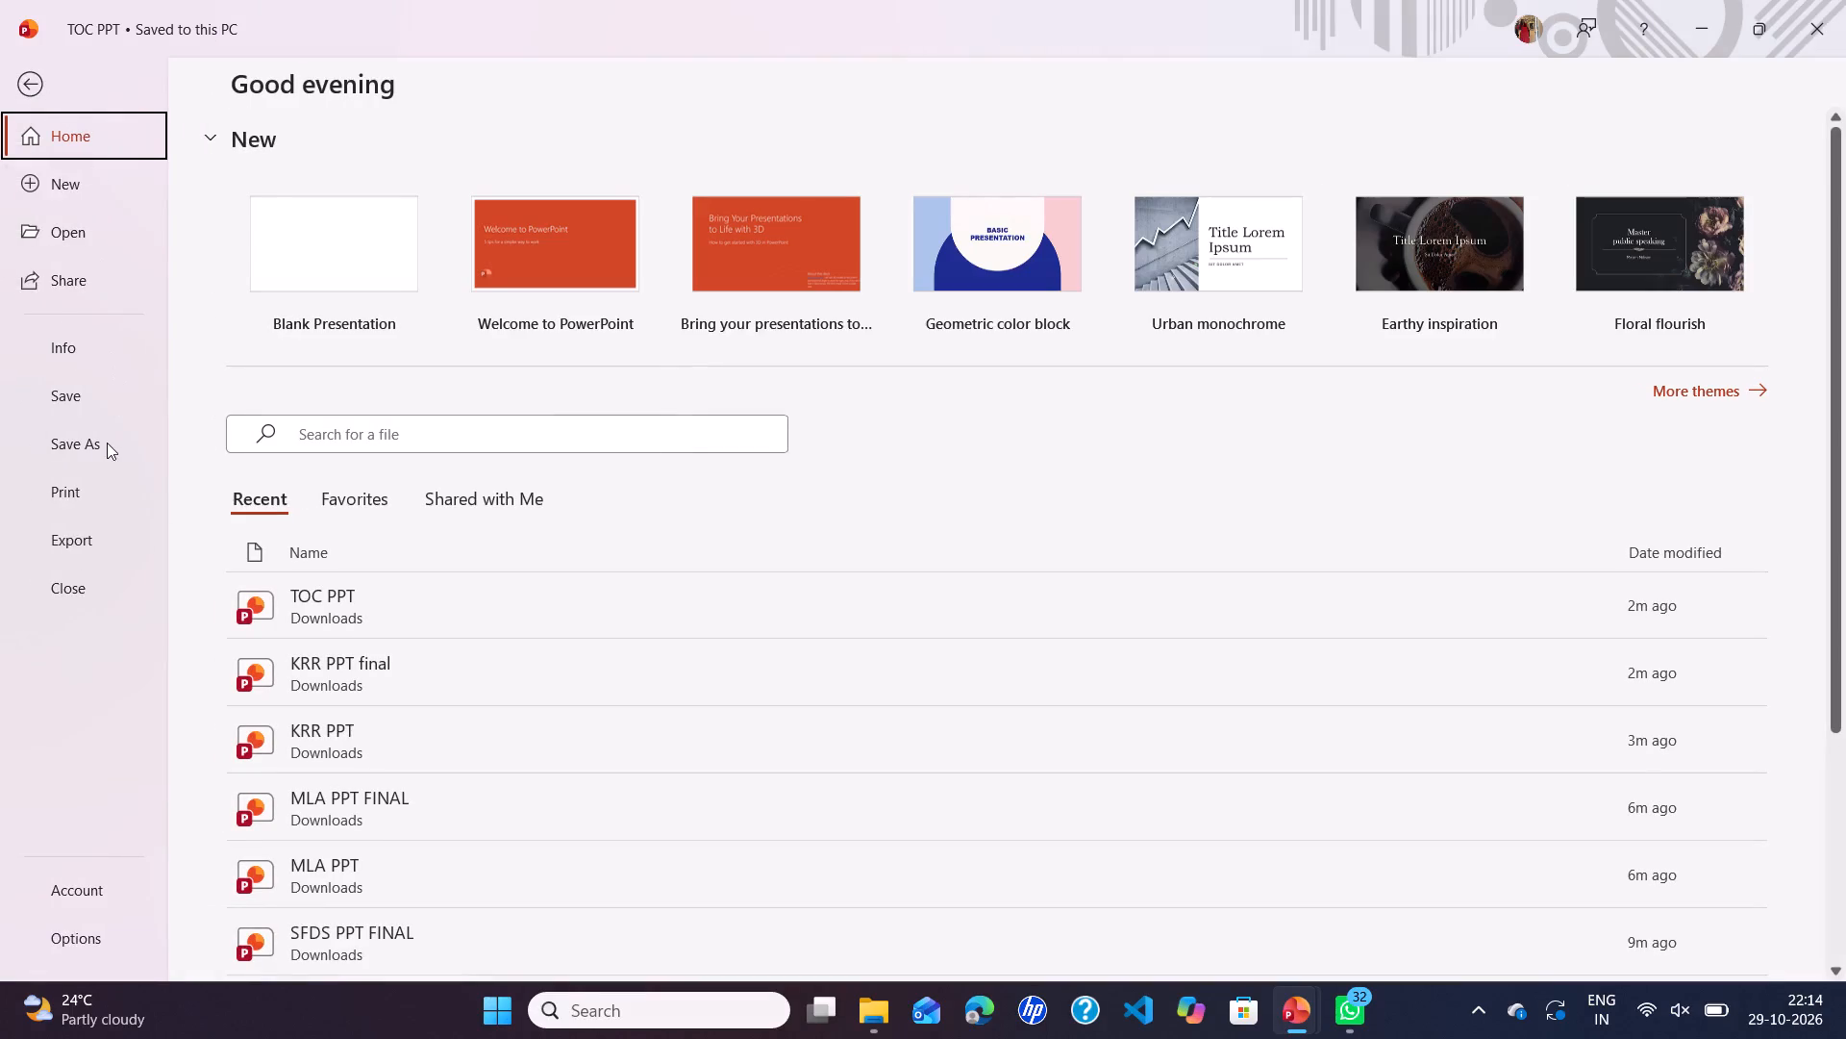
{"action": "left_click", "coordinate": [106, 450]}
{"action": "left_click", "coordinate": [328, 641]}
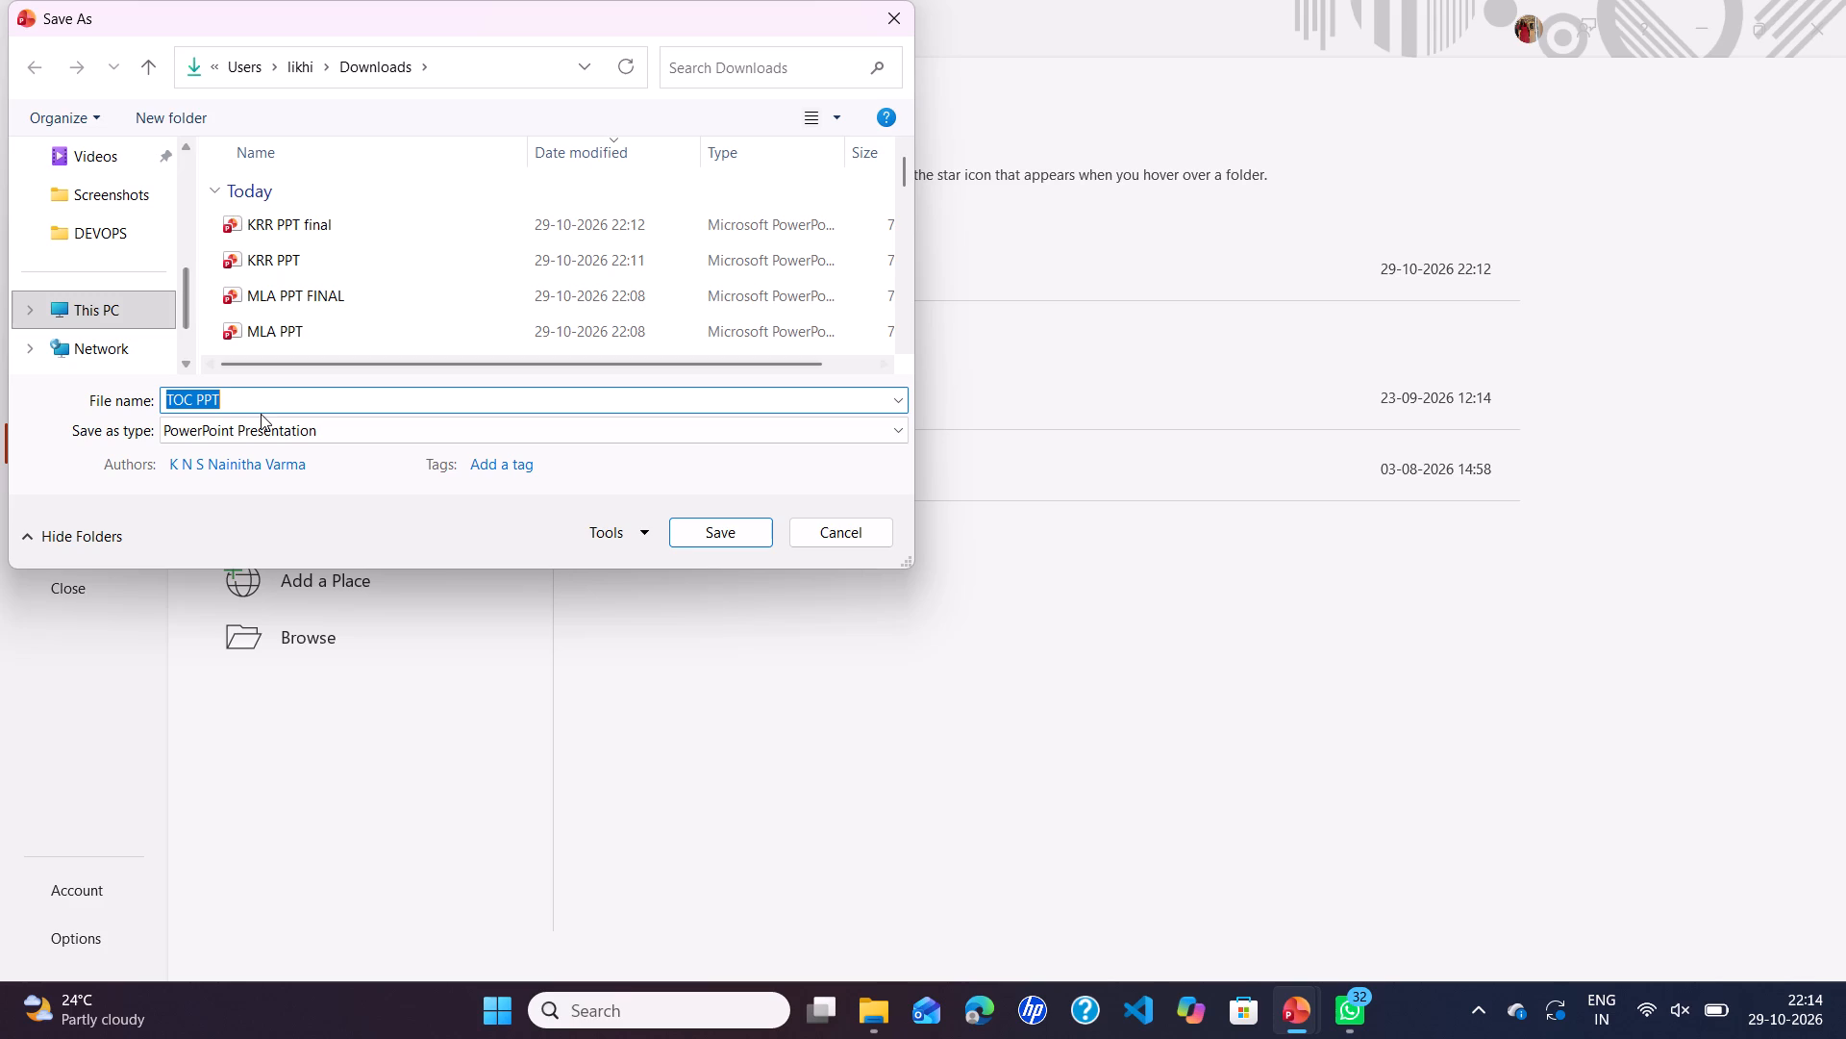
{"action": "left_click", "coordinate": [262, 410]}
{"action": "key", "text": "space"}
{"action": "type", "text": "FI"}
{"action": "type", "text": "NA;"}
{"action": "key", "text": "BackSpace"}
{"action": "key", "text": "l"}
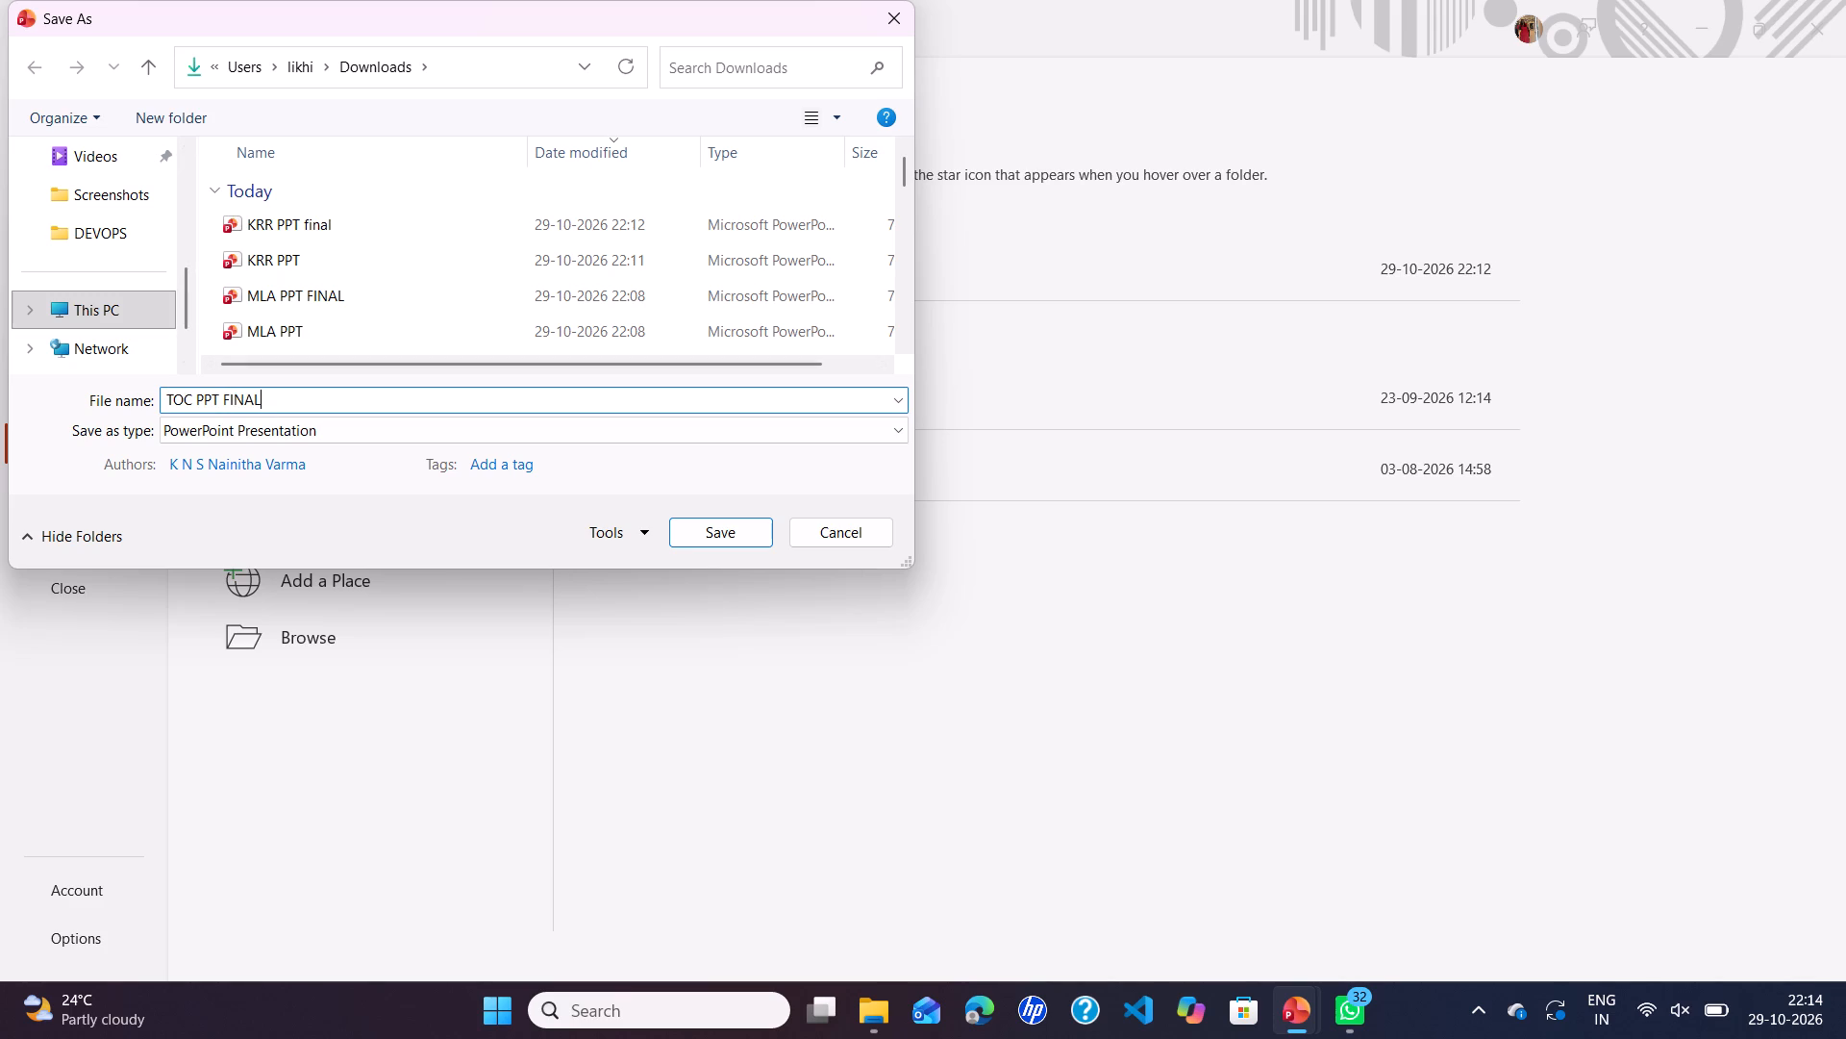
{"action": "scroll", "coordinate": [125, 268], "scroll_direction": "up", "scroll_amount": 1}
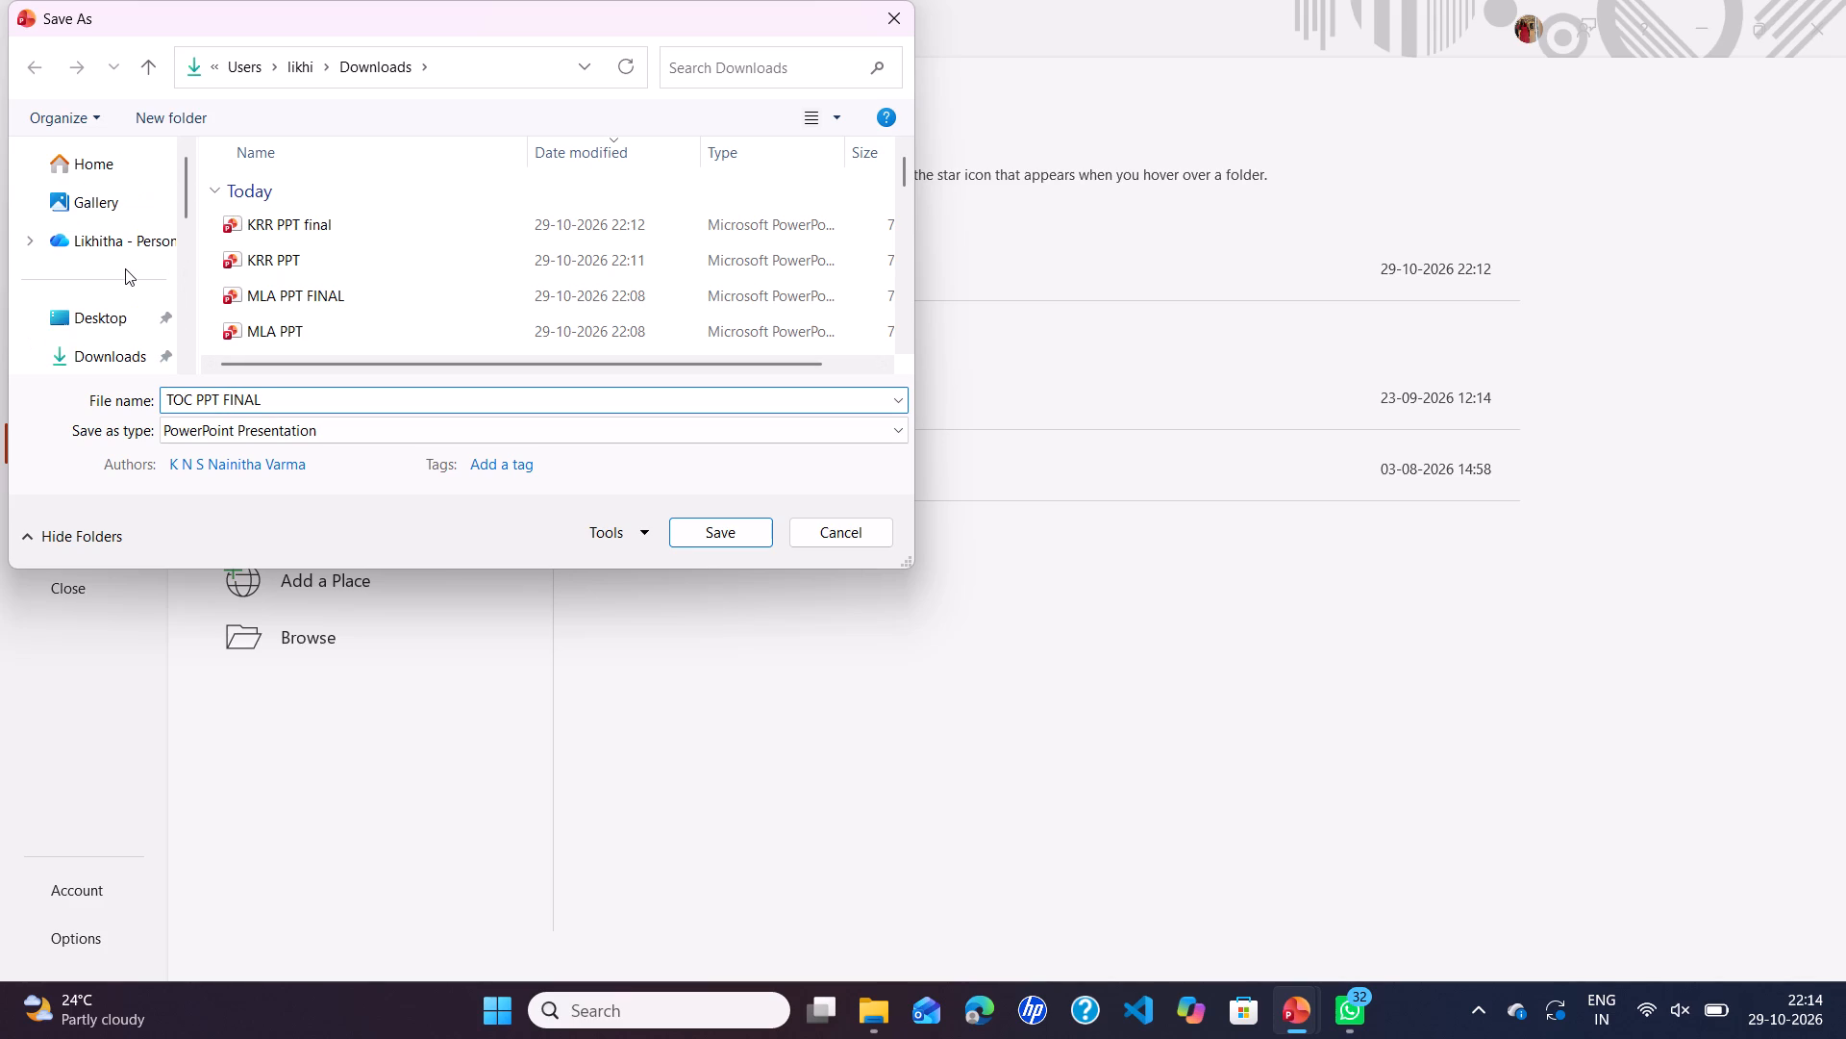
{"action": "scroll", "coordinate": [125, 268], "scroll_direction": "up", "scroll_amount": 1}
{"action": "left_click", "coordinate": [137, 355]}
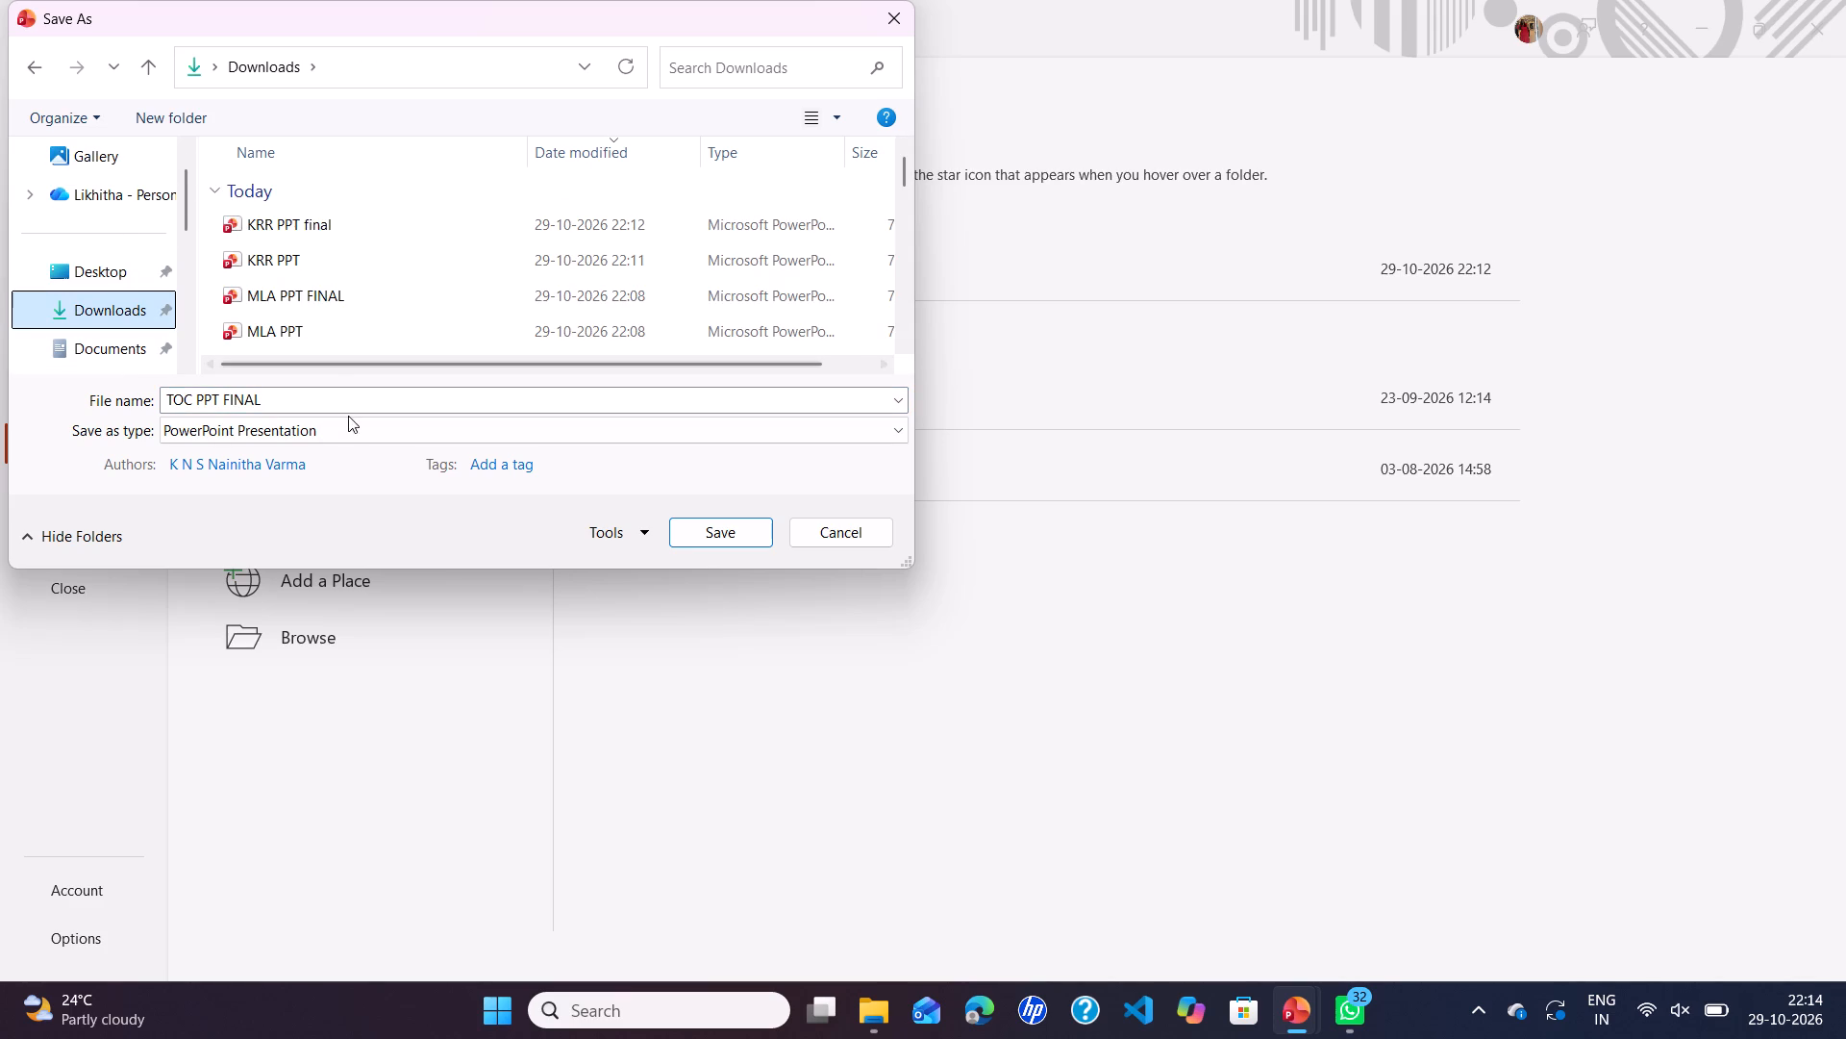
Complete saving the presentation copy as "TOC PPT FINAL" in the Downloads folder.
{"action": "left_click", "coordinate": [745, 542]}
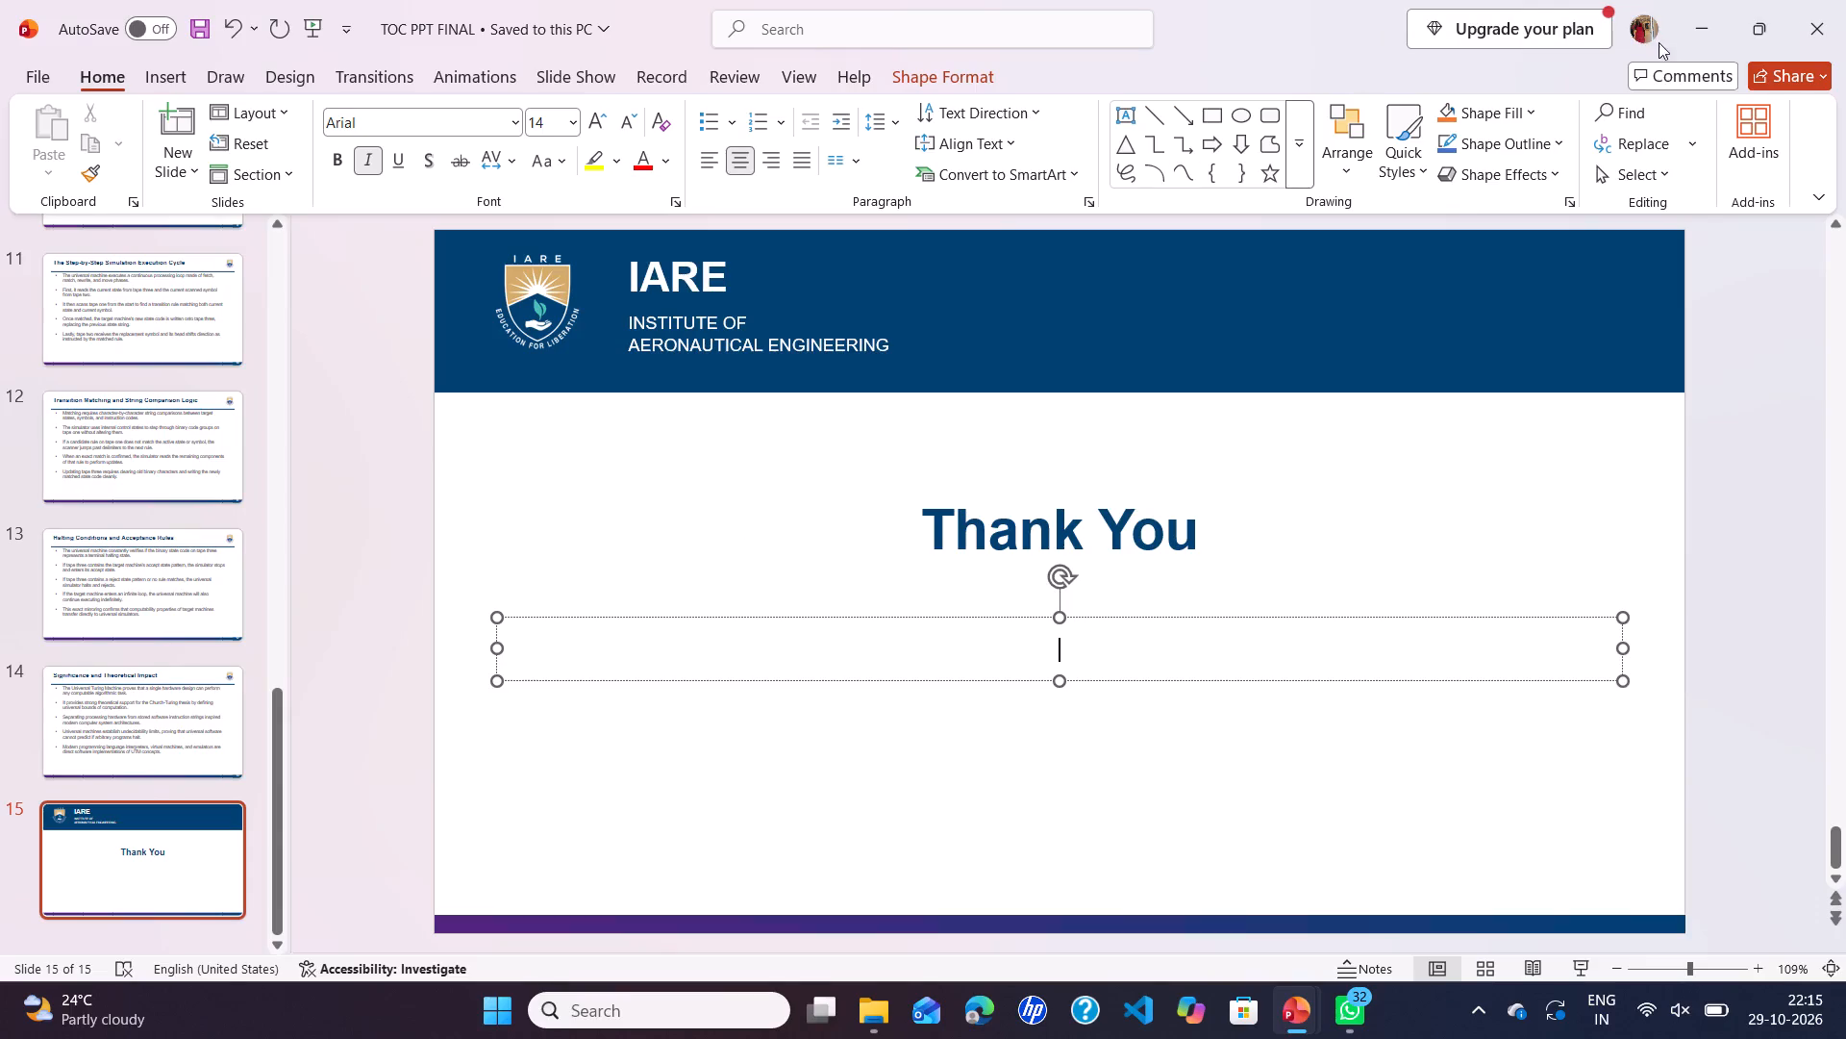
Switch to the Downloads folder in File Explorer and look over today's saved presentation files.
{"action": "left_click", "coordinate": [1683, 42]}
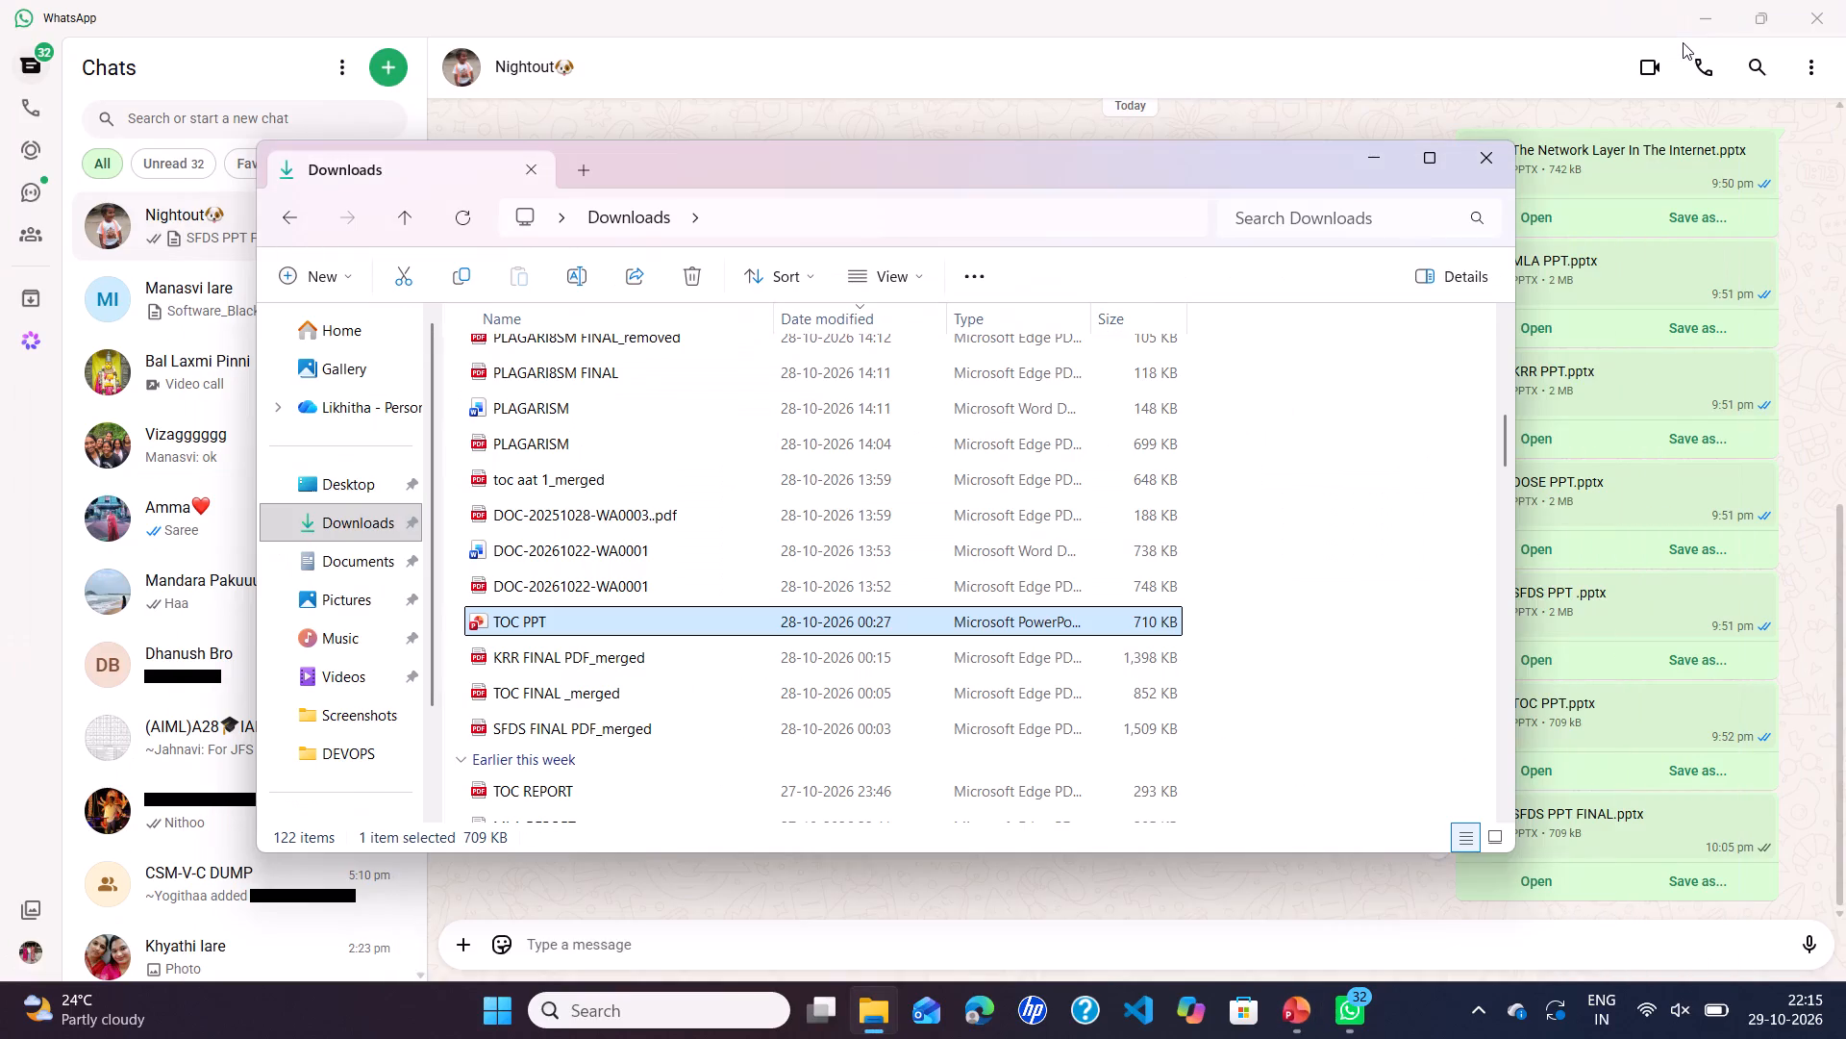
{"action": "scroll", "coordinate": [988, 529], "scroll_direction": "up", "scroll_amount": 14}
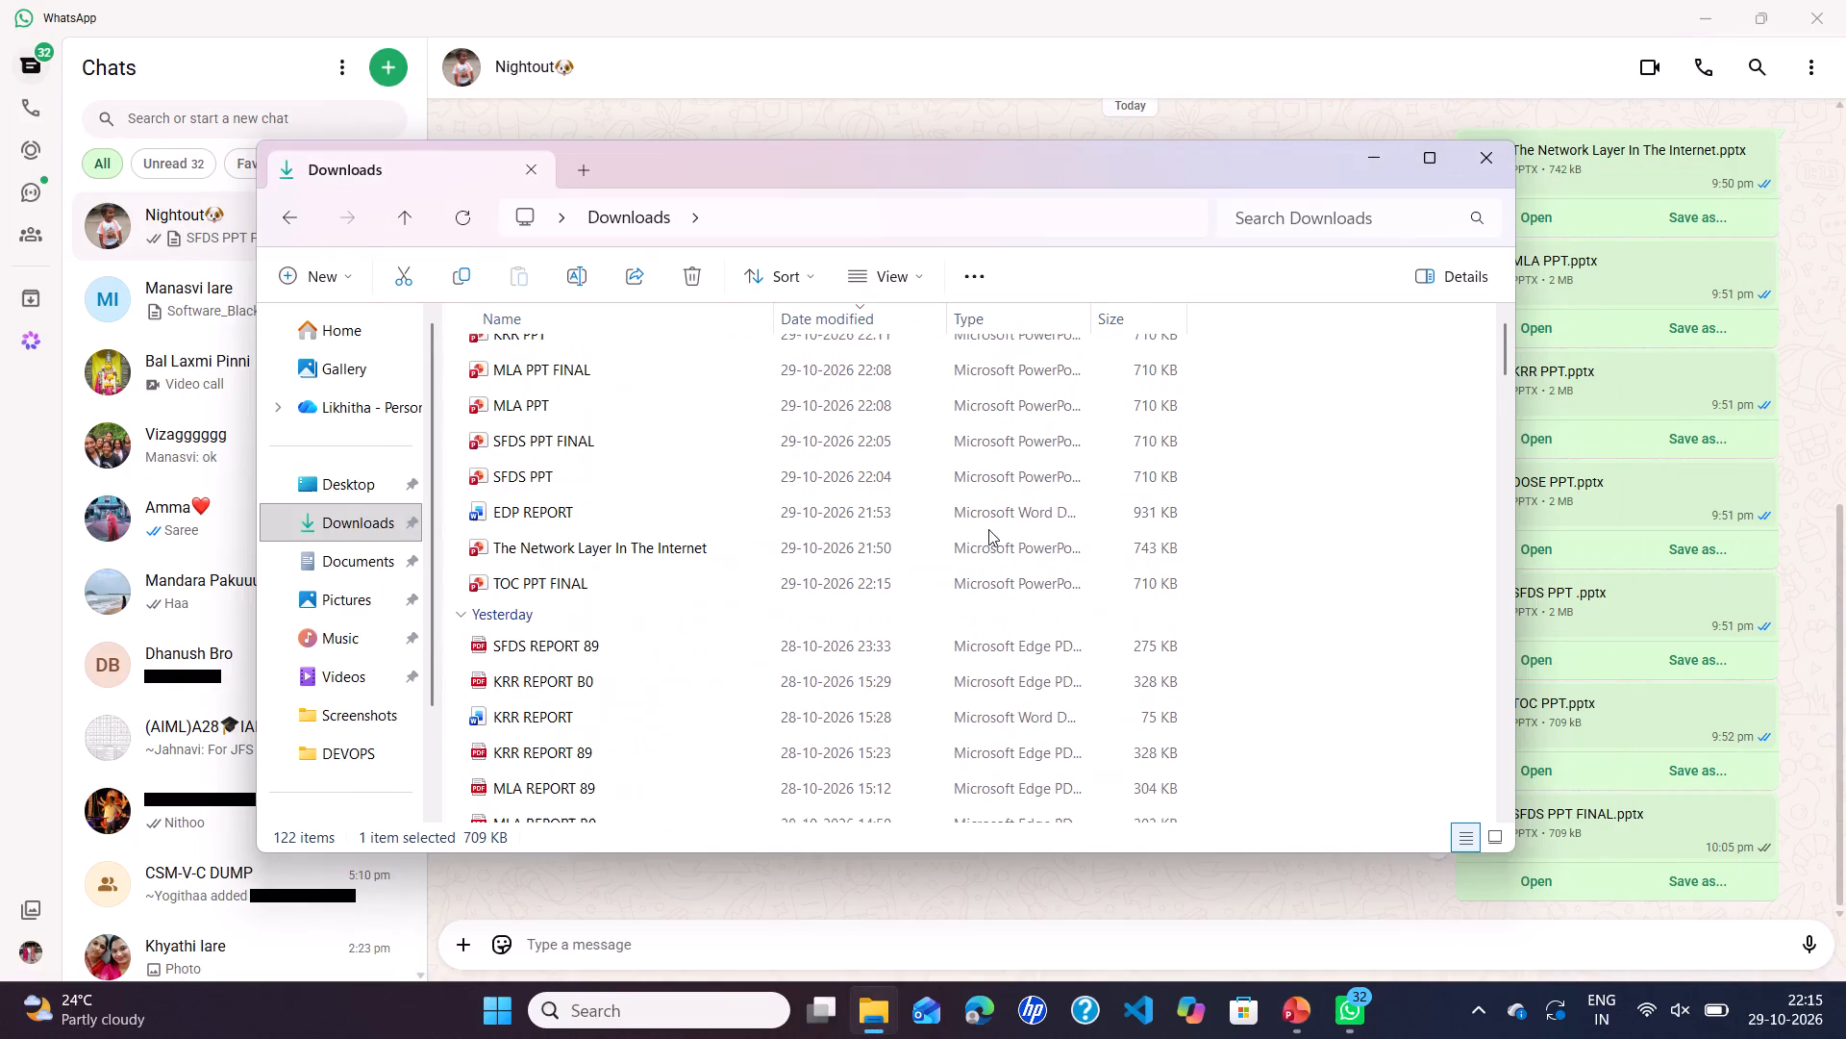
{"action": "scroll", "coordinate": [988, 529], "scroll_direction": "up", "scroll_amount": 6}
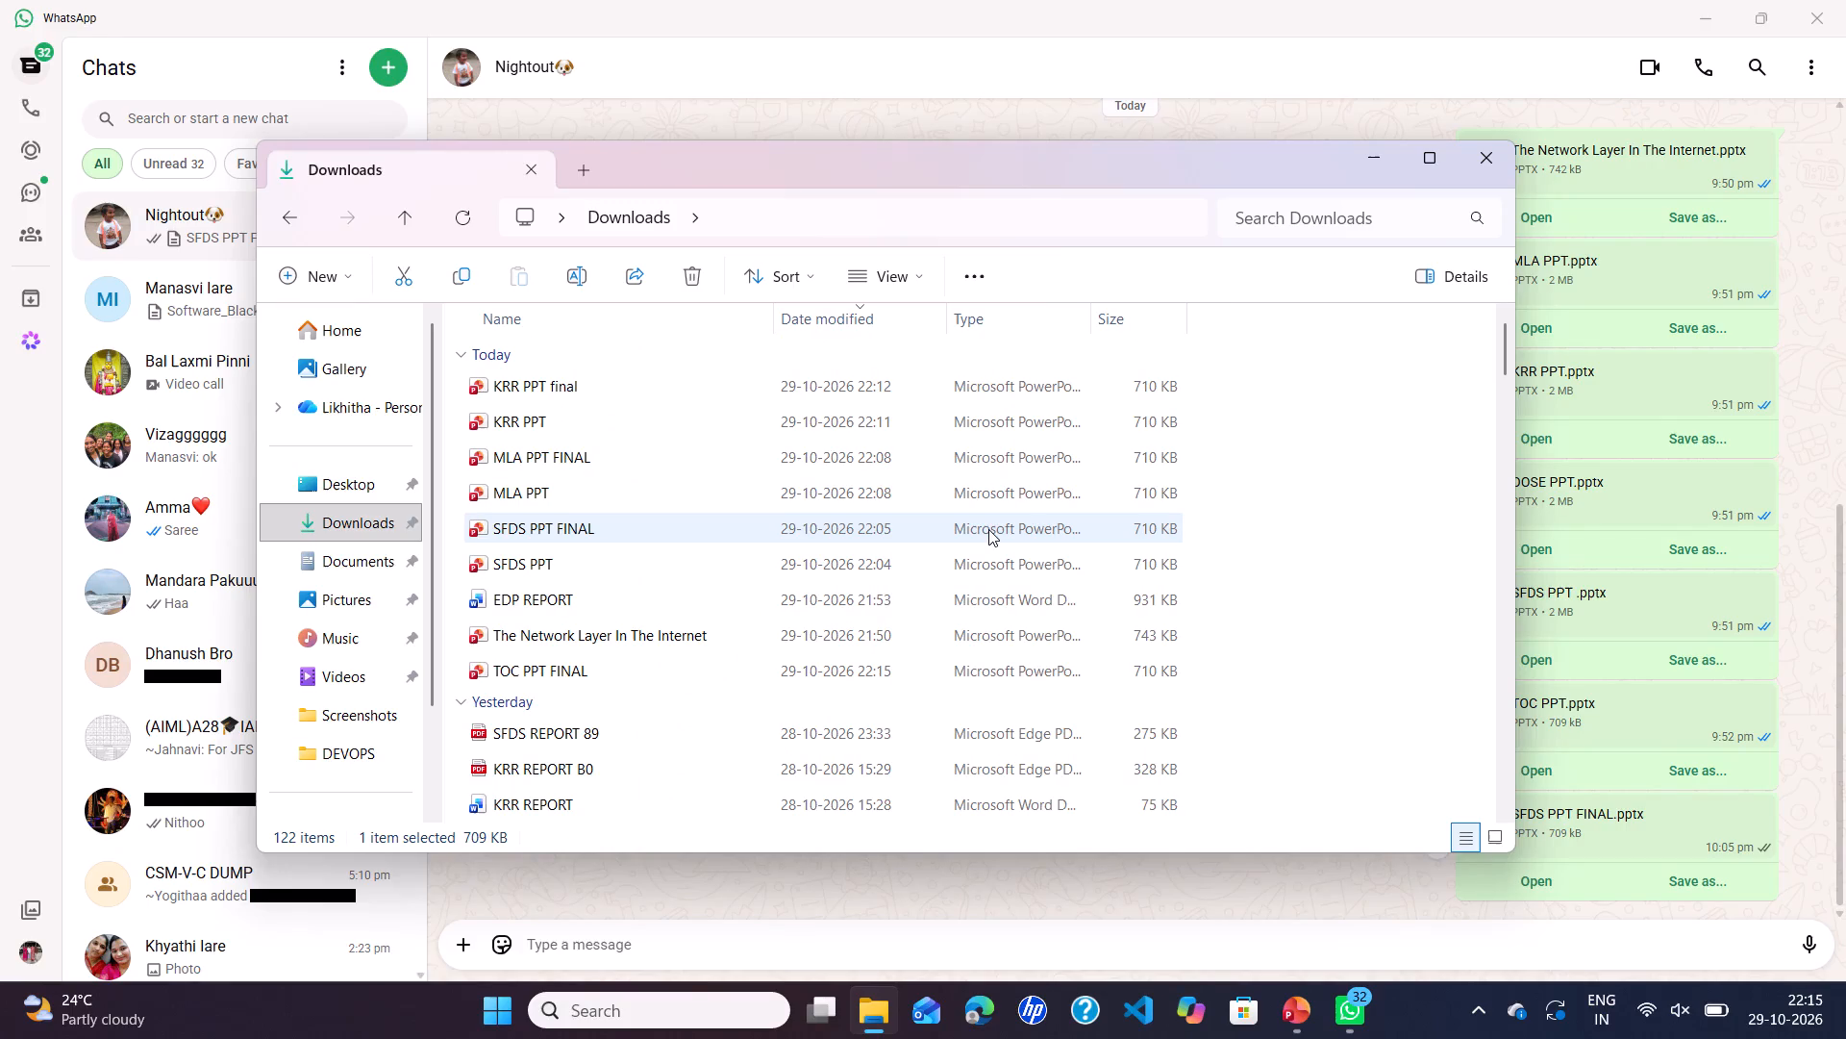
{"action": "scroll", "coordinate": [793, 648], "scroll_direction": "up", "scroll_amount": 1}
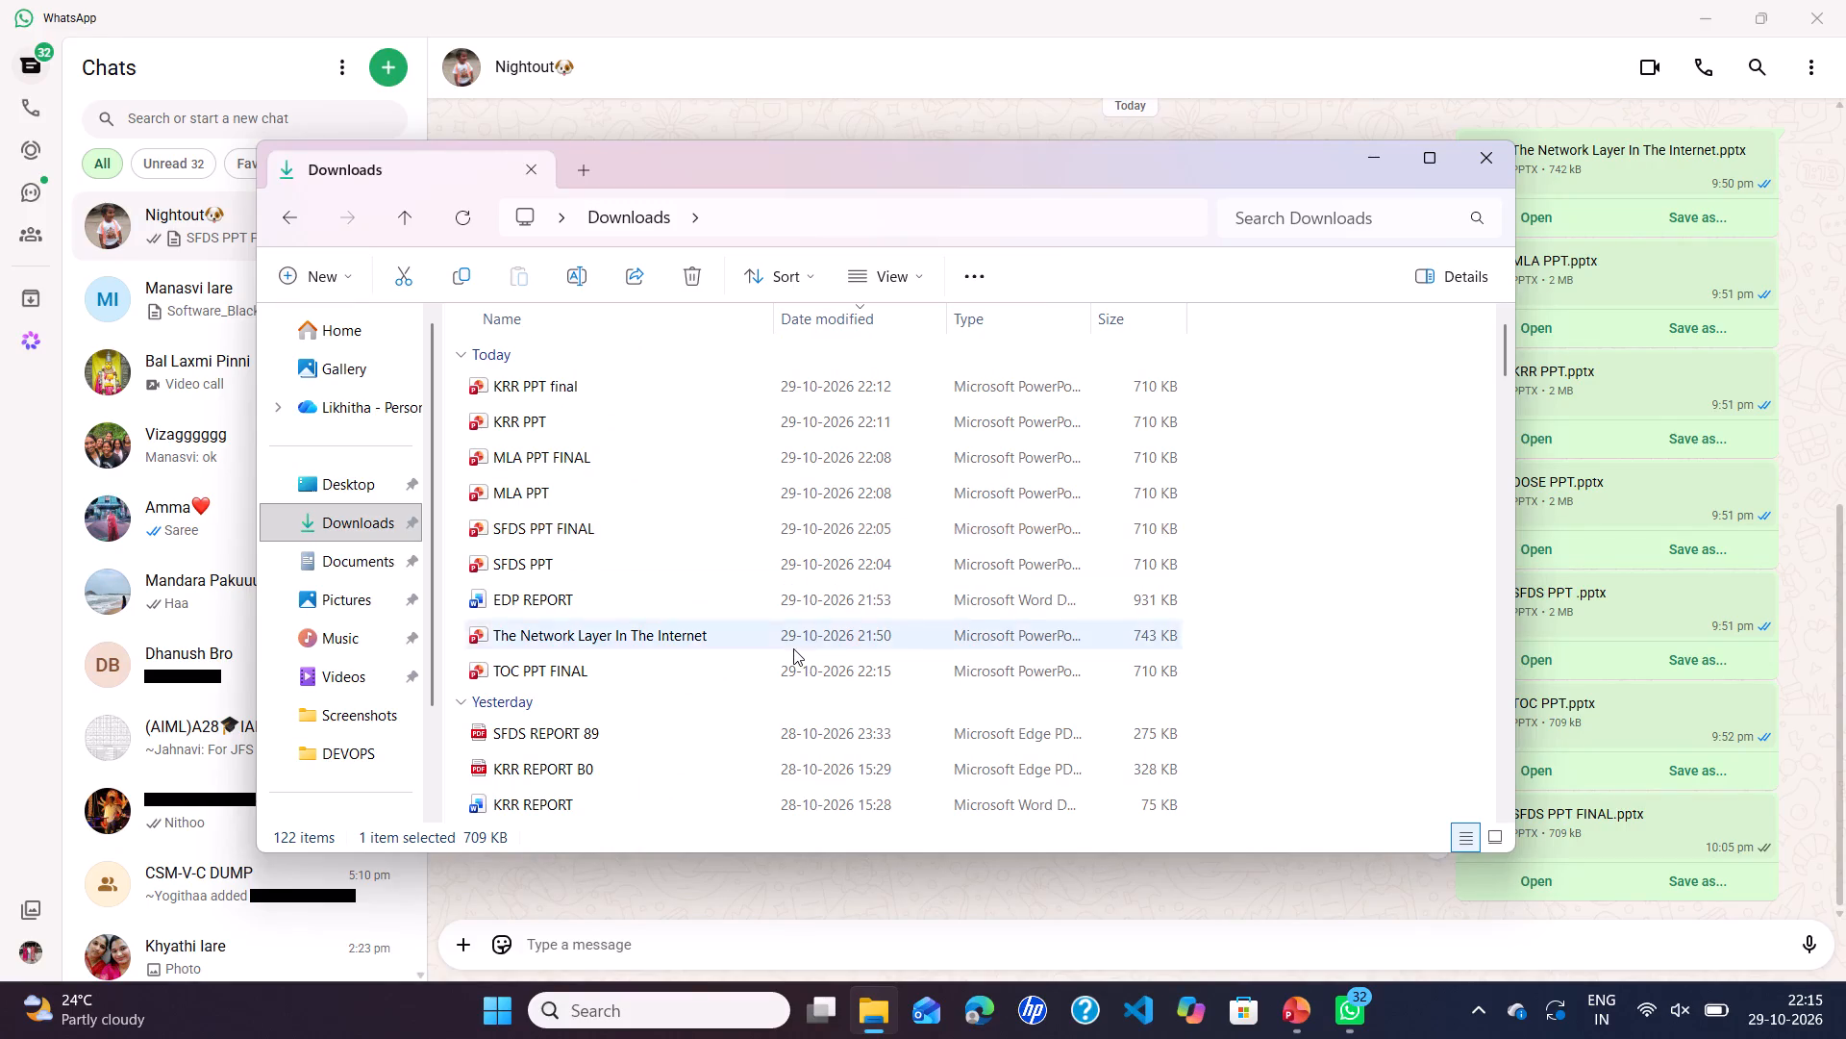
{"action": "scroll", "coordinate": [793, 648], "scroll_direction": "up", "scroll_amount": 1}
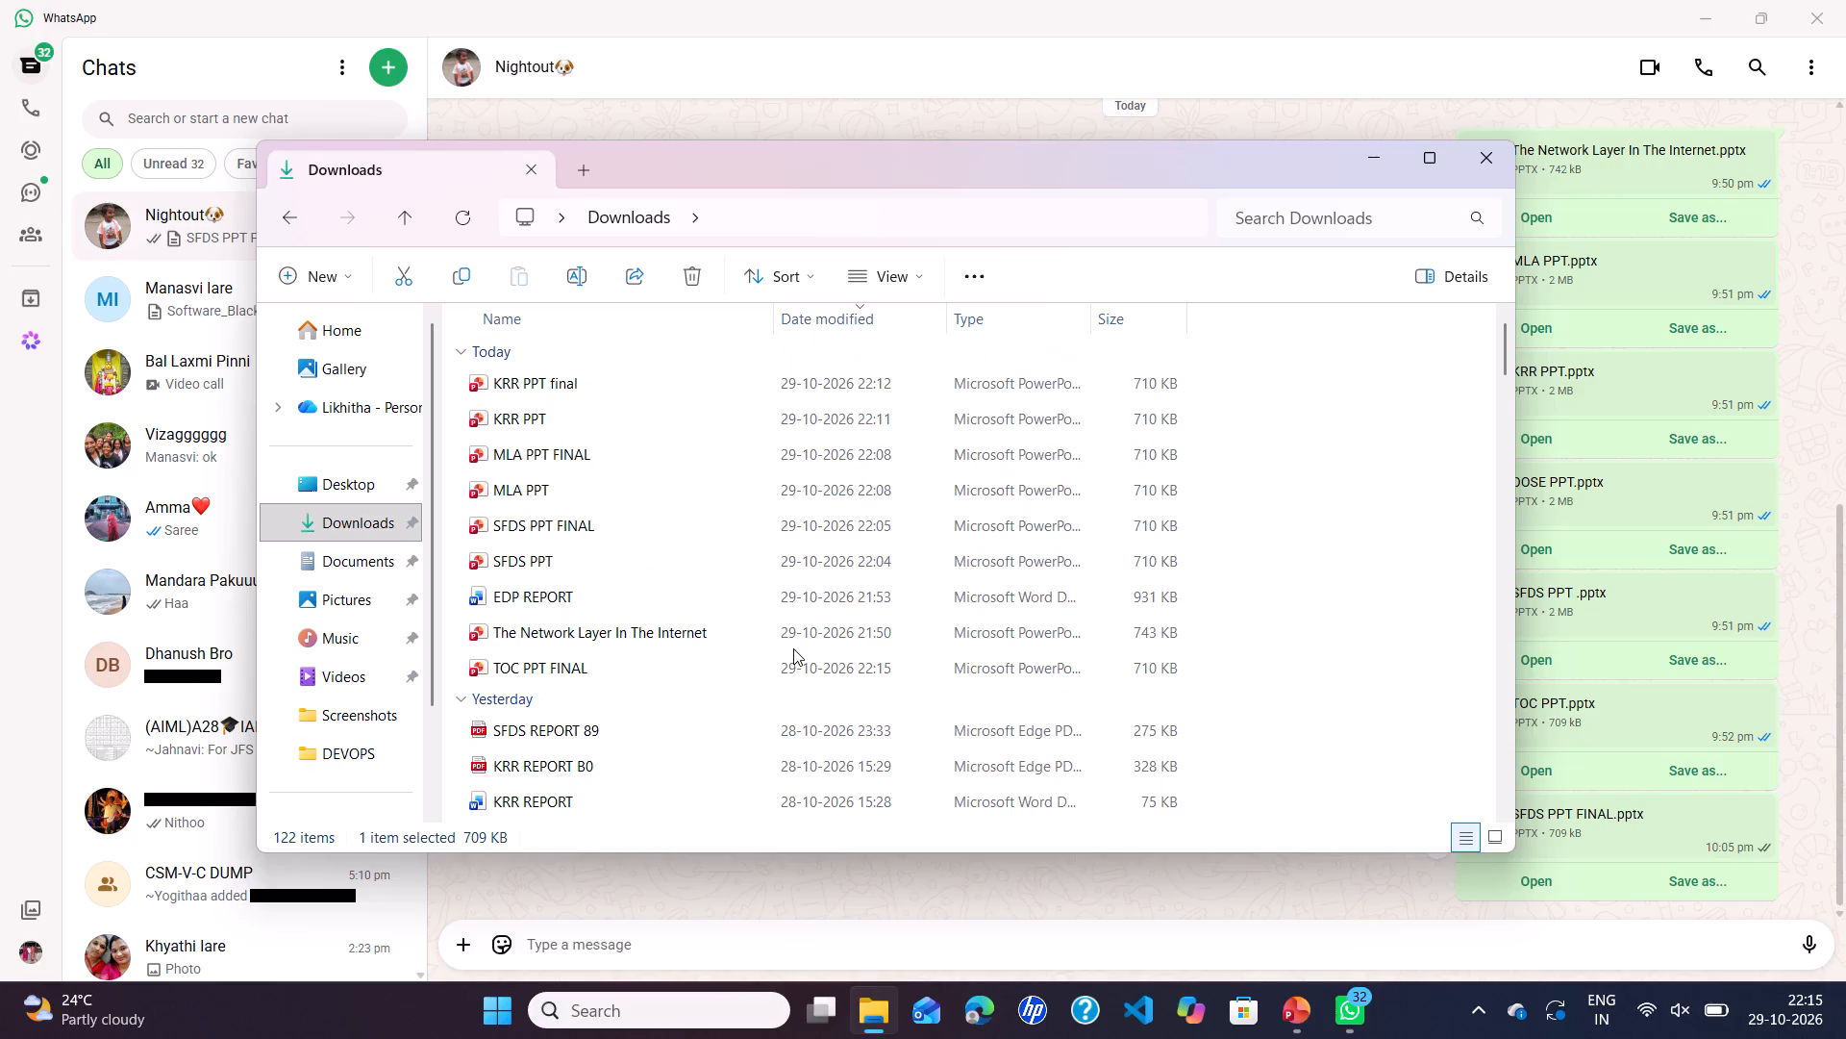
{"action": "scroll", "coordinate": [793, 648], "scroll_direction": "up", "scroll_amount": 1}
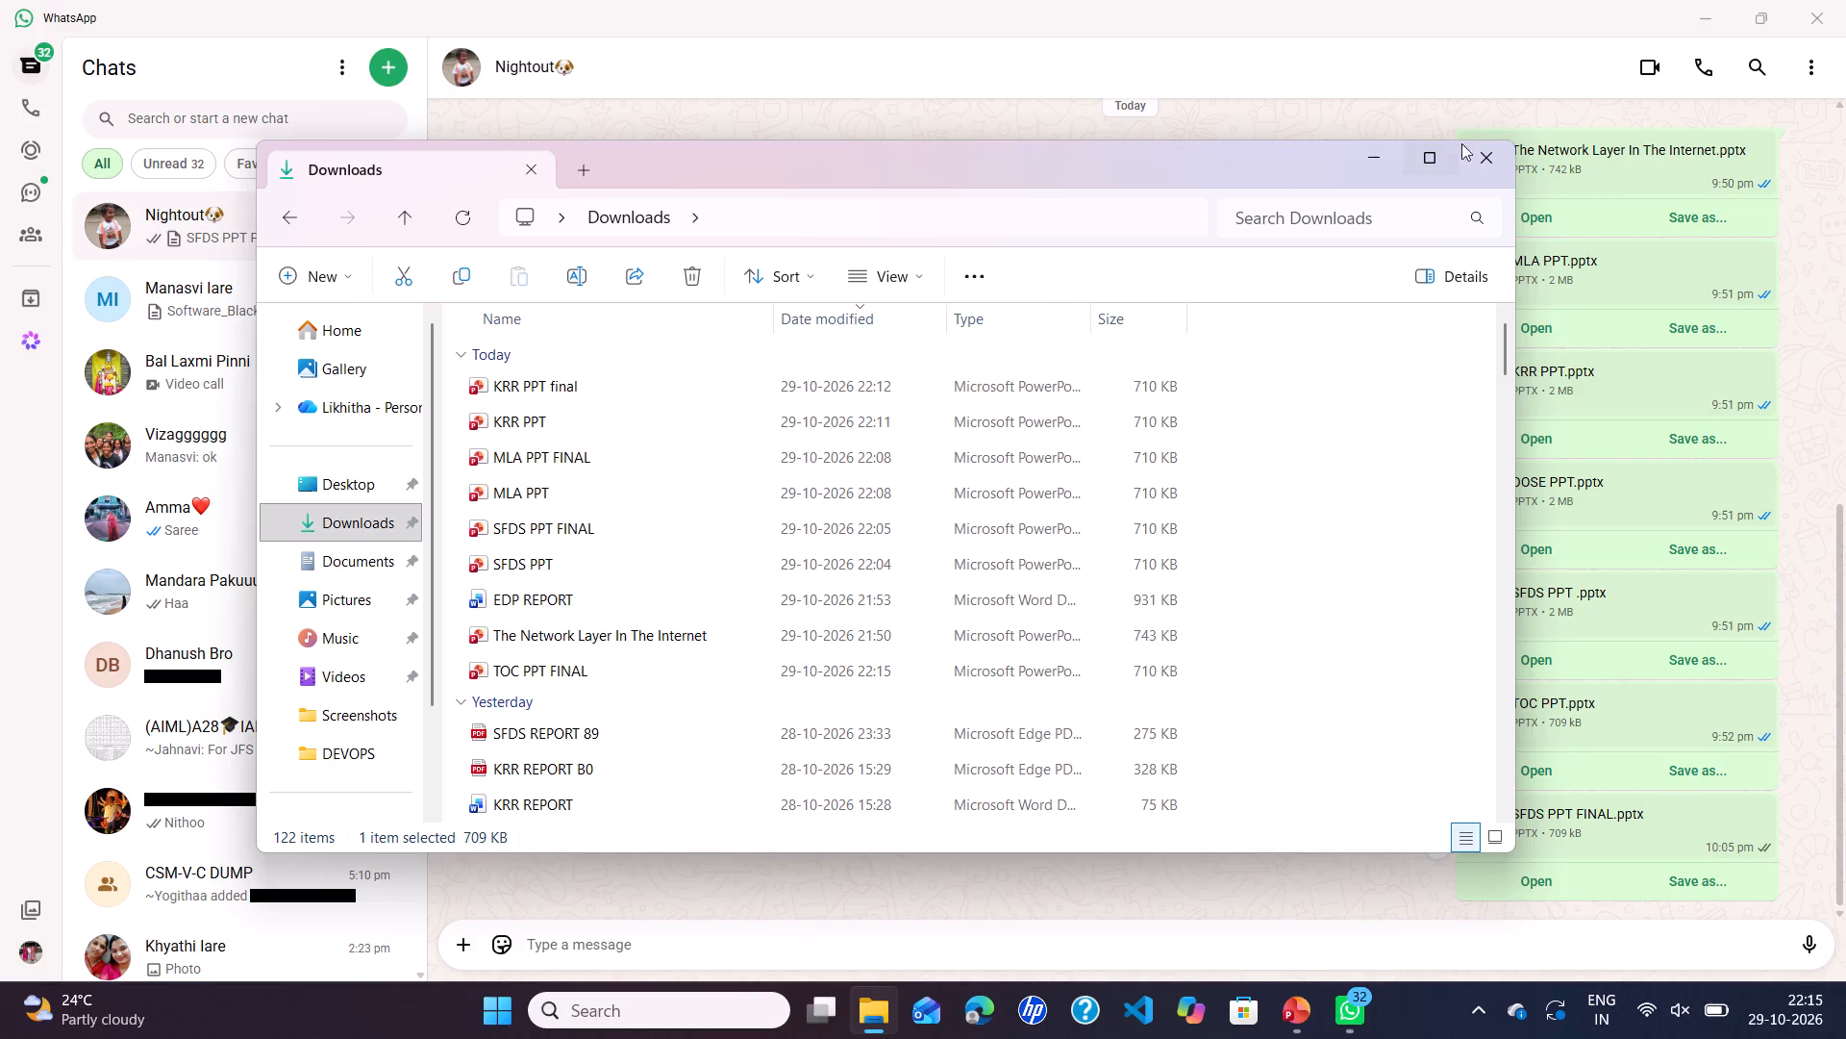
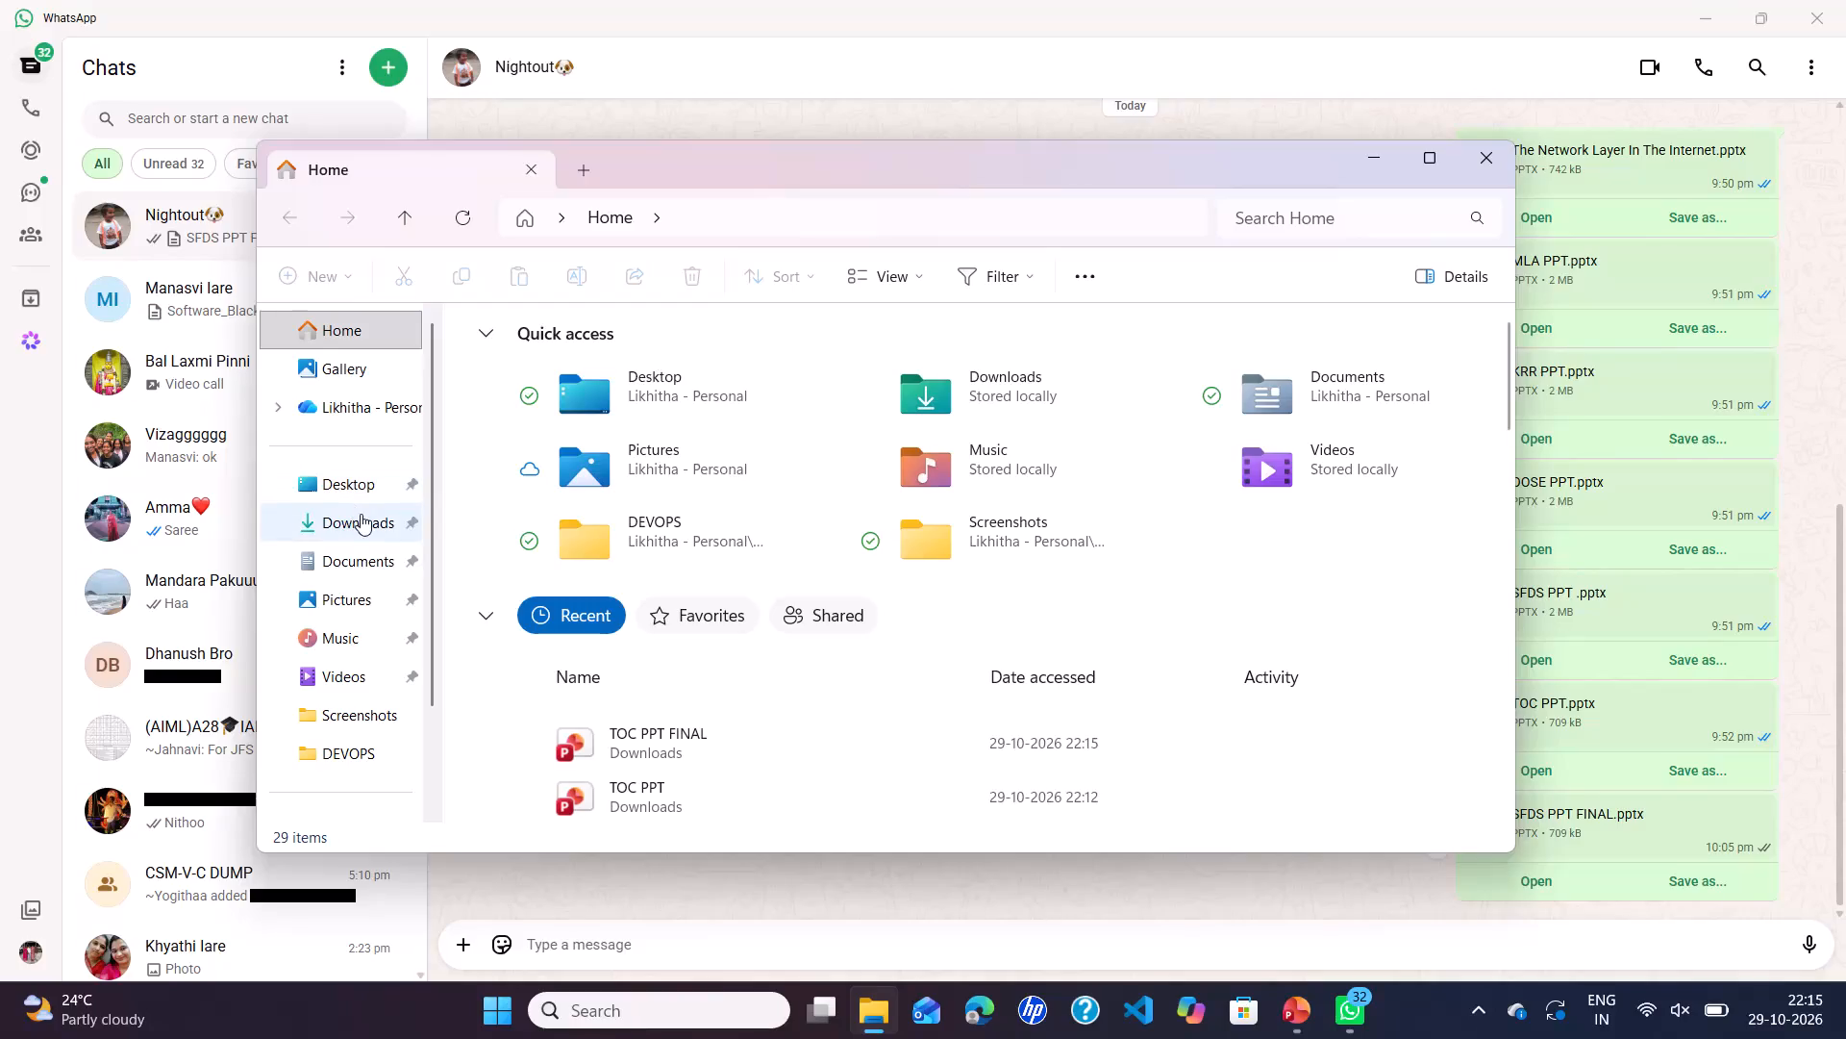
Select the six presentations in the Downloads folder from "TOC PPT FINAL" through "SFDS PPT FINAL".
{"action": "left_click", "coordinate": [361, 514]}
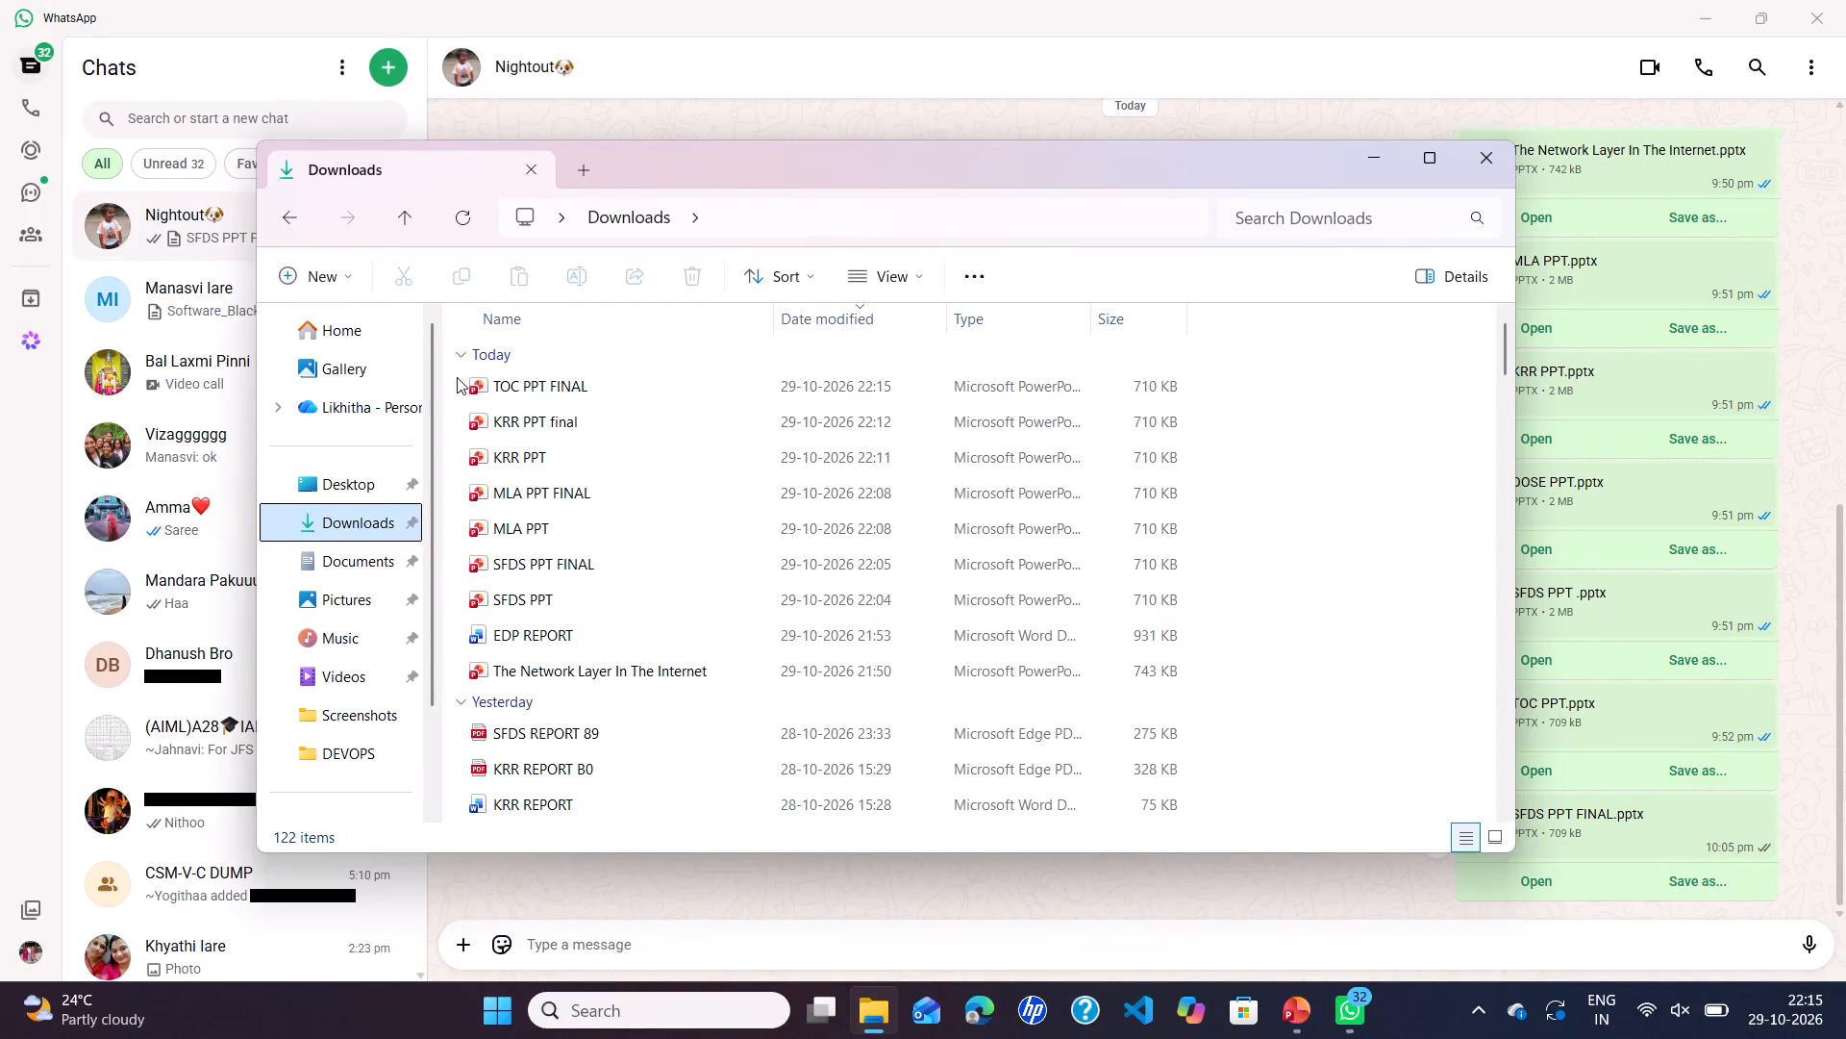
{"action": "left_click_drag", "start_coordinate": [457, 377], "coordinate": [590, 496]}
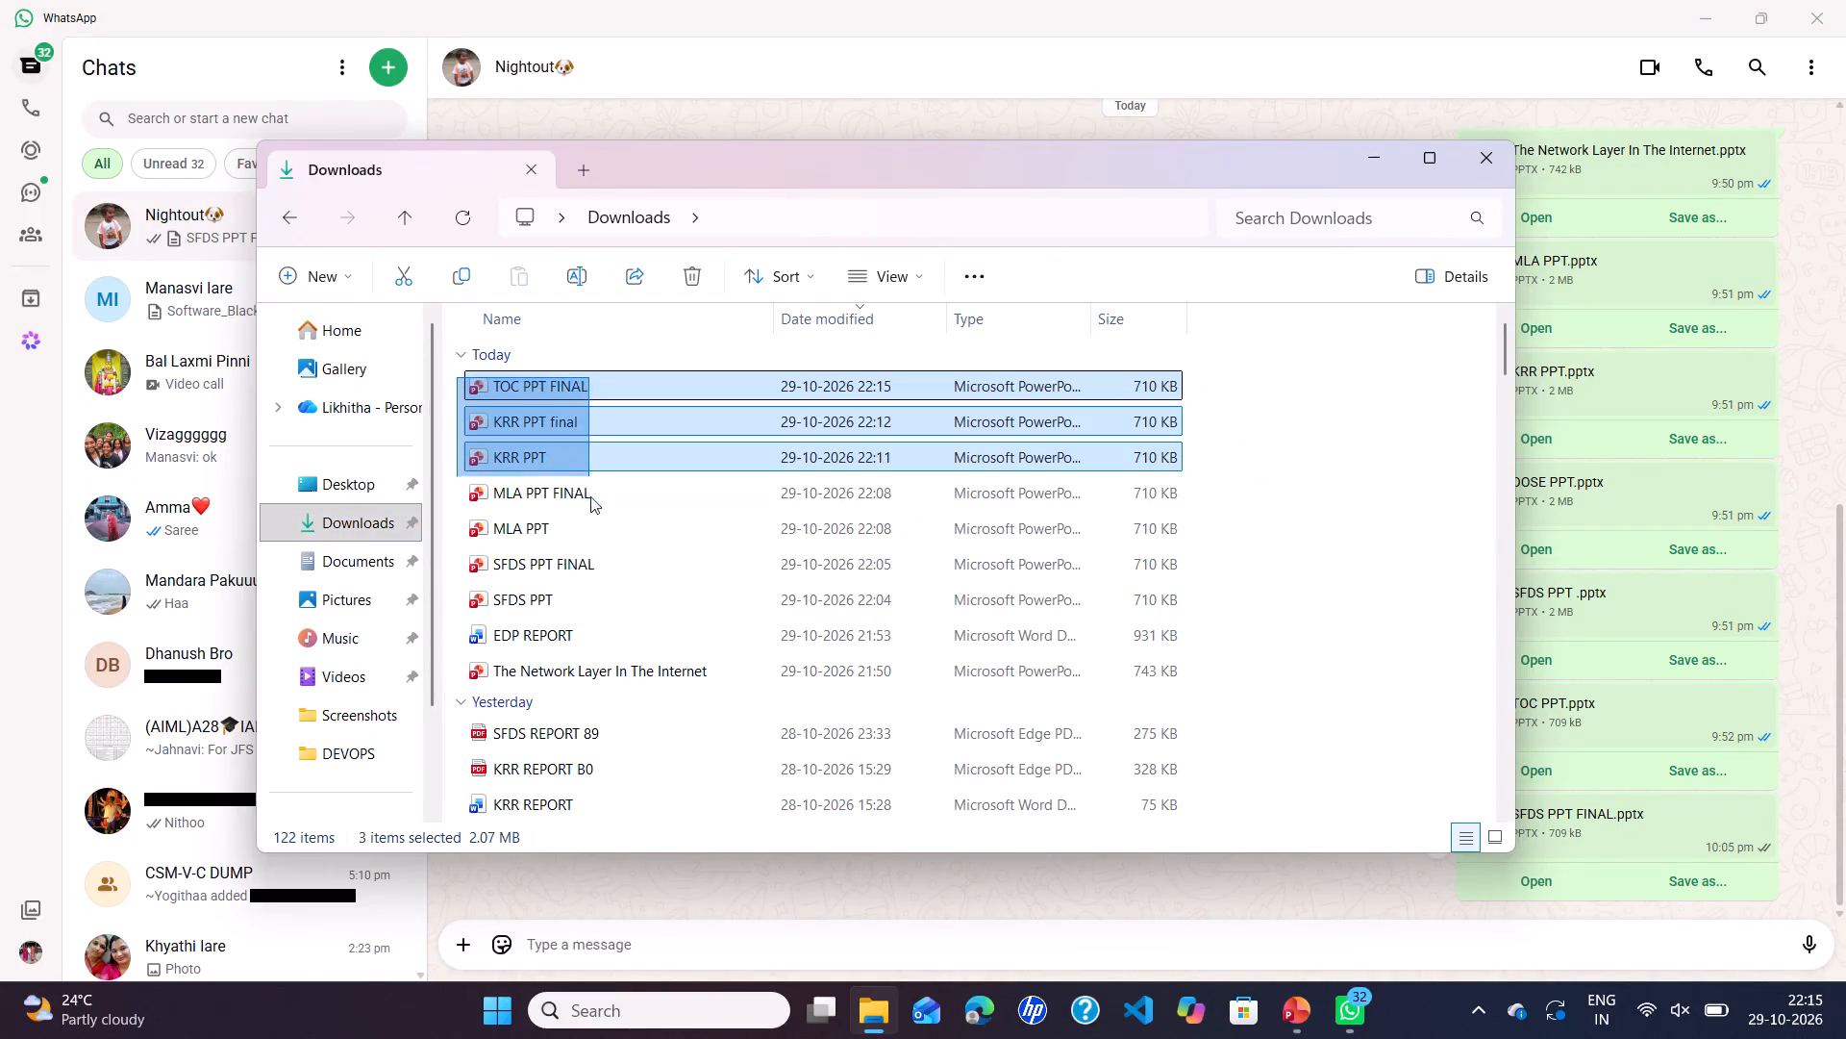
{"action": "left_click_drag", "start_coordinate": [590, 496], "coordinate": [602, 533]}
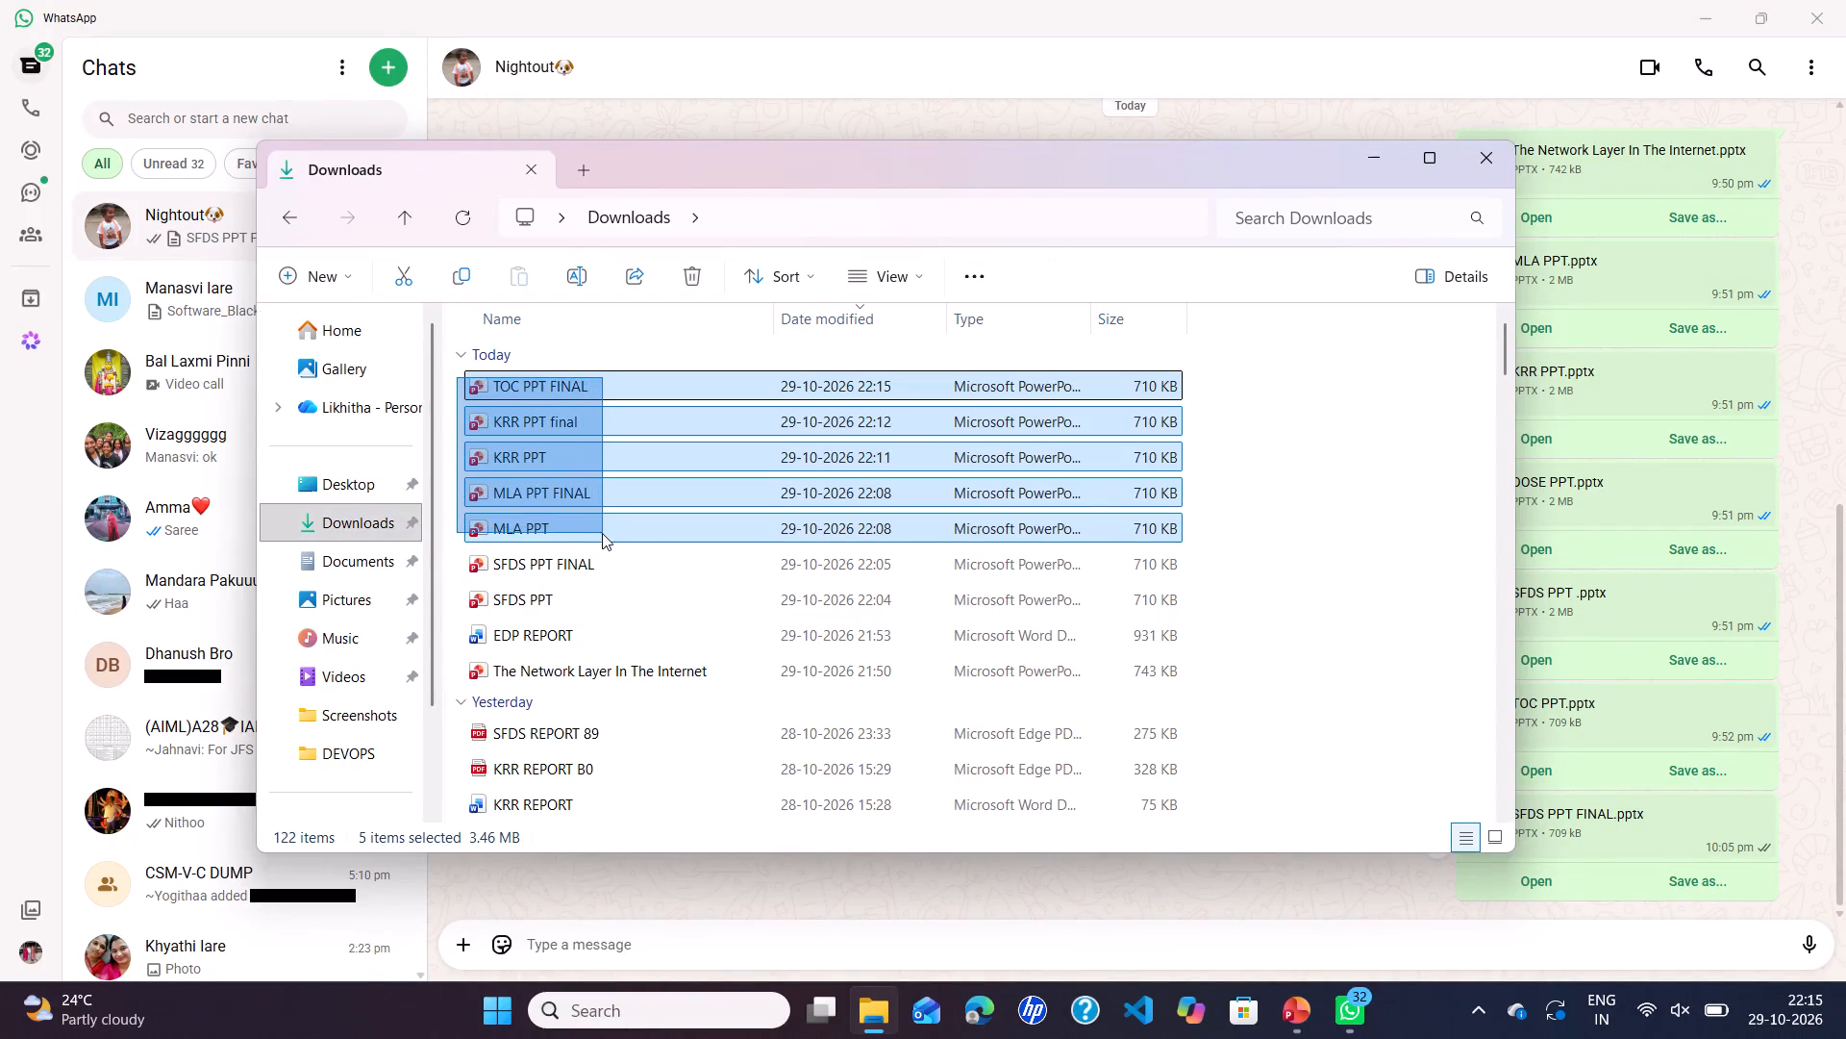
{"action": "left_click_drag", "start_coordinate": [602, 533], "coordinate": [626, 564]}
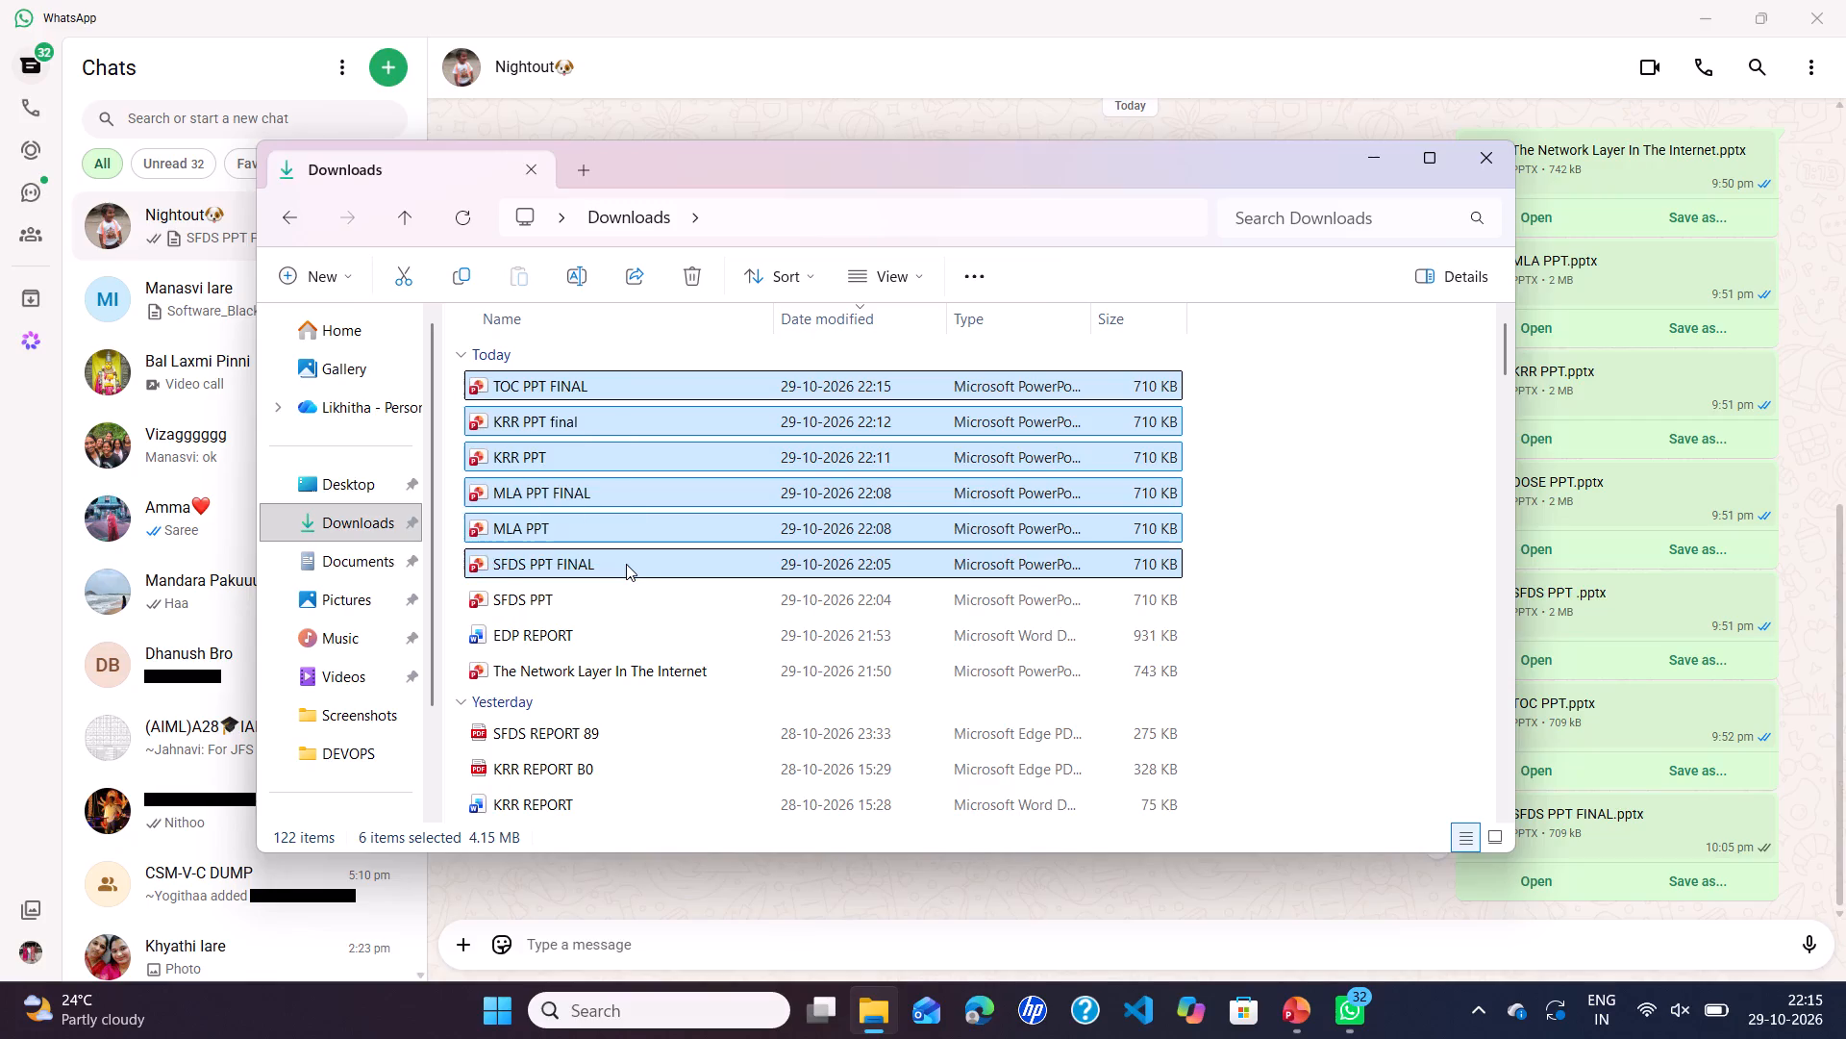
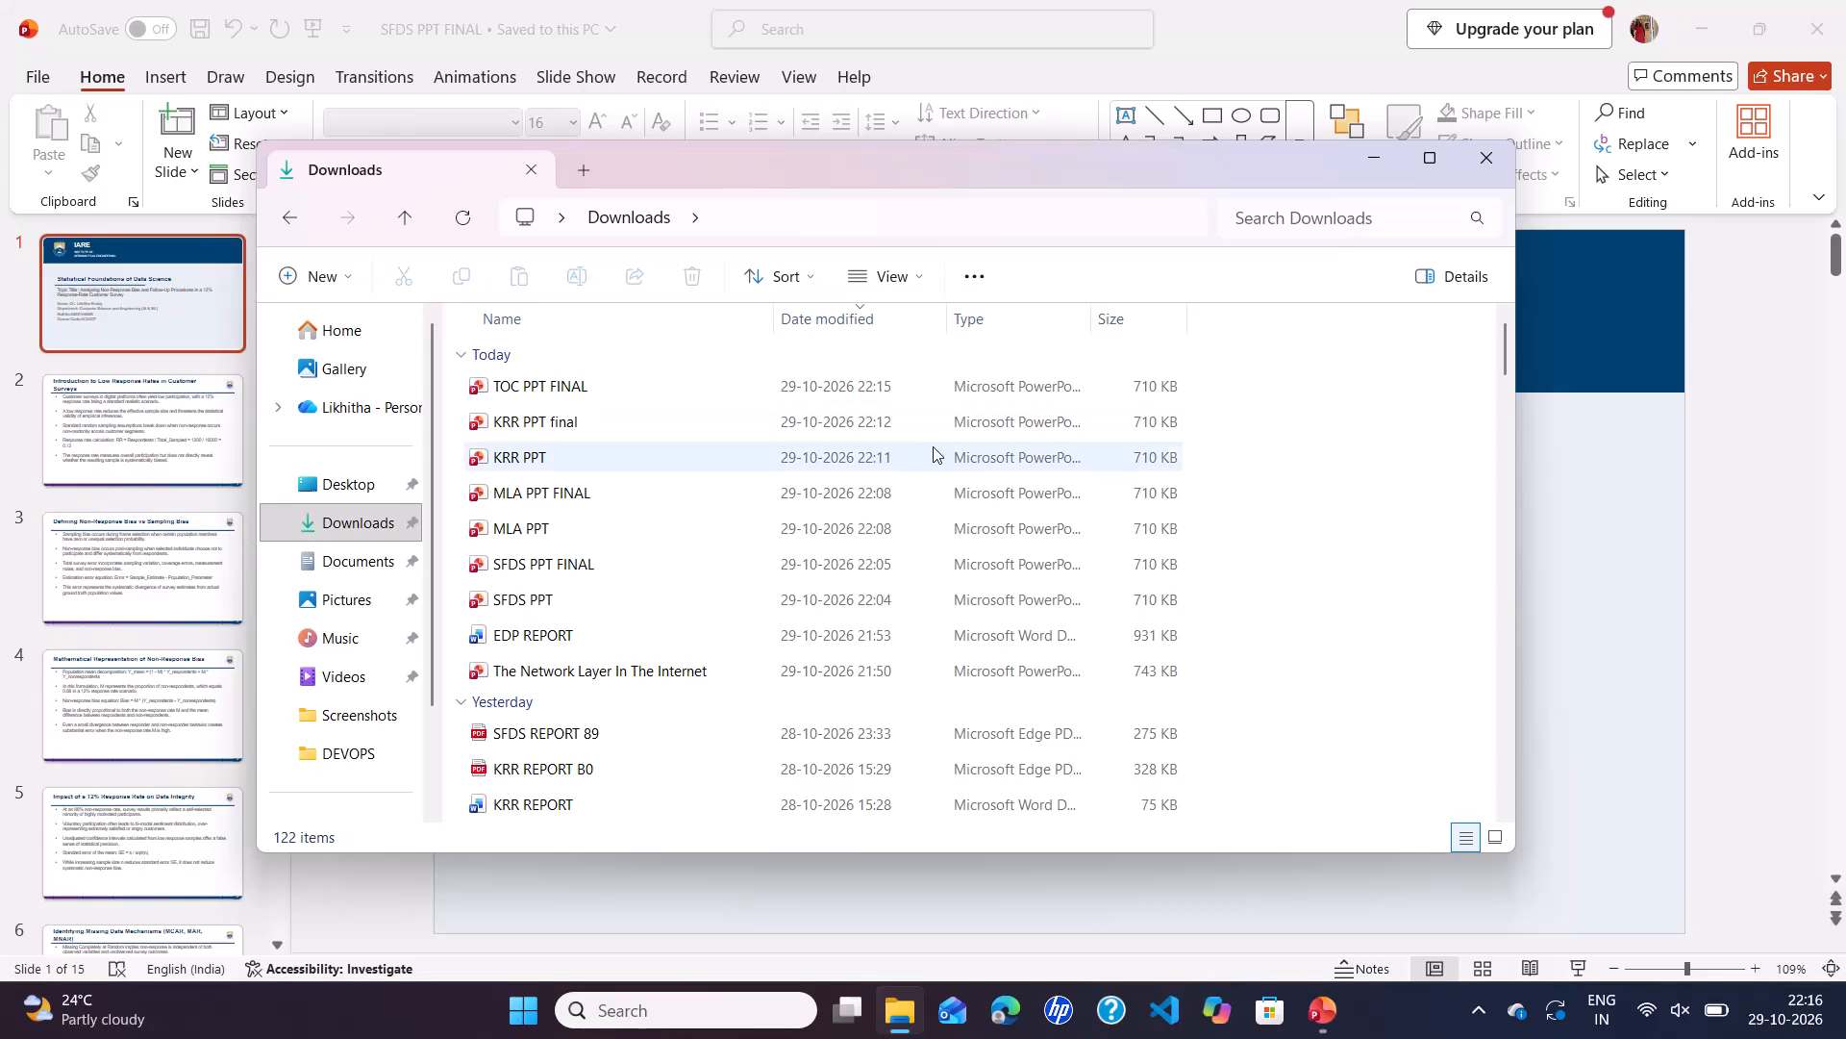
Delete the superseded "KRR PPT" and "MLA PPT" presentations from the Downloads folder, keeping their final versions.
{"action": "left_click", "coordinate": [930, 452]}
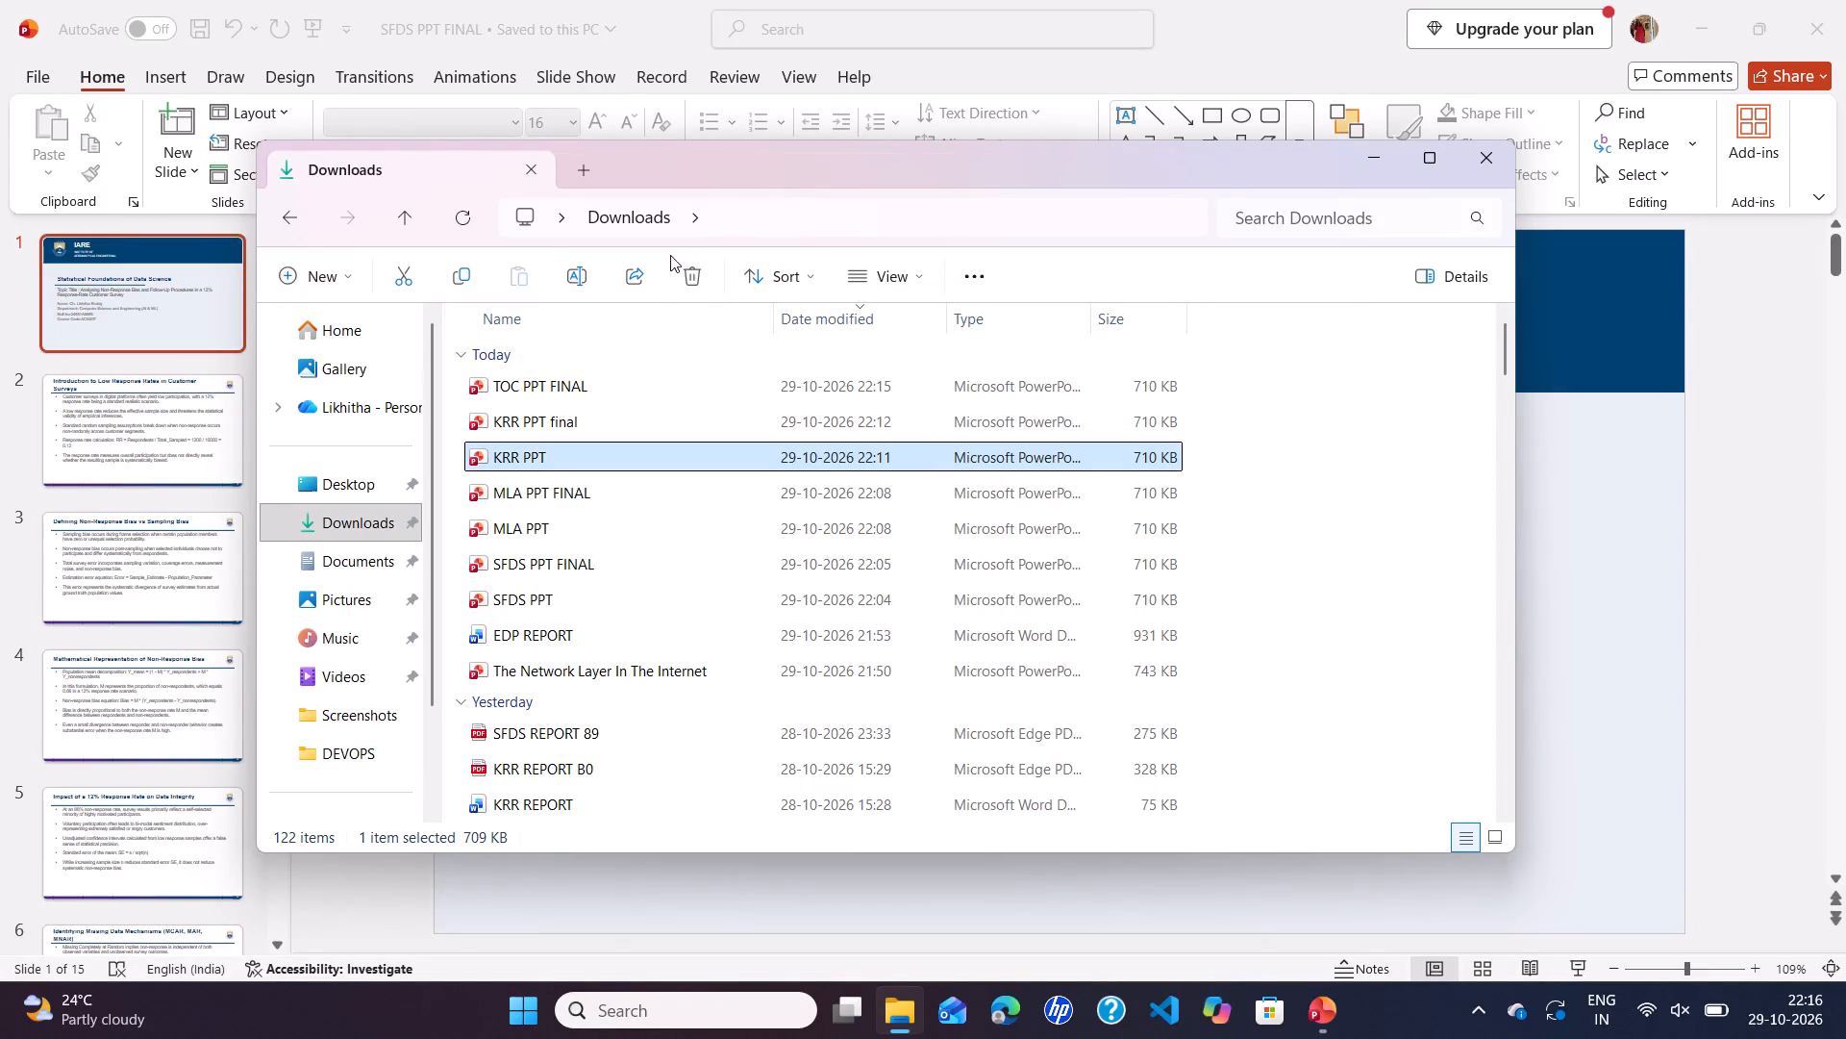
{"action": "left_click", "coordinate": [682, 279]}
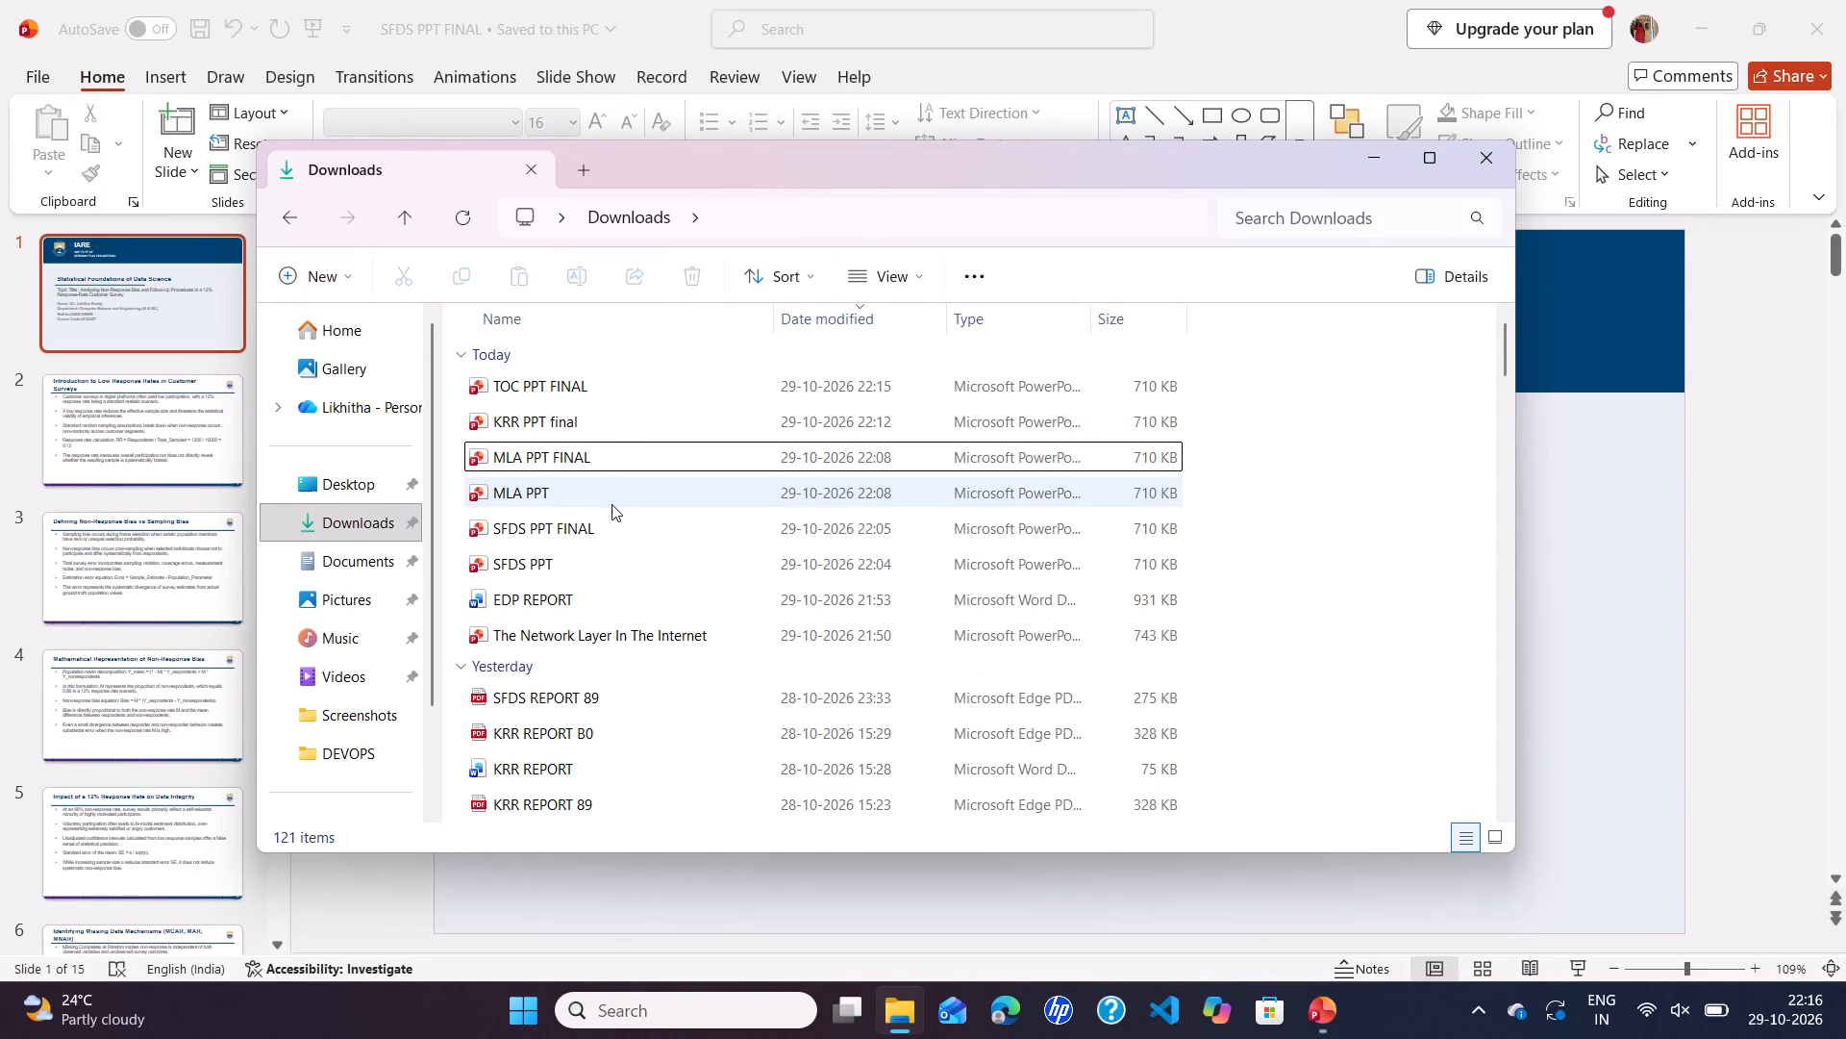
{"action": "left_click", "coordinate": [606, 479]}
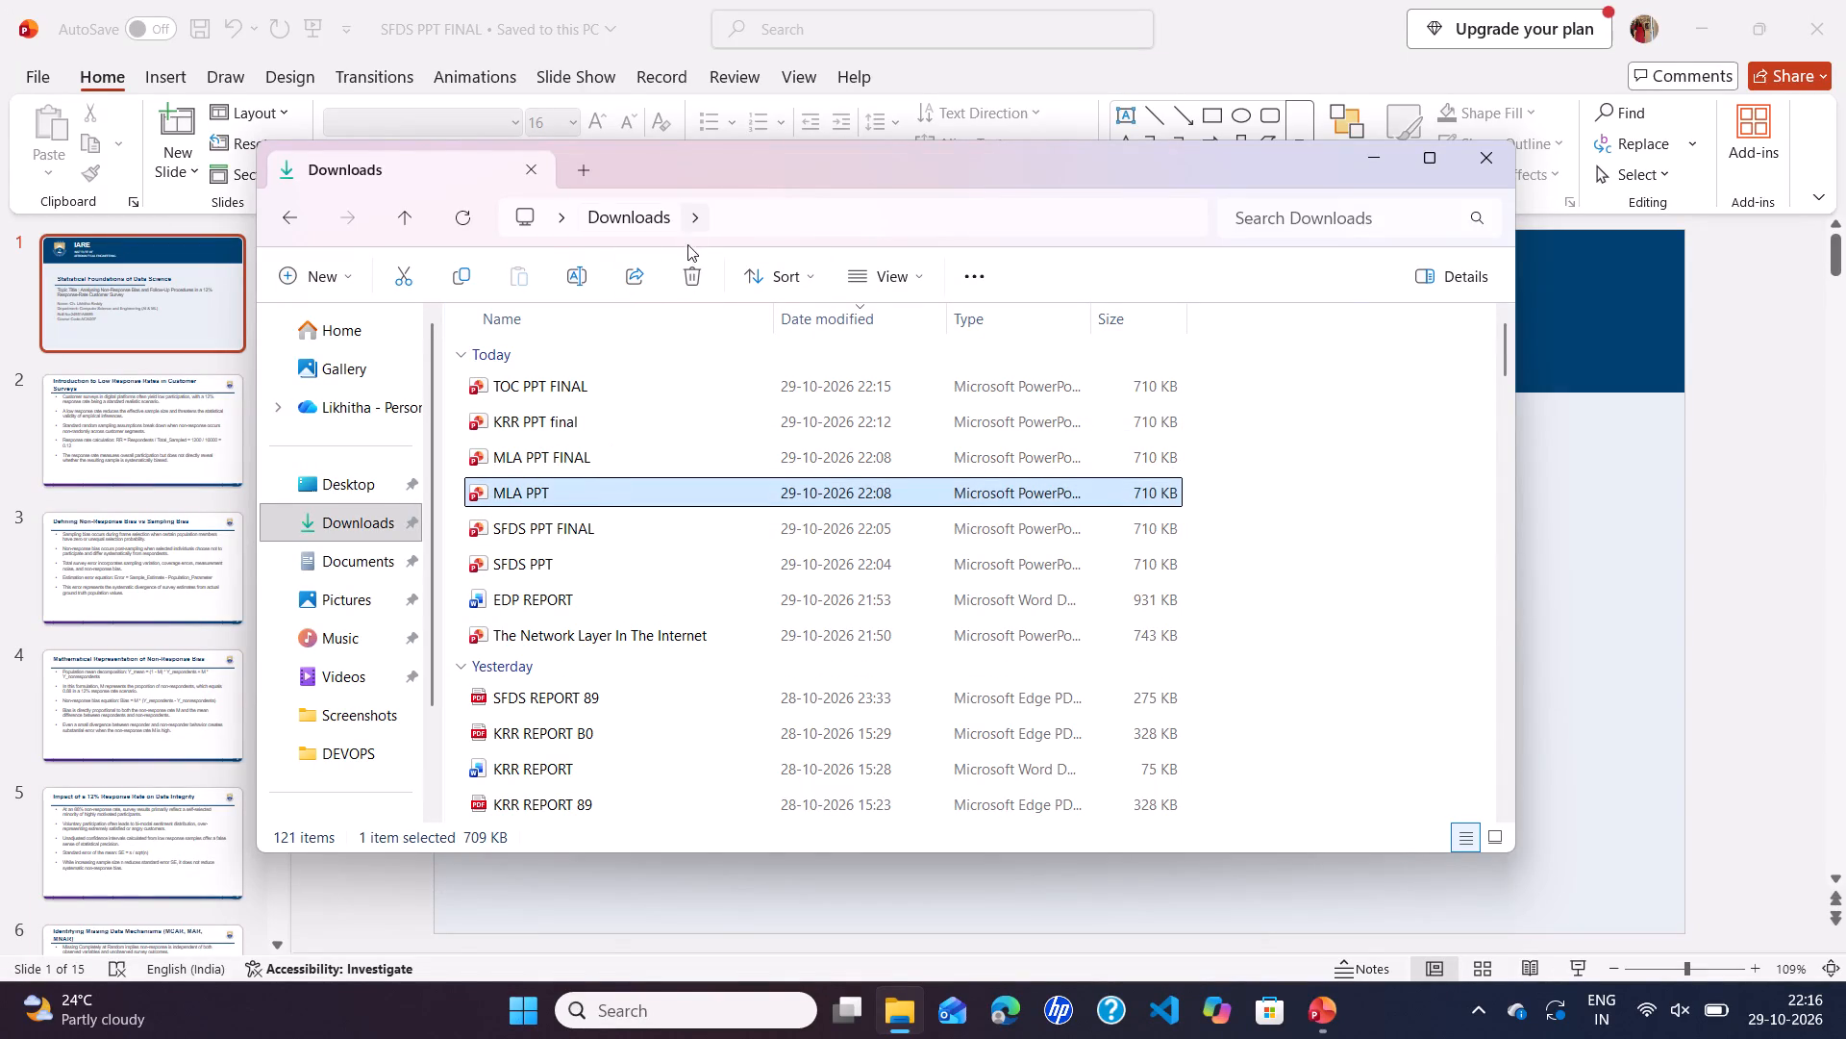
{"action": "left_click", "coordinate": [699, 269]}
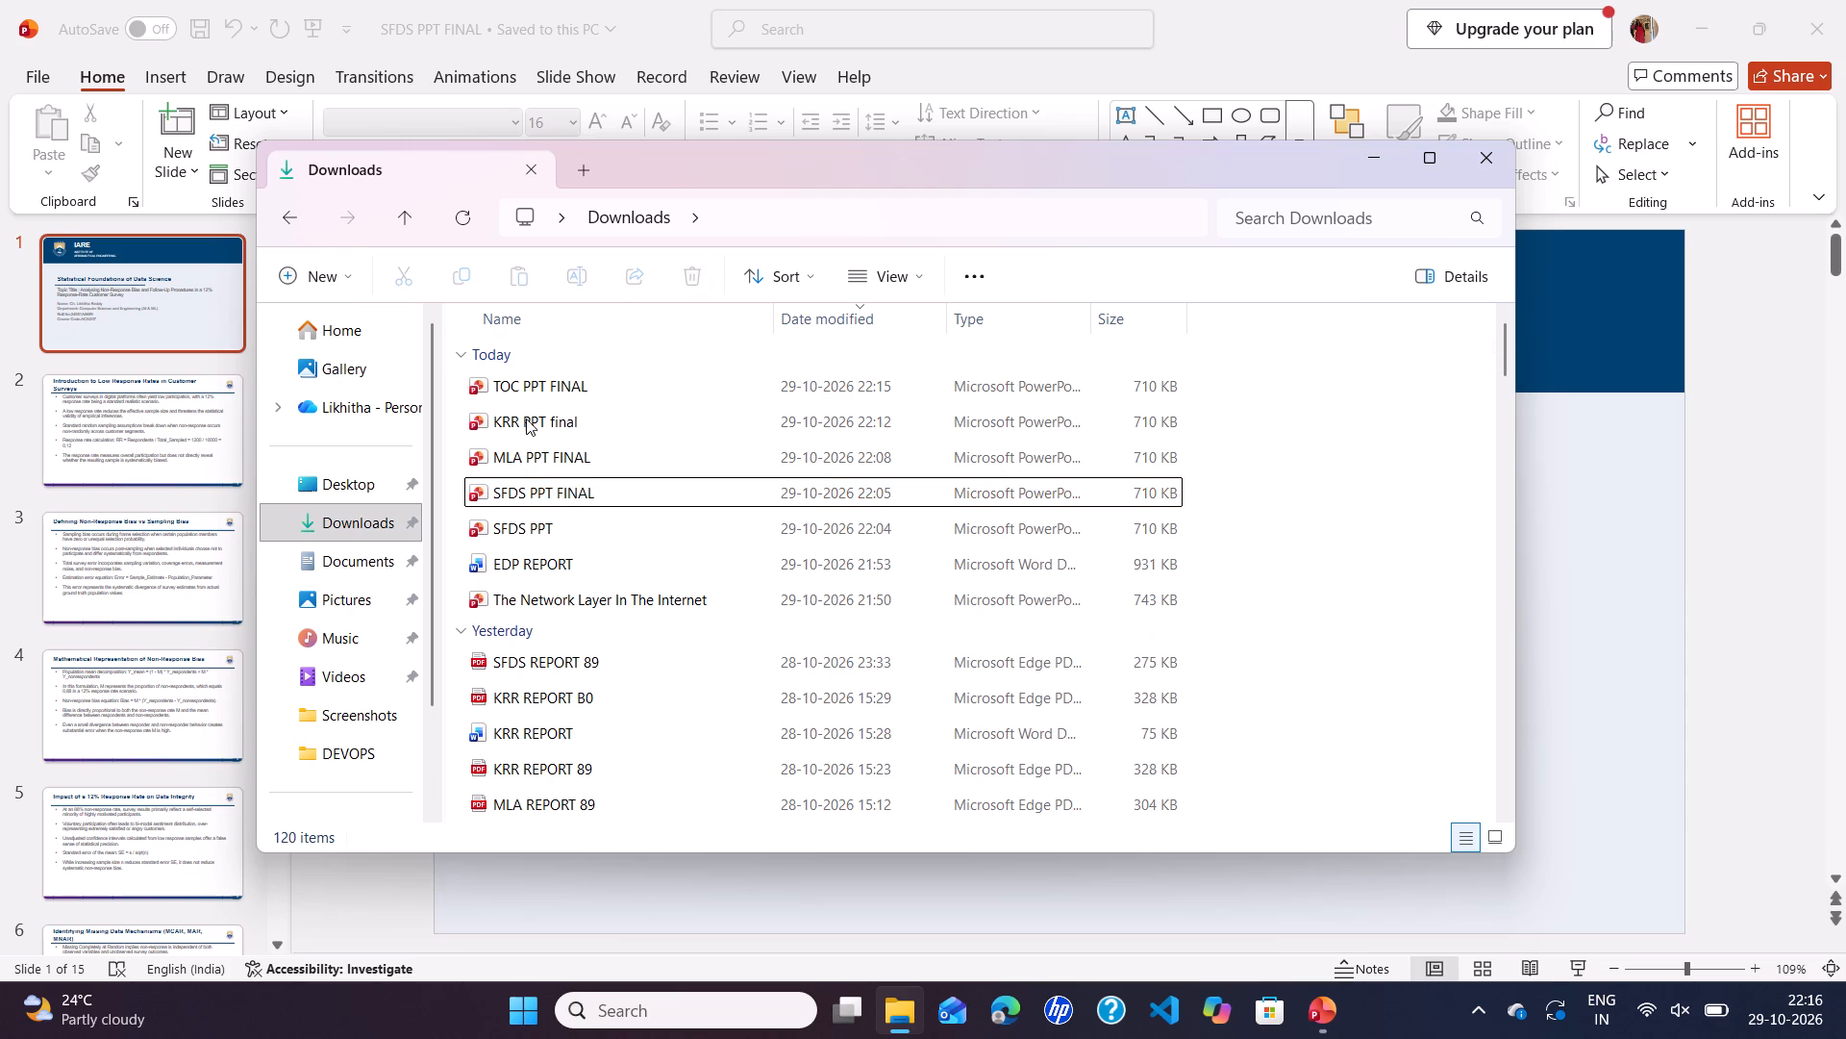
{"action": "left_click", "coordinate": [1373, 168]}
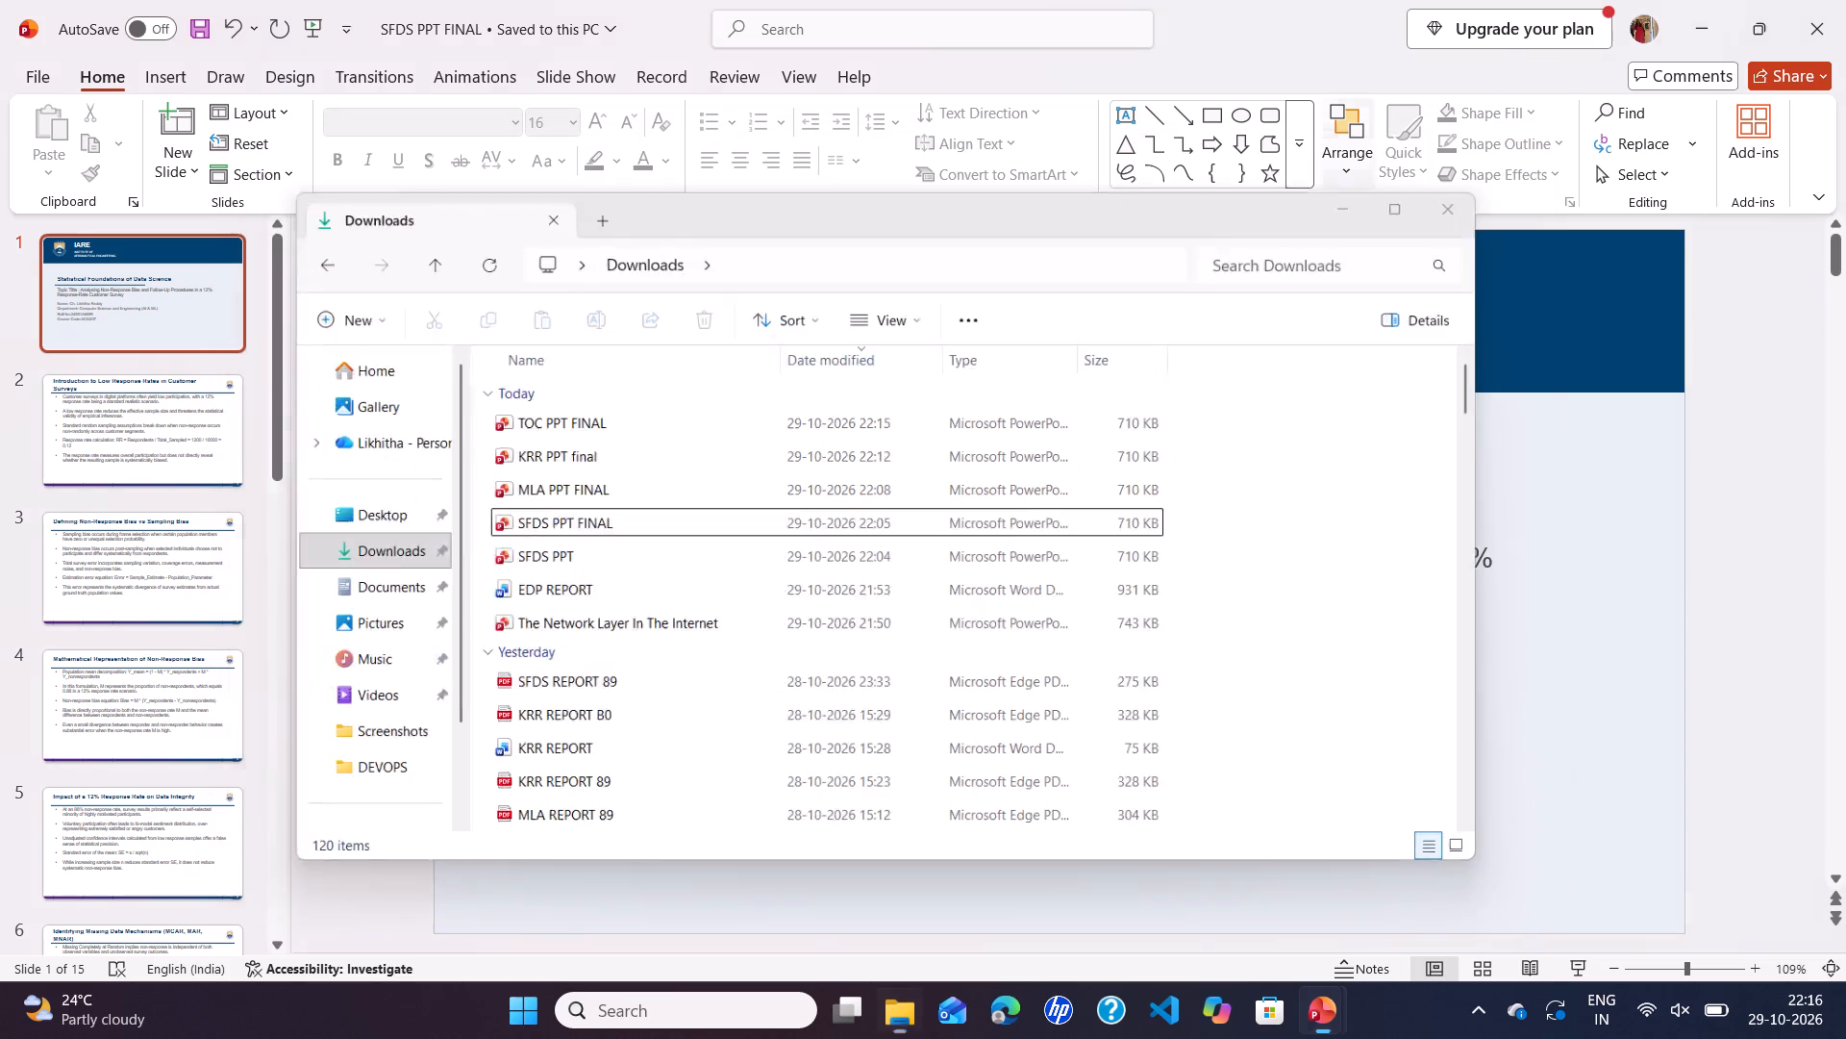
Search the computer for the WhatsApp app using "WHAT".
{"action": "left_click", "coordinate": [735, 1025]}
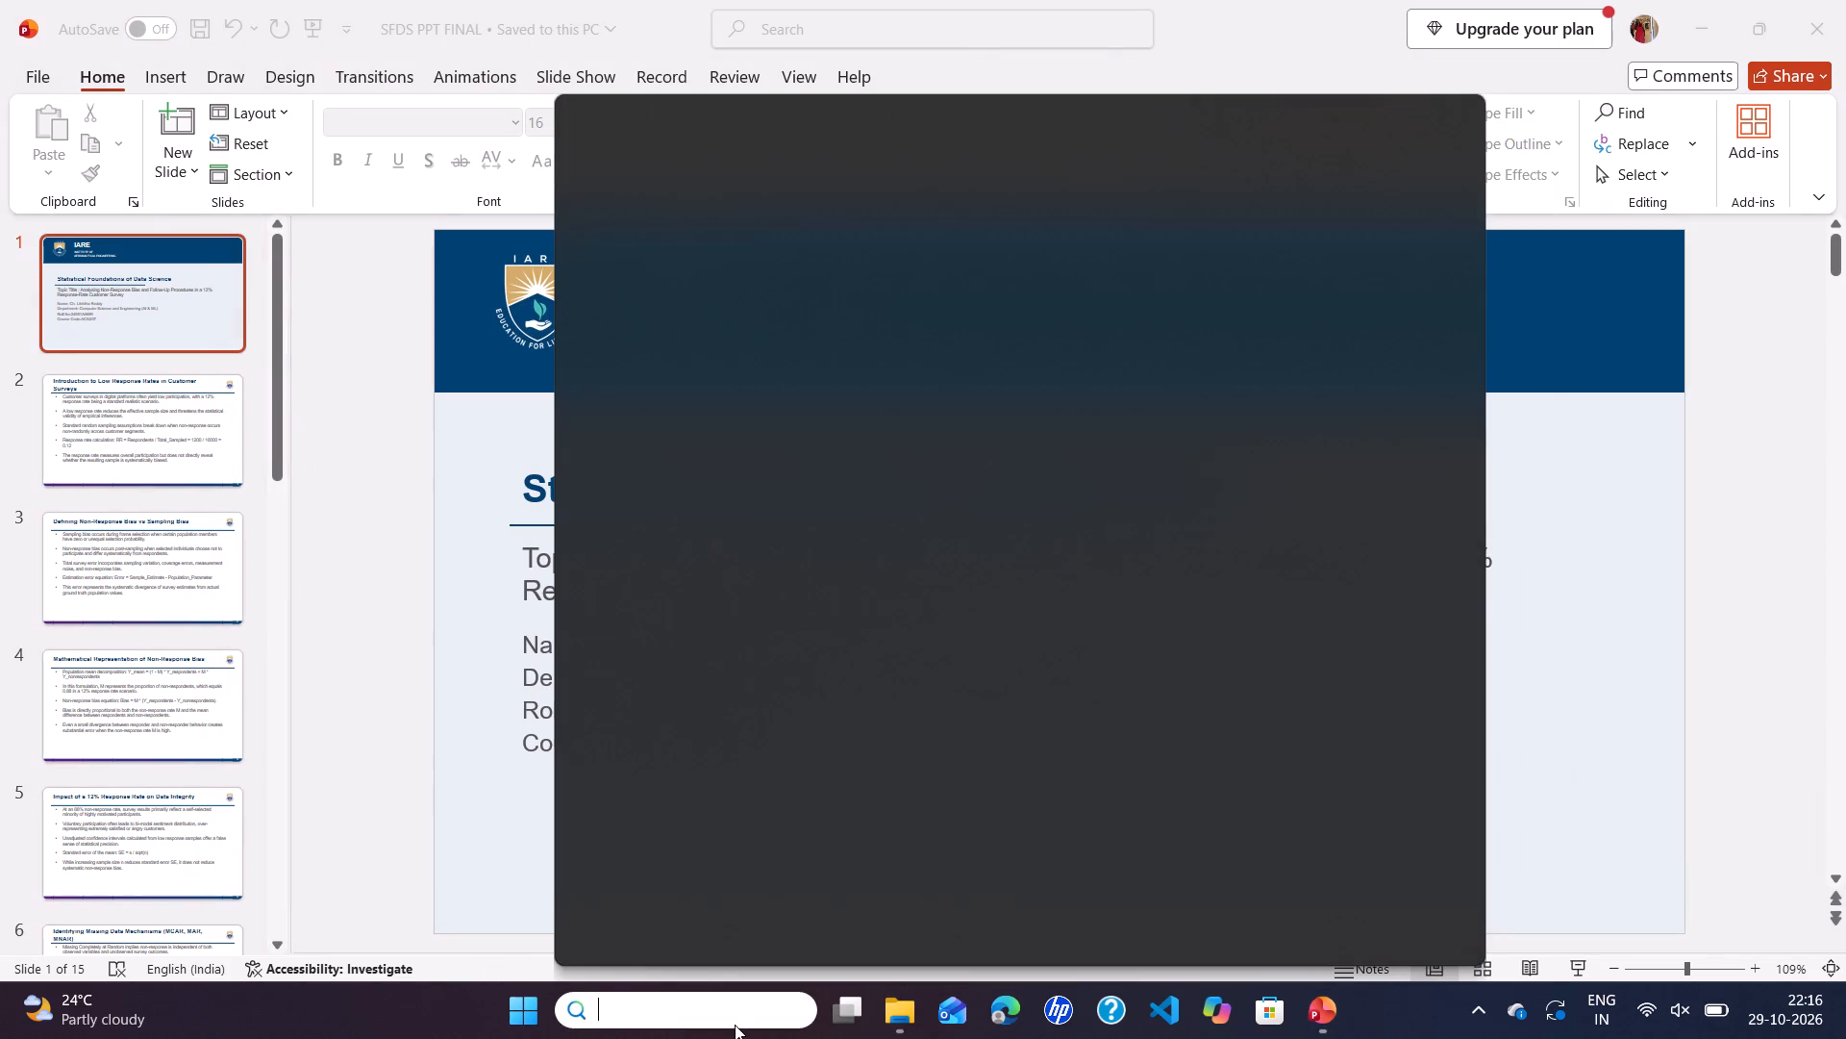
{"action": "type", "text": "WHAT"}
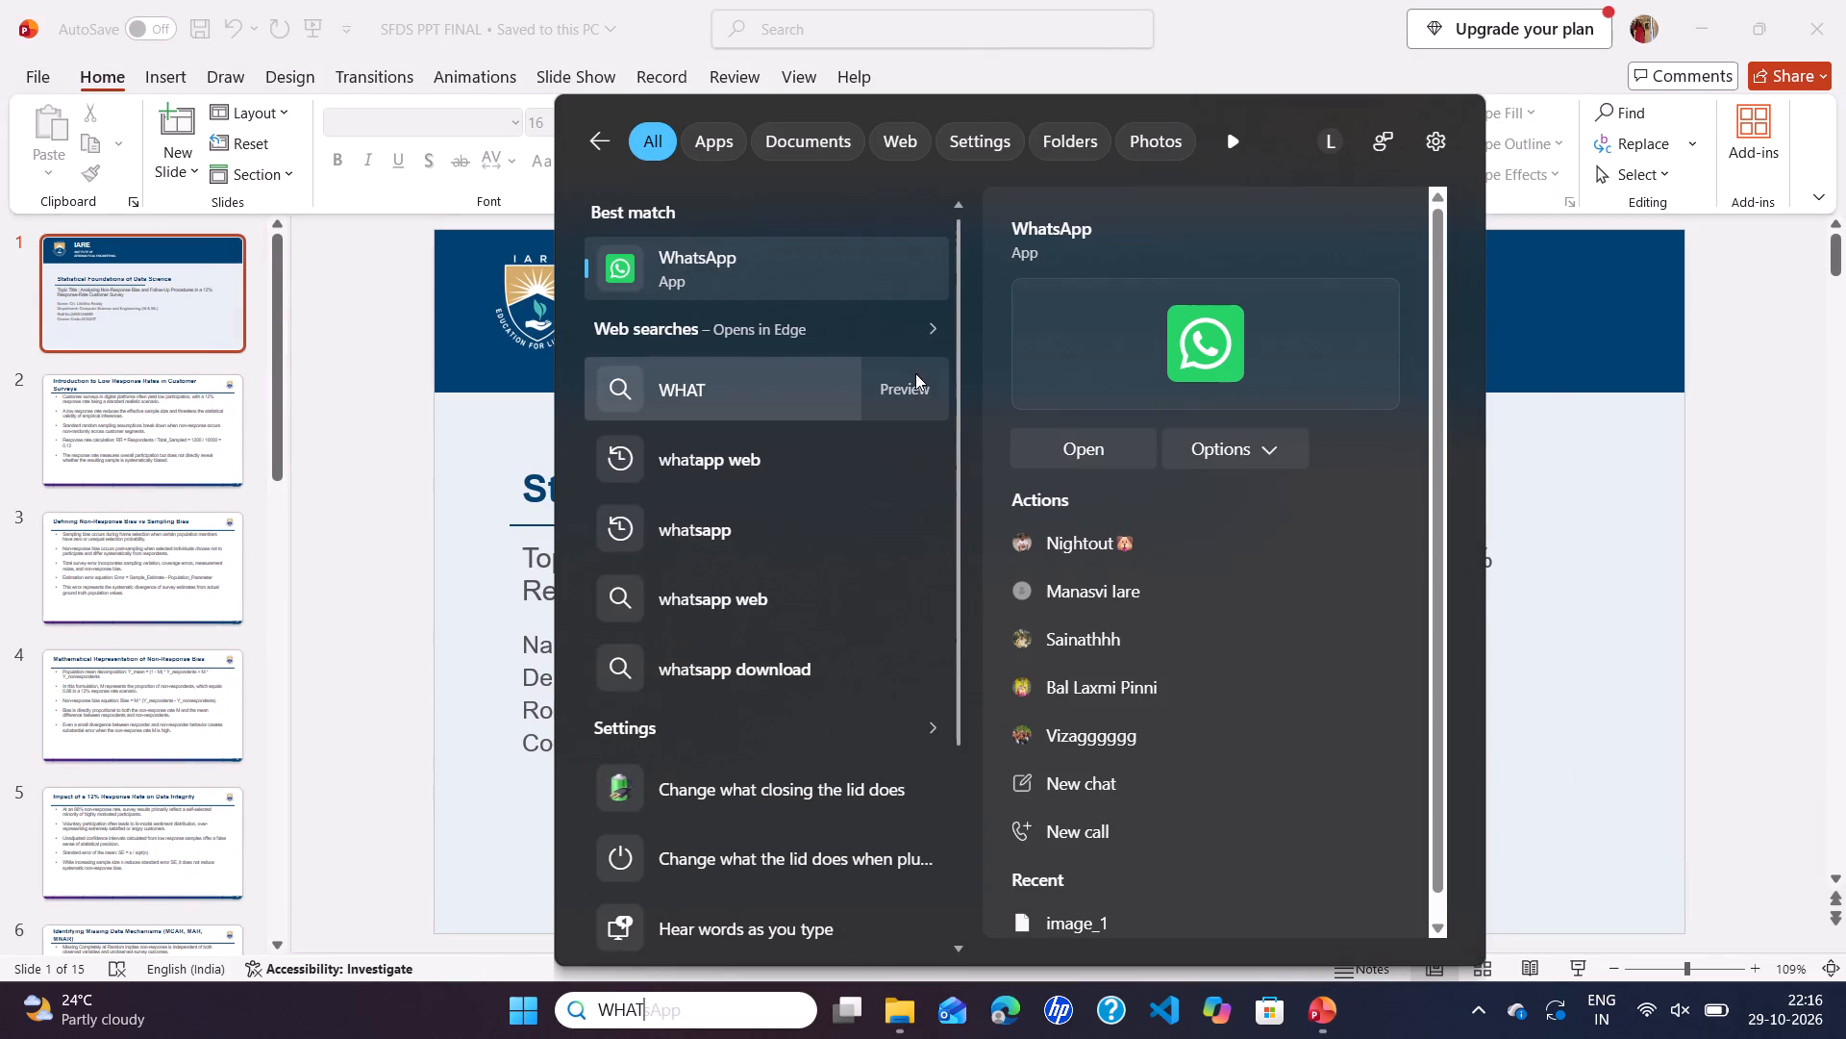
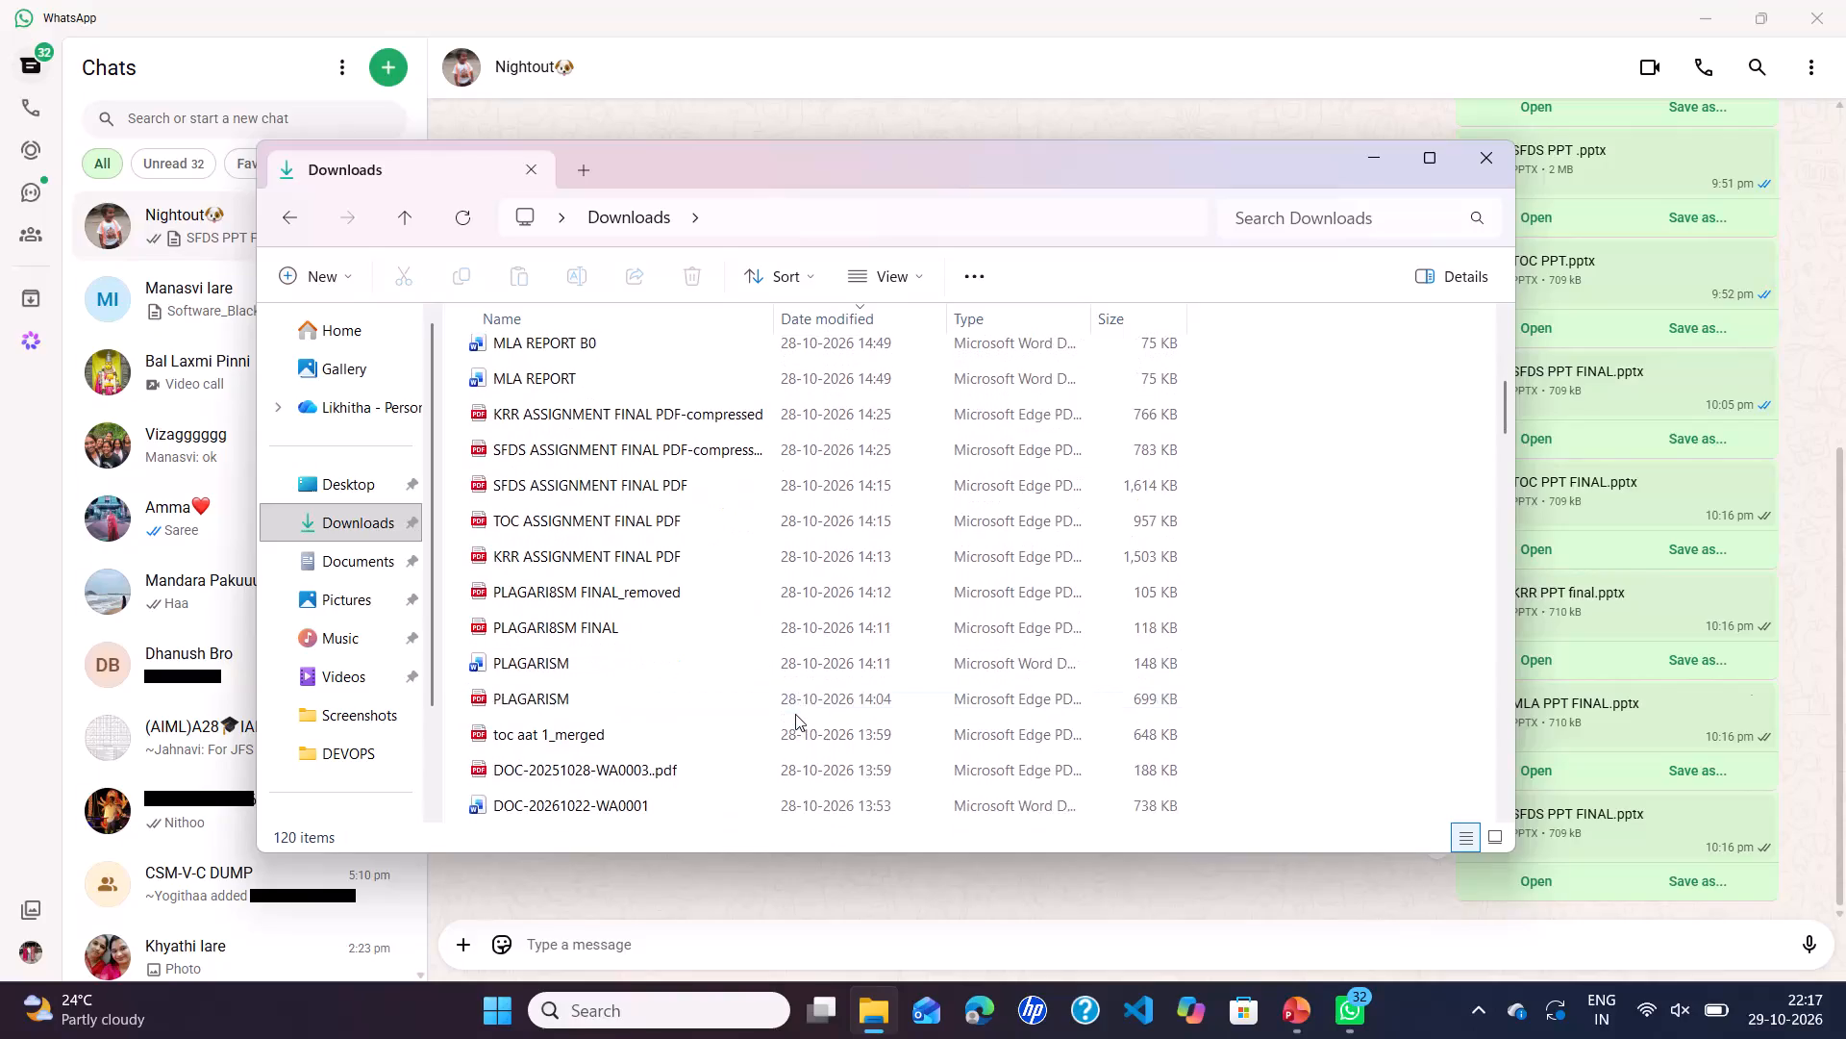
Open the "OOSE PPT" presentation from the Downloads folder in PowerPoint and enable editing.
{"action": "scroll", "coordinate": [795, 714], "scroll_direction": "down", "scroll_amount": 1}
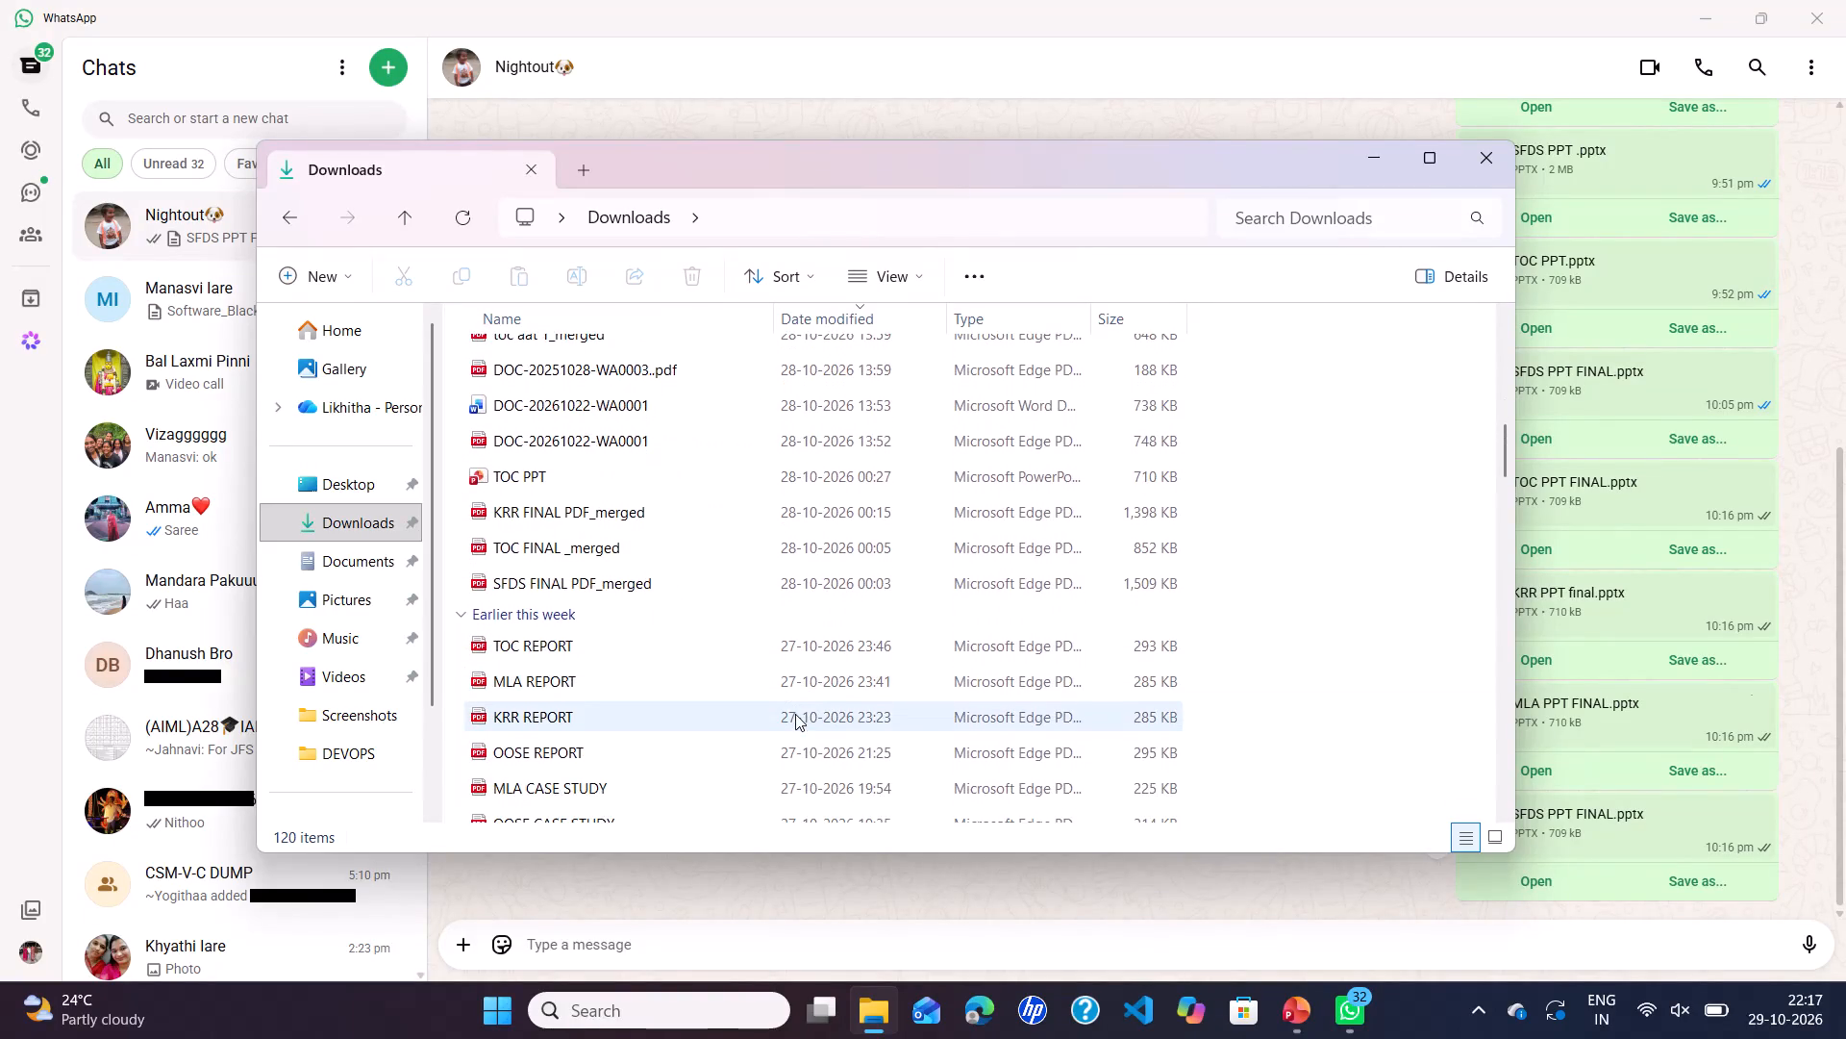
{"action": "scroll", "coordinate": [795, 714], "scroll_direction": "down", "scroll_amount": 3}
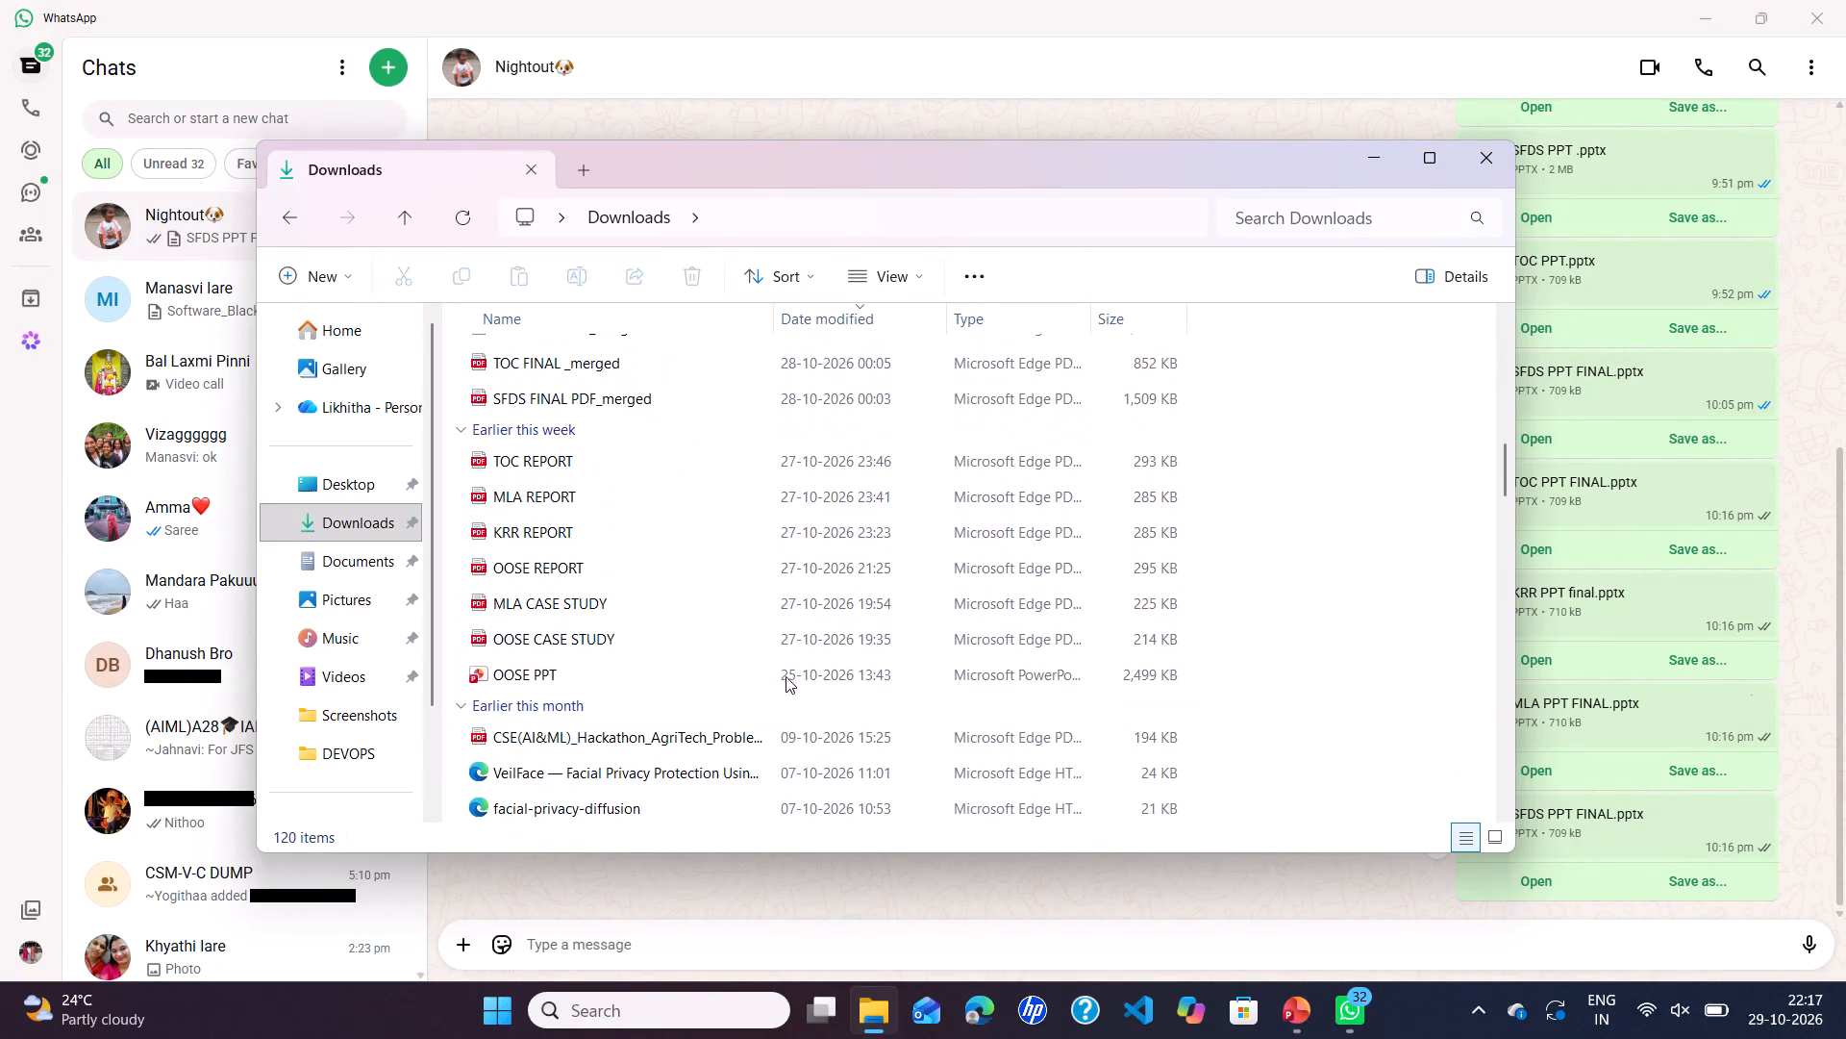
{"action": "double_click", "coordinate": [781, 667]}
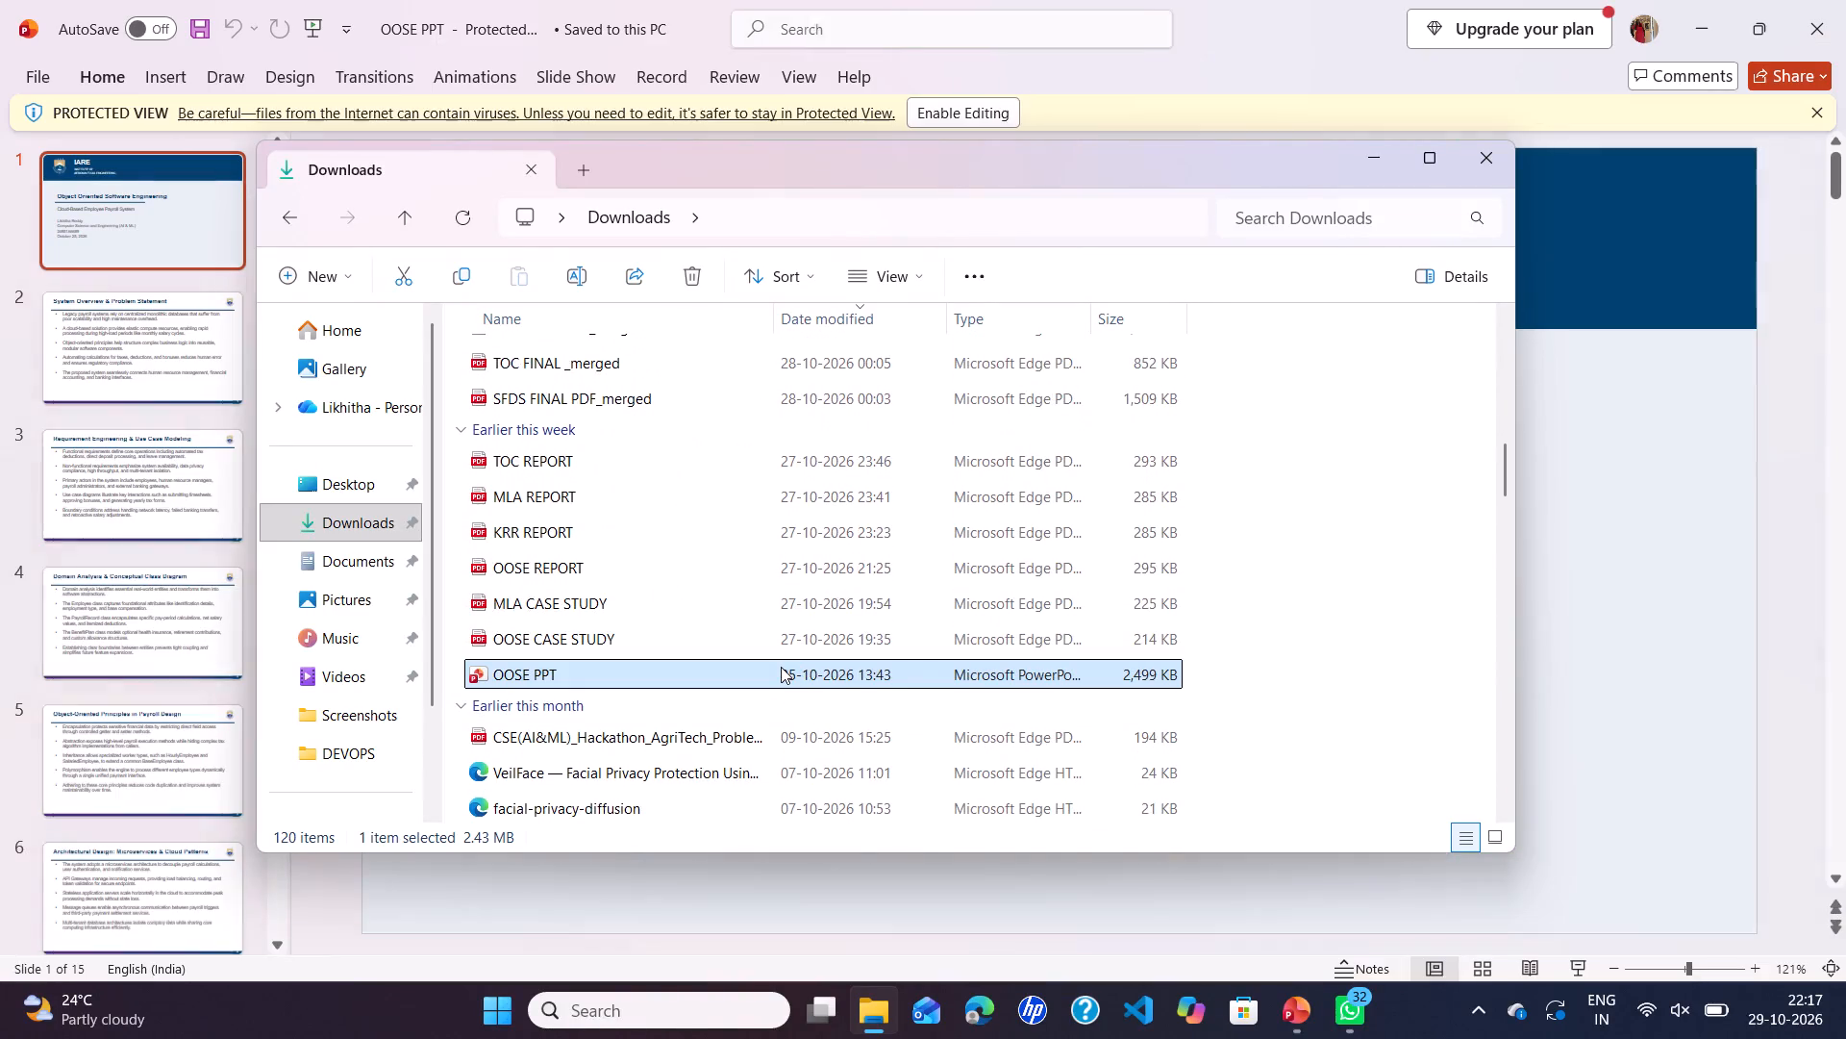
{"action": "left_click", "coordinate": [1370, 164]}
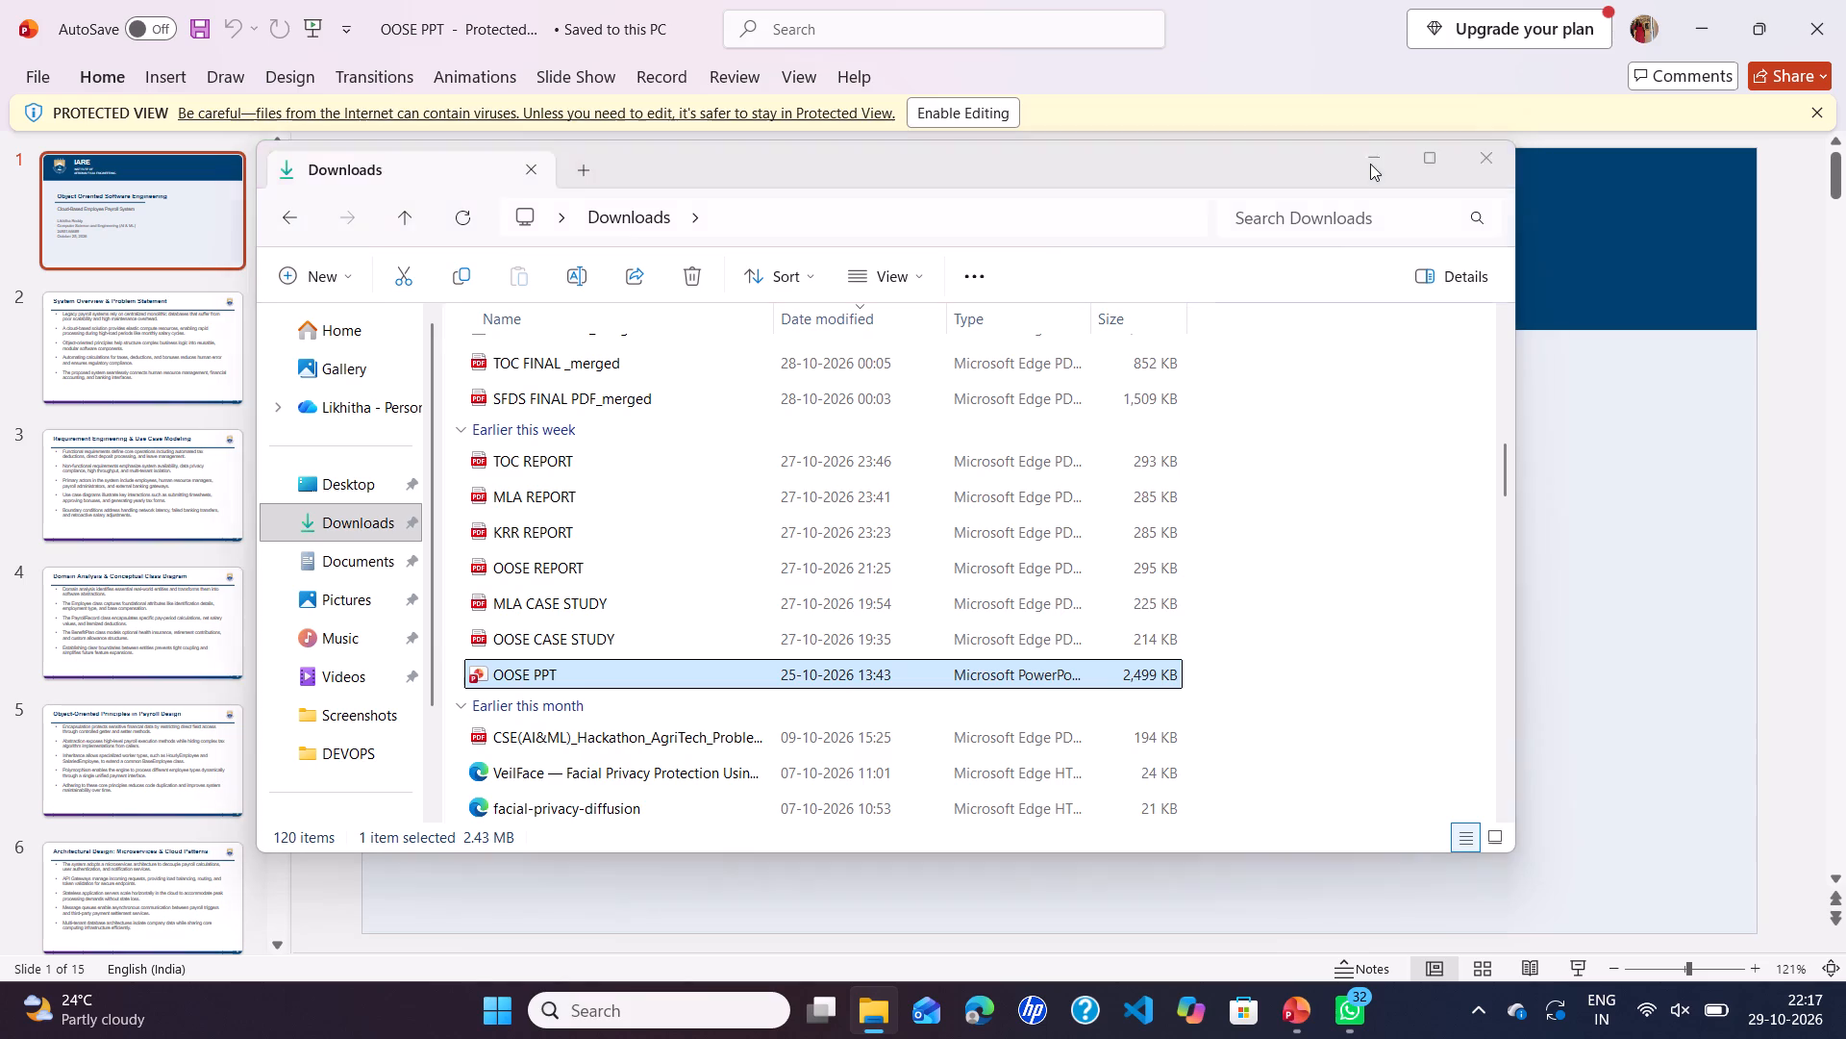
{"action": "left_click", "coordinate": [1010, 108]}
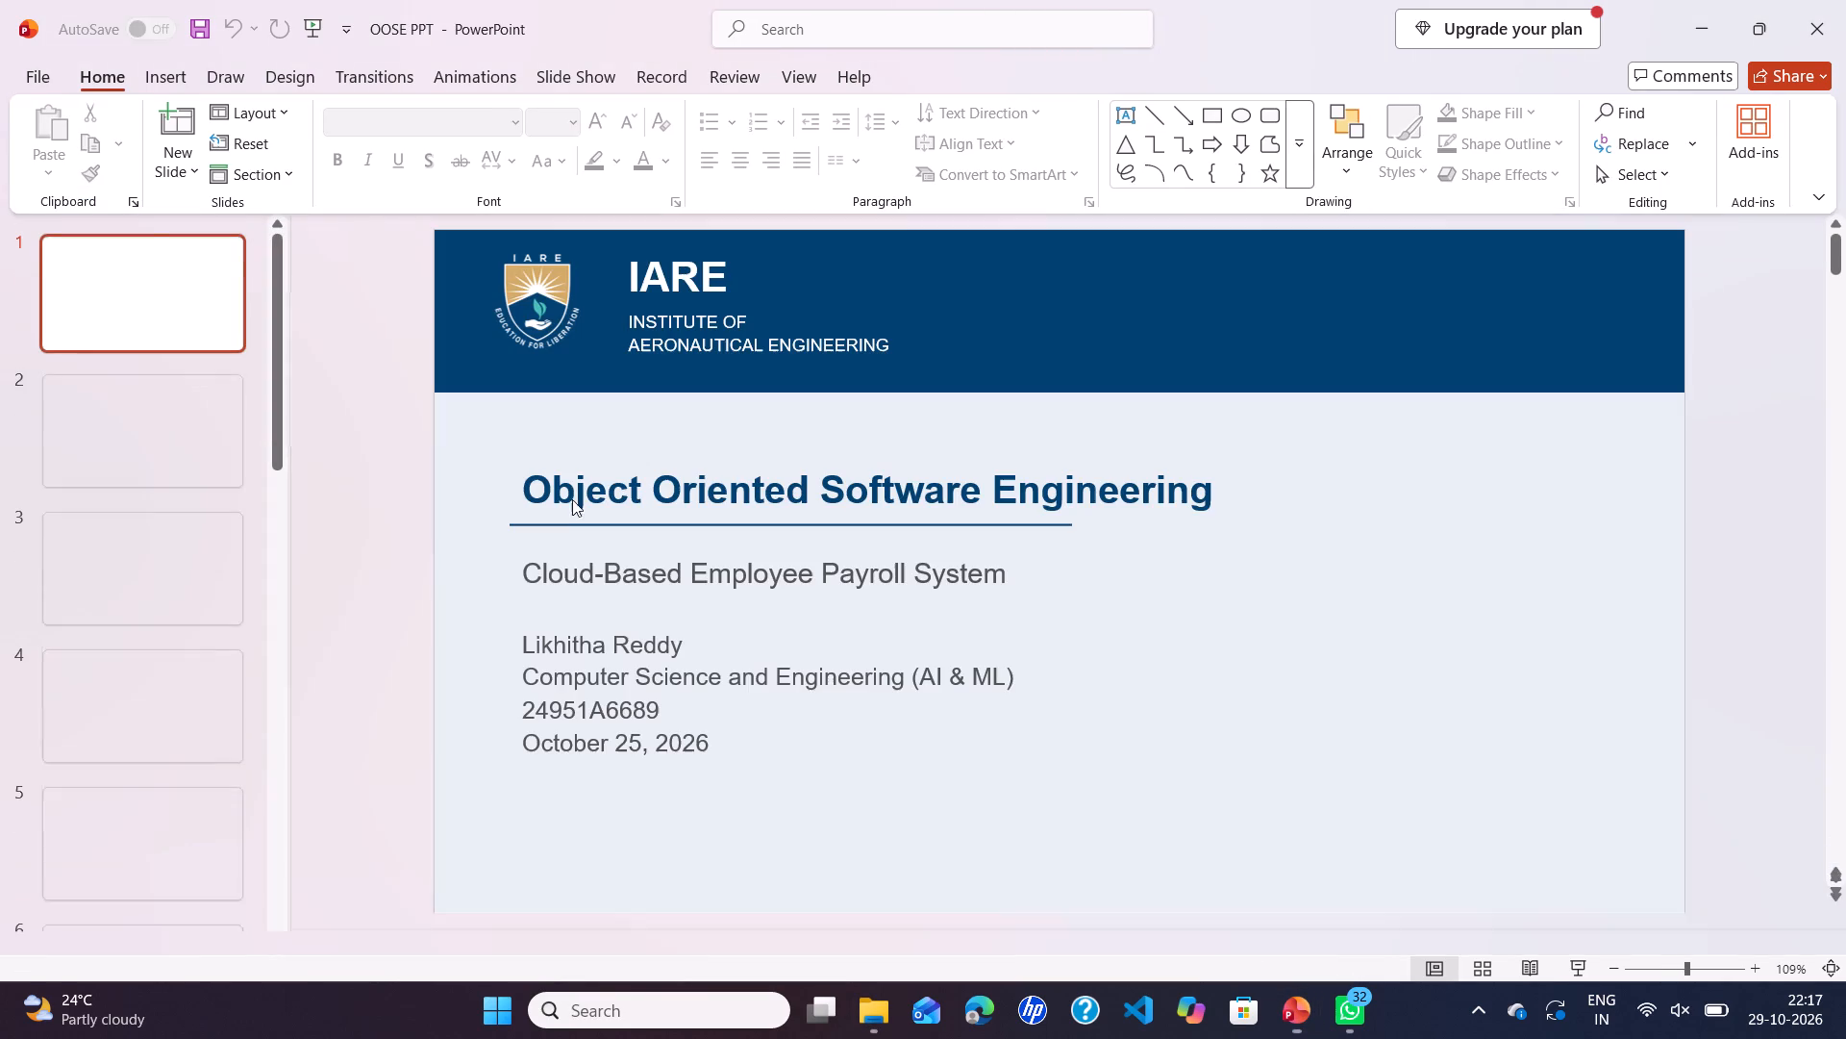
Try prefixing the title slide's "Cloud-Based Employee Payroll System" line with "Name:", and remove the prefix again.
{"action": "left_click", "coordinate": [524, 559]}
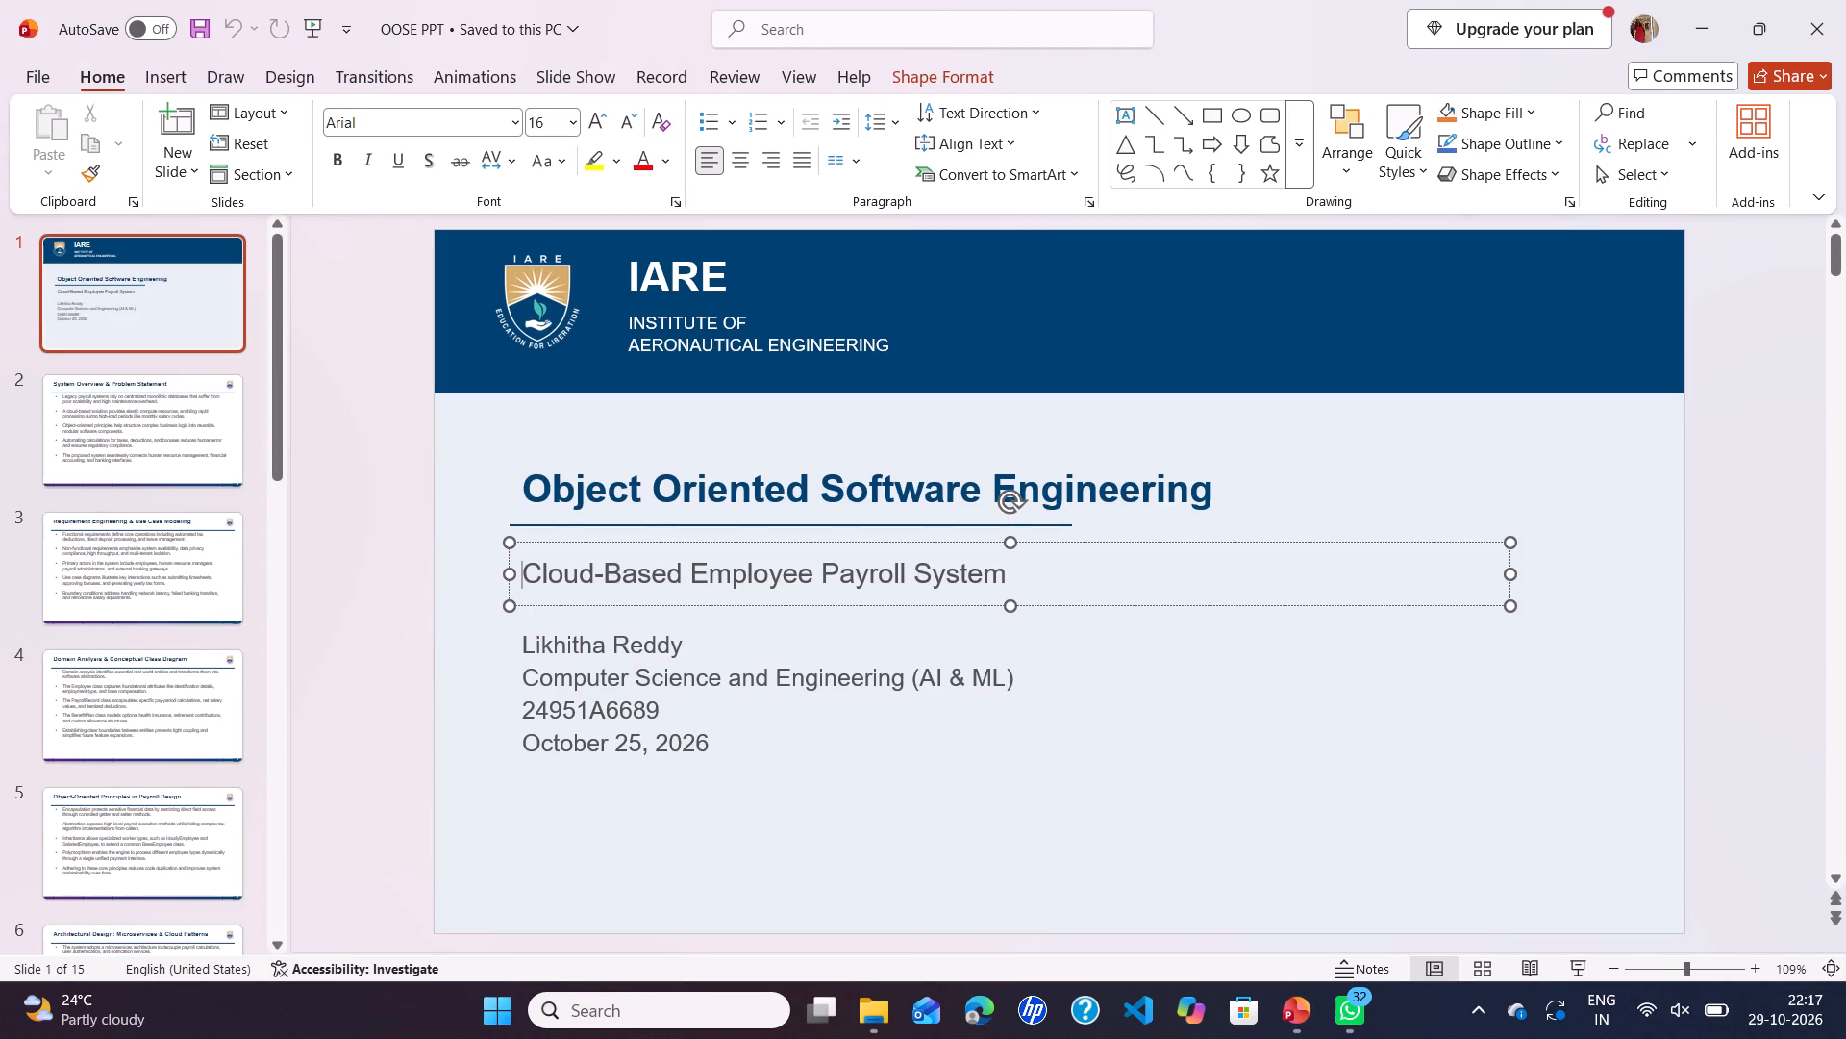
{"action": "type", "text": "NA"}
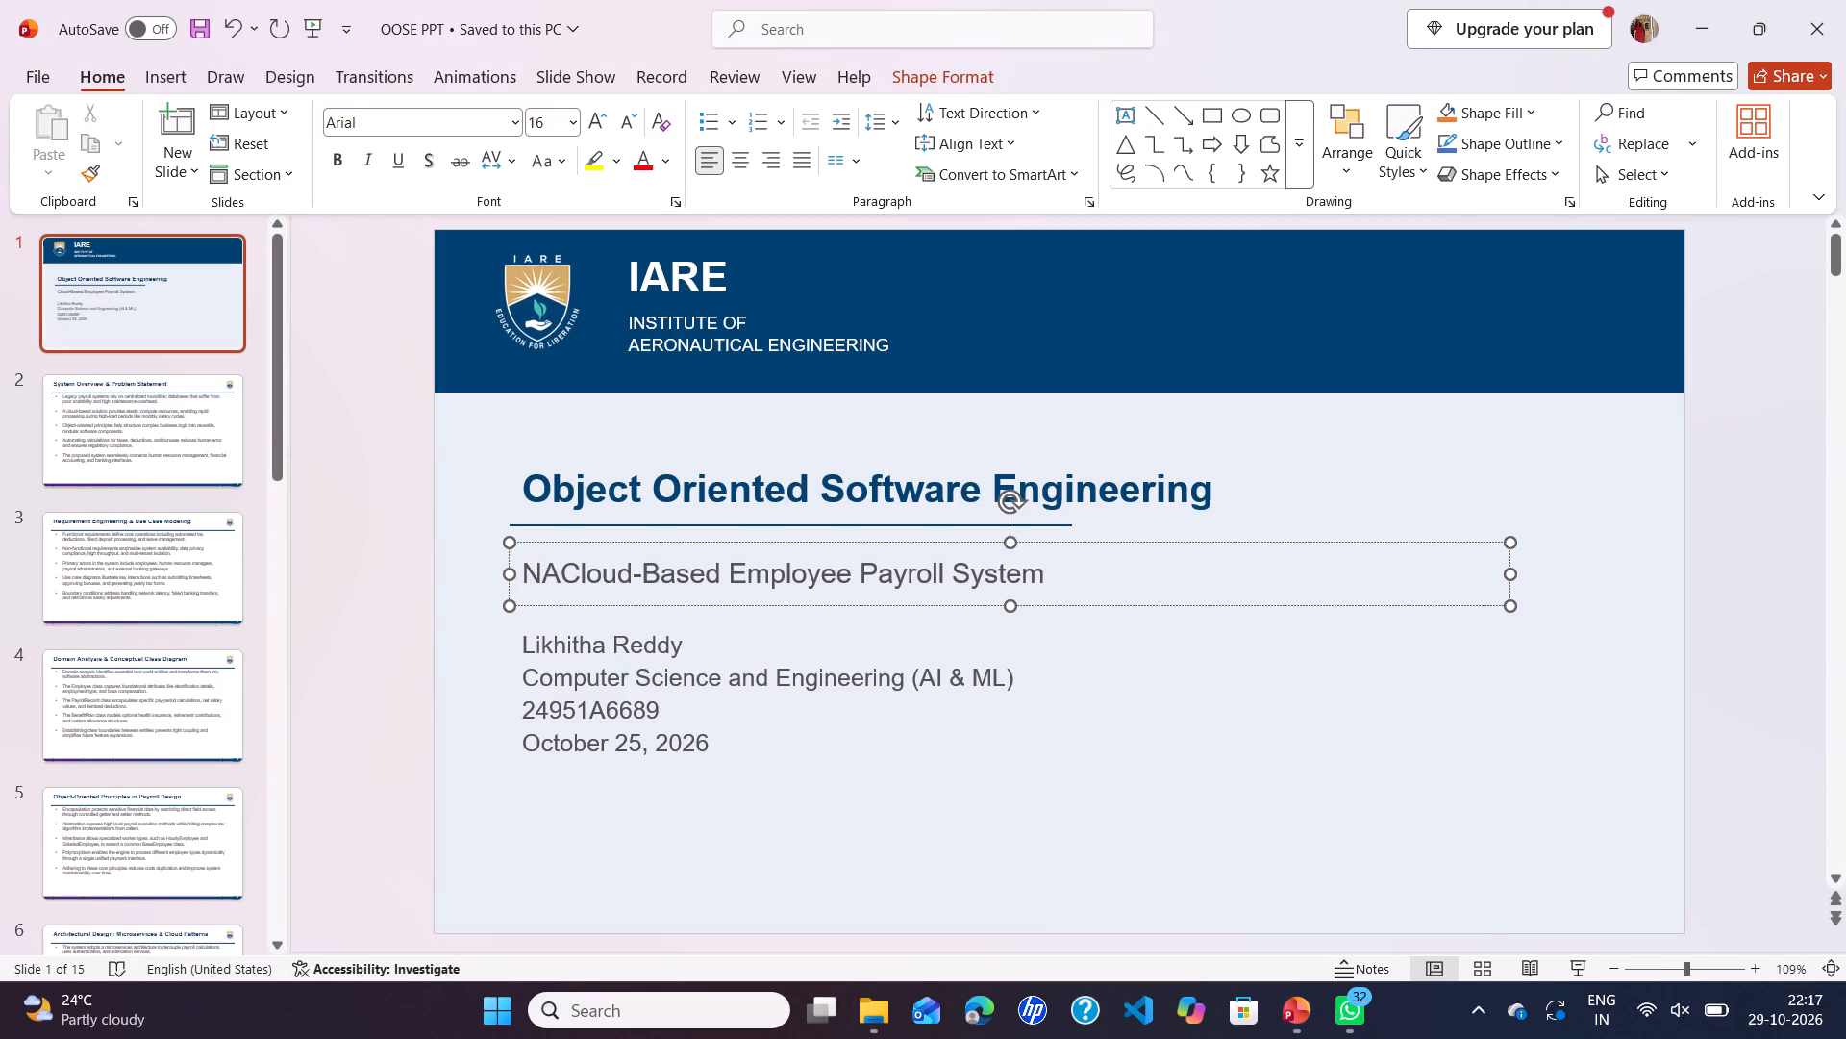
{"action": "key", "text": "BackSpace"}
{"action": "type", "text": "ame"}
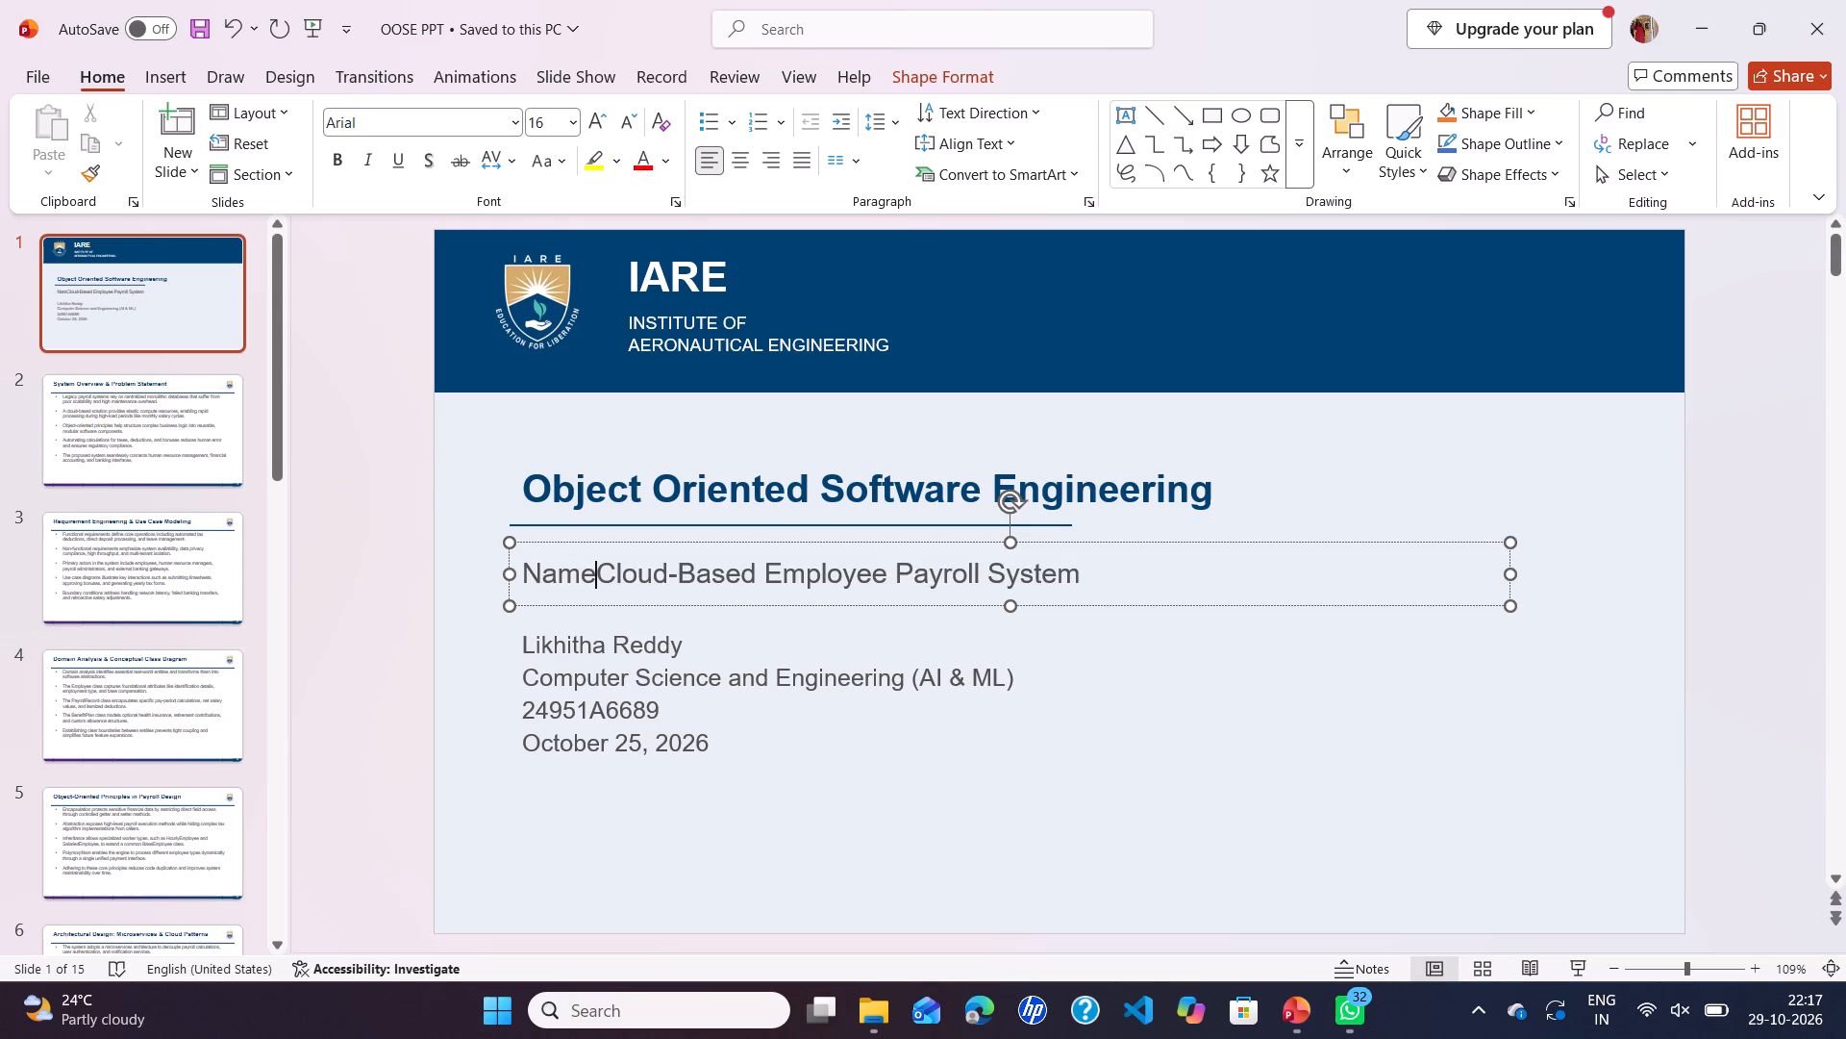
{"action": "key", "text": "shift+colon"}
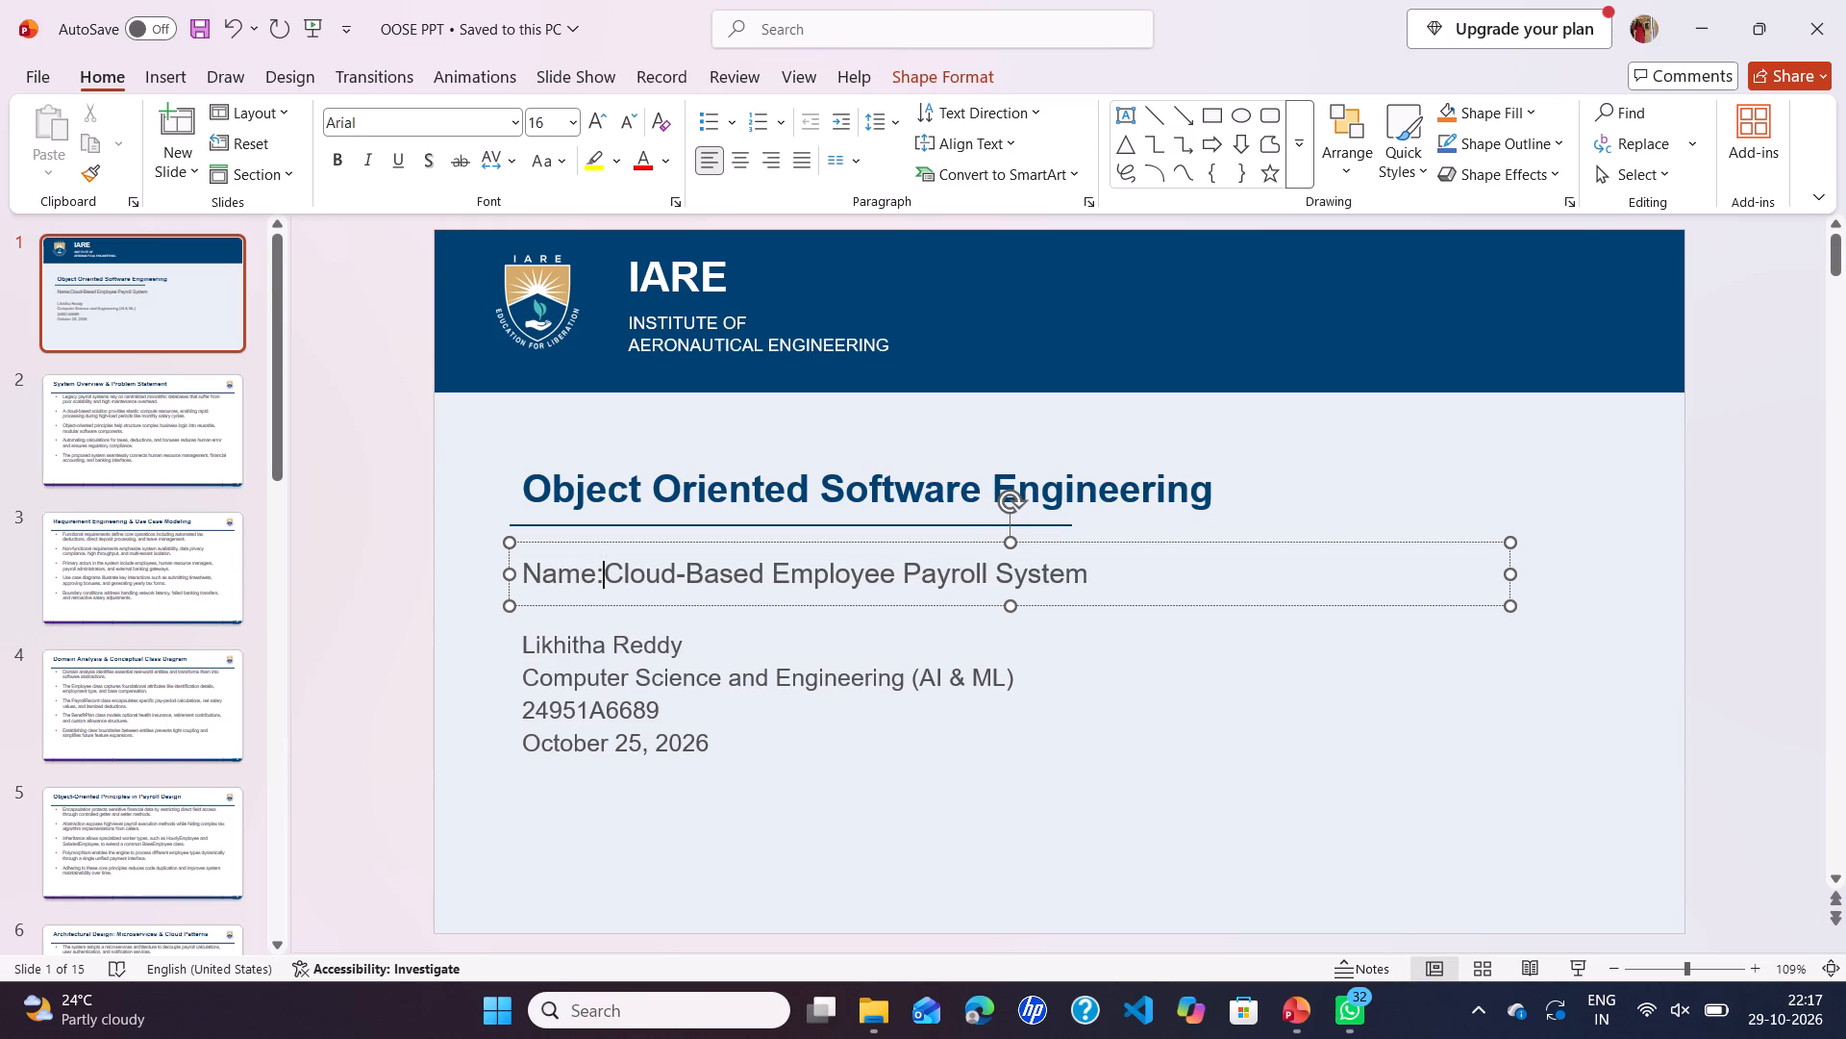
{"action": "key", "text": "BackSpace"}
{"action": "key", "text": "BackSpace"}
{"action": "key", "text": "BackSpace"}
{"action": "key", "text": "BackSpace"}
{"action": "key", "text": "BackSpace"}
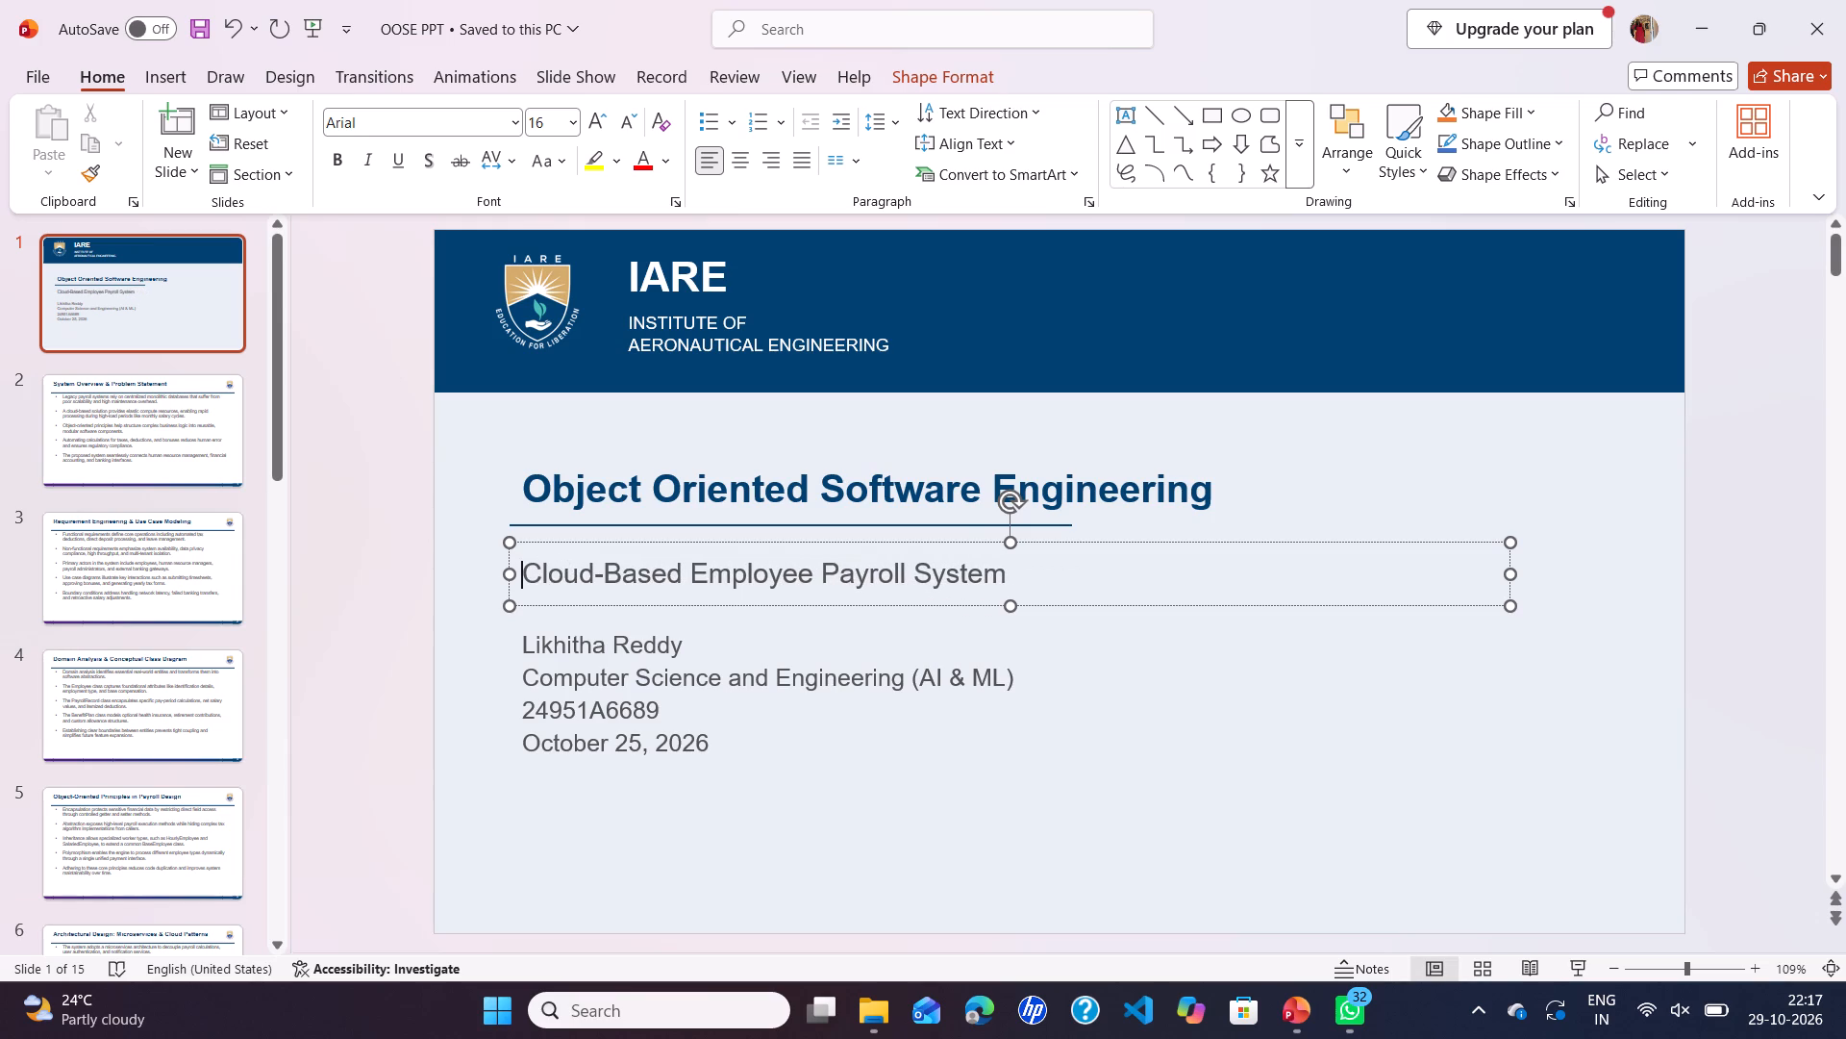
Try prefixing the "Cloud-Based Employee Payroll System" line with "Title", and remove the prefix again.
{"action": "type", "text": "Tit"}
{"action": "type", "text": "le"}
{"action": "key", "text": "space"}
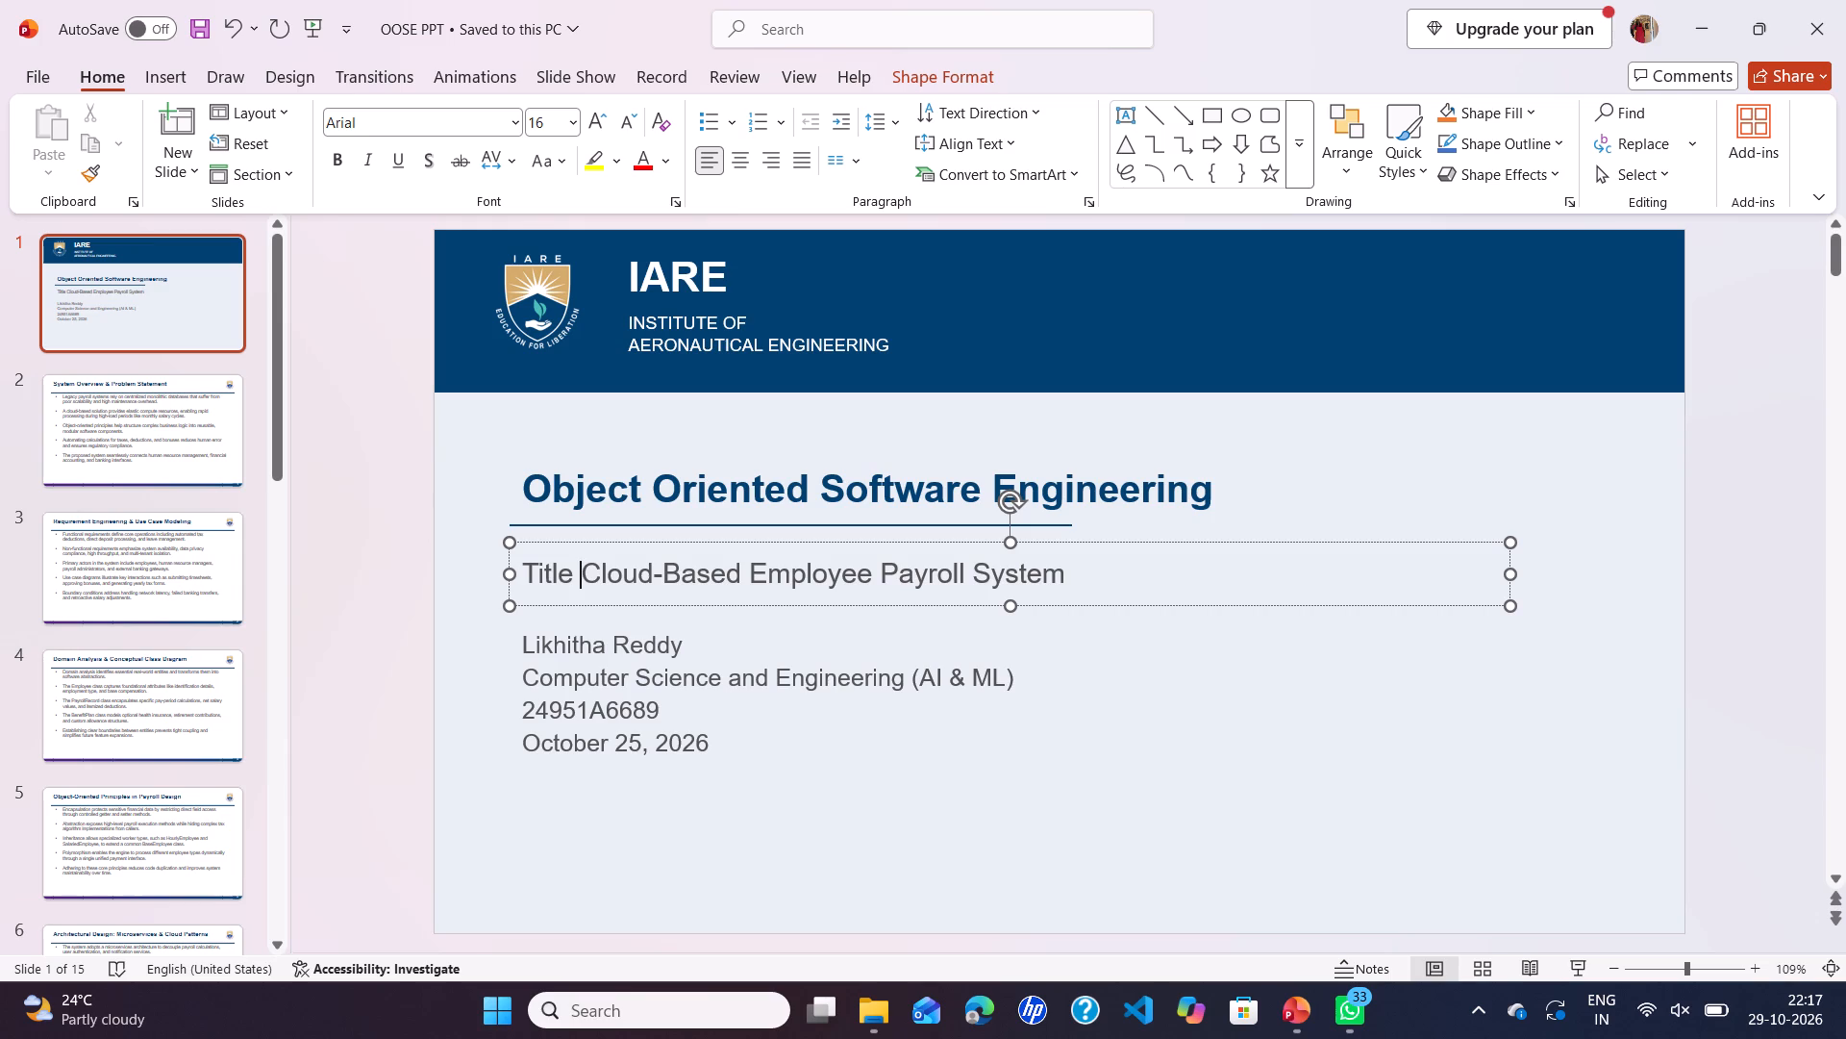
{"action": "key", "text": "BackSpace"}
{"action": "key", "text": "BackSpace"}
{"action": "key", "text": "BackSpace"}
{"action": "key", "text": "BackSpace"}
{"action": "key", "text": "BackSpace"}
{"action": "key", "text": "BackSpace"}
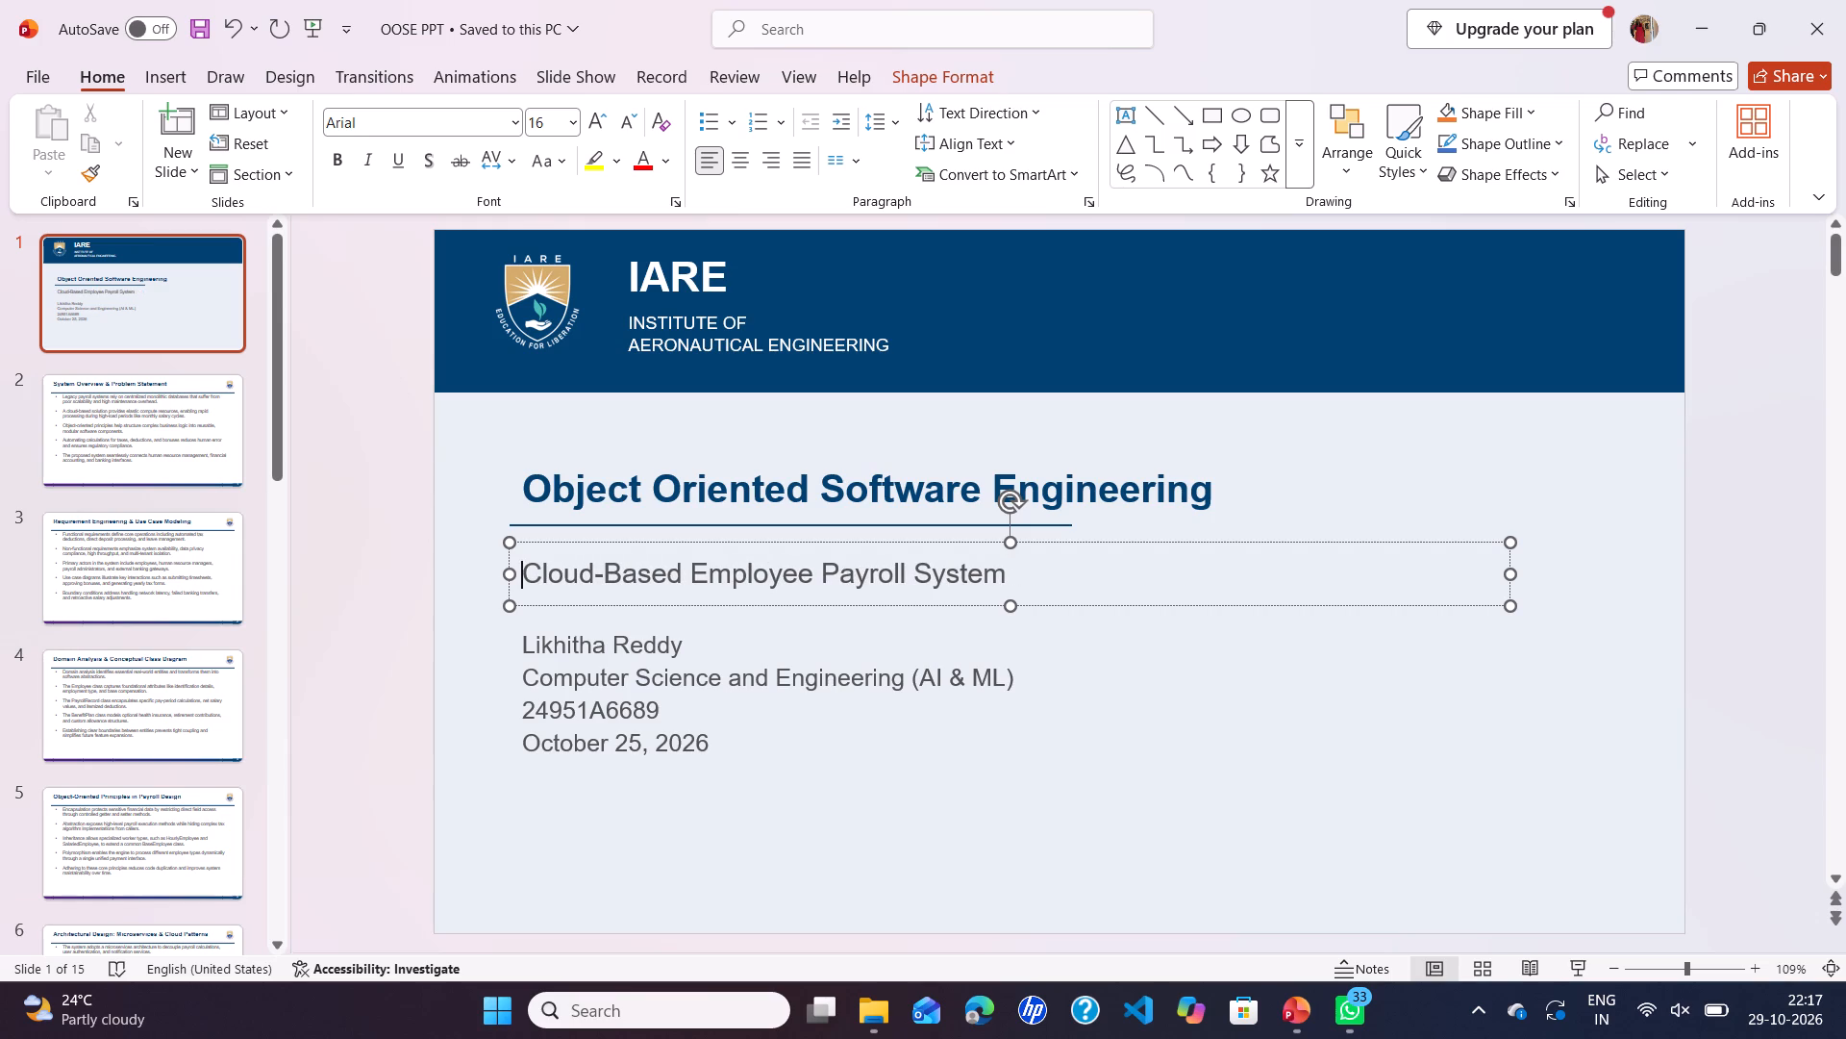
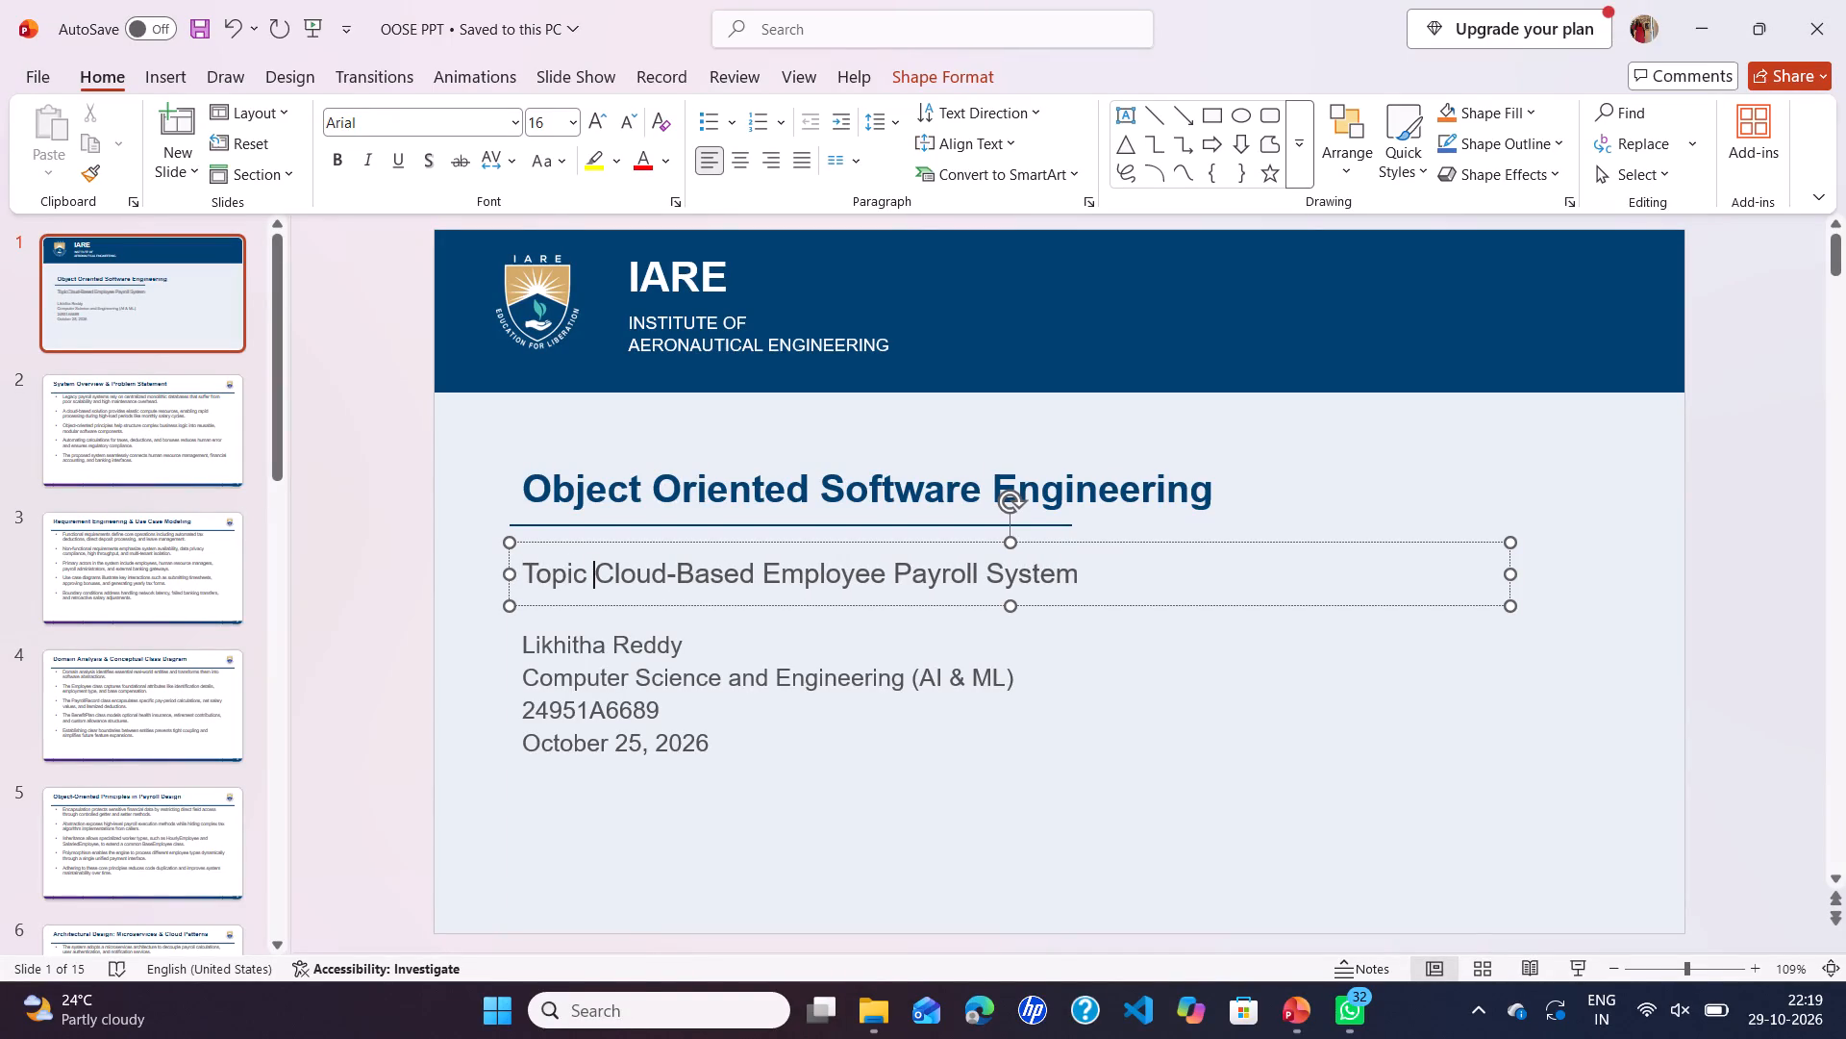
Complete the label before "Cloud-Based Employee Payroll System" on the title slide so it reads "Topic Title:".
{"action": "type", "text": "Title:"}
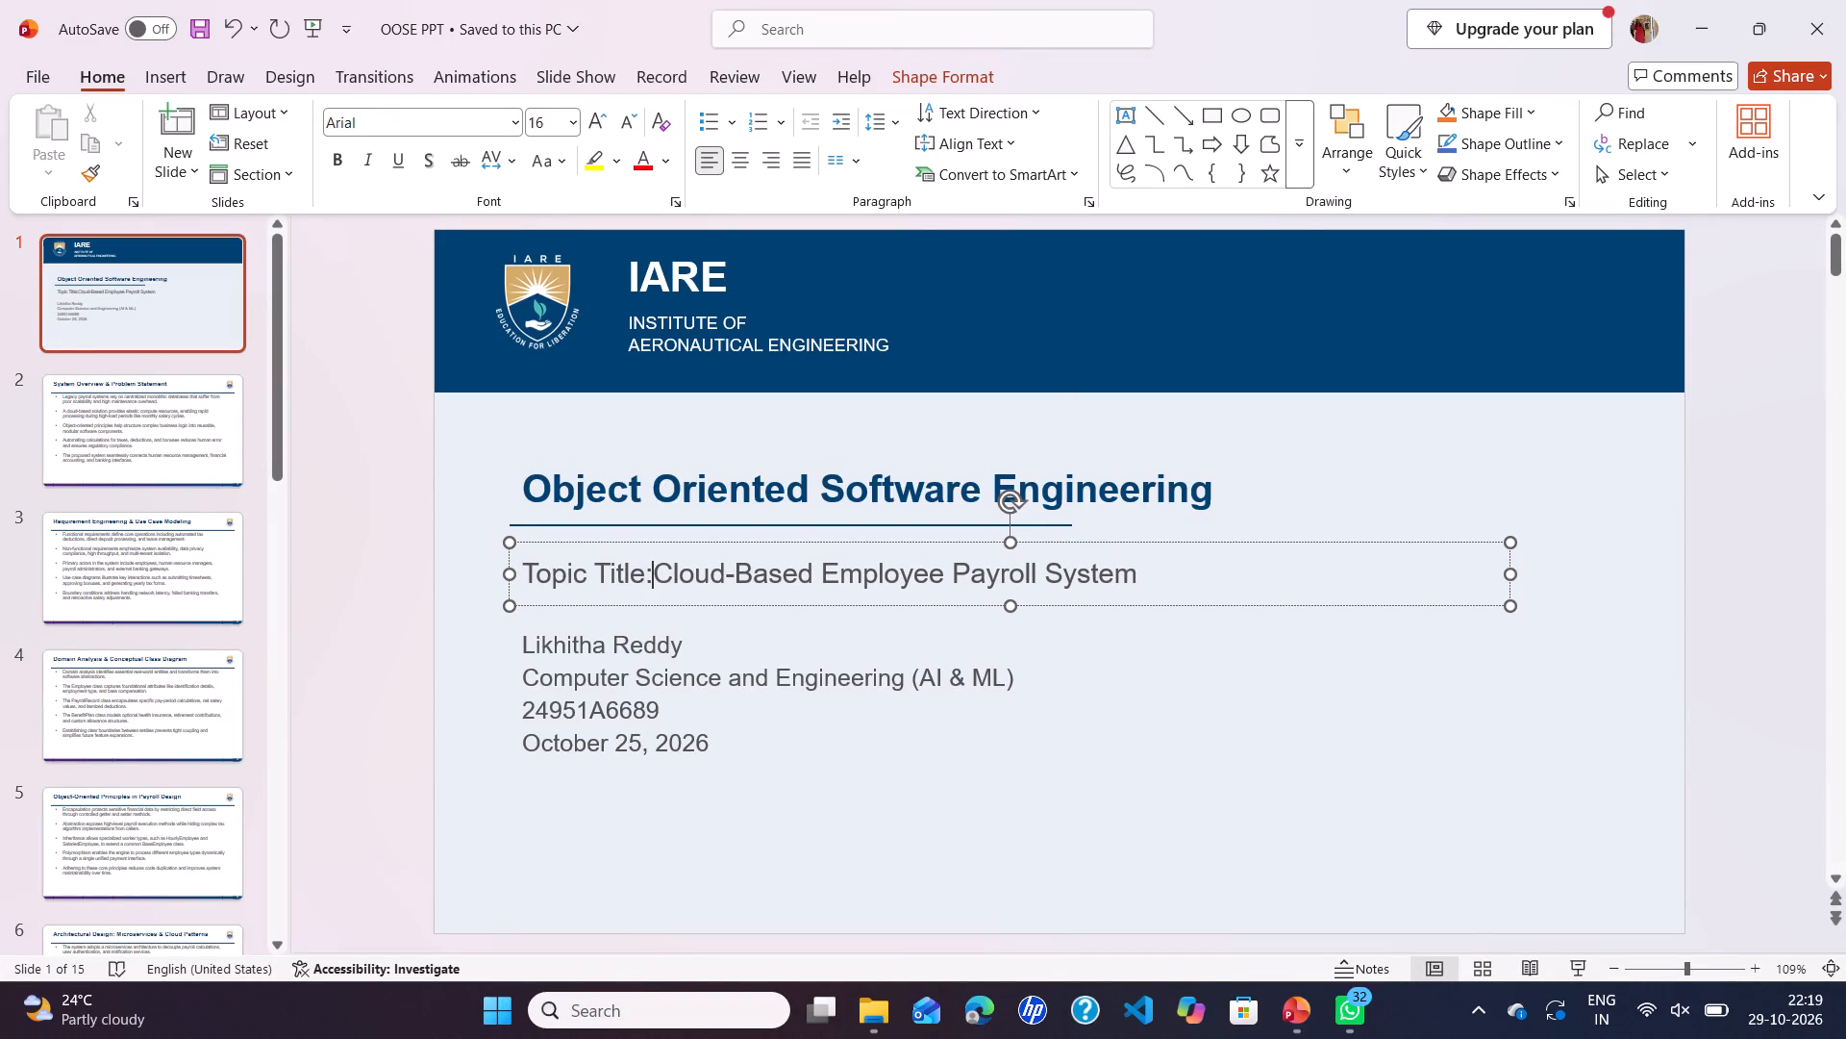
Prefix the student's name line on the title slide with "Name:".
{"action": "left_click", "coordinate": [521, 657]}
{"action": "left_click", "coordinate": [523, 642]}
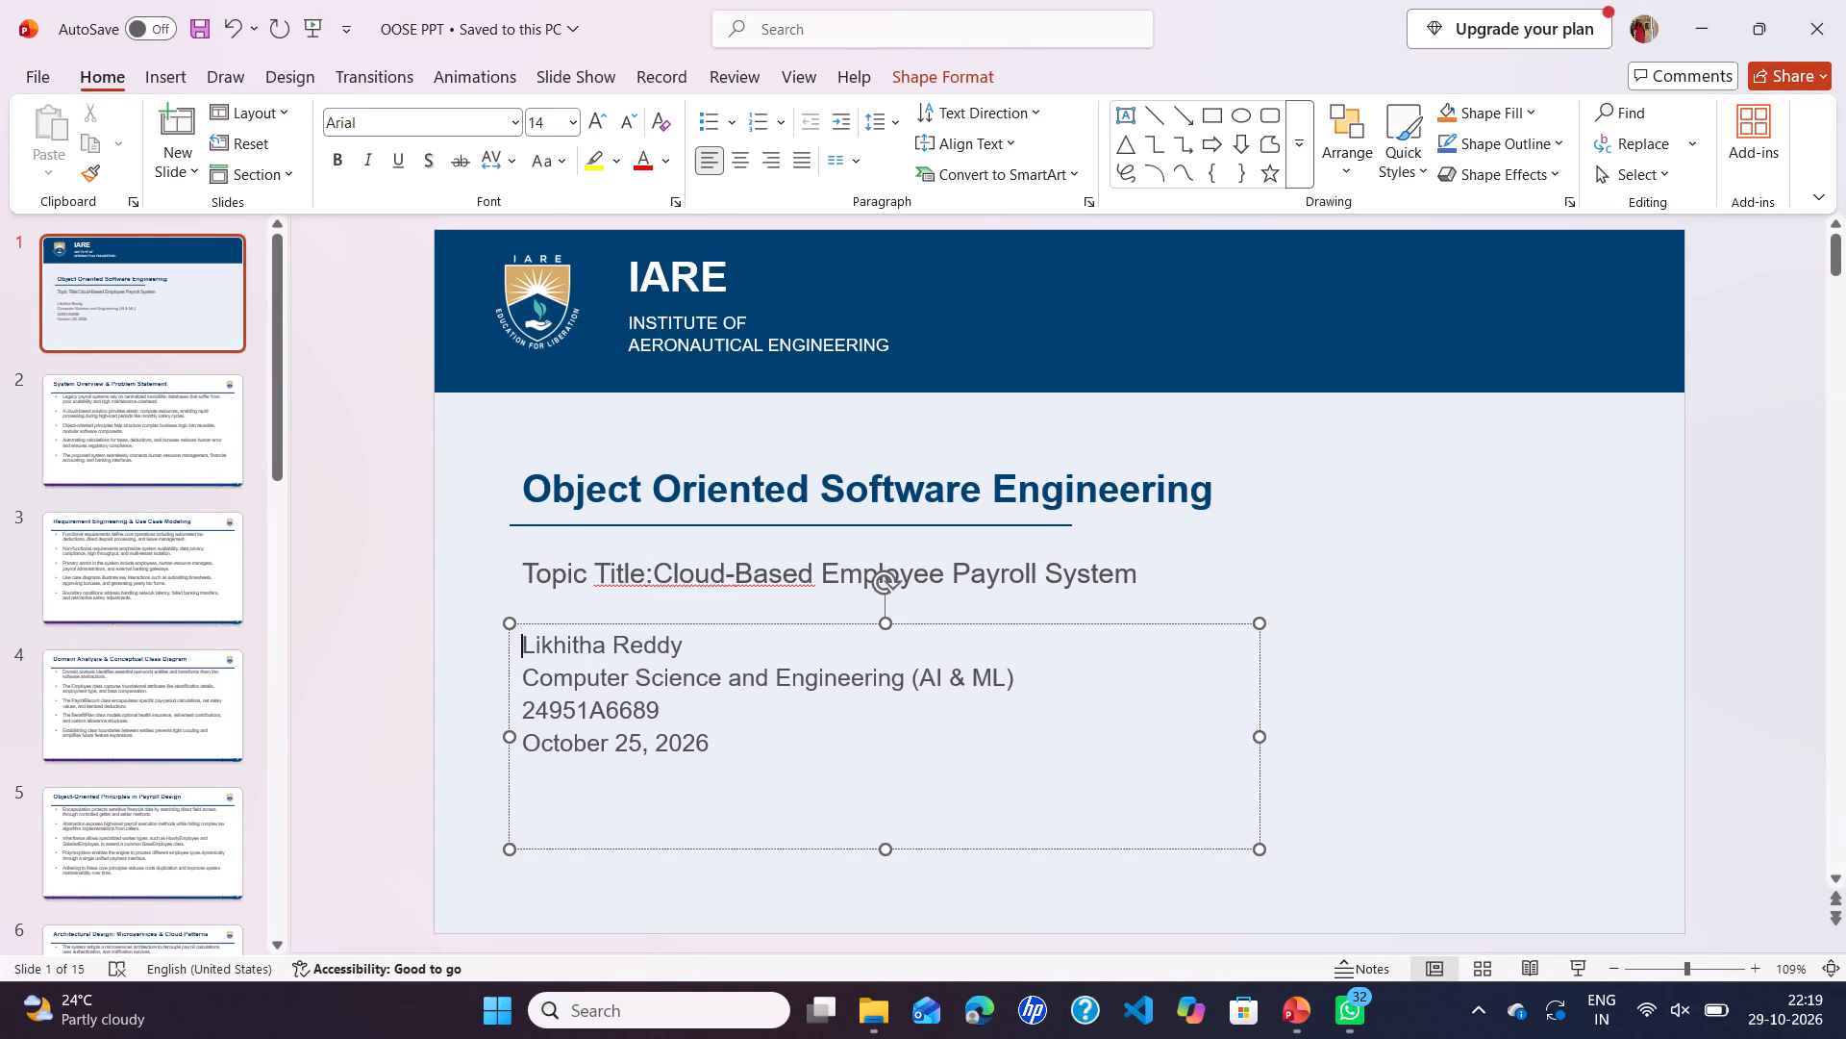
{"action": "type", "text": "Na,"}
{"action": "key", "text": "BackSpace"}
{"action": "type", "text": "me:"}
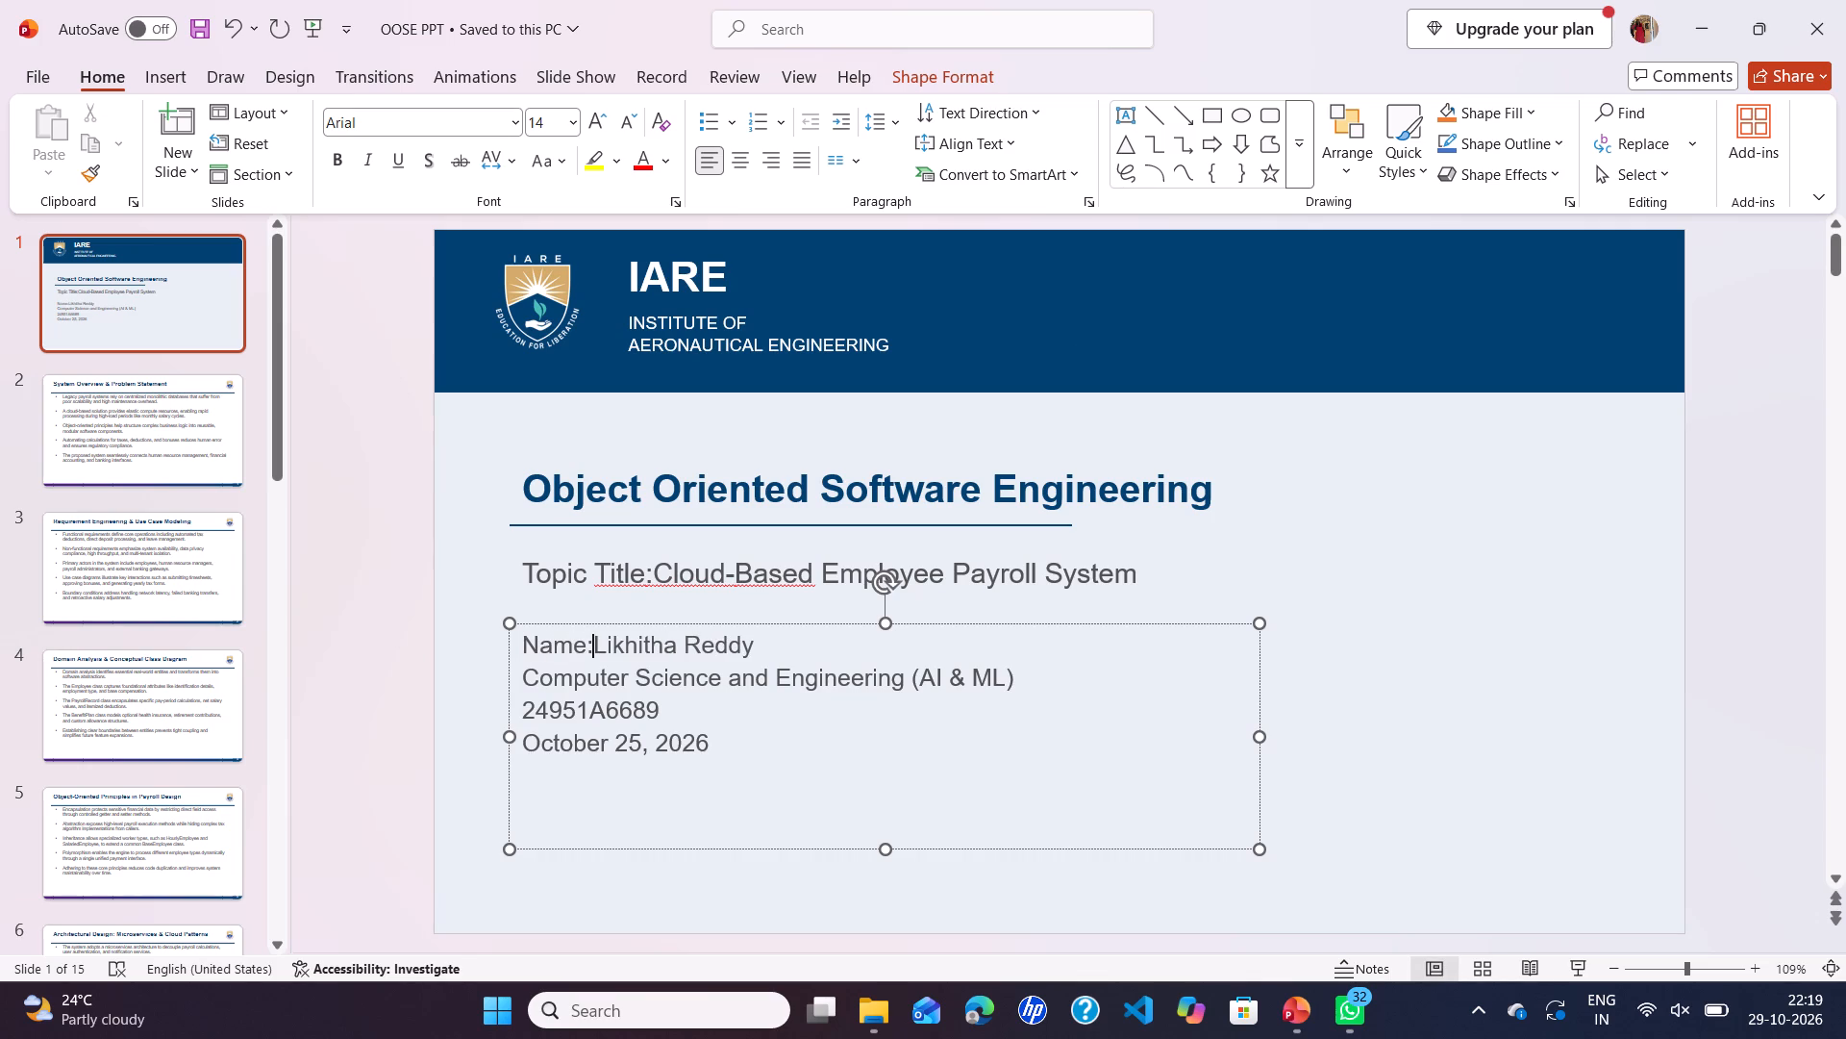
Prefix the "Computer Science and Engineering (AI & ML)" line with "Department:".
{"action": "key", "text": "Down"}
{"action": "key", "text": "Left"}
{"action": "key", "text": "Left"}
{"action": "key", "text": "Left"}
{"action": "key", "text": "Left"}
{"action": "key", "text": "Left"}
{"action": "key", "text": "Left"}
{"action": "key", "text": "Left"}
{"action": "key", "text": "Left"}
{"action": "key", "text": "Left"}
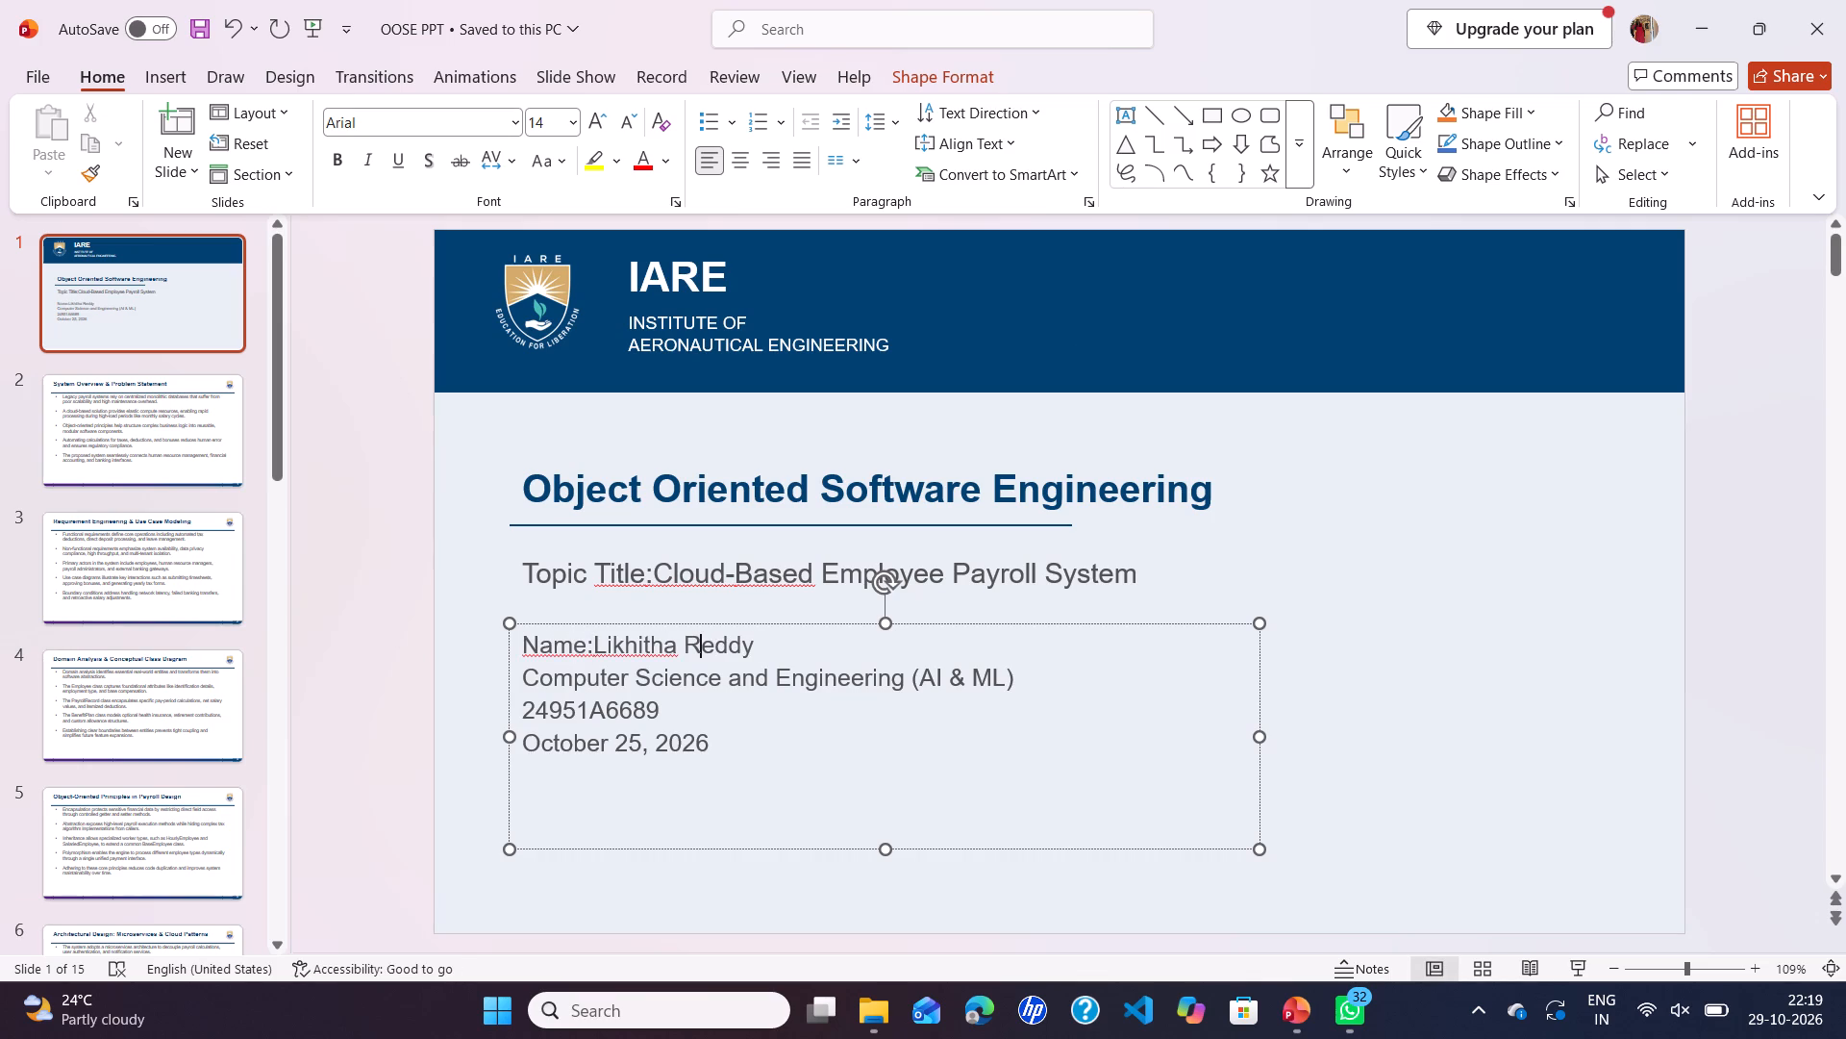
{"action": "key", "text": "Down"}
{"action": "key", "text": "Left"}
{"action": "key", "text": "Left"}
{"action": "key", "text": "Left"}
{"action": "key", "text": "Left"}
{"action": "key", "text": "Left"}
{"action": "key", "text": "Left"}
{"action": "key", "text": "Left"}
{"action": "key", "text": "Left"}
{"action": "key", "text": "Left"}
{"action": "key", "text": "Left"}
{"action": "key", "text": "Left"}
{"action": "key", "text": "Left"}
{"action": "key", "text": "Left"}
{"action": "key", "text": "Left"}
{"action": "type", "text": "Department:"}
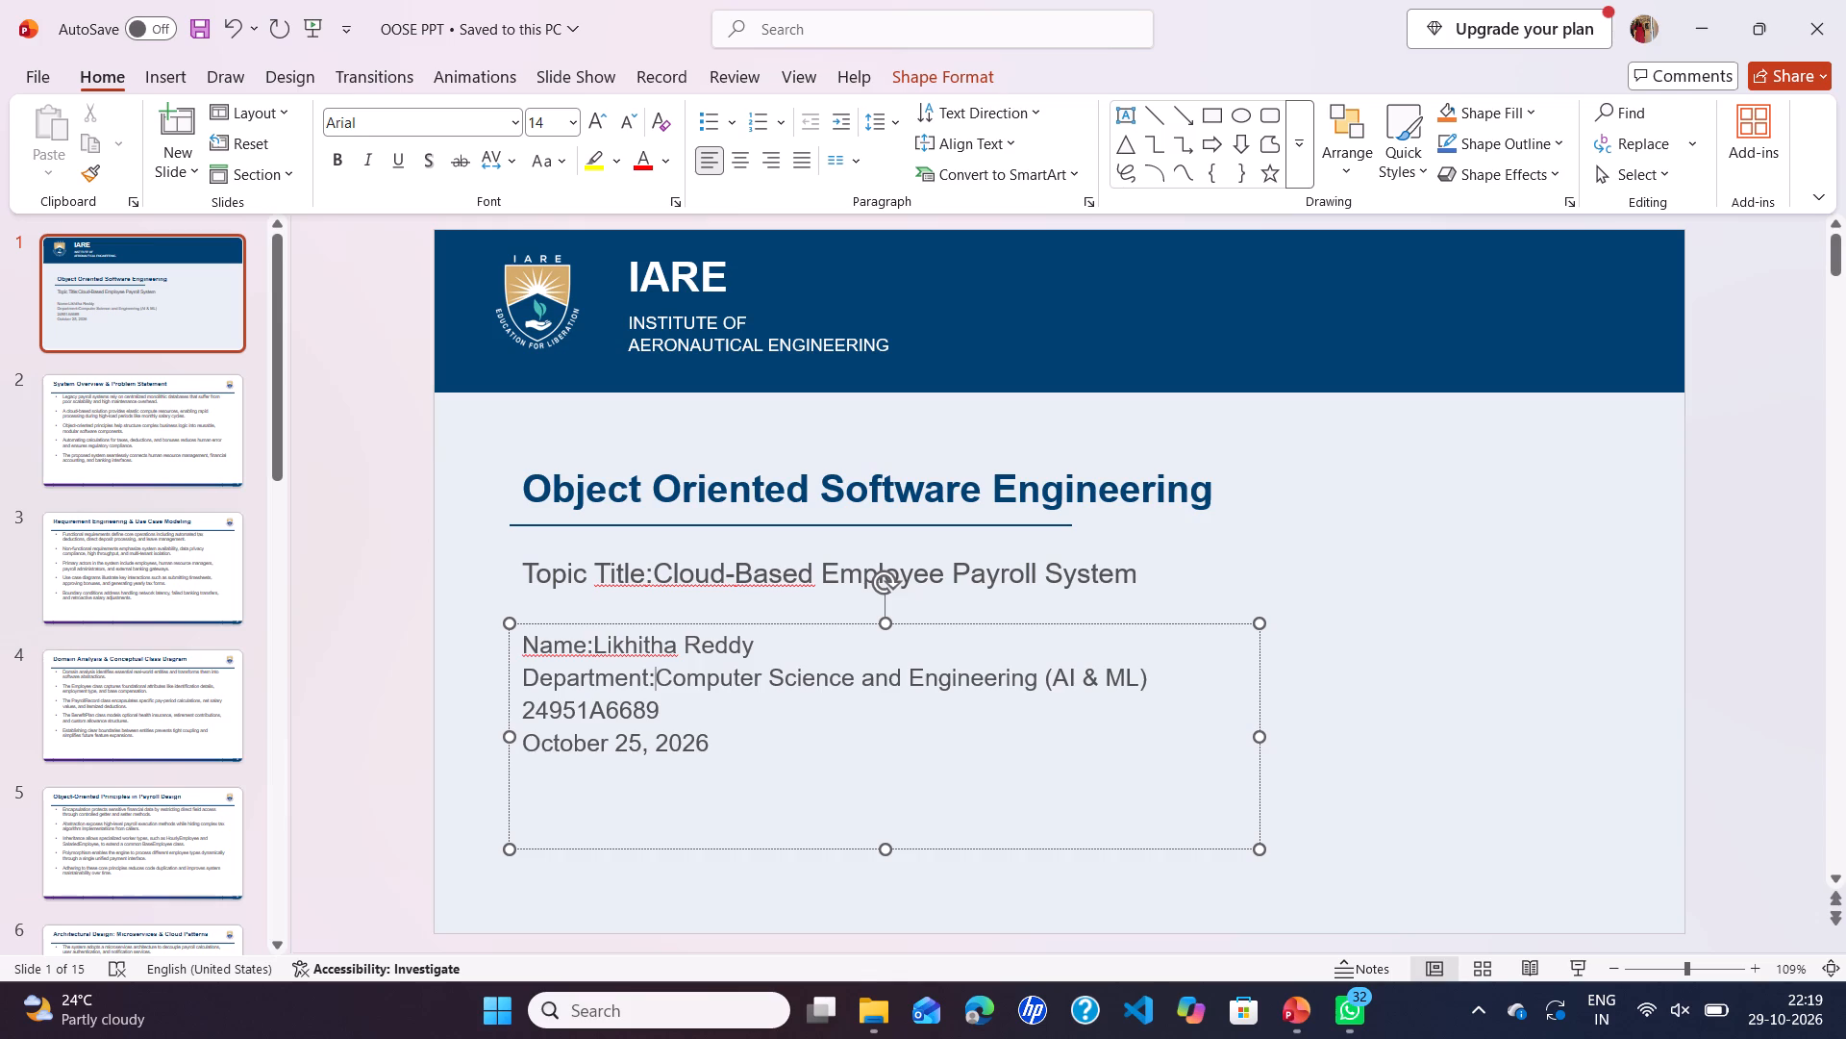
Prefix the student's roll number line with "Roll Number:".
{"action": "key", "text": "Down"}
{"action": "key", "text": "Left"}
{"action": "key", "text": "Left"}
{"action": "key", "text": "Left"}
{"action": "key", "text": "Left"}
{"action": "key", "text": "Left"}
{"action": "key", "text": "Left"}
{"action": "key", "text": "Left"}
{"action": "key", "text": "Left"}
{"action": "key", "text": "Left"}
{"action": "key", "text": "Left"}
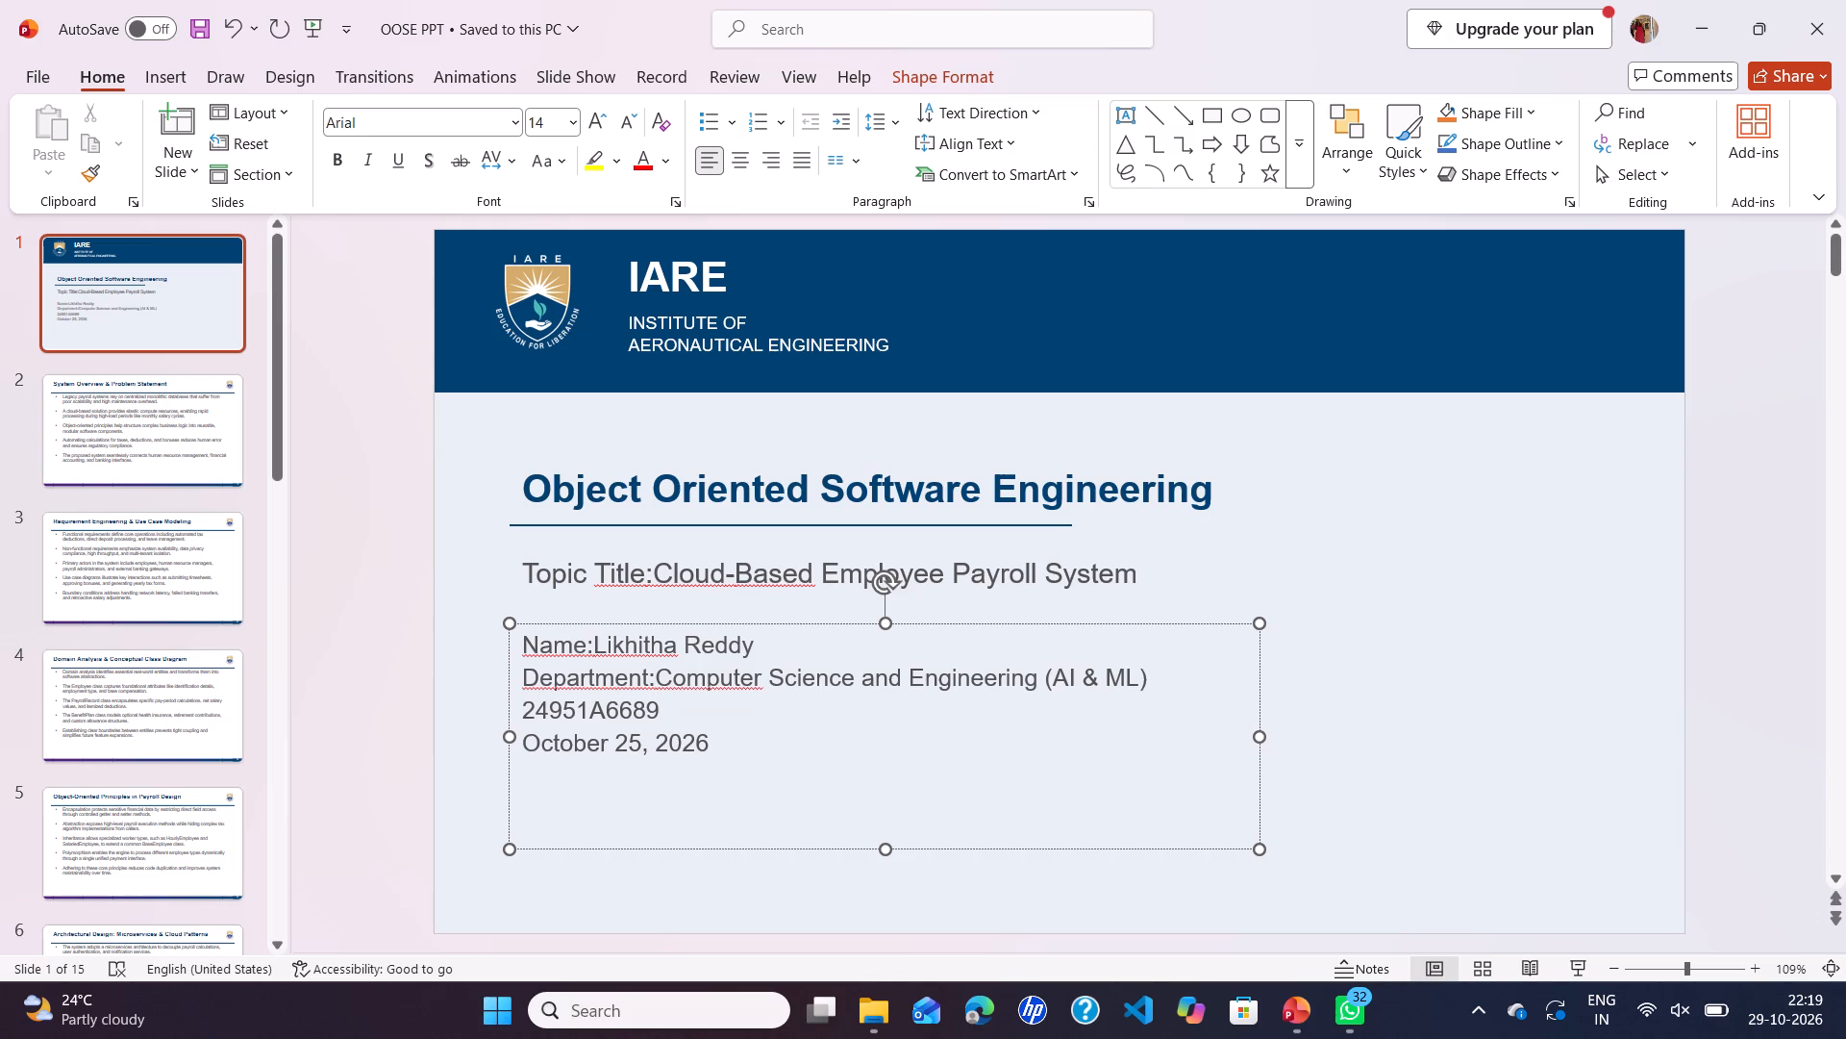
{"action": "type", "text": "Roll"}
{"action": "key", "text": "space"}
{"action": "type", "text": "Number"}
{"action": "key", "text": "shift+colon"}
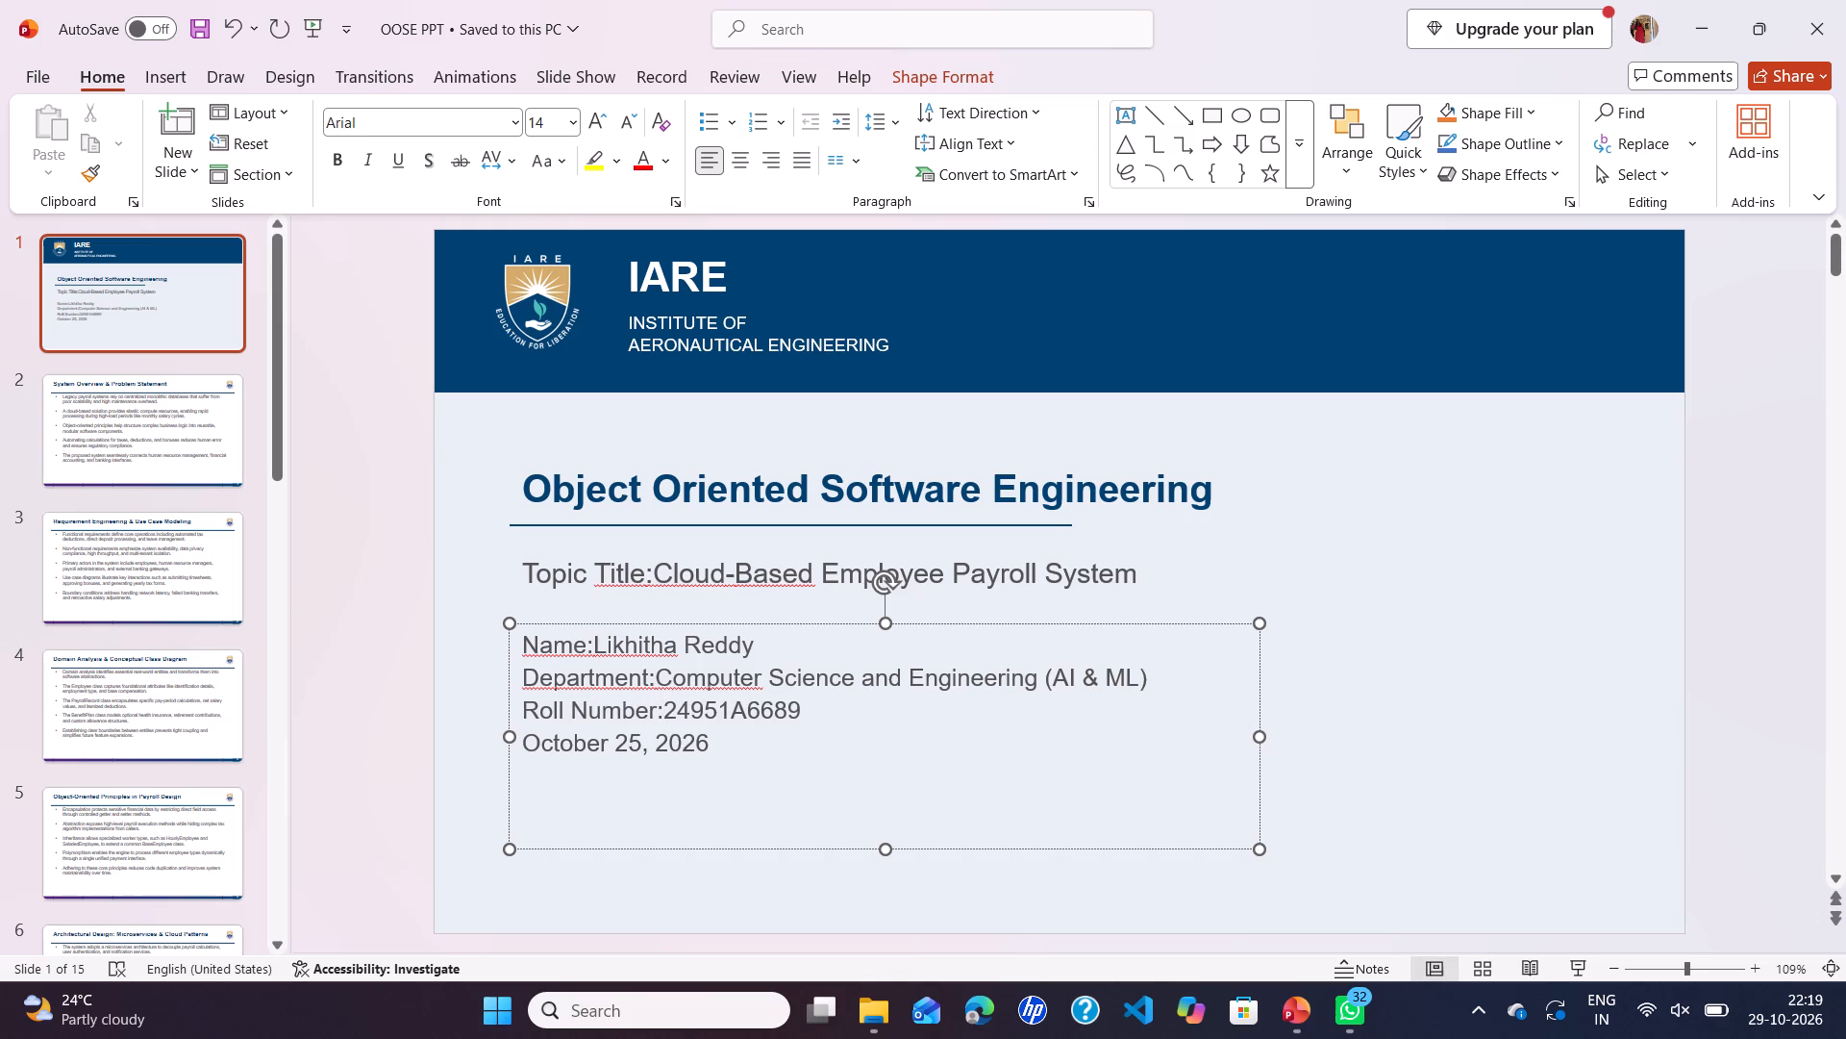
Replace the date line at the end of the title slide's details with "Course Code:ACSD15".
{"action": "left_click", "coordinate": [707, 737]}
{"action": "key", "text": "BackSpace"}
{"action": "key", "text": "BackSpace"}
{"action": "key", "text": "BackSpace"}
{"action": "key", "text": "BackSpace"}
{"action": "key", "text": "BackSpace"}
{"action": "key", "text": "BackSpace"}
{"action": "key", "text": "BackSpace"}
{"action": "key", "text": "BackSpace"}
{"action": "key", "text": "BackSpace"}
{"action": "key", "text": "BackSpace"}
{"action": "key", "text": "BackSpace"}
{"action": "key", "text": "BackSpace"}
{"action": "key", "text": "BackSpace"}
{"action": "key", "text": "BackSpace"}
{"action": "key", "text": "BackSpace"}
{"action": "key", "text": "BackSpace"}
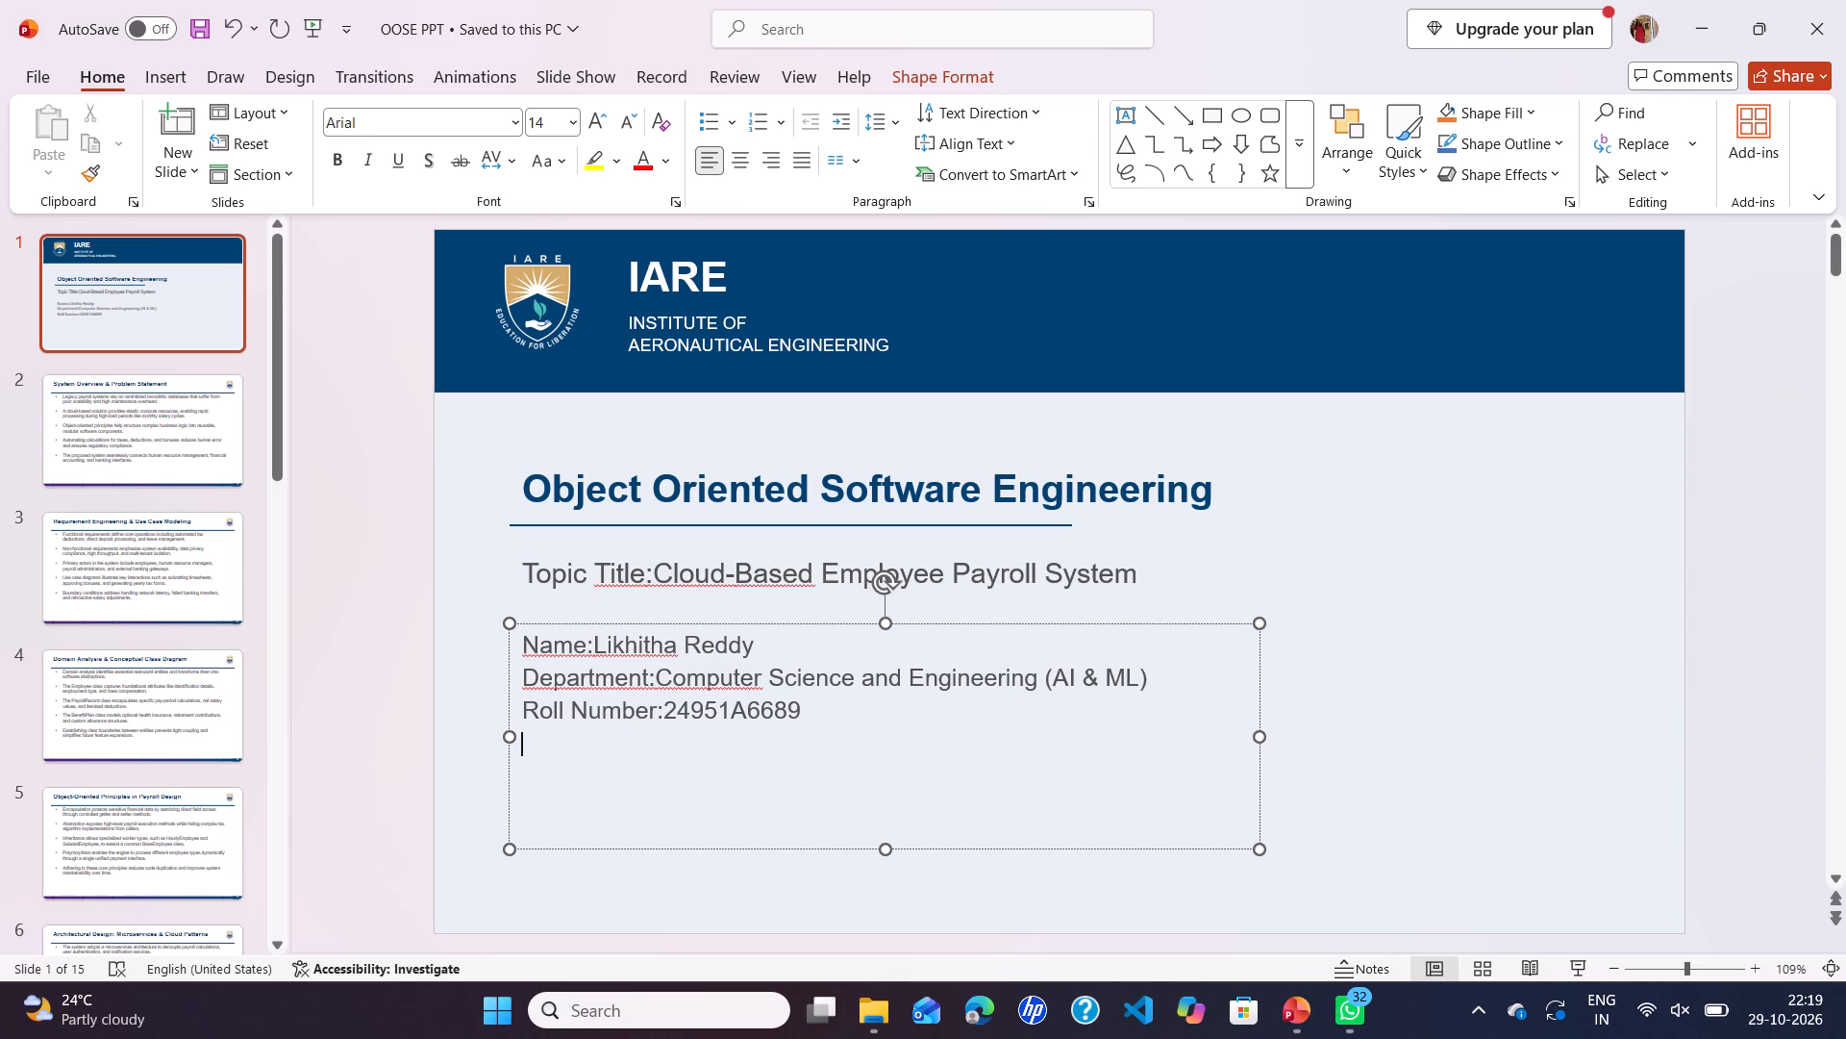
{"action": "type", "text": "Ci"}
{"action": "key", "text": "BackSpace"}
{"action": "type", "text": "ou"}
{"action": "type", "text": "rse"}
{"action": "key", "text": "space"}
{"action": "type", "text": "Code:"}
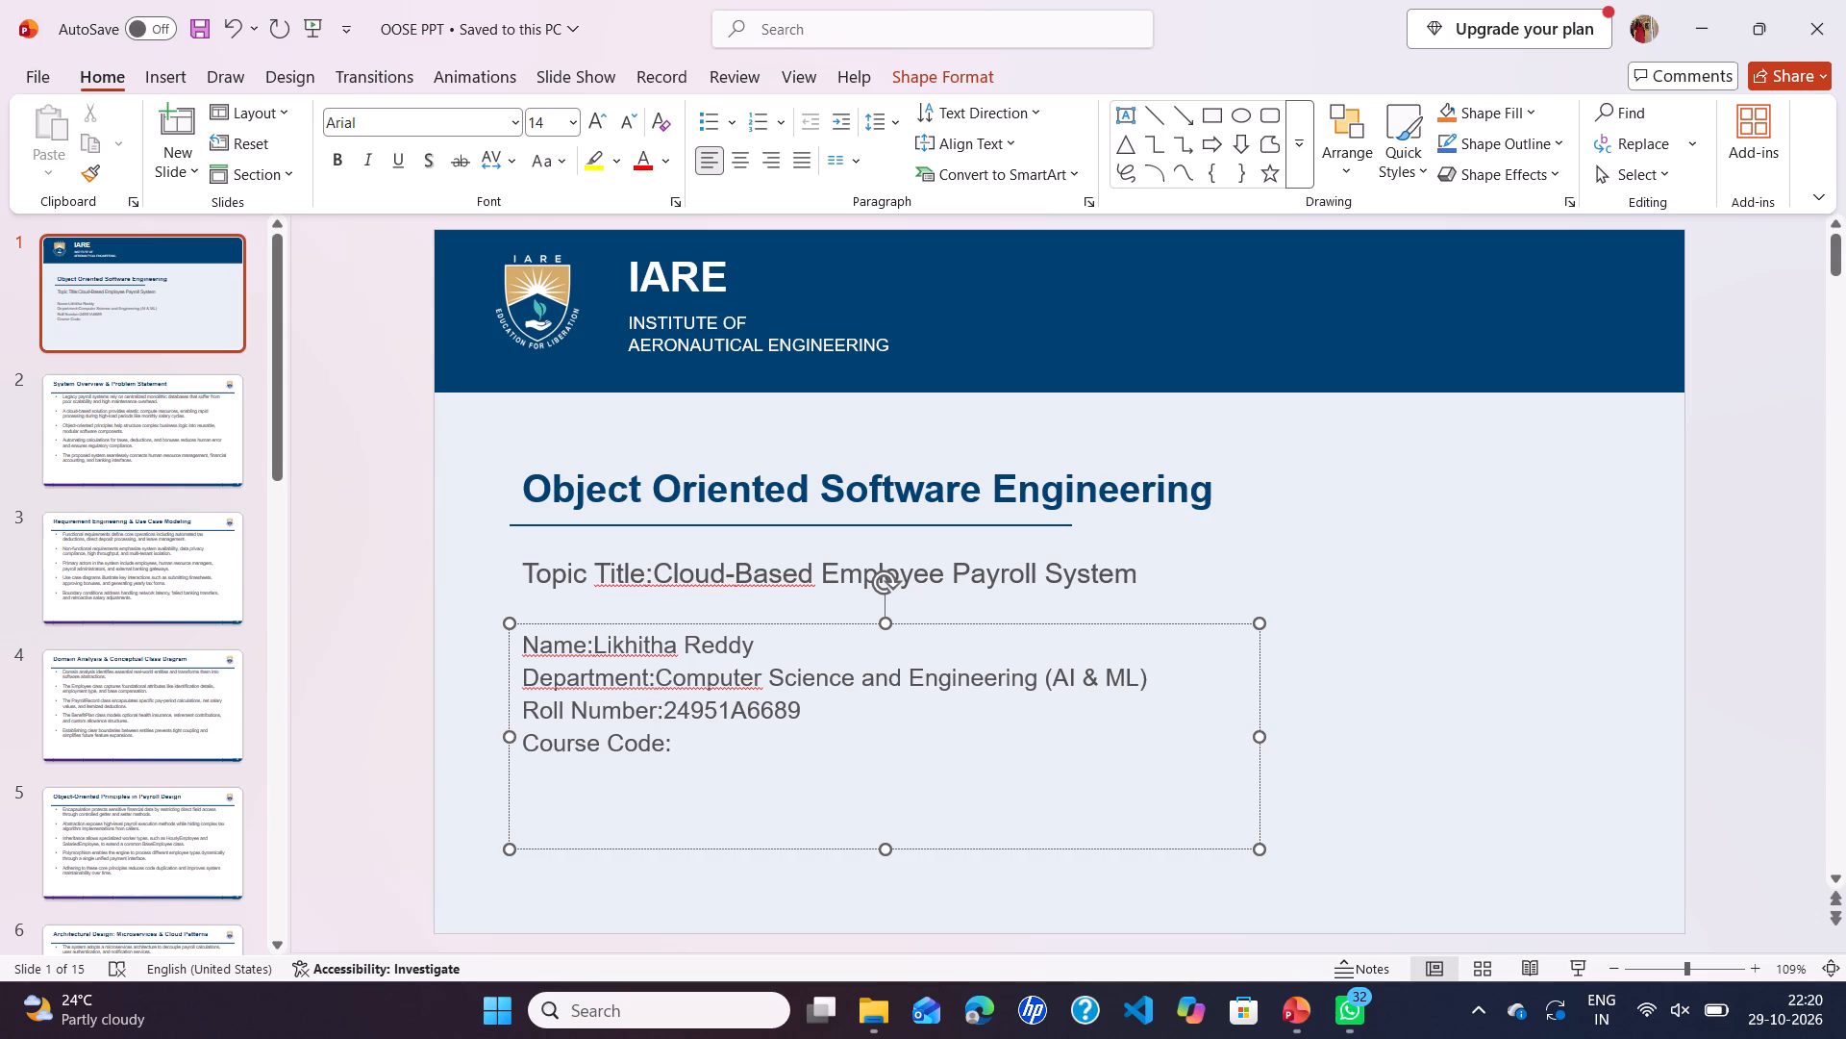
{"action": "type", "text": "ACSD15"}
Add a space before and after the colon in the "Department" and "Name" labels.
{"action": "left_click", "coordinate": [658, 670]}
{"action": "key", "text": "space"}
{"action": "key", "text": "Left"}
{"action": "key", "text": "Left"}
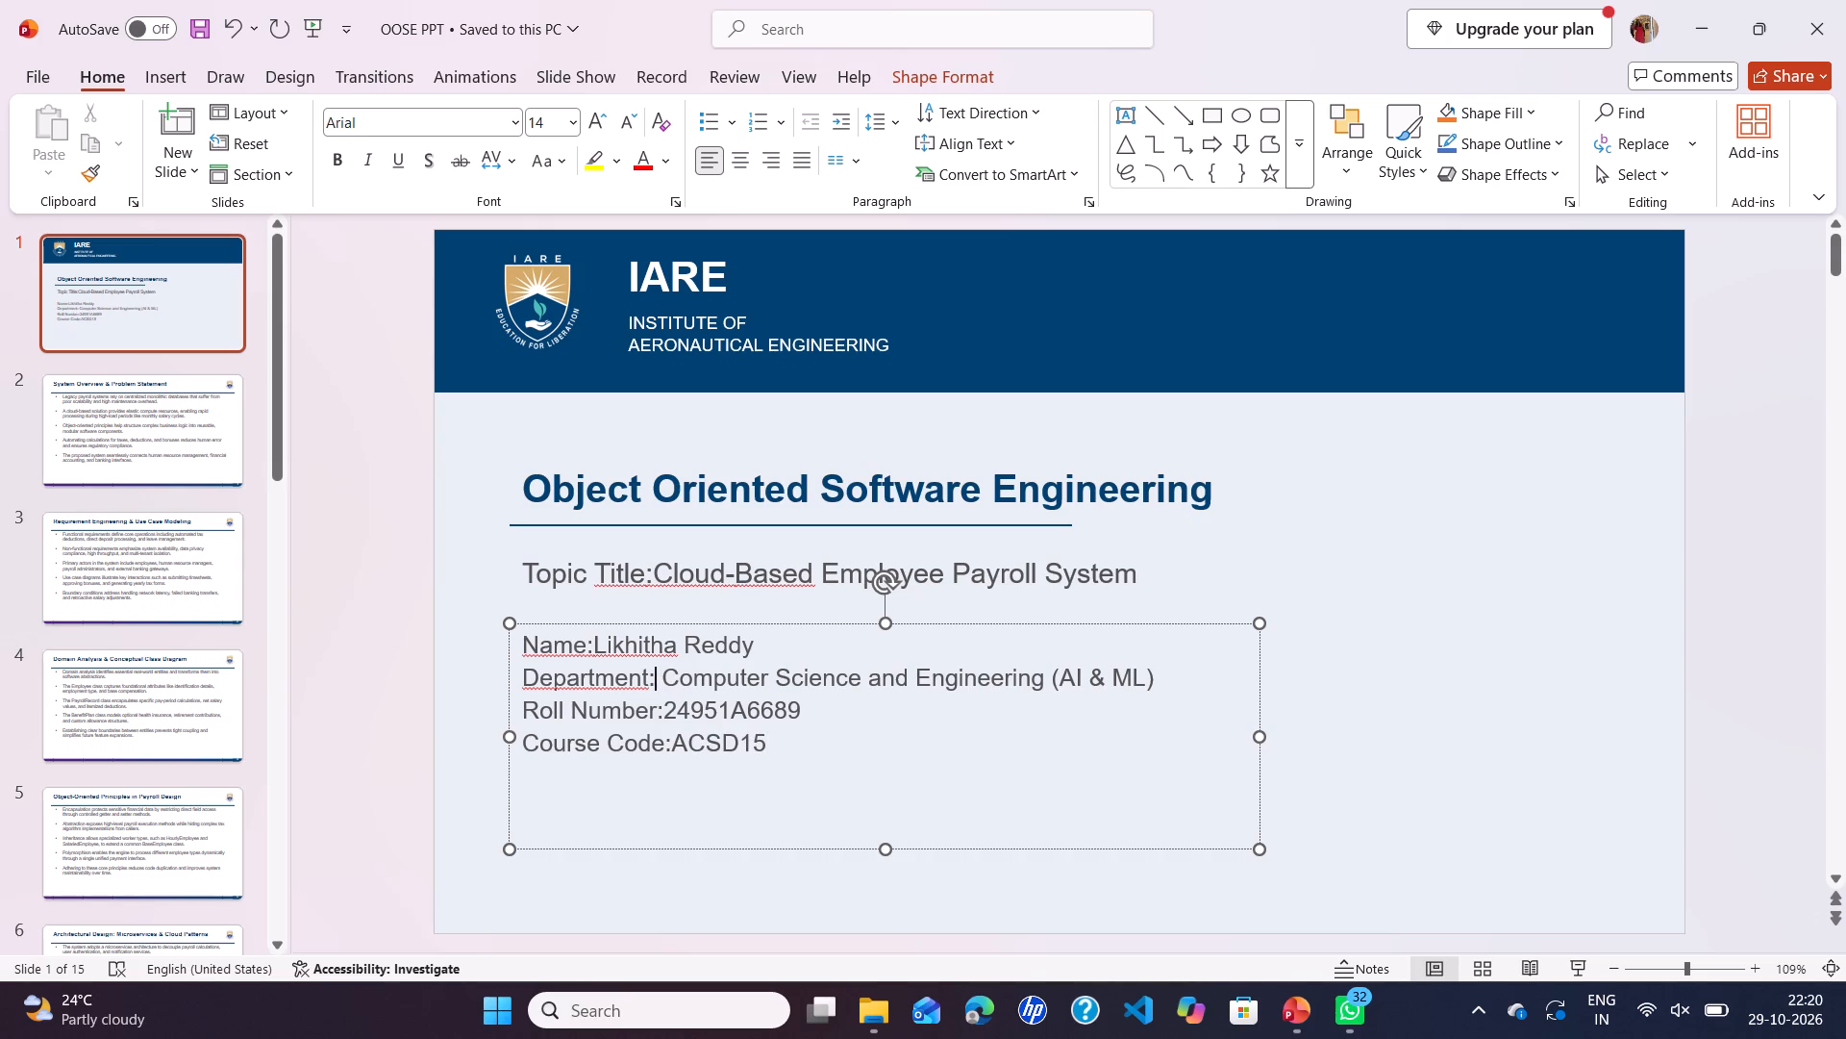
{"action": "key", "text": "space"}
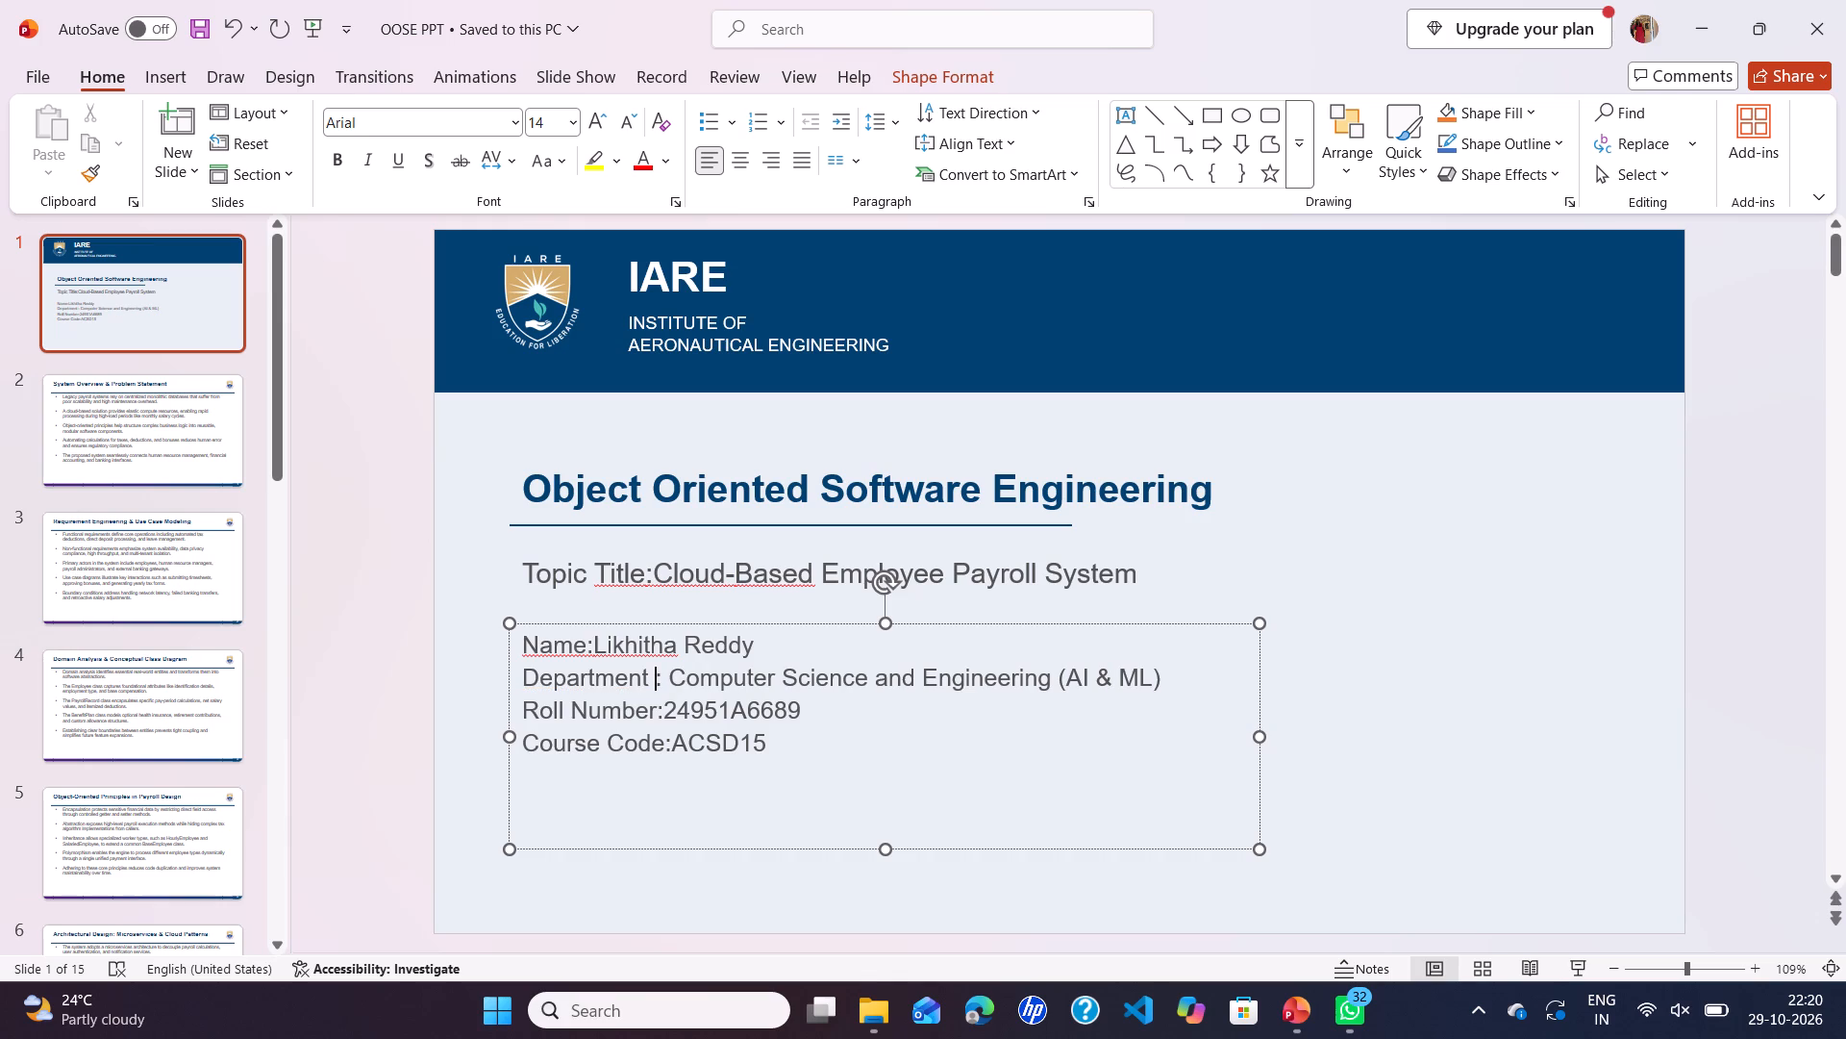
{"action": "key", "text": "Up"}
{"action": "key", "text": "Left"}
{"action": "key", "text": "Left"}
{"action": "key", "text": "Left"}
{"action": "key", "text": "Left"}
{"action": "key", "text": "Left"}
{"action": "key", "text": "Left"}
{"action": "key", "text": "space"}
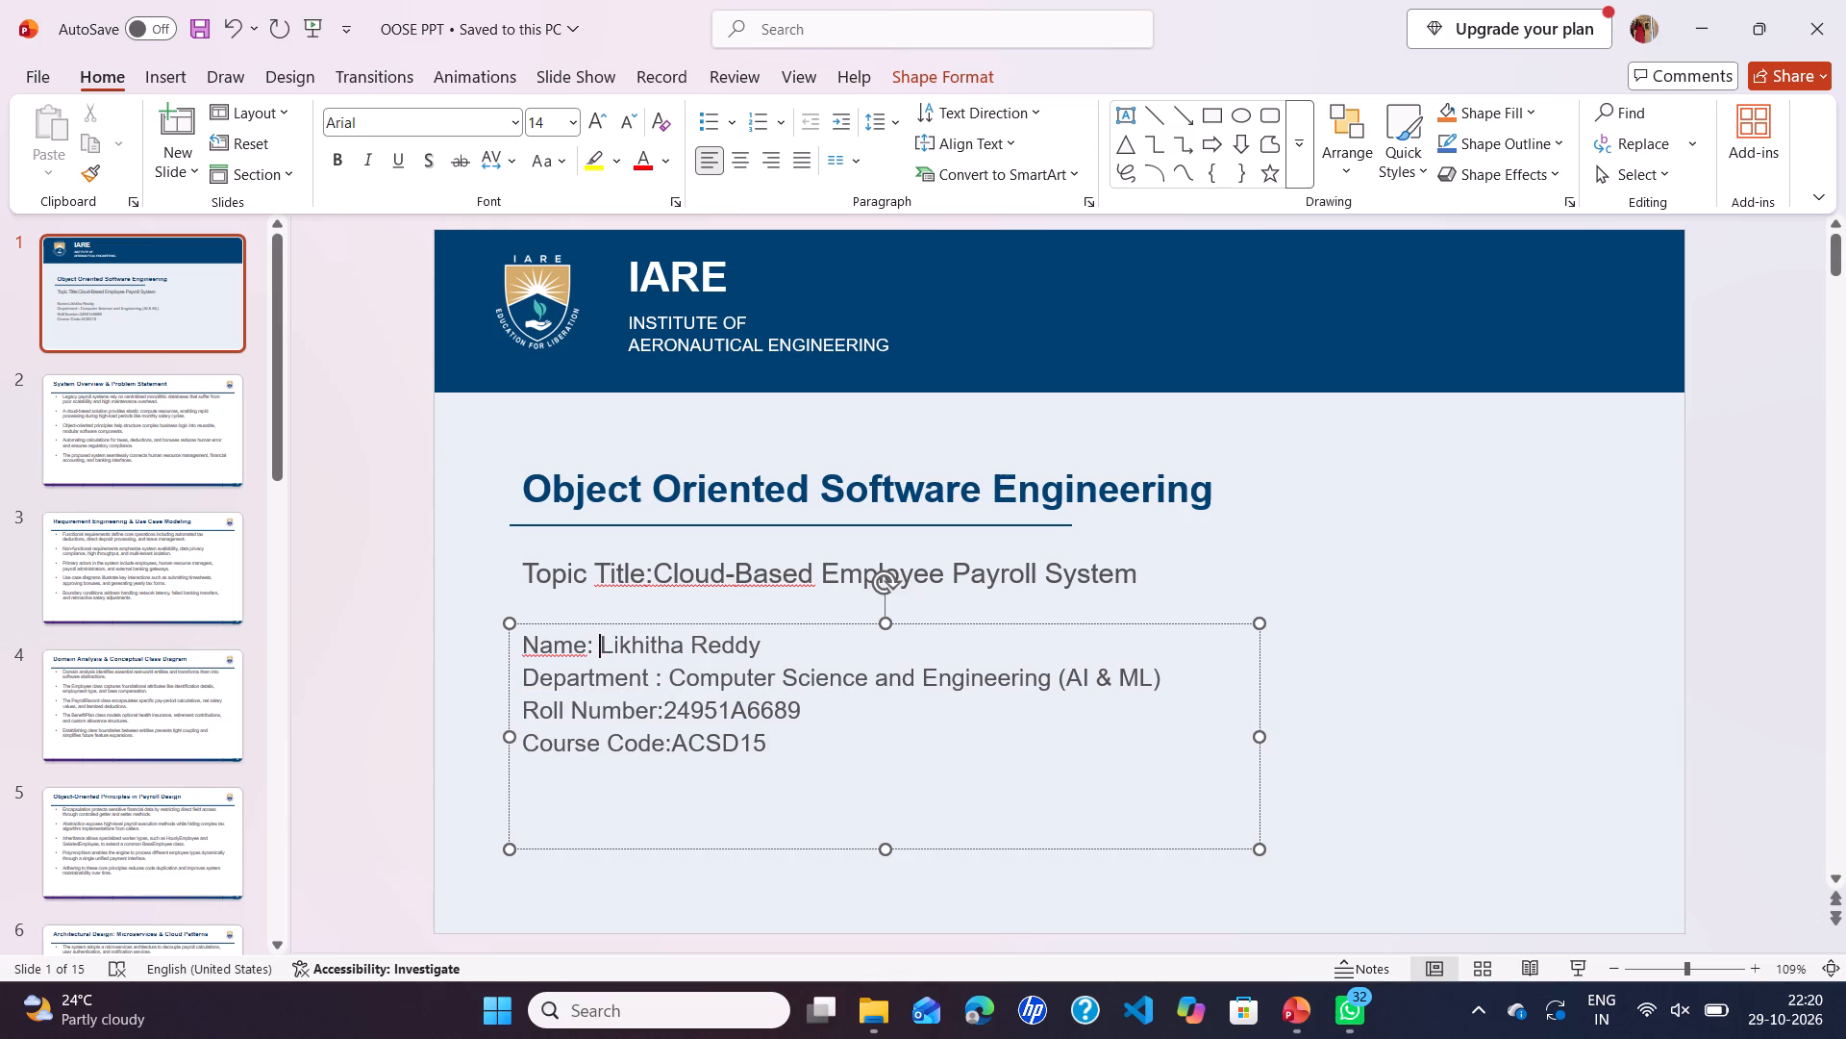
{"action": "key", "text": "Left"}
{"action": "key", "text": "Left"}
{"action": "key", "text": "space"}
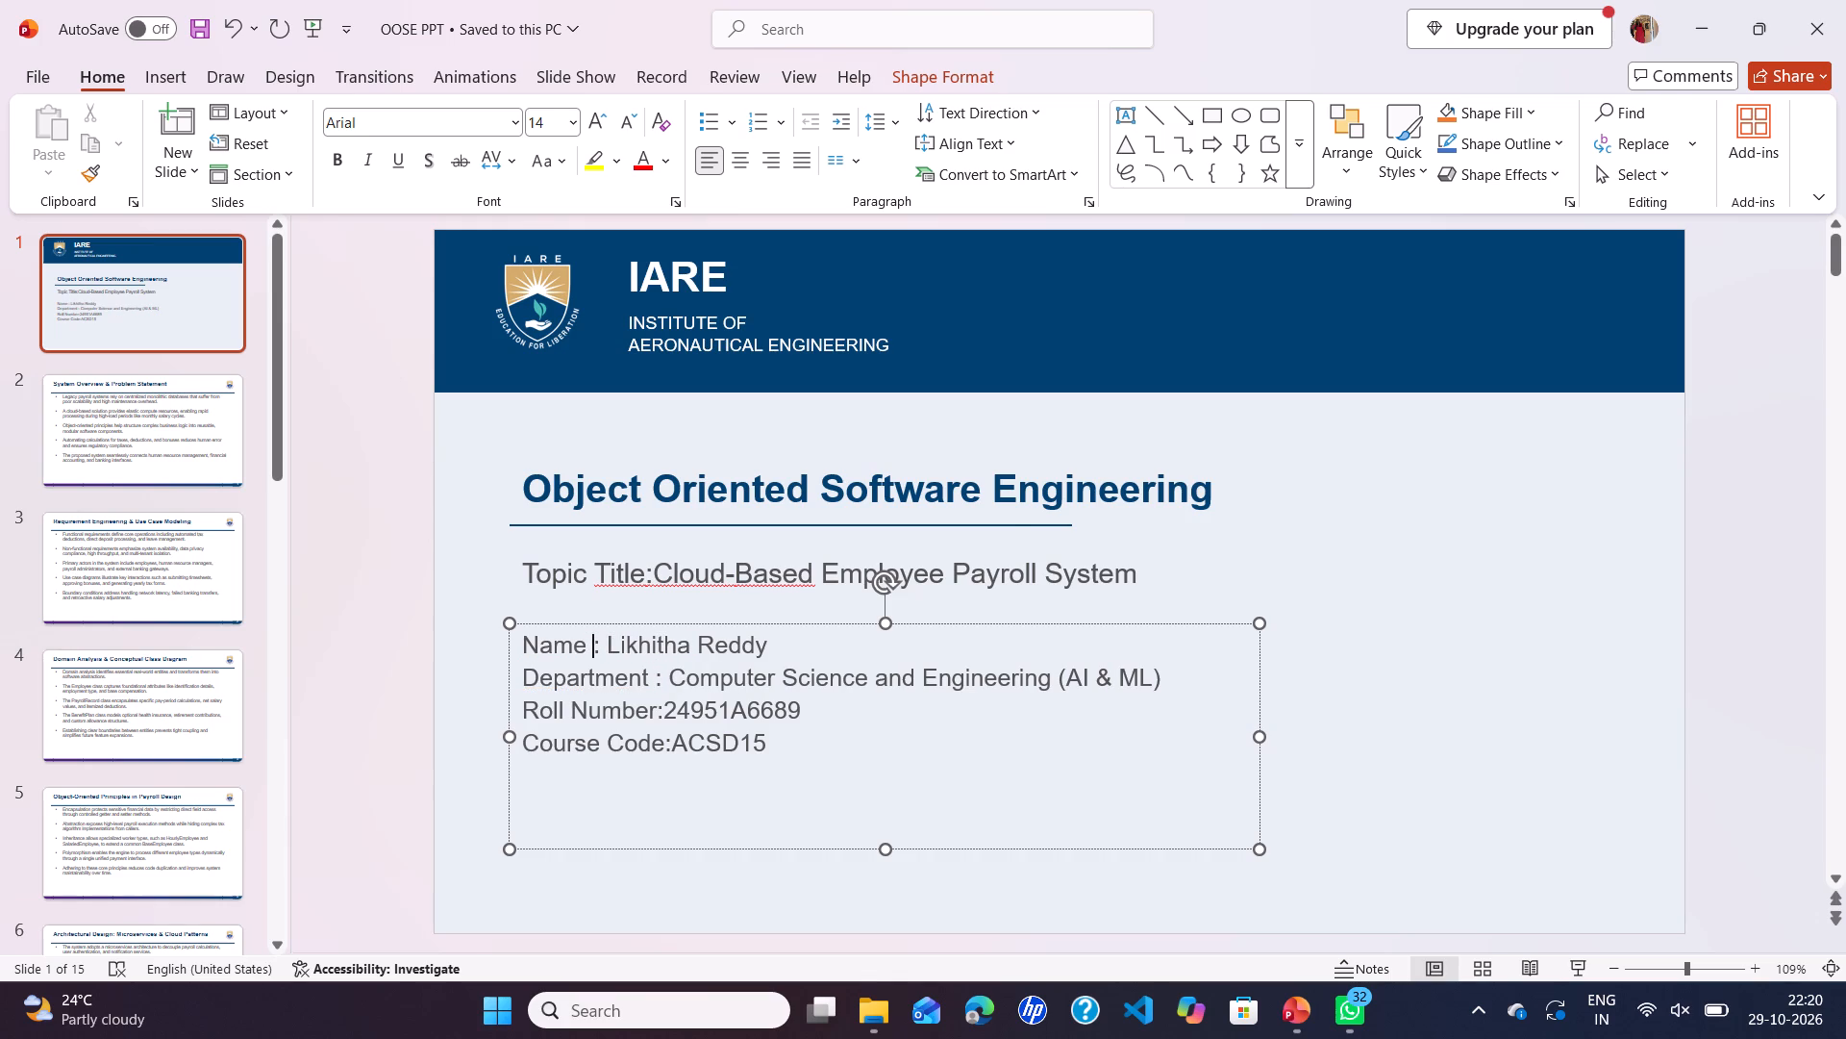
Add a space before and after the colon in the "Topic Title" label.
{"action": "left_click", "coordinate": [661, 566]}
{"action": "key", "text": "Left"}
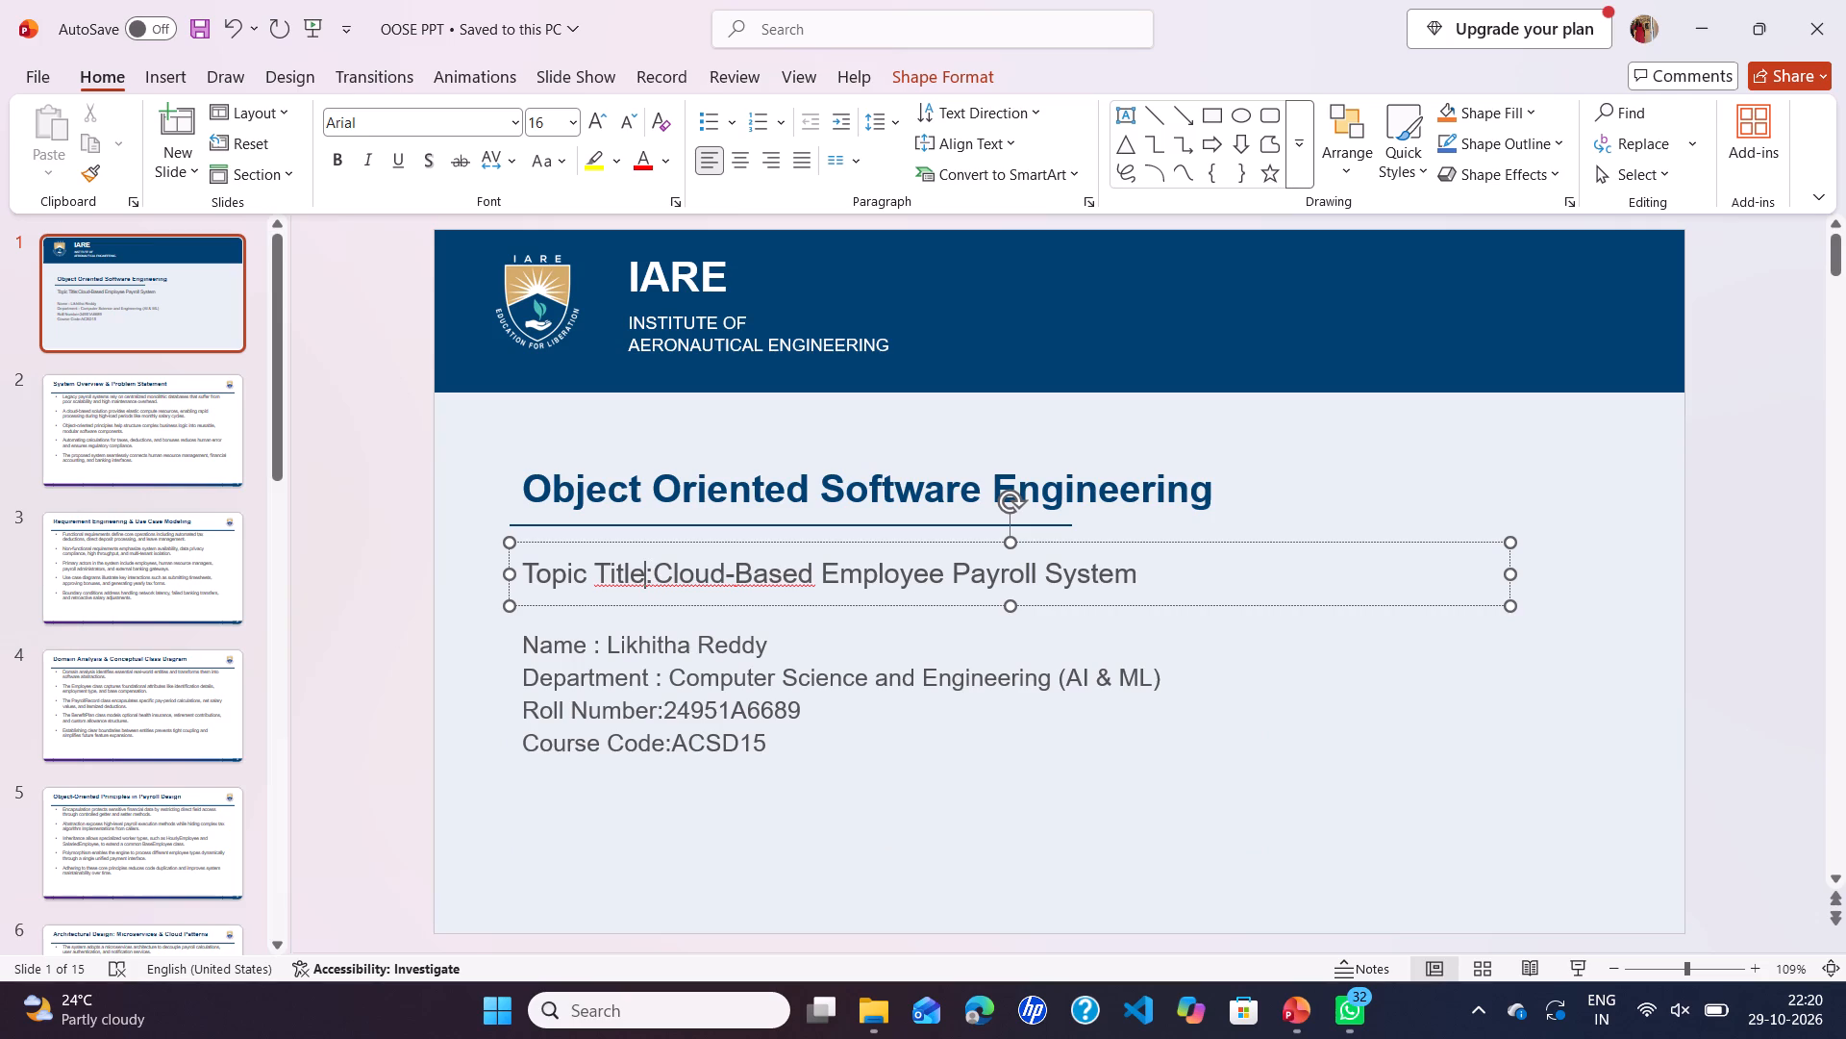
{"action": "key", "text": "space"}
{"action": "key", "text": "Right"}
{"action": "key", "text": "Right"}
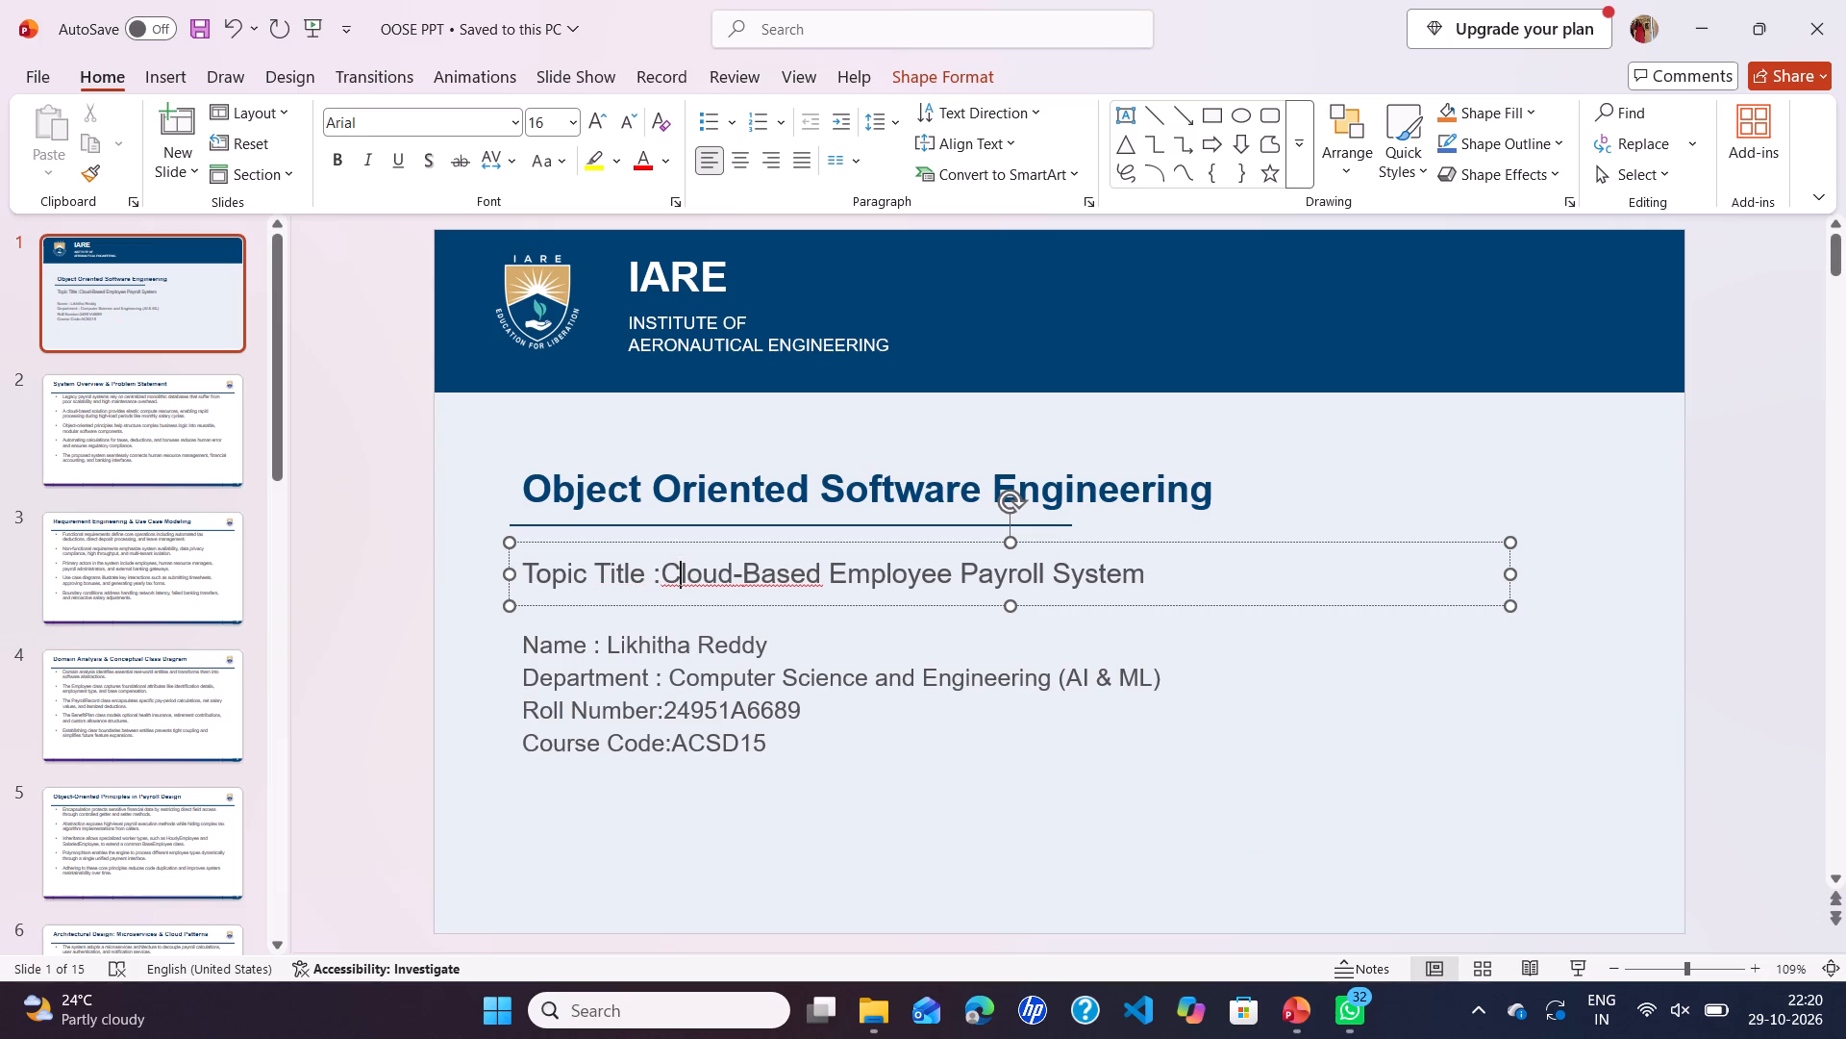
{"action": "key", "text": "Left"}
{"action": "key", "text": "space"}
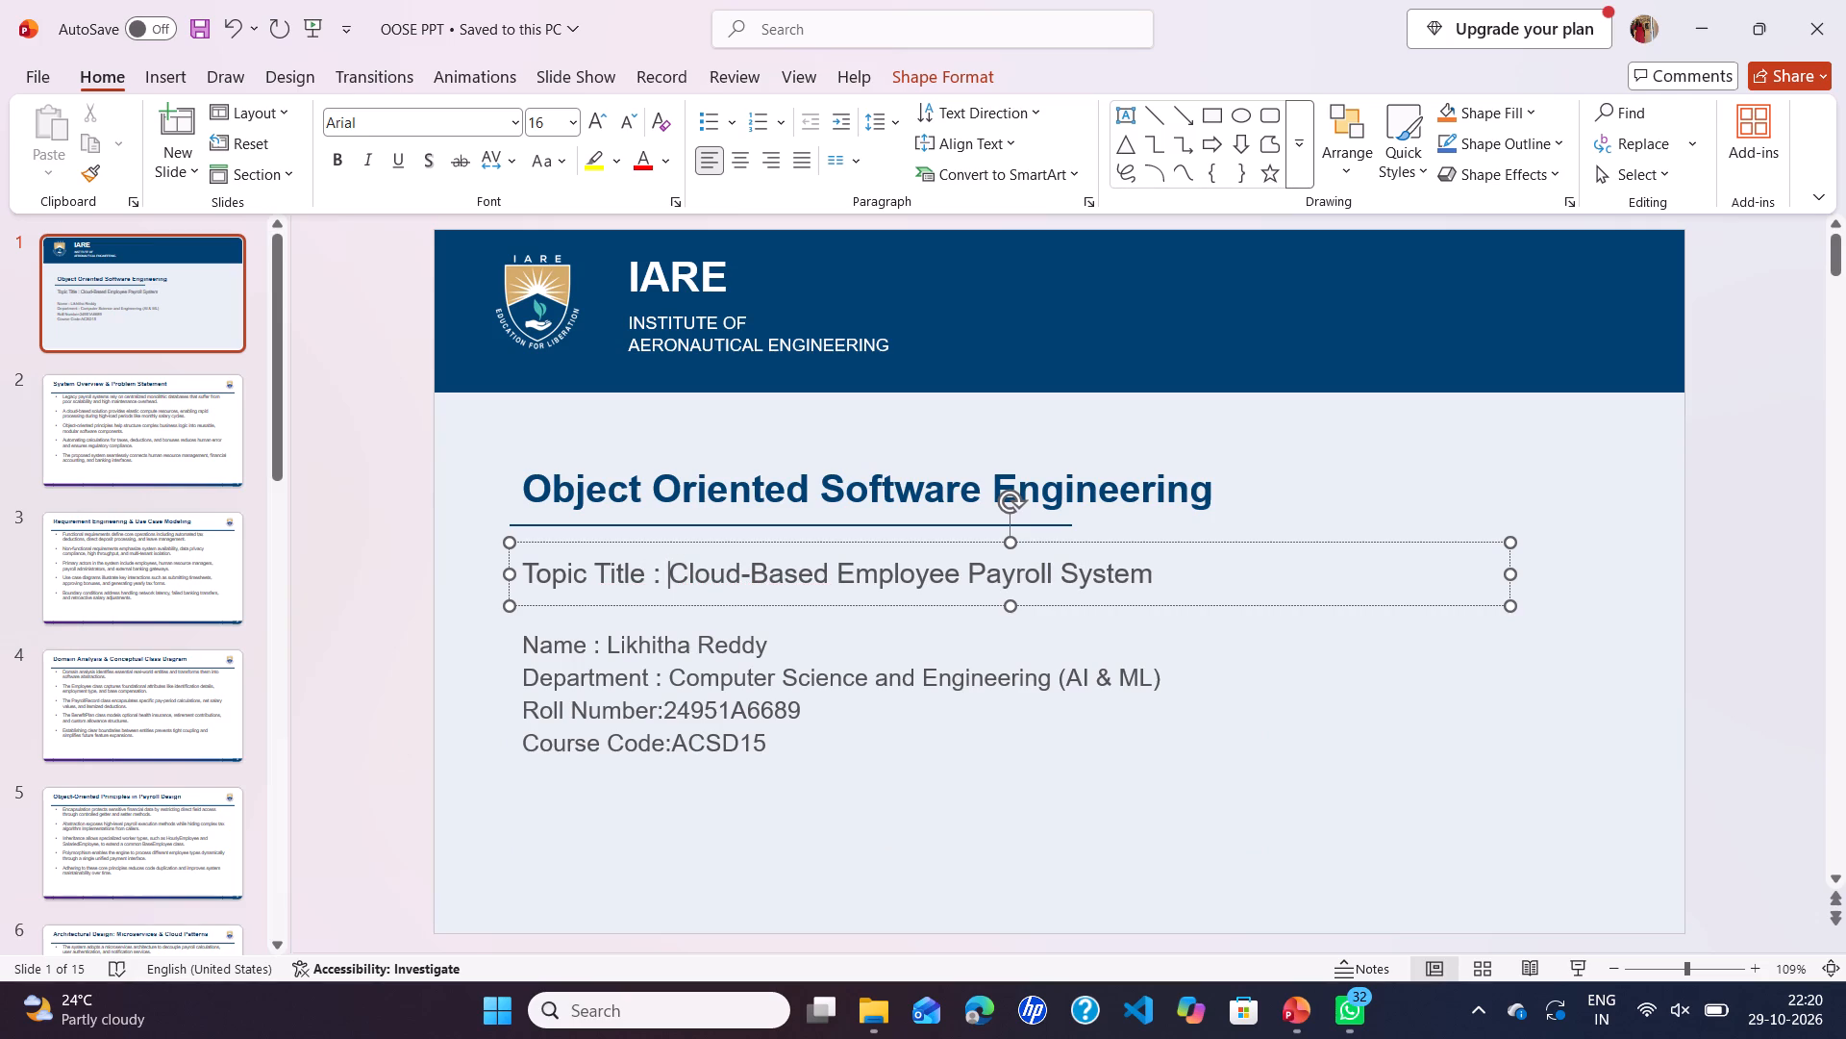
Delete the "Institute of Aeronautical Engineering" line beneath "Thank You" on the last slide.
{"action": "scroll", "coordinate": [658, 734], "scroll_direction": "down", "scroll_amount": 17}
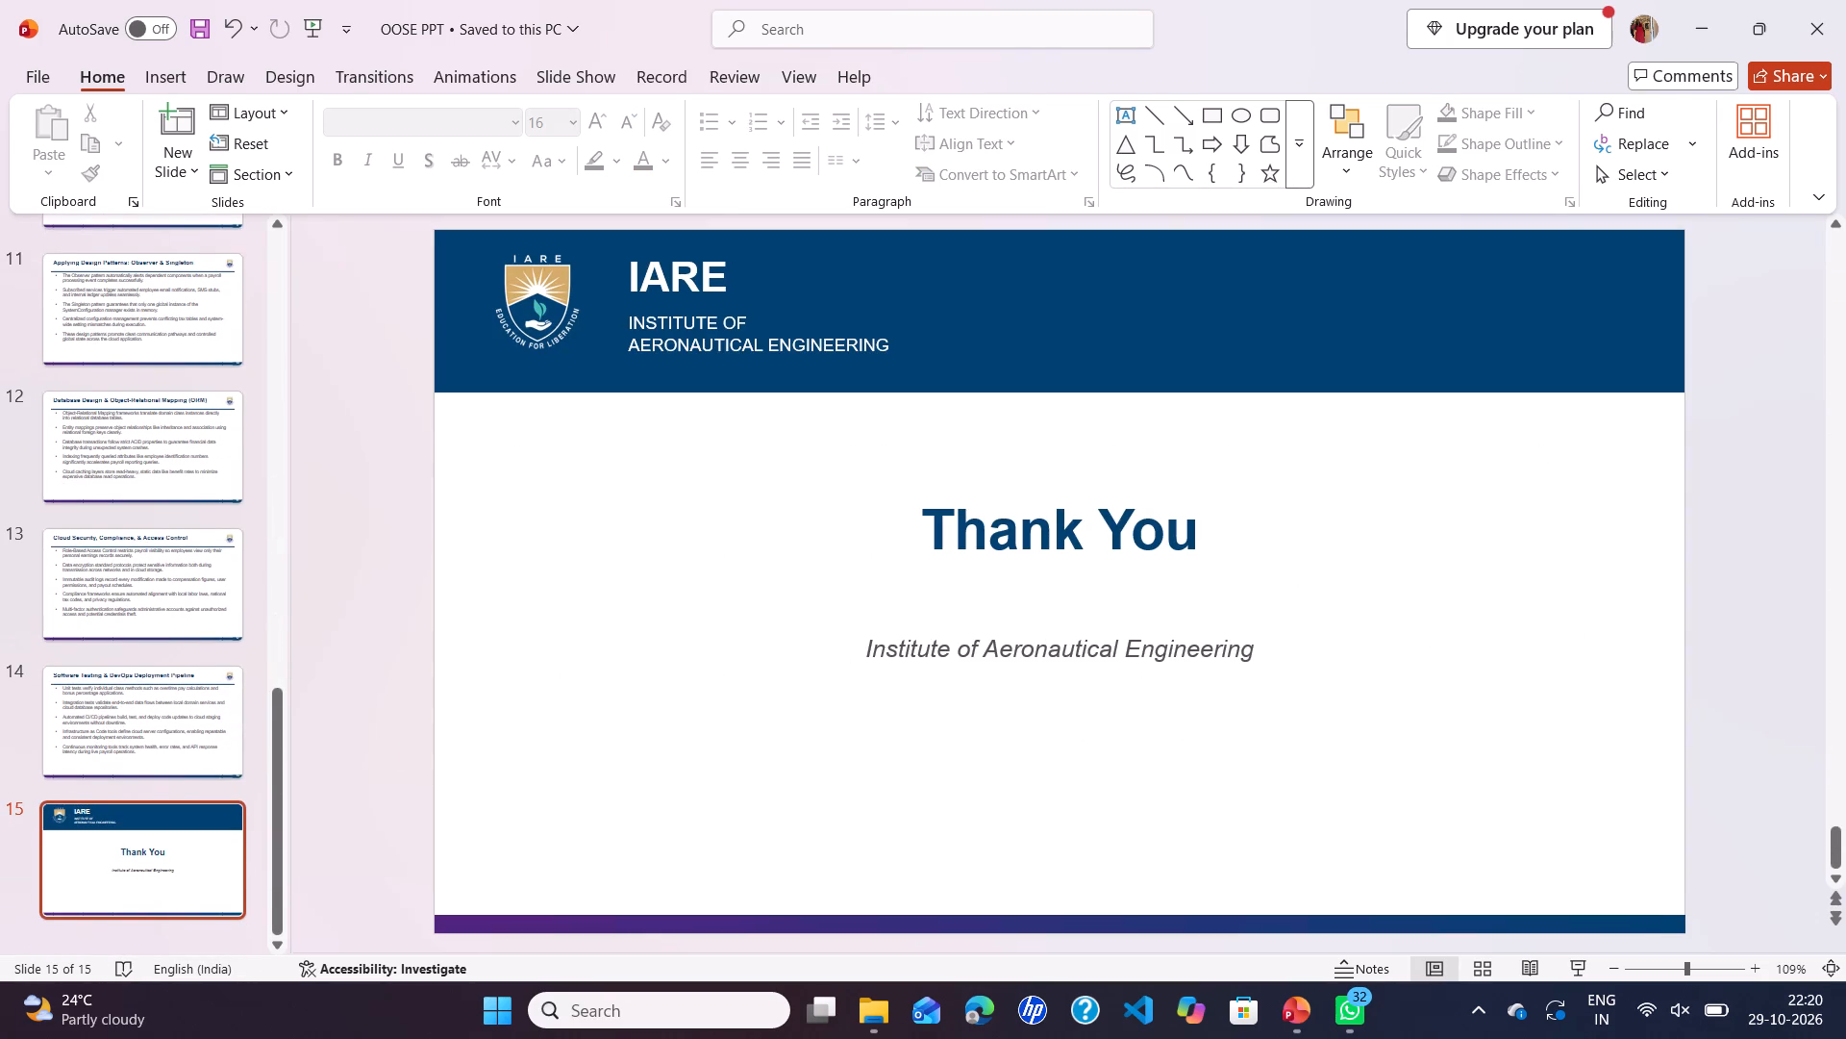
{"action": "left_click", "coordinate": [947, 648]}
{"action": "key", "text": "Right"}
{"action": "key", "text": "Right"}
{"action": "key", "text": "Right"}
{"action": "key", "text": "Right"}
{"action": "key", "text": "Right"}
{"action": "key", "text": "Right"}
{"action": "key", "text": "Right"}
{"action": "key", "text": "Right"}
{"action": "key", "text": "Right"}
{"action": "key", "text": "Right"}
{"action": "key", "text": "Right"}
{"action": "key", "text": "Right"}
{"action": "key", "text": "Right"}
{"action": "key", "text": "Right"}
{"action": "key", "text": "Right"}
{"action": "key", "text": "Right"}
{"action": "key", "text": "Right"}
{"action": "key", "text": "Right"}
{"action": "key", "text": "Right"}
{"action": "key", "text": "Right"}
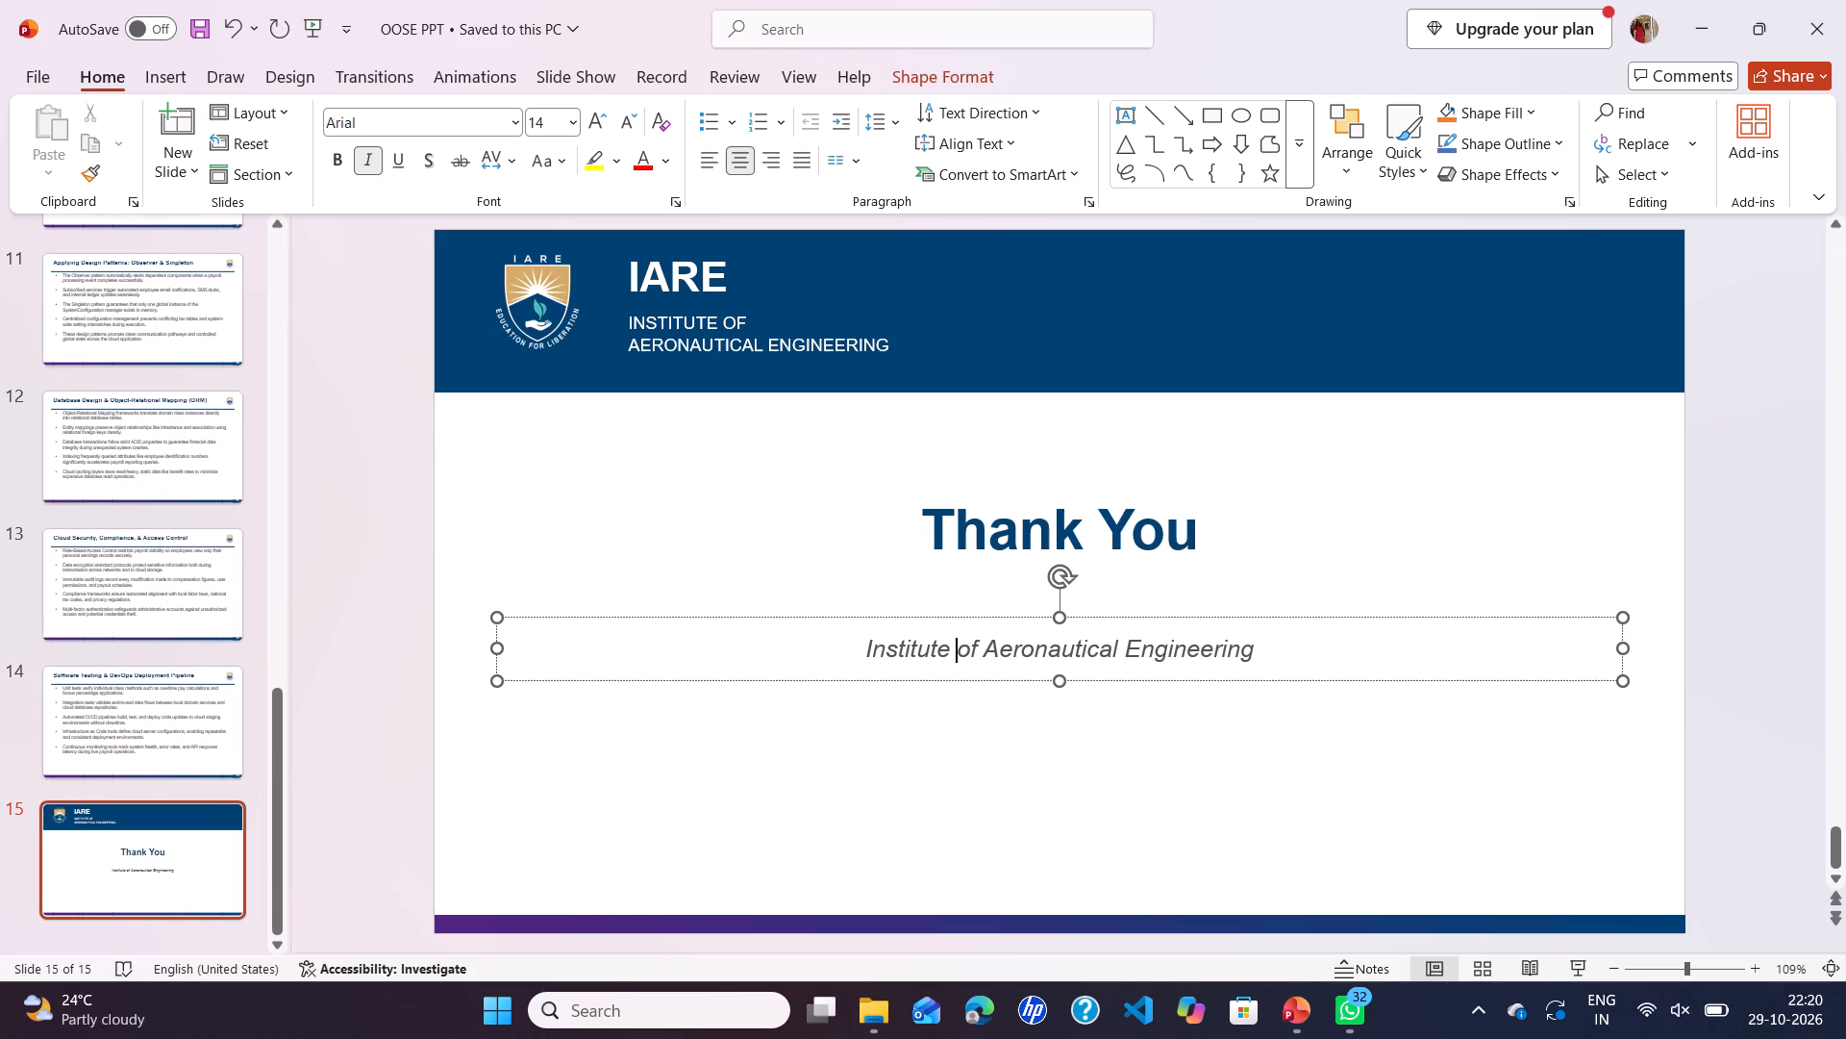
{"action": "key", "text": "Right"}
{"action": "key", "text": "BackSpace"}
{"action": "key", "text": "BackSpace"}
{"action": "key", "text": "BackSpace"}
{"action": "key", "text": "BackSpace"}
{"action": "key", "text": "BackSpace"}
{"action": "key", "text": "BackSpace"}
{"action": "key", "text": "BackSpace"}
{"action": "key", "text": "BackSpace"}
{"action": "key", "text": "BackSpace"}
{"action": "key", "text": "BackSpace"}
{"action": "key", "text": "BackSpace"}
{"action": "key", "text": "BackSpace"}
{"action": "key", "text": "BackSpace"}
{"action": "key", "text": "BackSpace"}
{"action": "key", "text": "BackSpace"}
{"action": "key", "text": "BackSpace"}
{"action": "key", "text": "BackSpace"}
{"action": "key", "text": "BackSpace"}
{"action": "key", "text": "BackSpace"}
{"action": "key", "text": "BackSpace"}
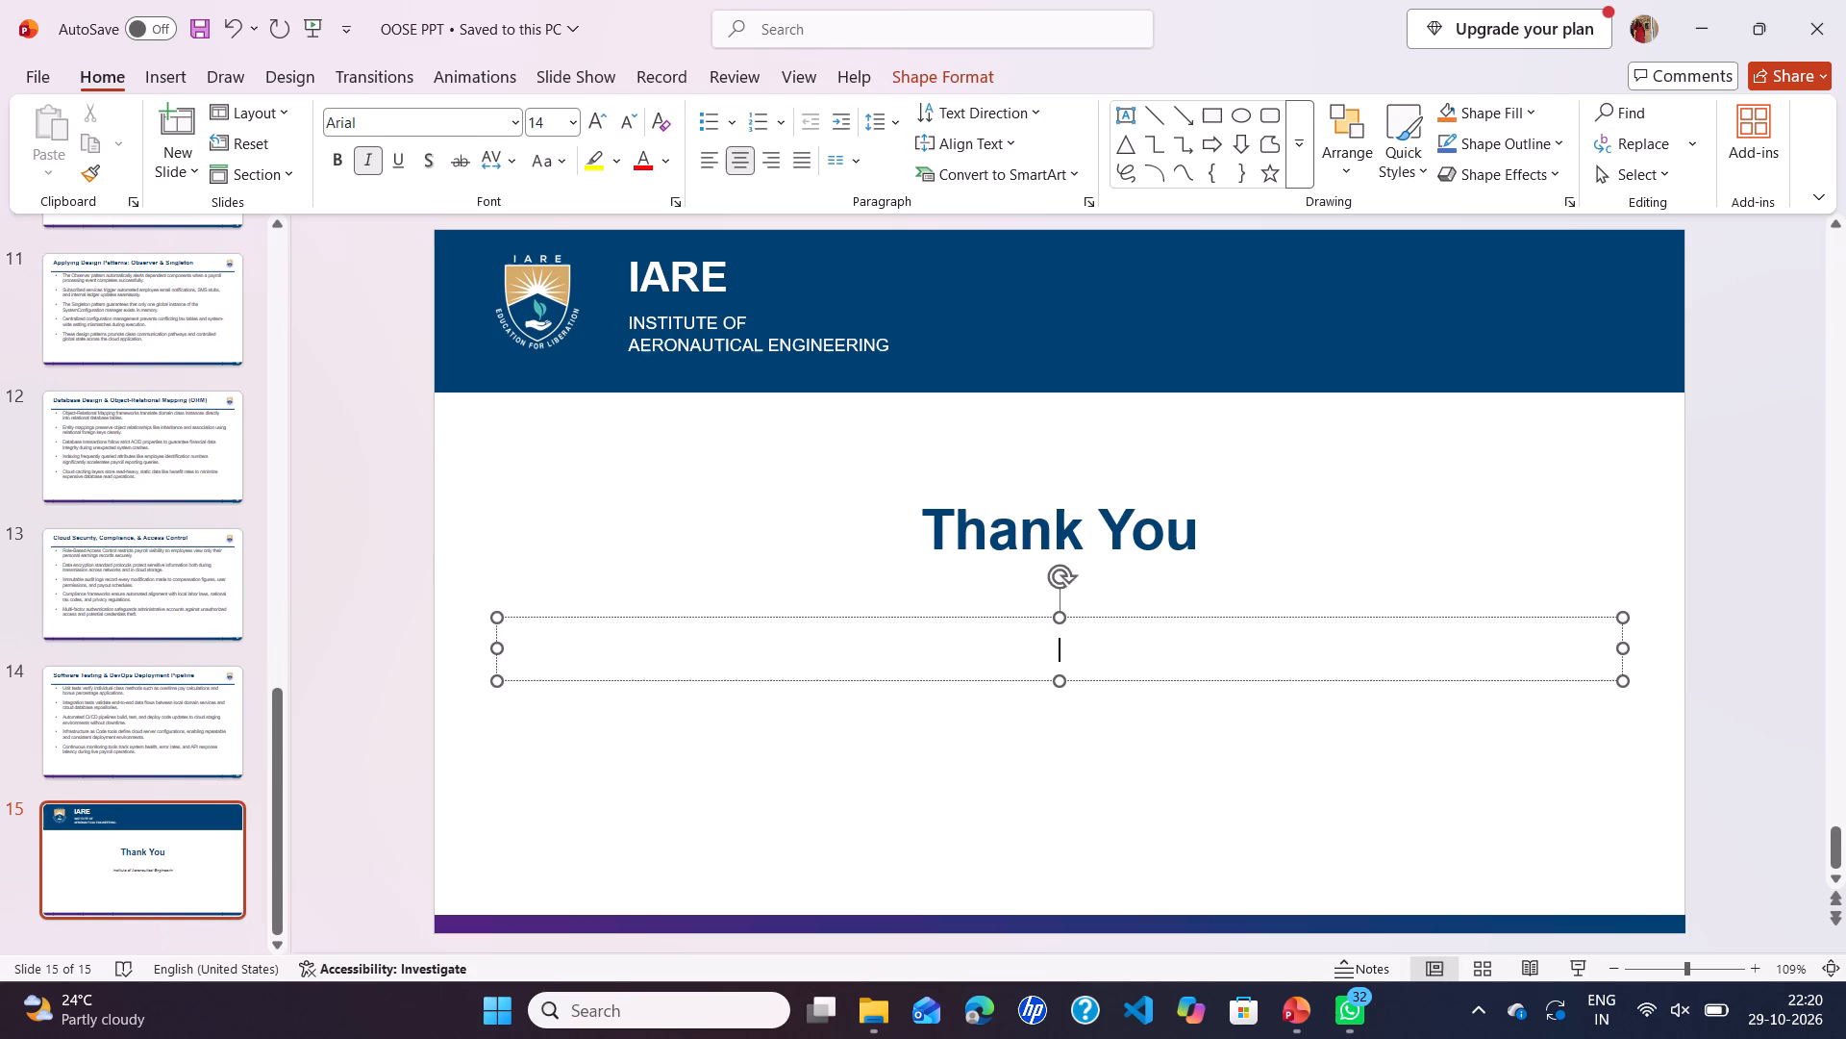
{"action": "left_click", "coordinate": [378, 665]}
Save the edited OOSE PPT presentation.
{"action": "key", "text": "ctrl+s"}
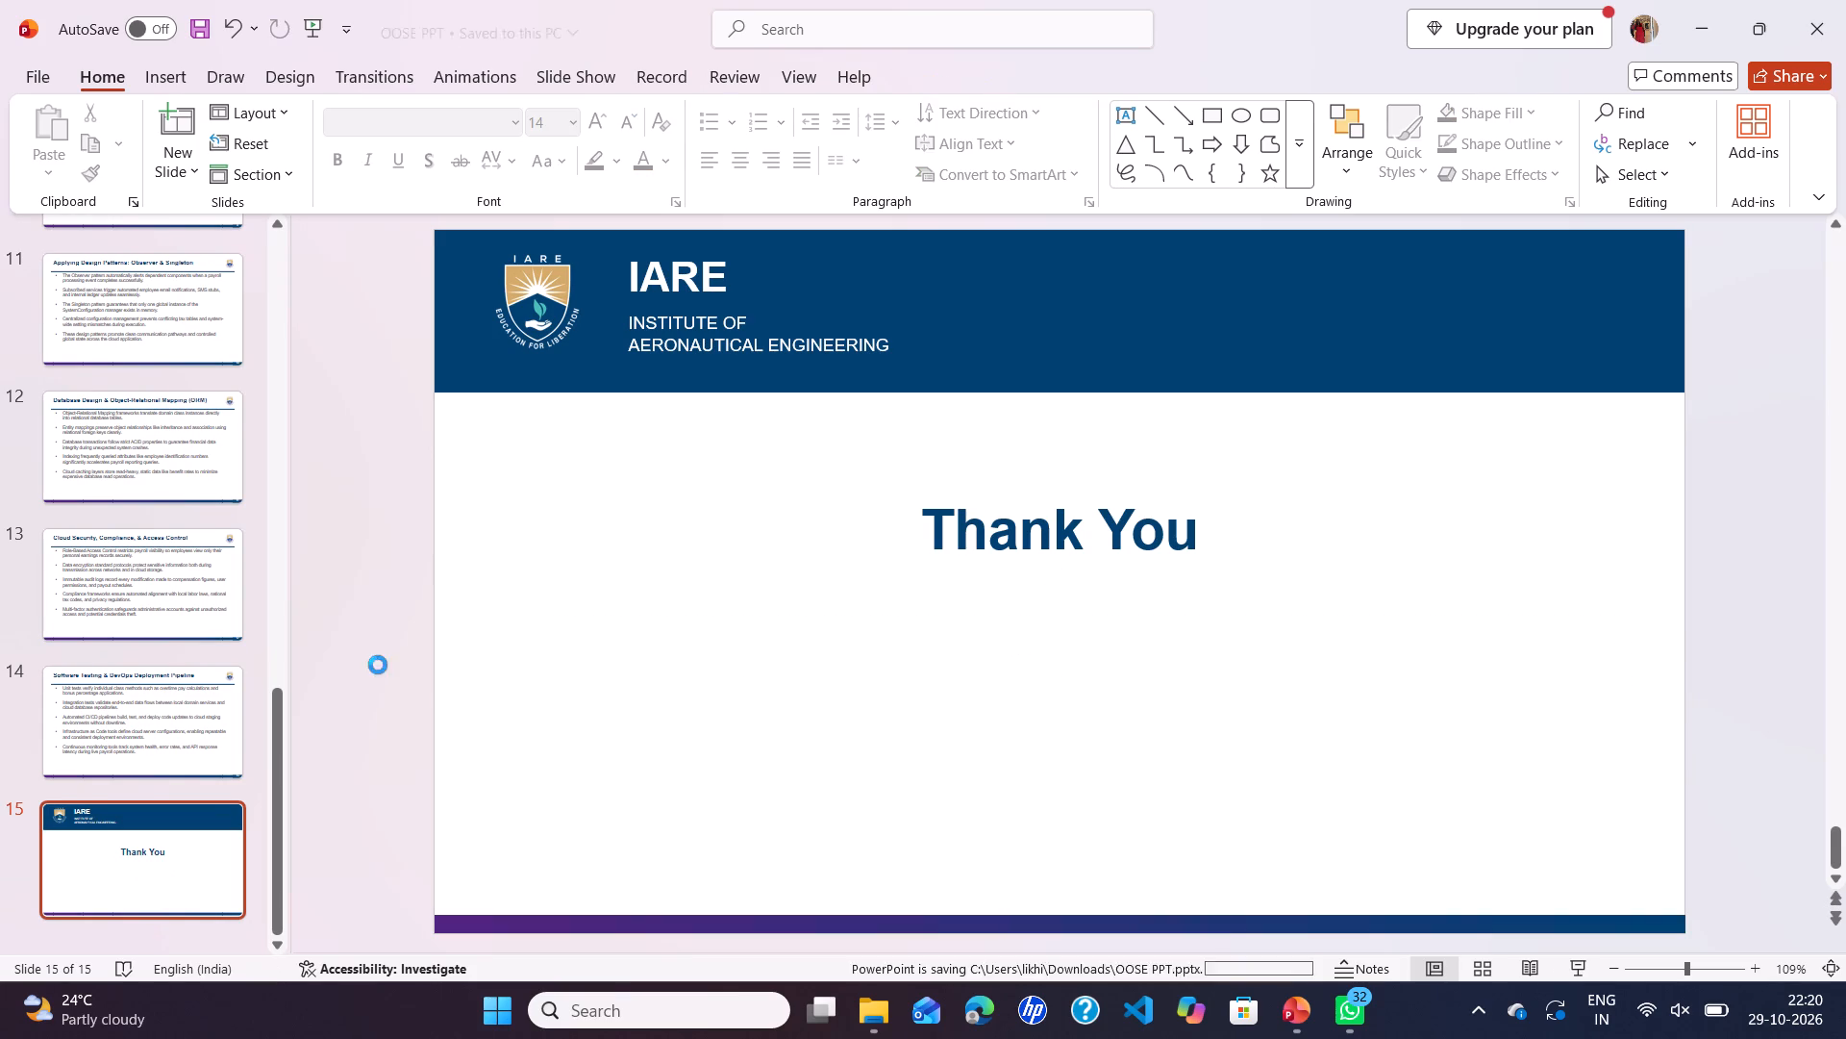
Open the Save As options for the OOSE PPT presentation.
{"action": "left_click", "coordinate": [36, 68]}
{"action": "left_click", "coordinate": [98, 448]}
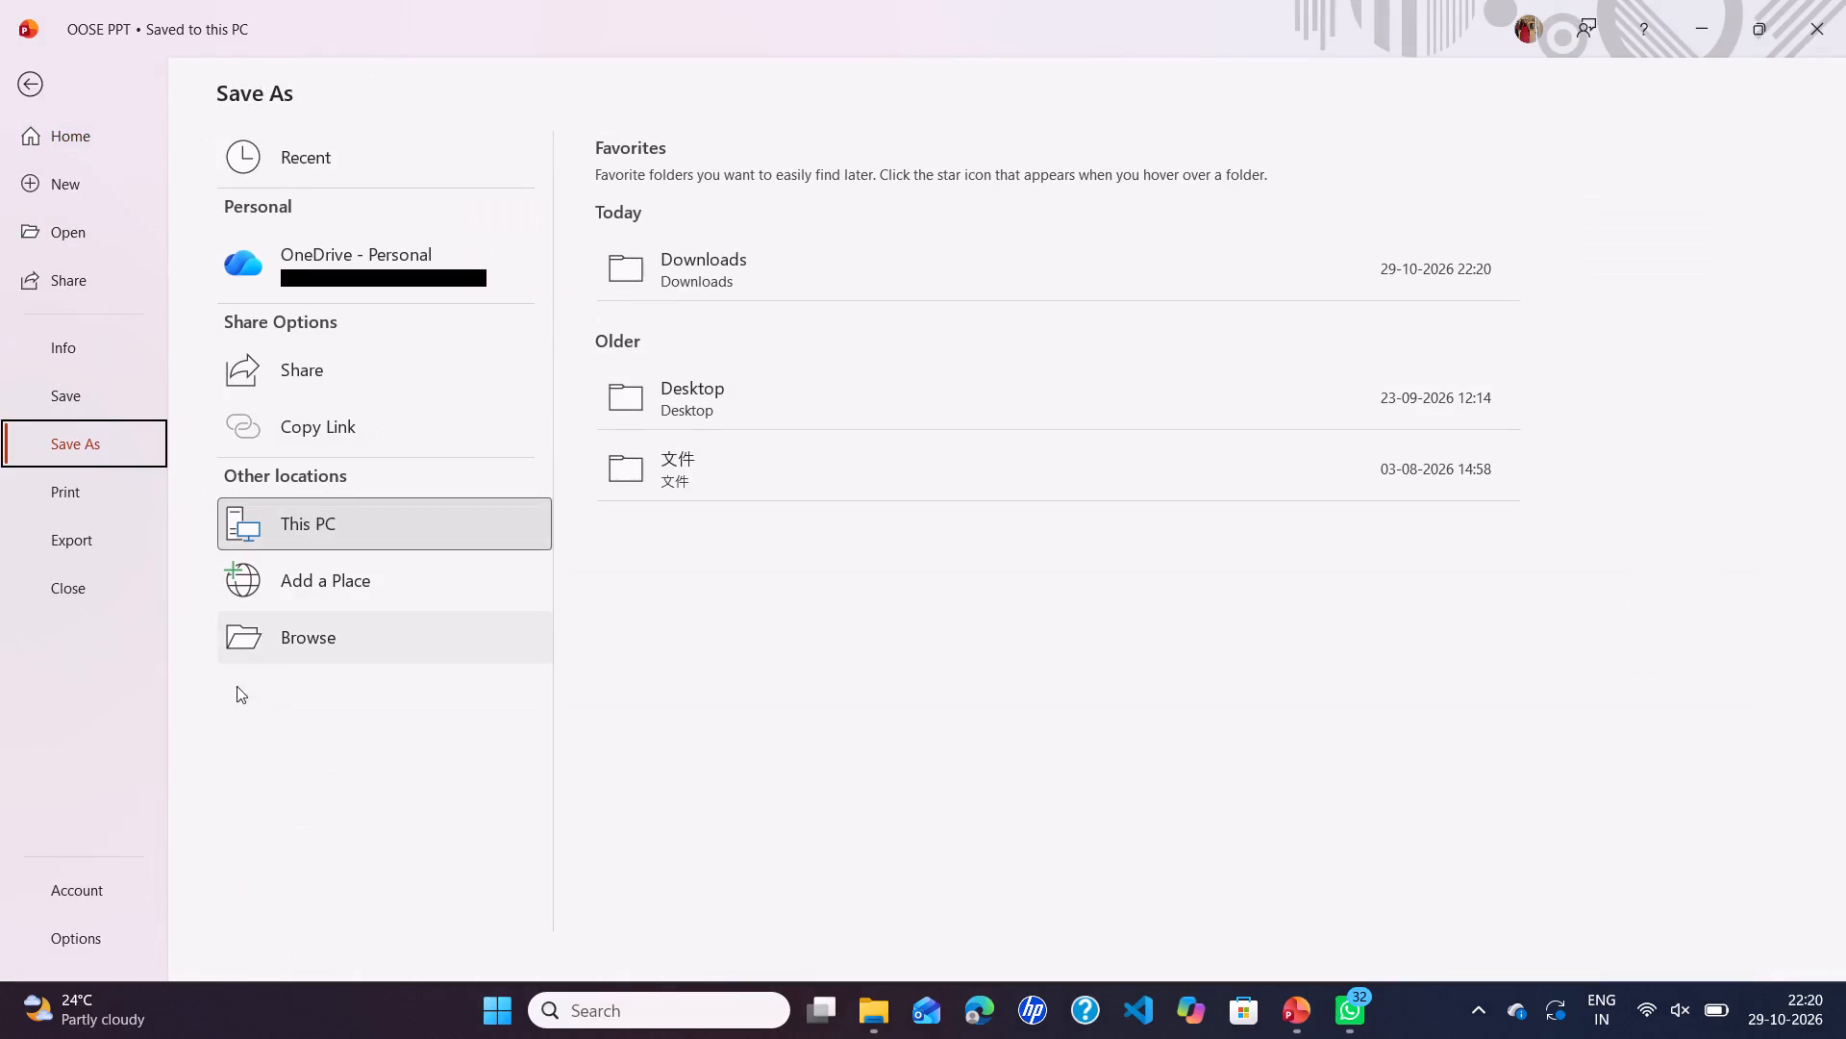
Save a copy of the presentation as "OOSE PPT FINAL" in the Downloads folder.
{"action": "left_click", "coordinate": [285, 649]}
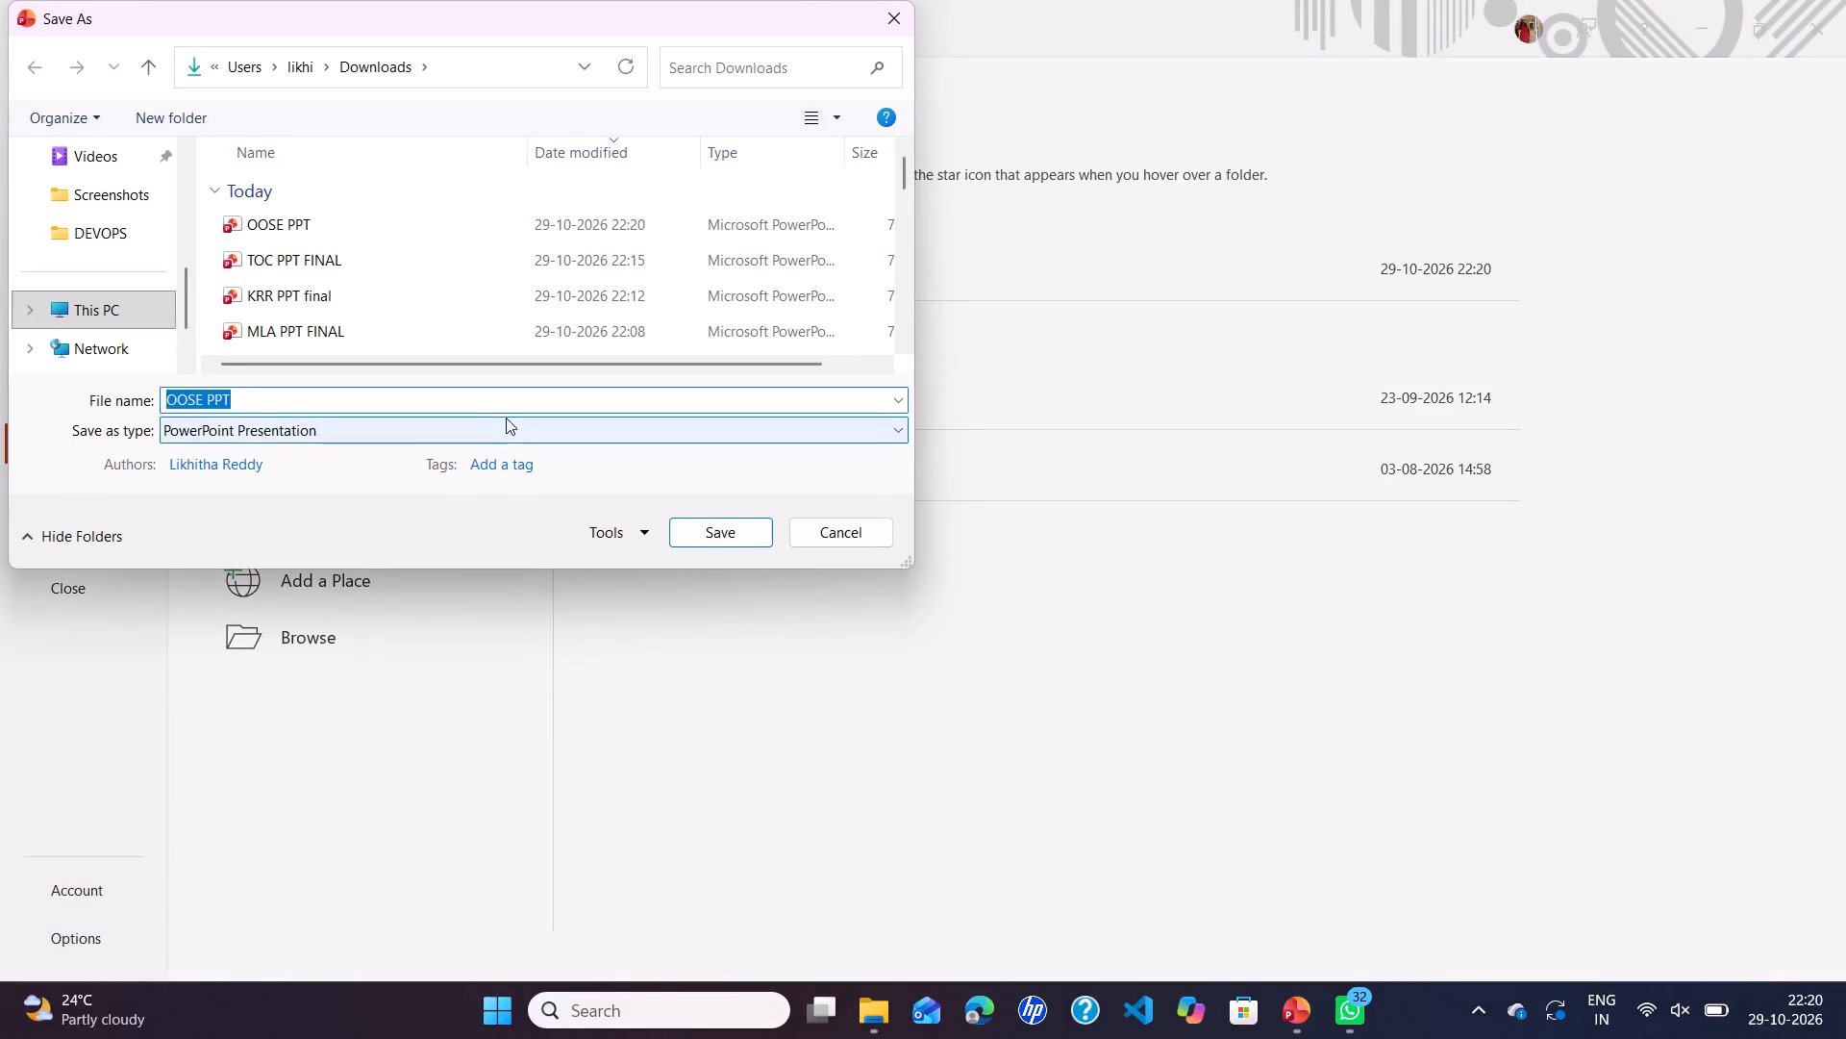
{"action": "left_click", "coordinate": [511, 404]}
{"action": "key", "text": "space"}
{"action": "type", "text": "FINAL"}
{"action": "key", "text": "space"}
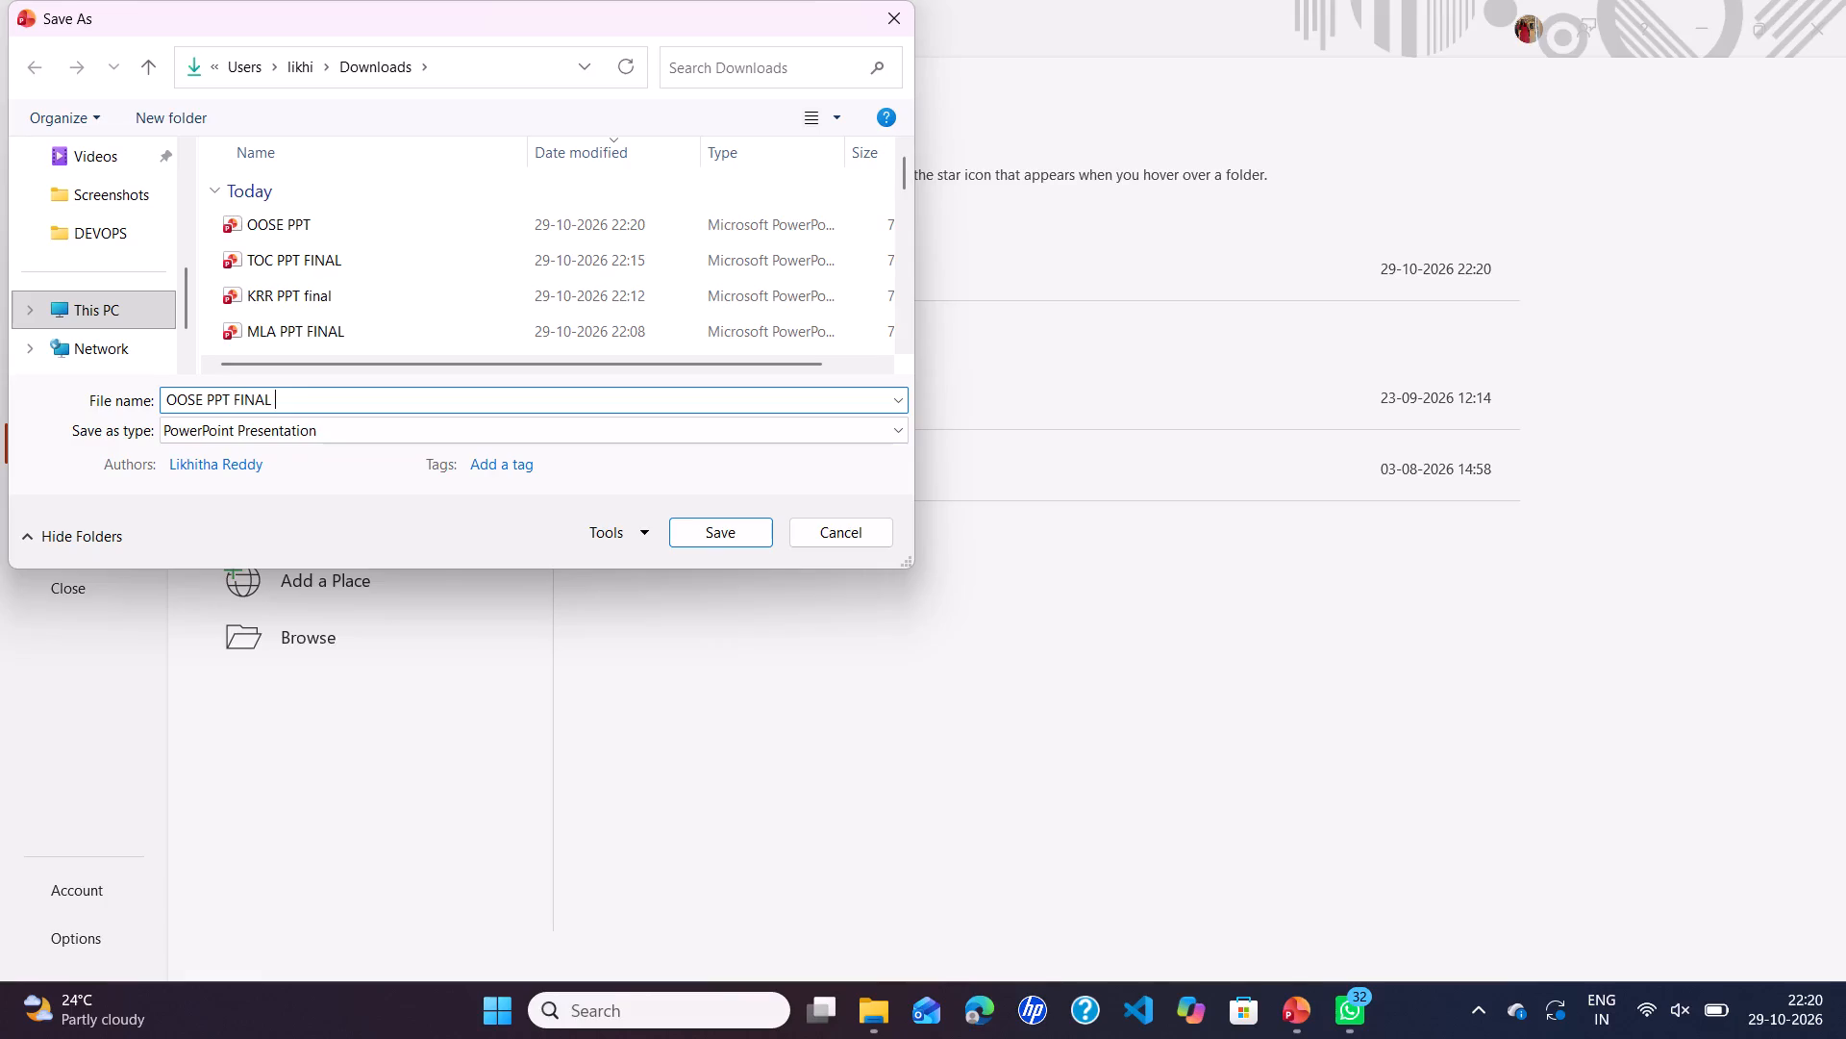
{"action": "scroll", "coordinate": [146, 329], "scroll_direction": "up", "scroll_amount": 1}
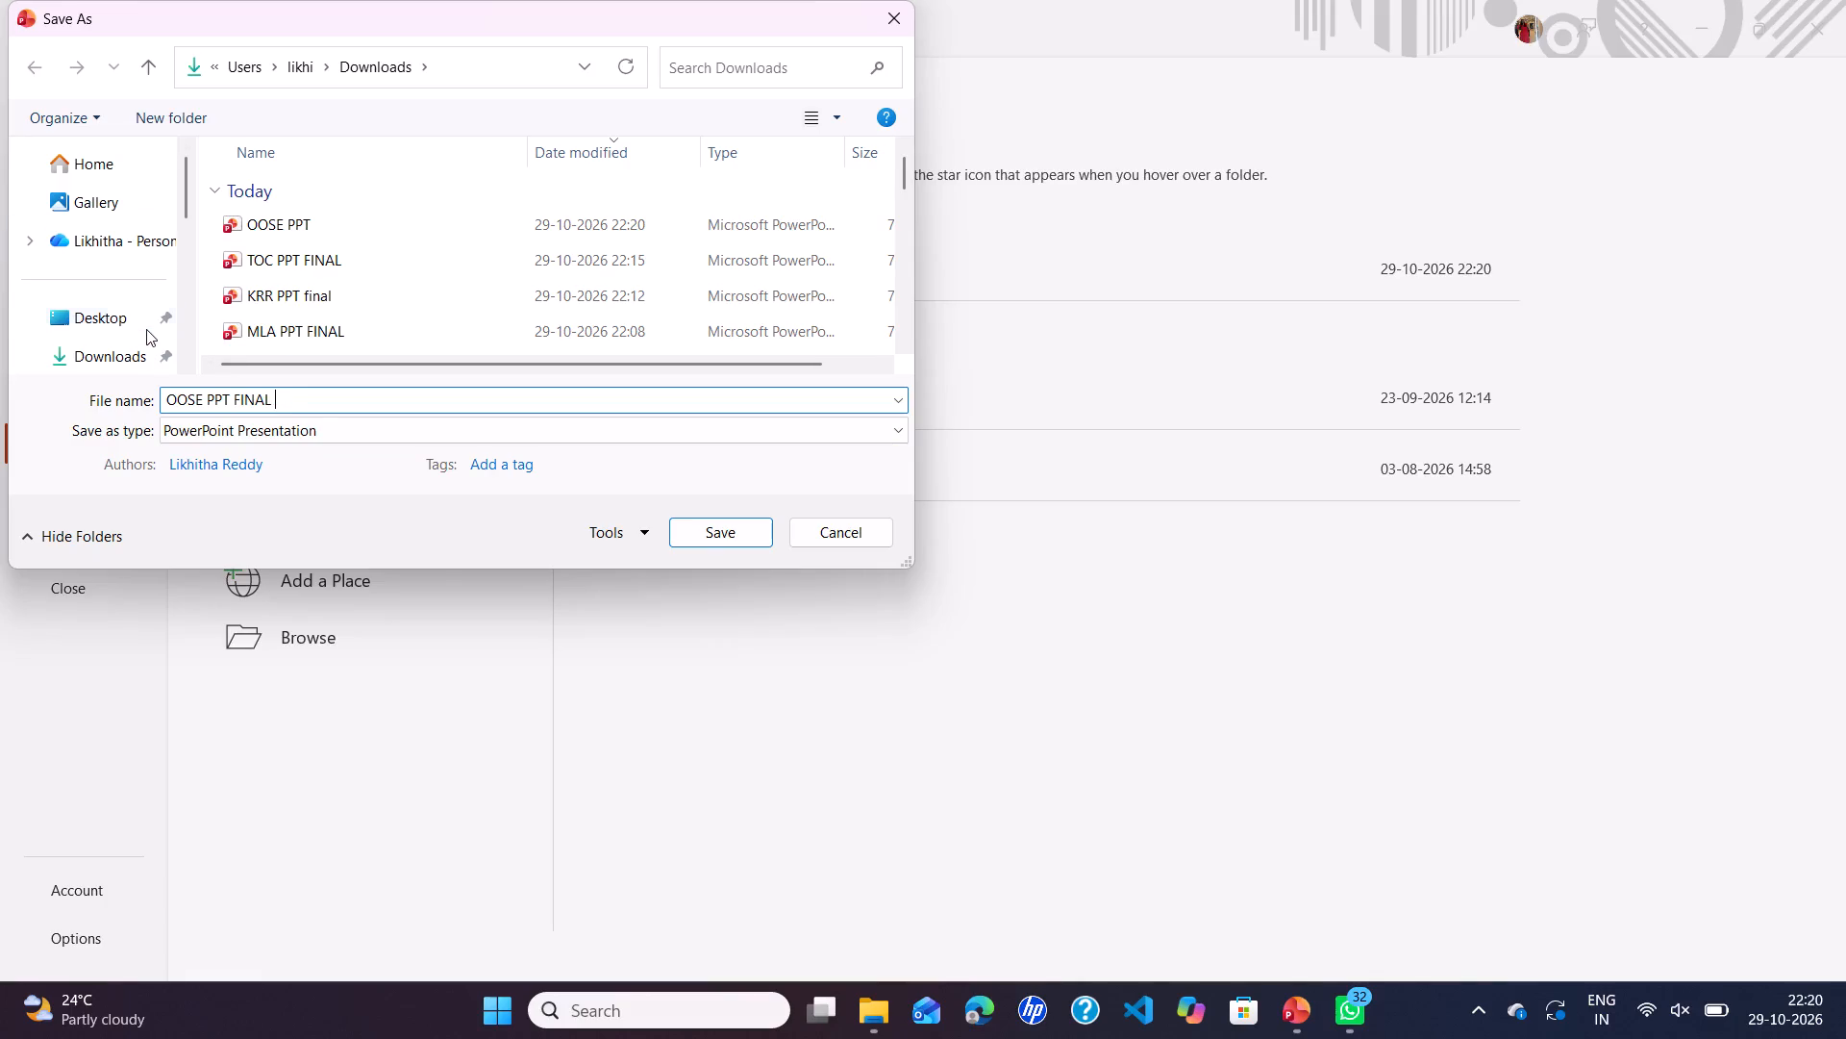
{"action": "left_click", "coordinate": [137, 354]}
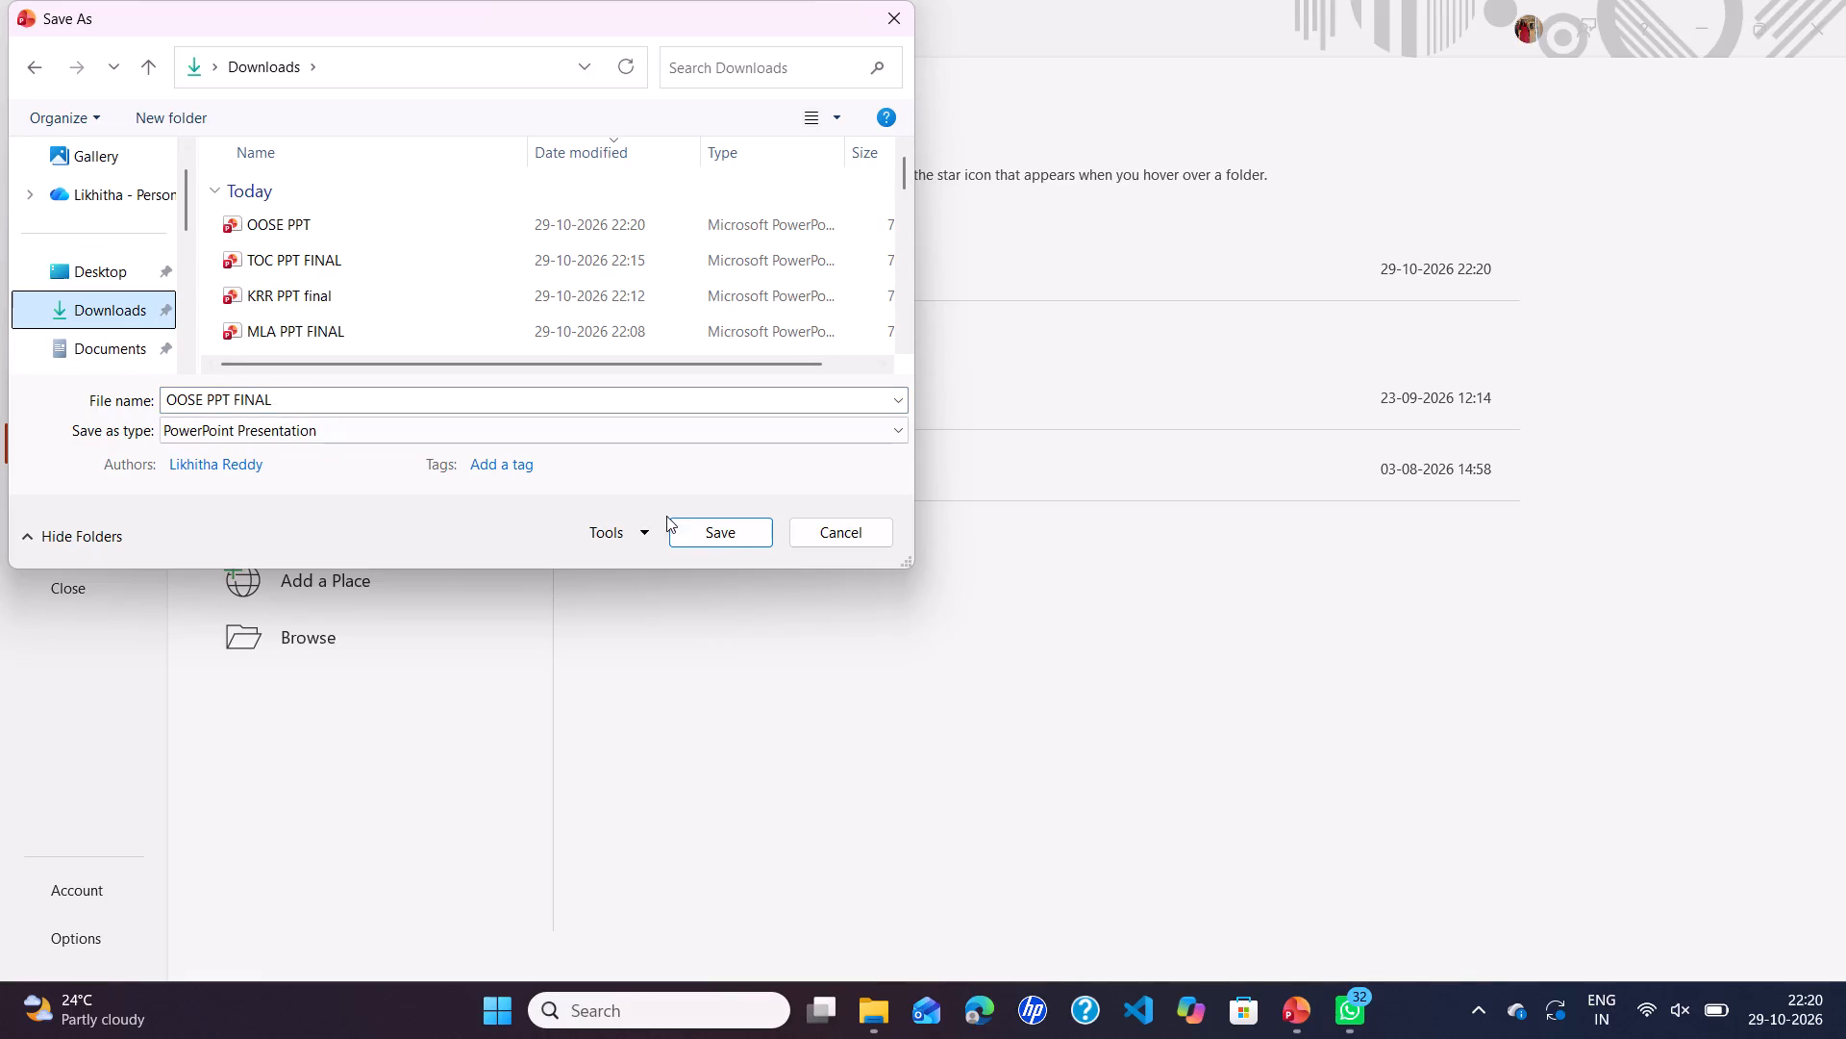
{"action": "left_click", "coordinate": [730, 524]}
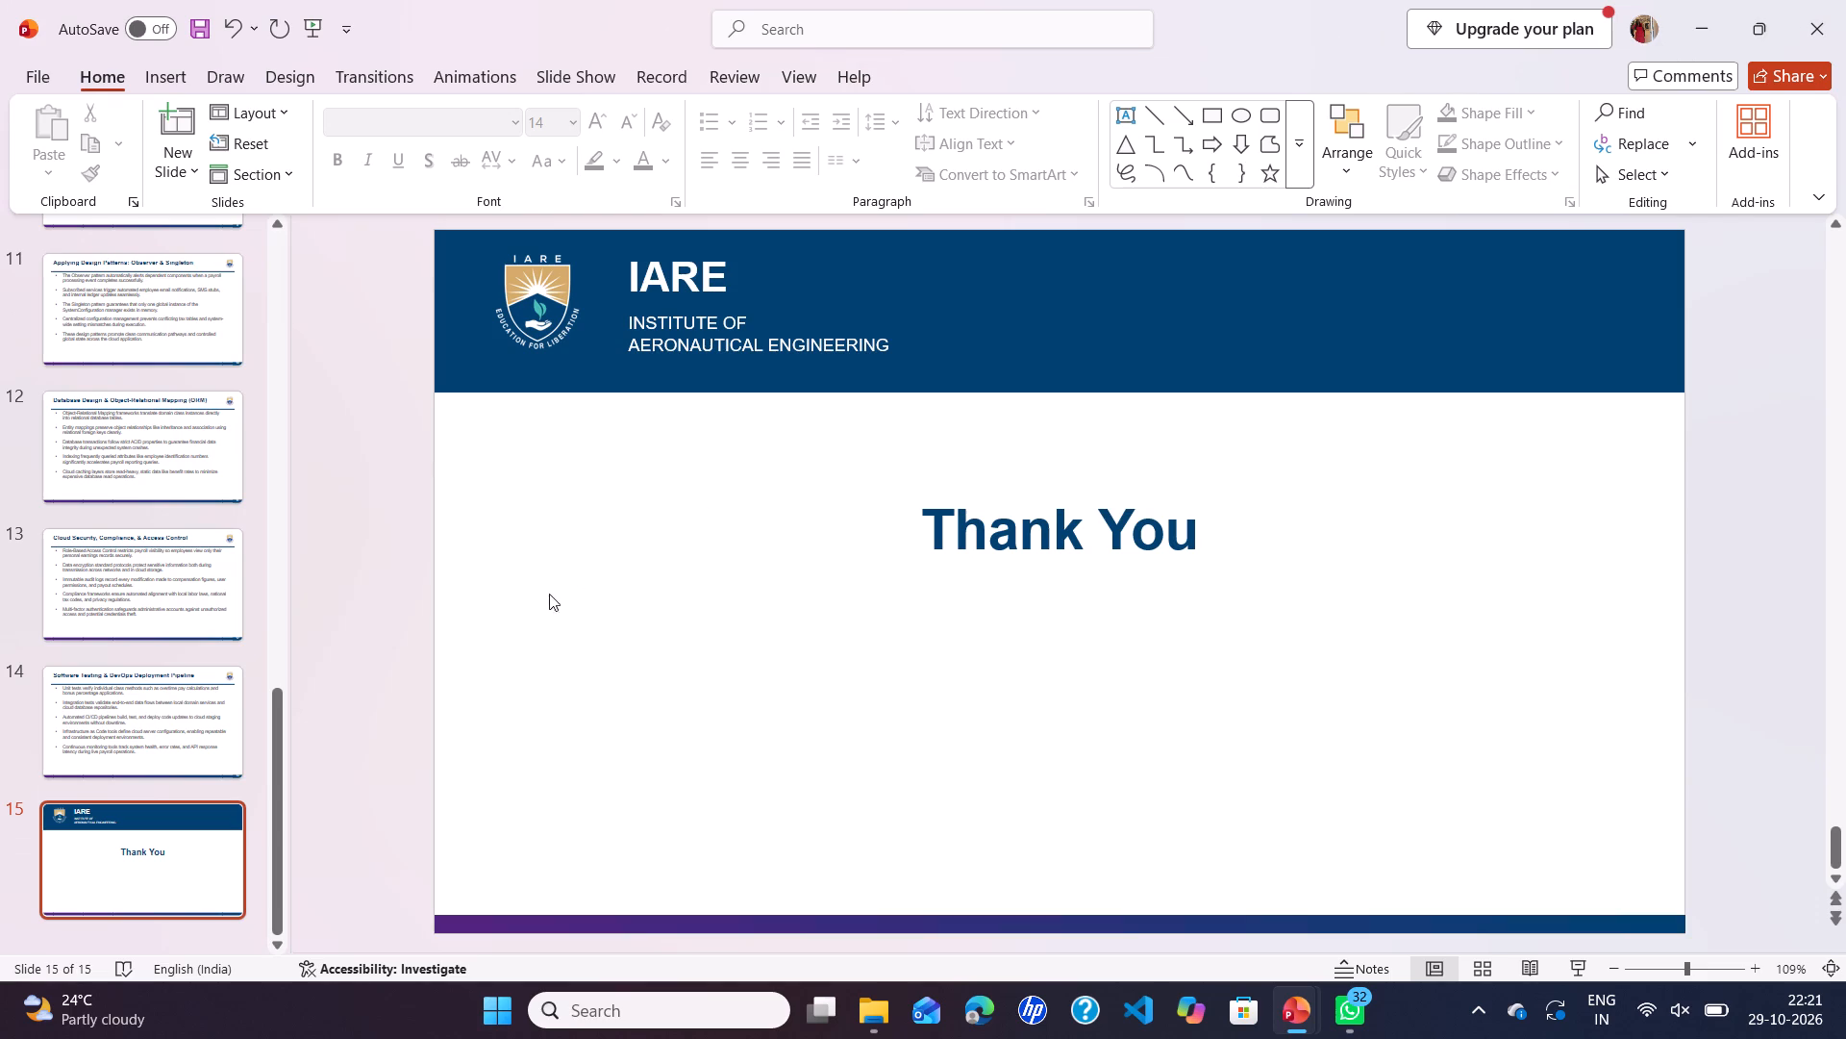
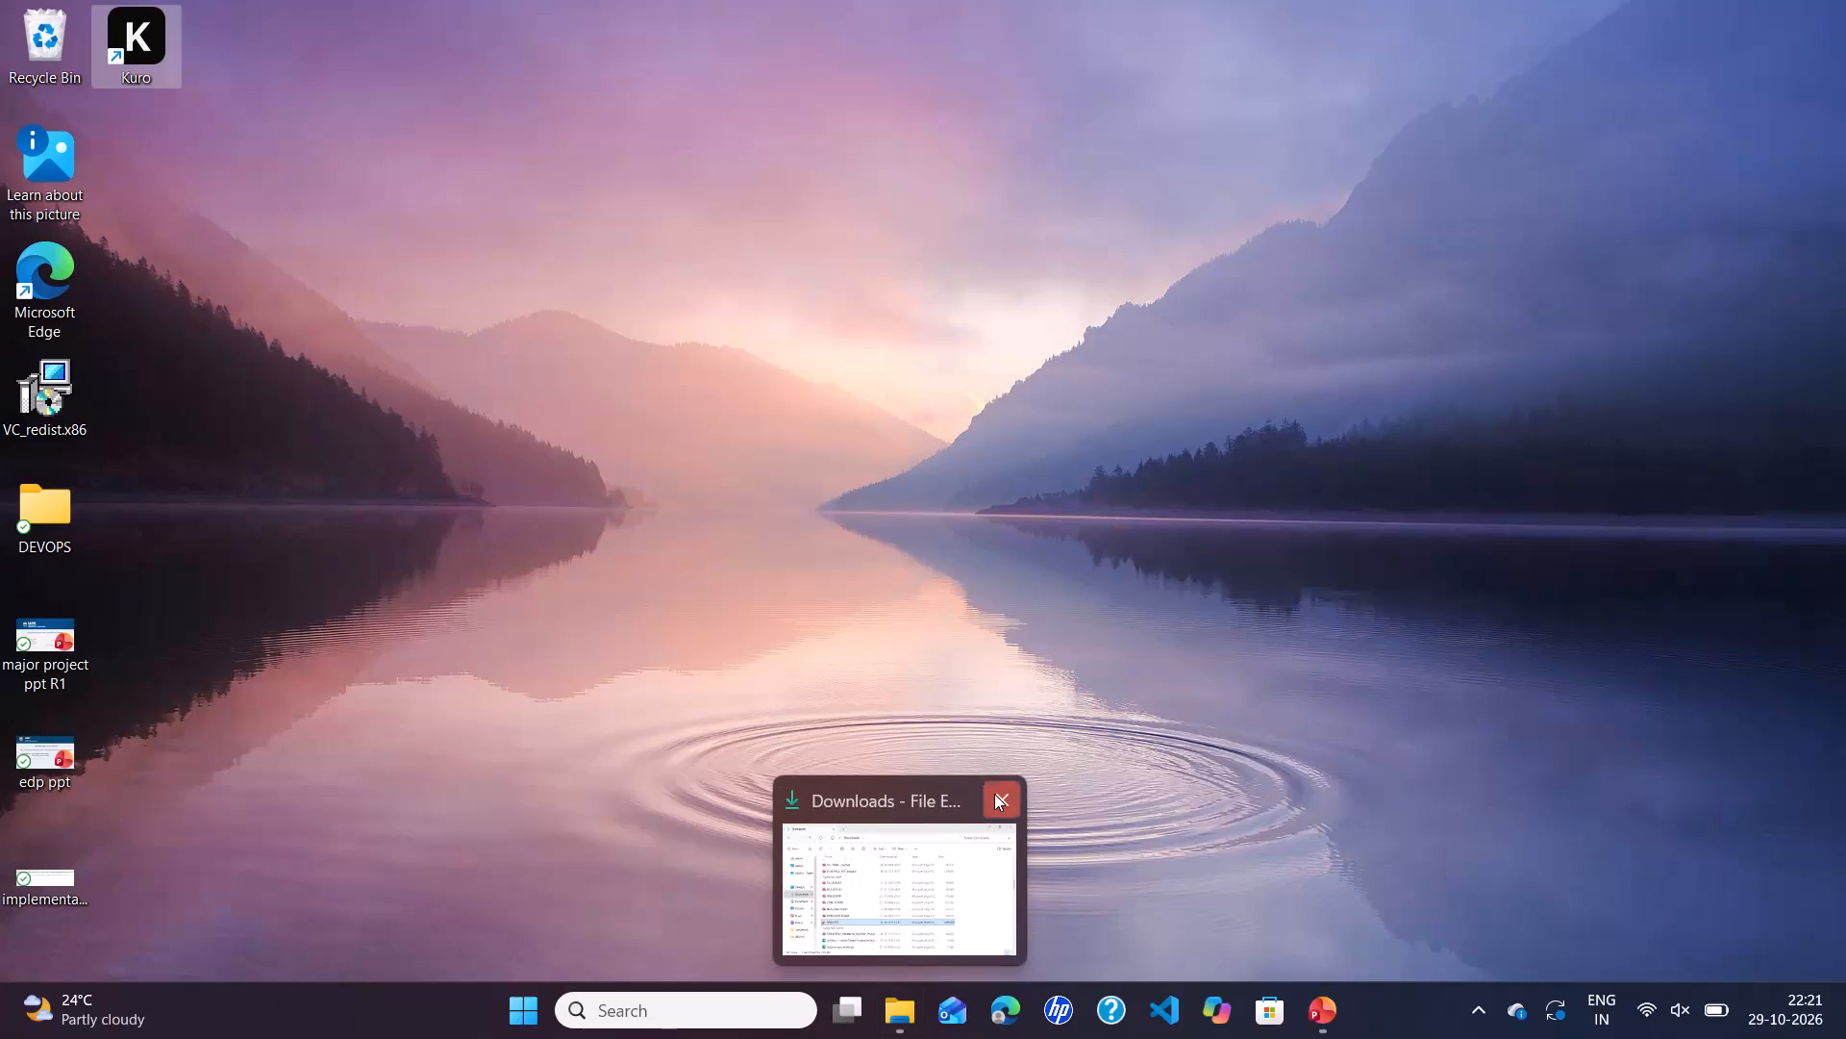
Close the Downloads folder window and all open MLA, KRR and TOC presentation windows.
{"action": "left_click", "coordinate": [995, 793]}
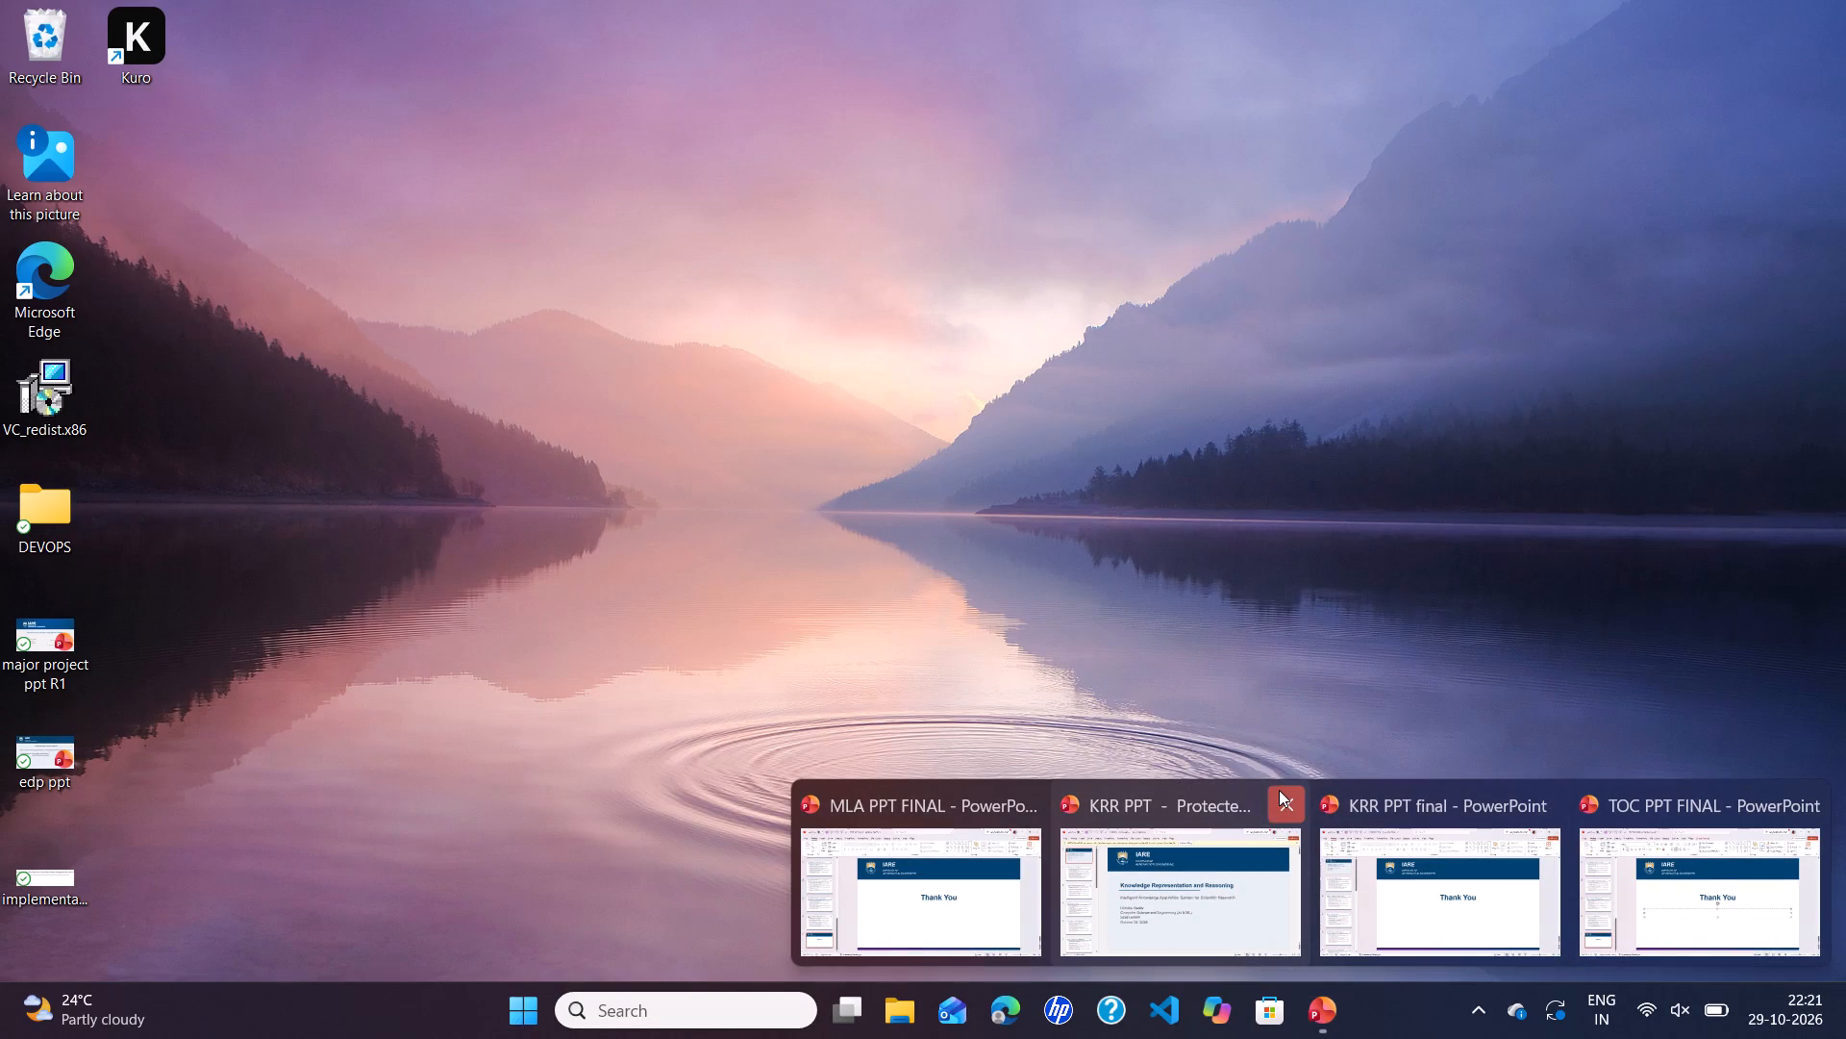
{"action": "left_click", "coordinate": [1279, 790]}
{"action": "left_click_drag", "start_coordinate": [1279, 790], "coordinate": [1174, 798]}
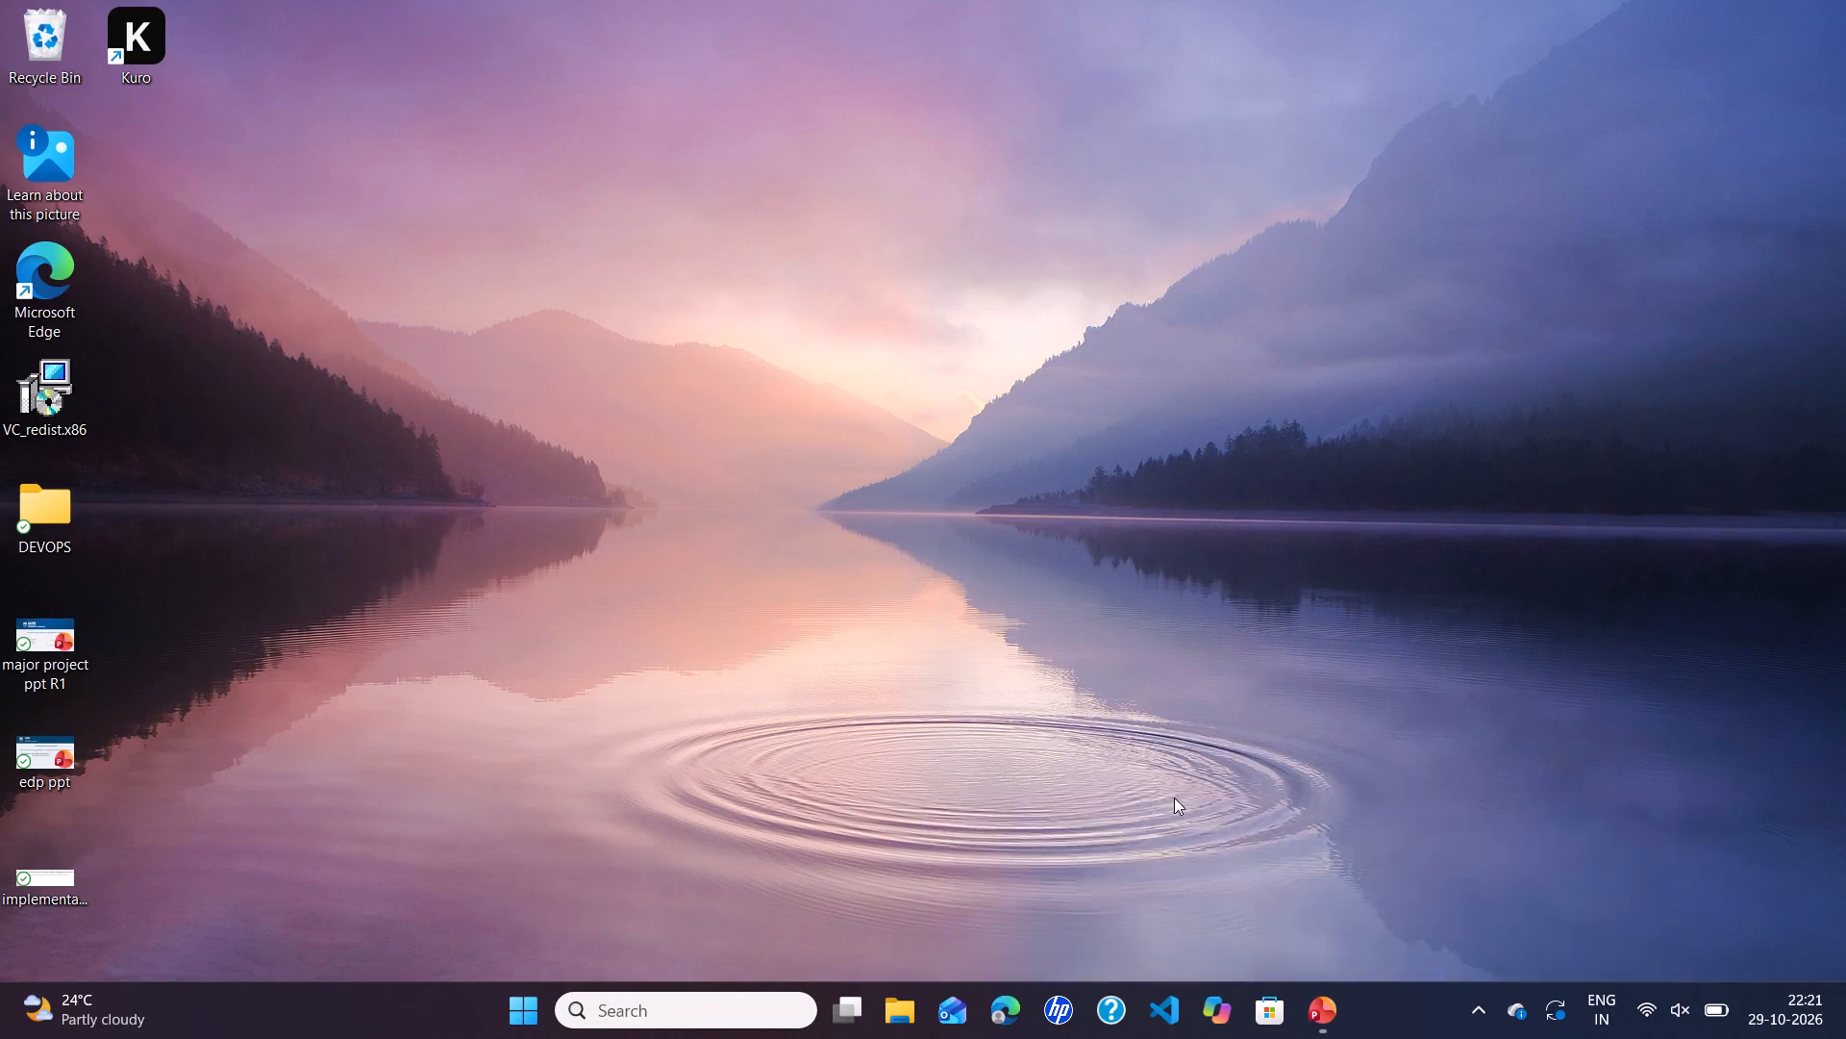
{"action": "left_click", "coordinate": [1828, 15]}
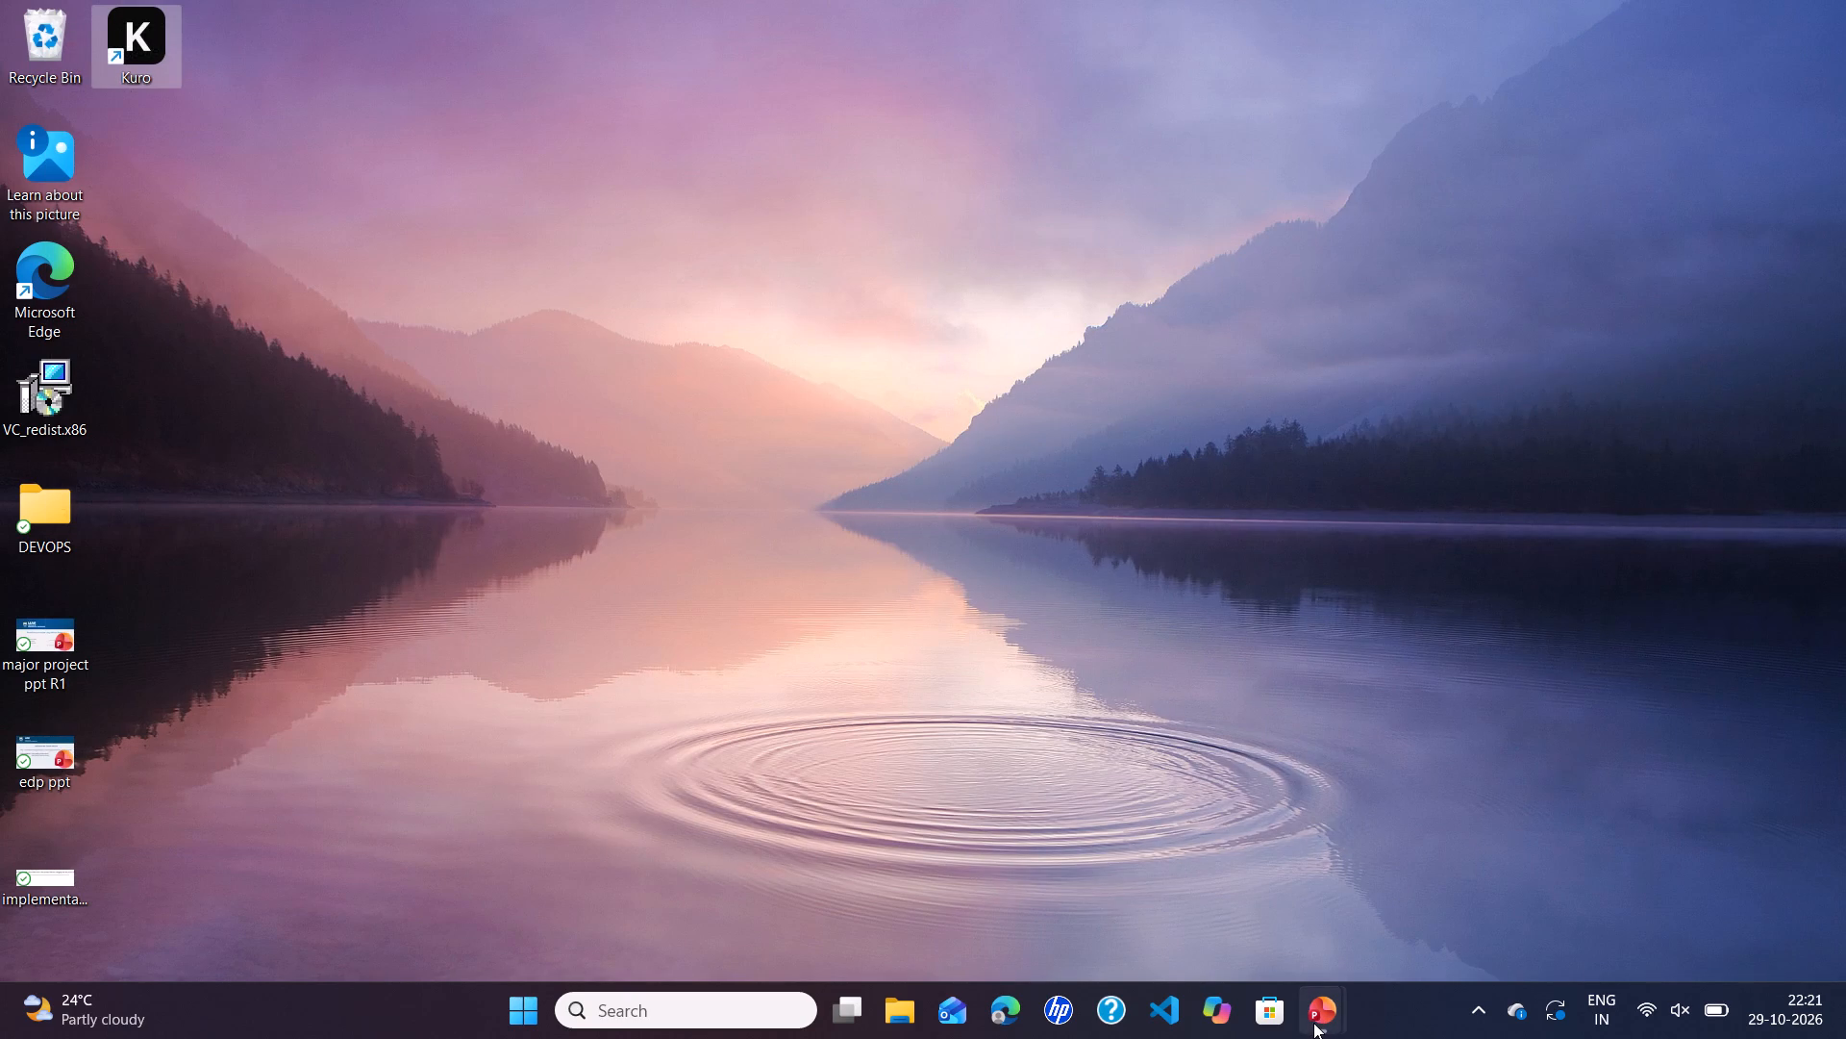
{"action": "left_click", "coordinate": [1309, 808]}
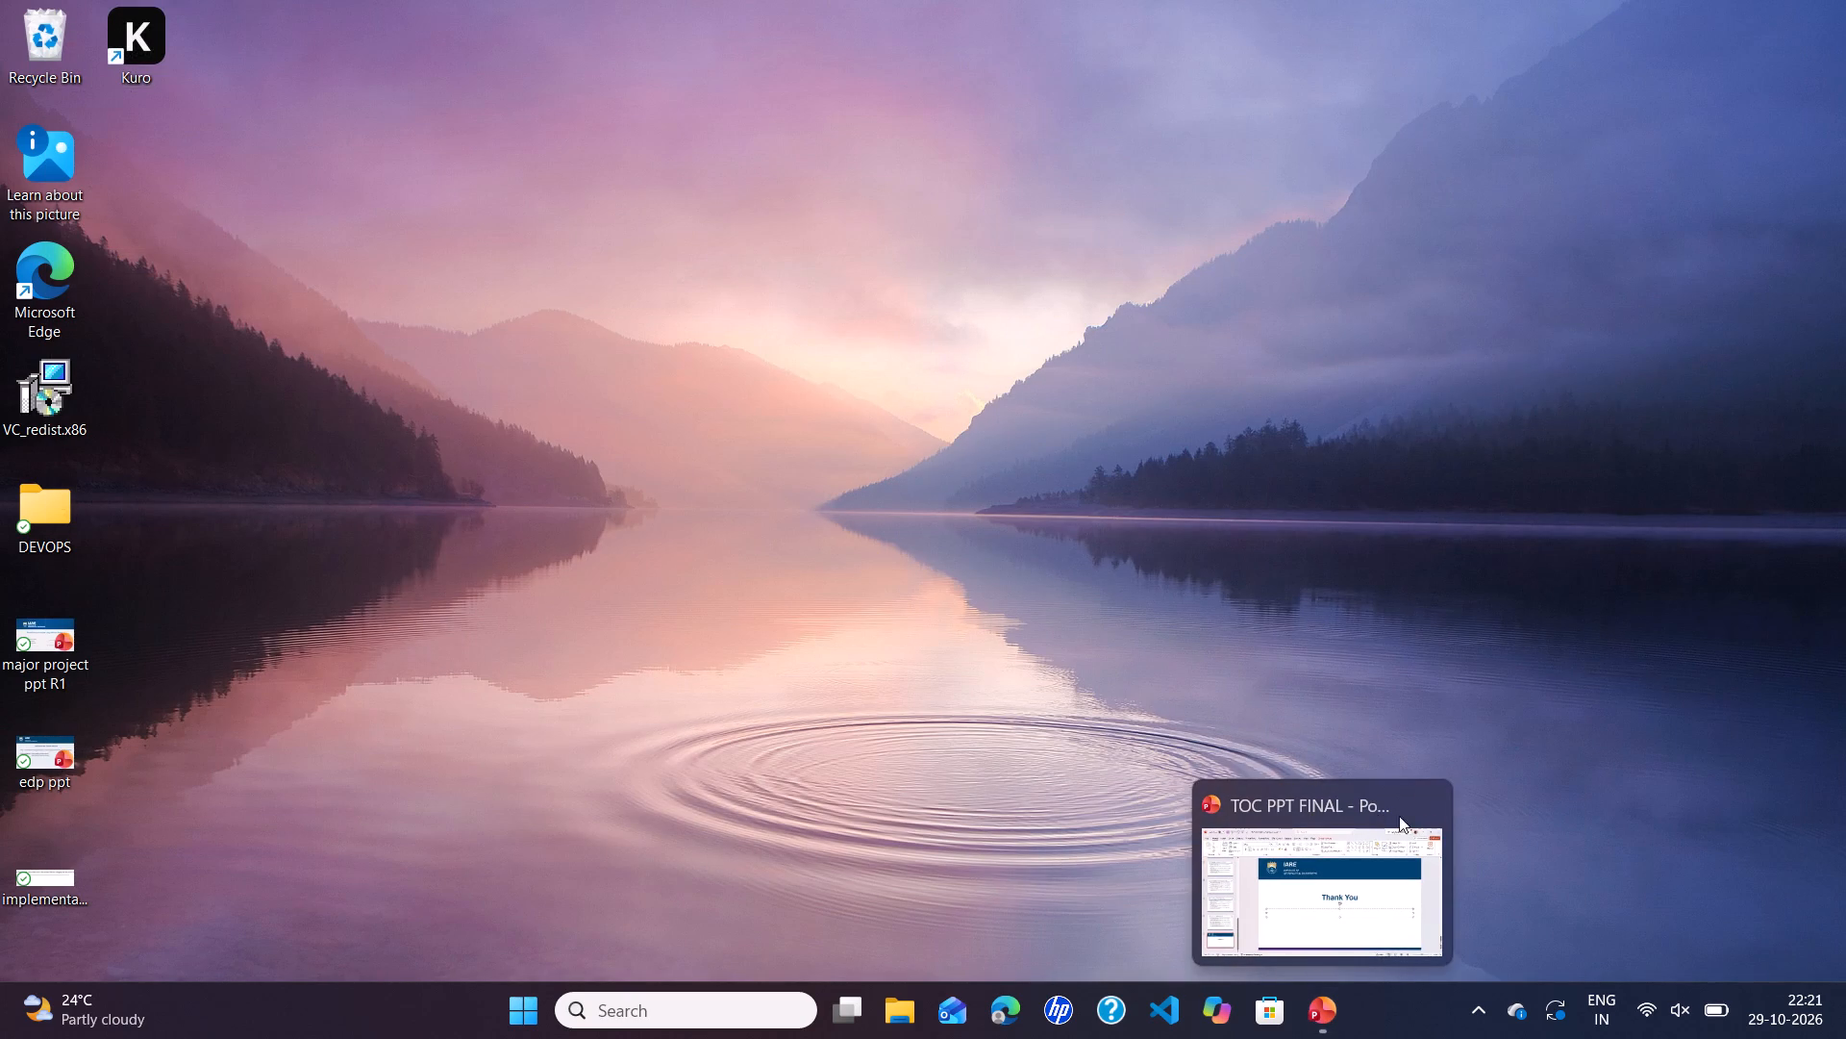
{"action": "left_click", "coordinate": [1436, 809]}
Search Windows for "WHAT" to find the WhatsApp app.
{"action": "left_click", "coordinate": [684, 1023]}
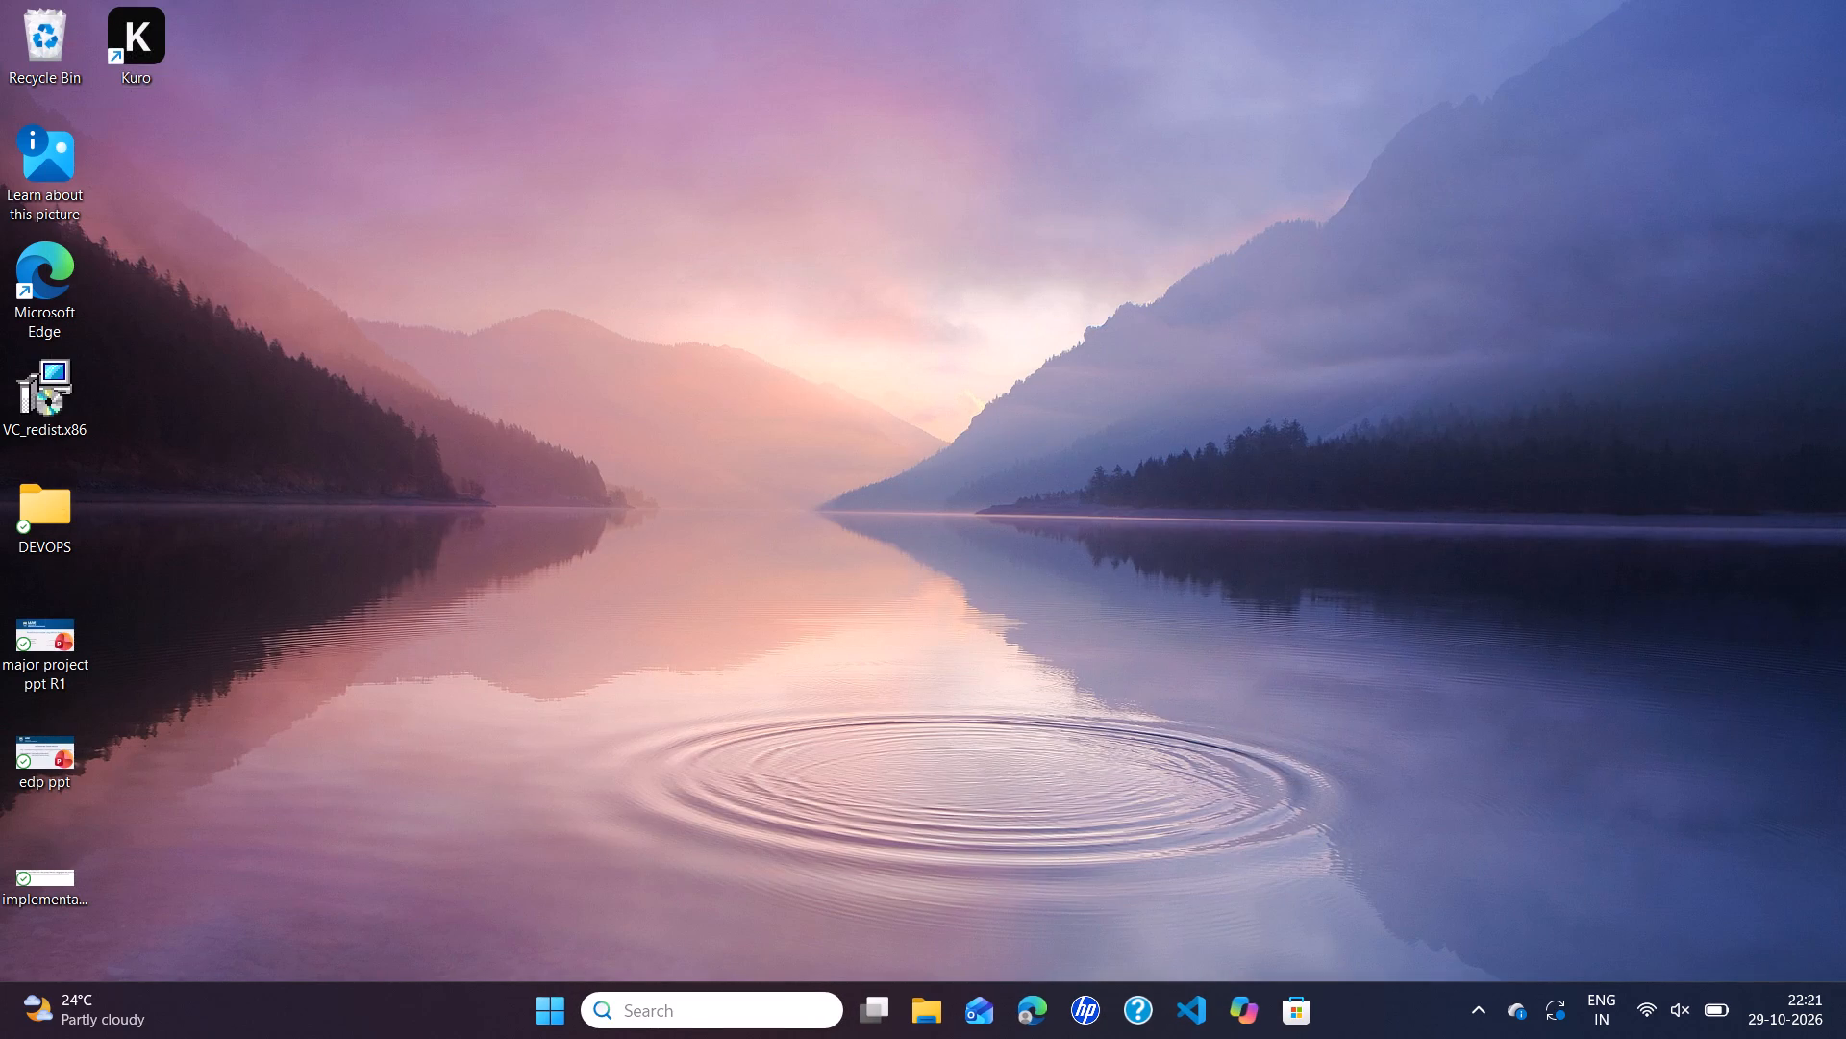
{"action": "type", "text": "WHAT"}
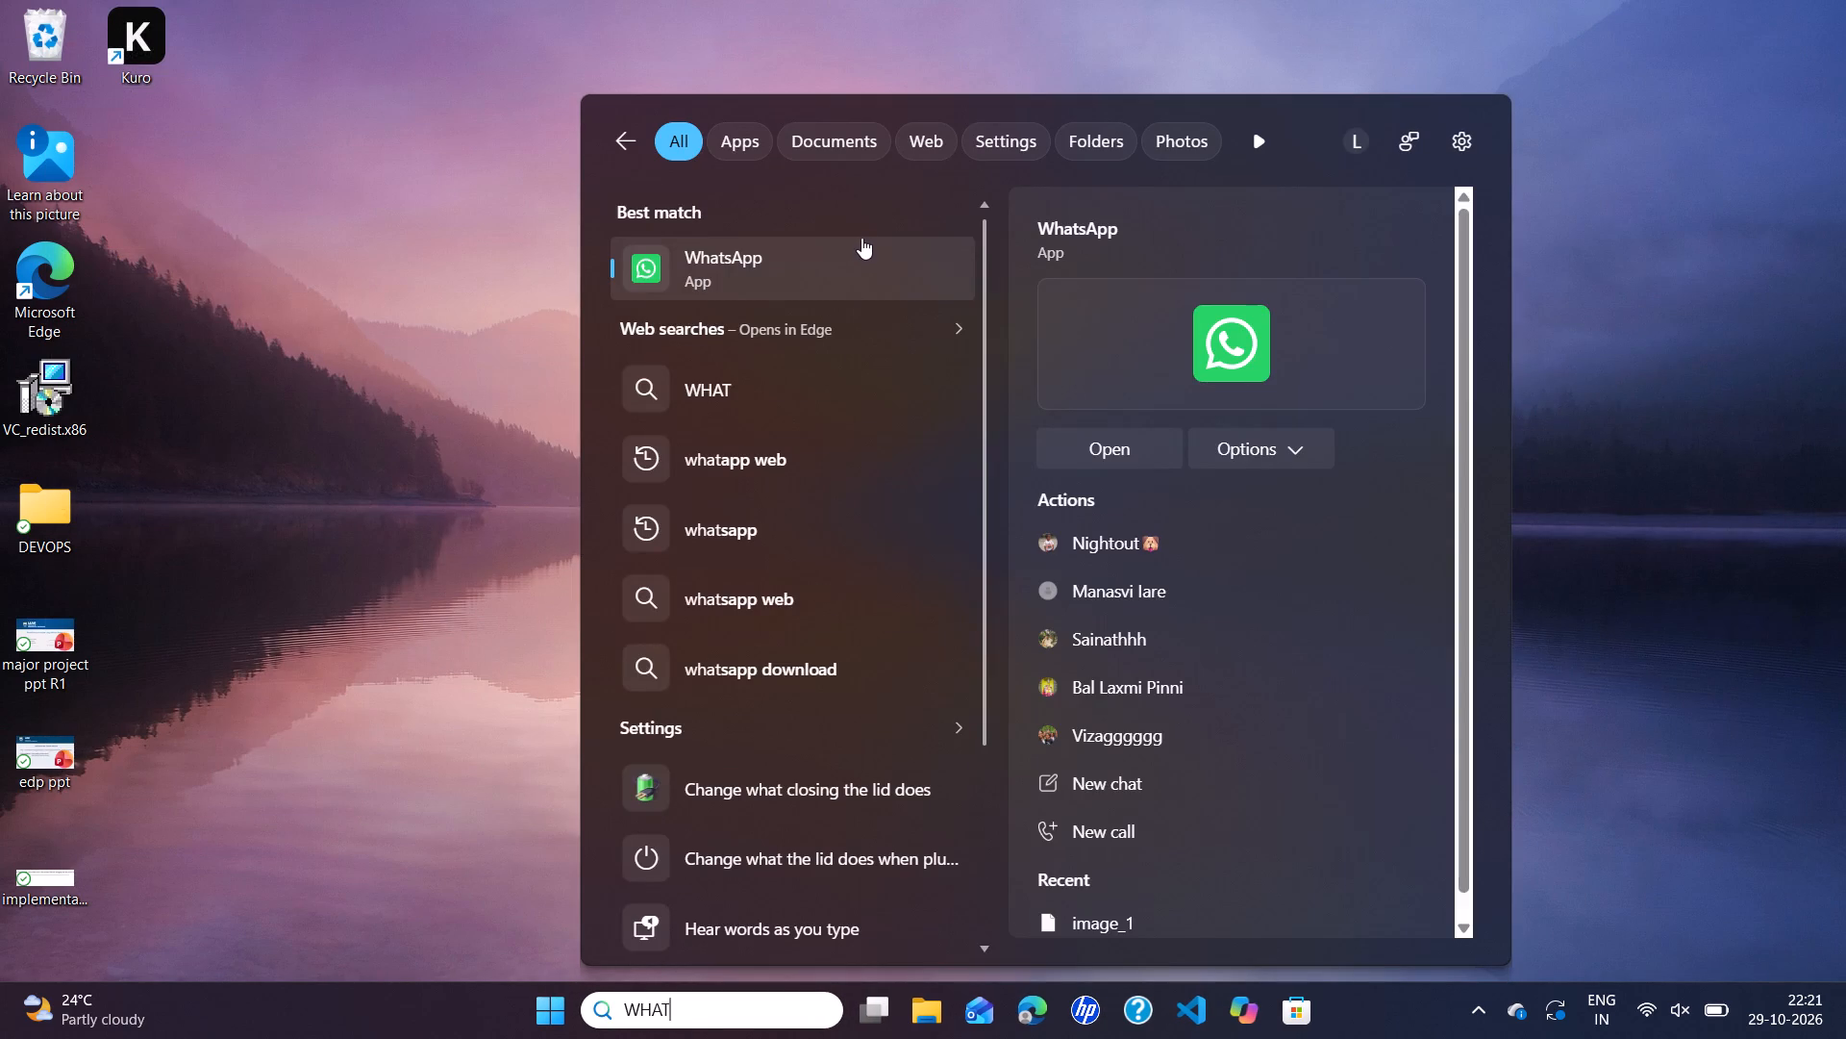